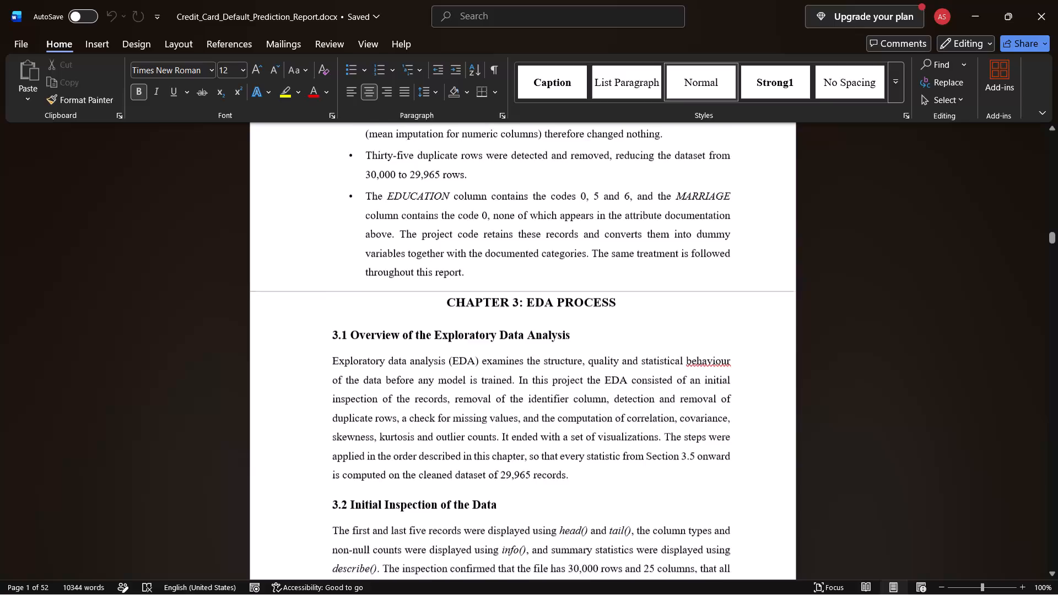
Review Chapter 2 on the dataset source, including the highlighted download-source placeholder and the overview and attribute tables.
{"action": "scroll", "coordinate": [552, 209], "scroll_direction": "up", "scroll_amount": 10}
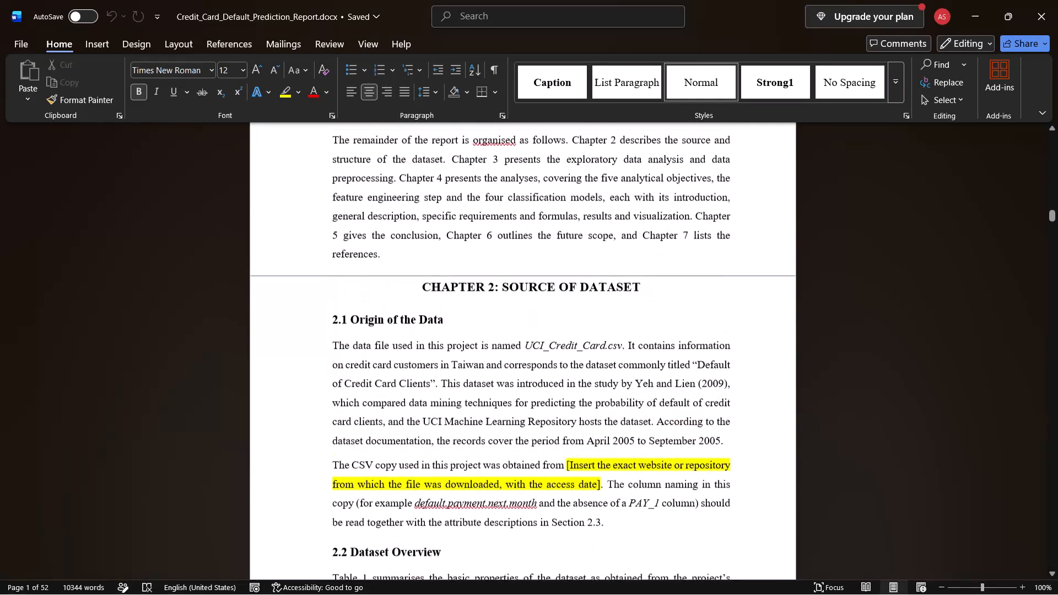
{"action": "scroll", "coordinate": [552, 209], "scroll_direction": "down", "scroll_amount": 1}
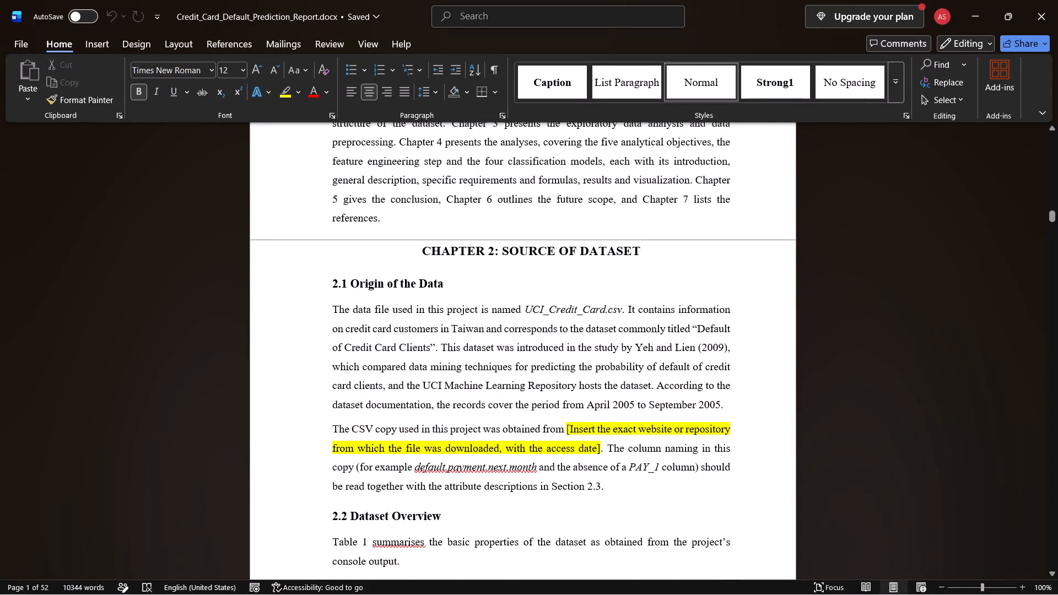
{"action": "scroll", "coordinate": [598, 425], "scroll_direction": "up", "scroll_amount": 1}
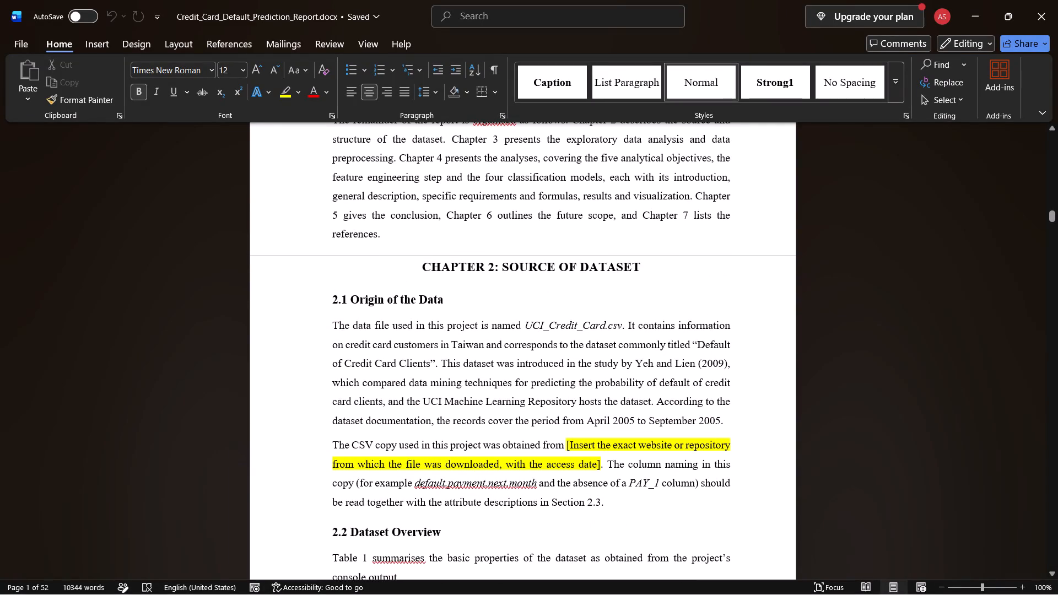
{"action": "scroll", "coordinate": [598, 425], "scroll_direction": "up", "scroll_amount": 1}
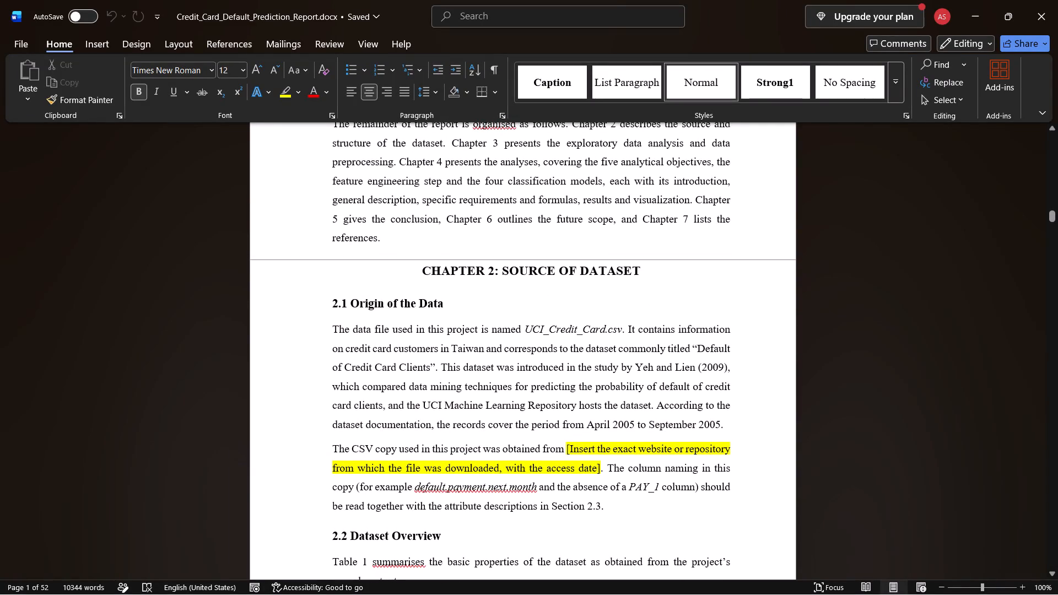
{"action": "scroll", "coordinate": [517, 435], "scroll_direction": "down", "scroll_amount": 2}
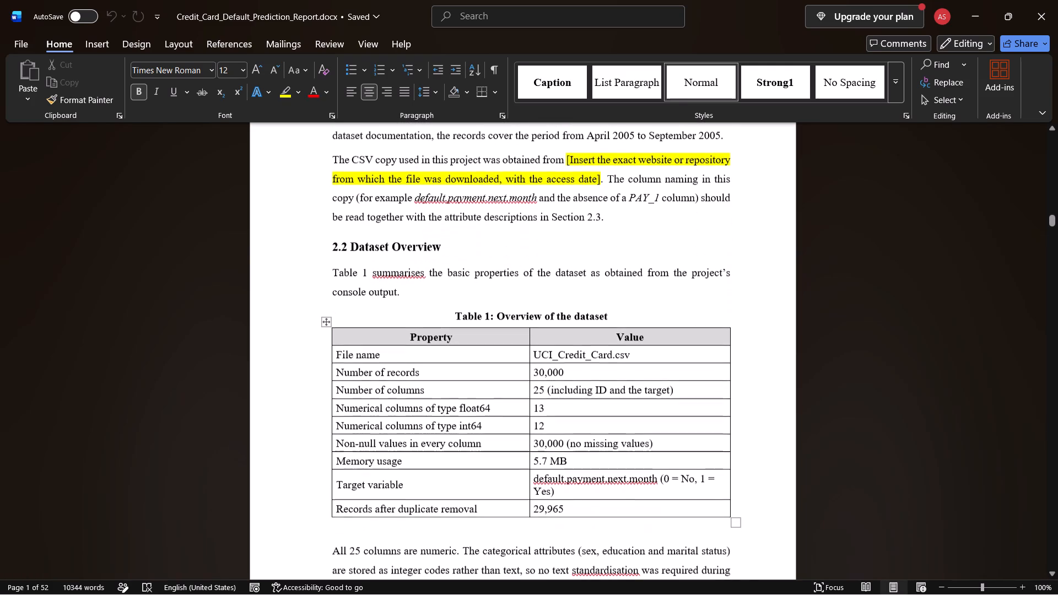
{"action": "scroll", "coordinate": [454, 420], "scroll_direction": "down", "scroll_amount": 4}
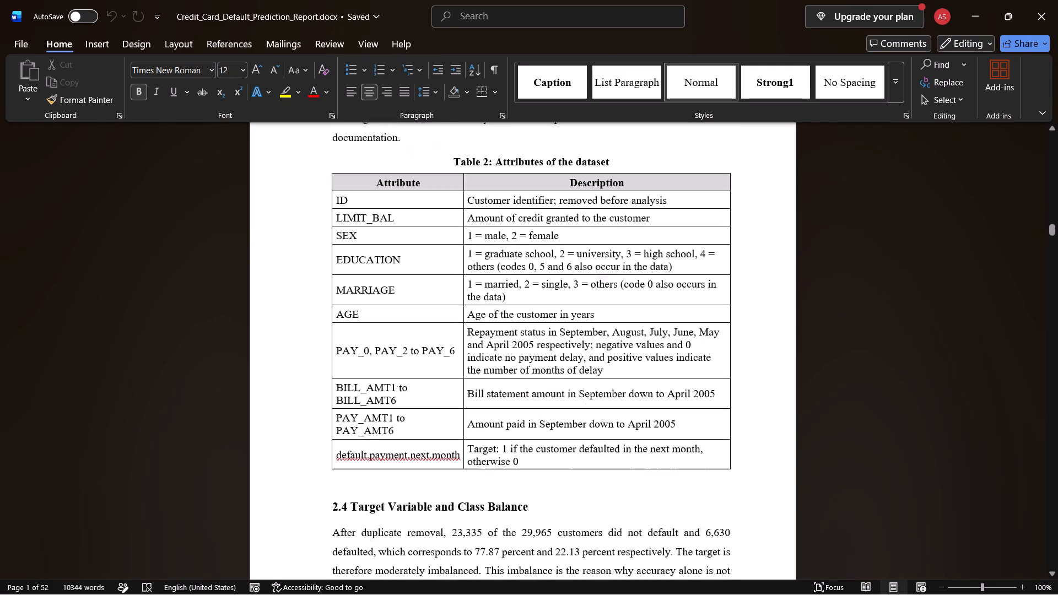
{"action": "scroll", "coordinate": [454, 420], "scroll_direction": "up", "scroll_amount": 4}
{"action": "scroll", "coordinate": [454, 420], "scroll_direction": "down", "scroll_amount": 4}
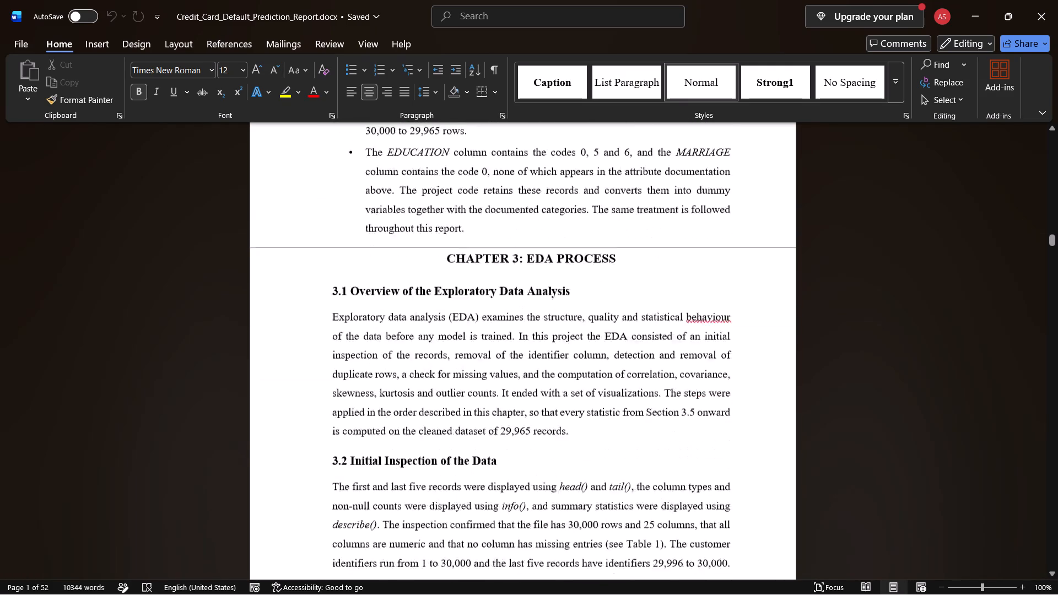
Skim the report from Chapter 3's EDA sections through the Chapter 4 model analyses to the end of the document.
{"action": "scroll", "coordinate": [454, 420], "scroll_direction": "down", "scroll_amount": 12}
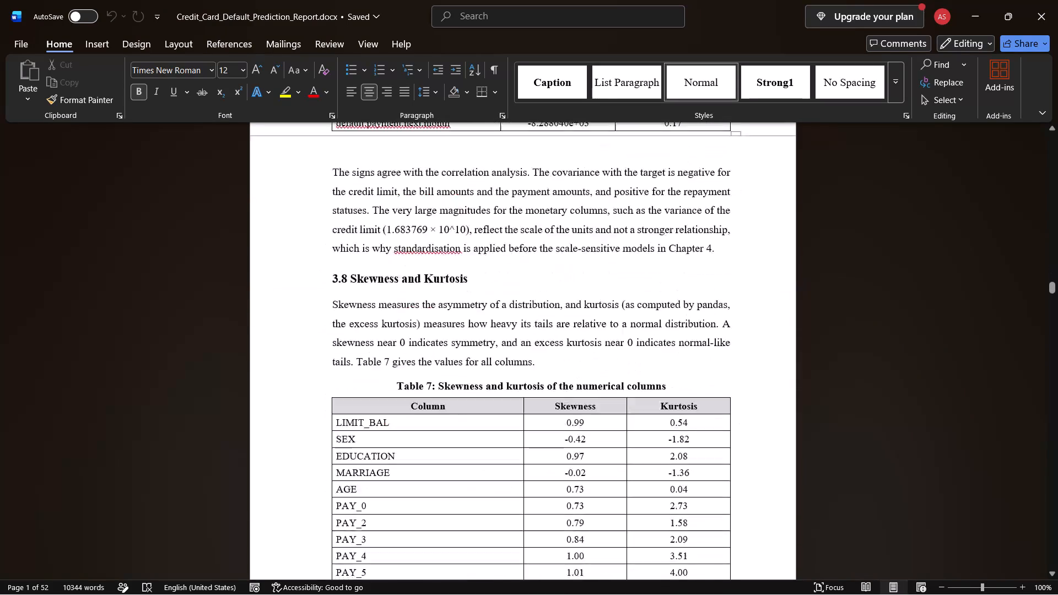
{"action": "scroll", "coordinate": [454, 420], "scroll_direction": "down", "scroll_amount": 12}
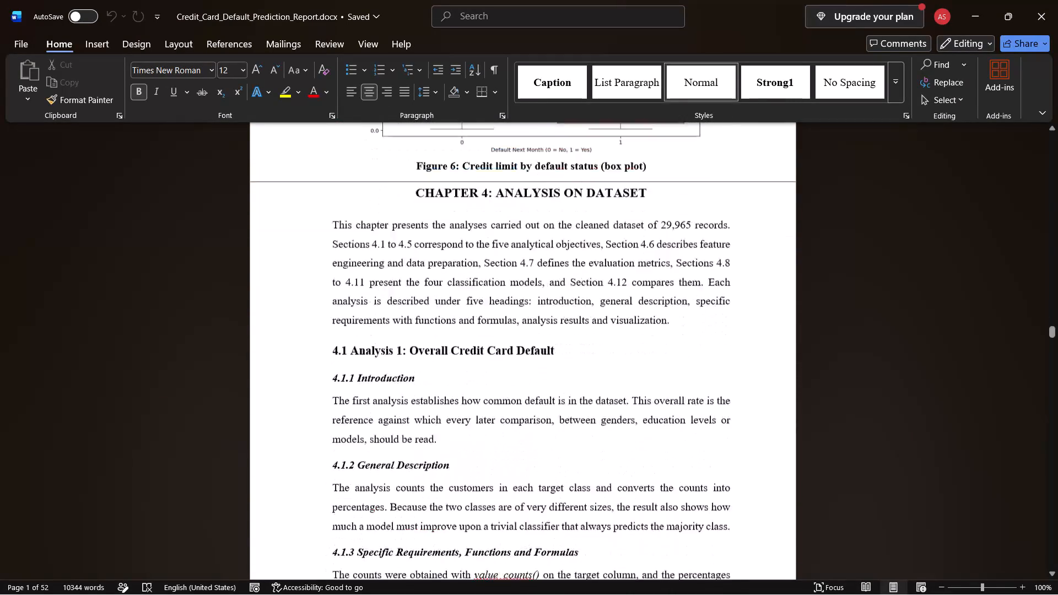
{"action": "scroll", "coordinate": [454, 420], "scroll_direction": "down", "scroll_amount": 11}
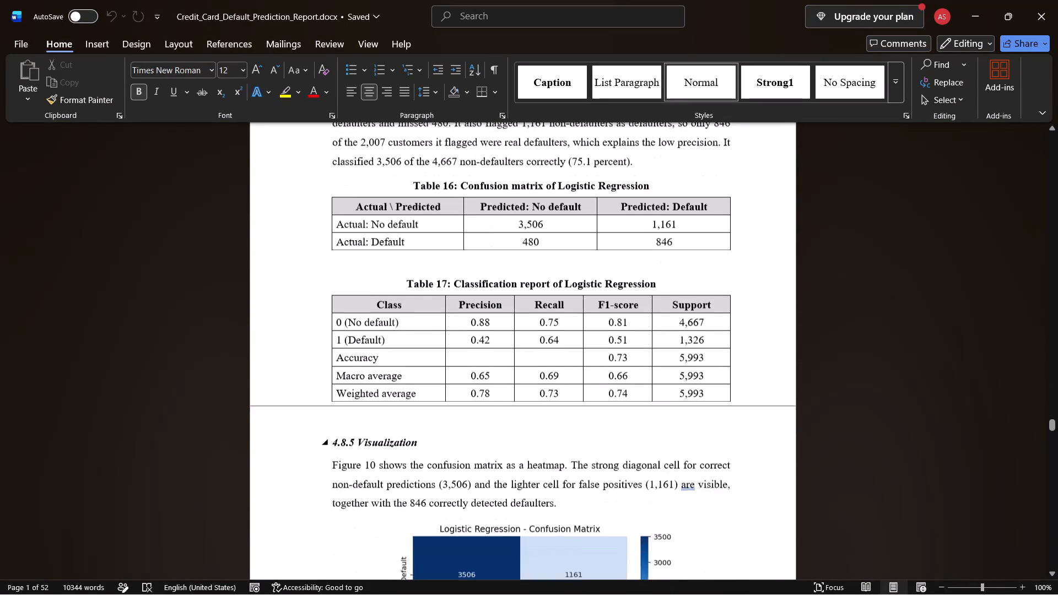
{"action": "scroll", "coordinate": [454, 420], "scroll_direction": "down", "scroll_amount": 11}
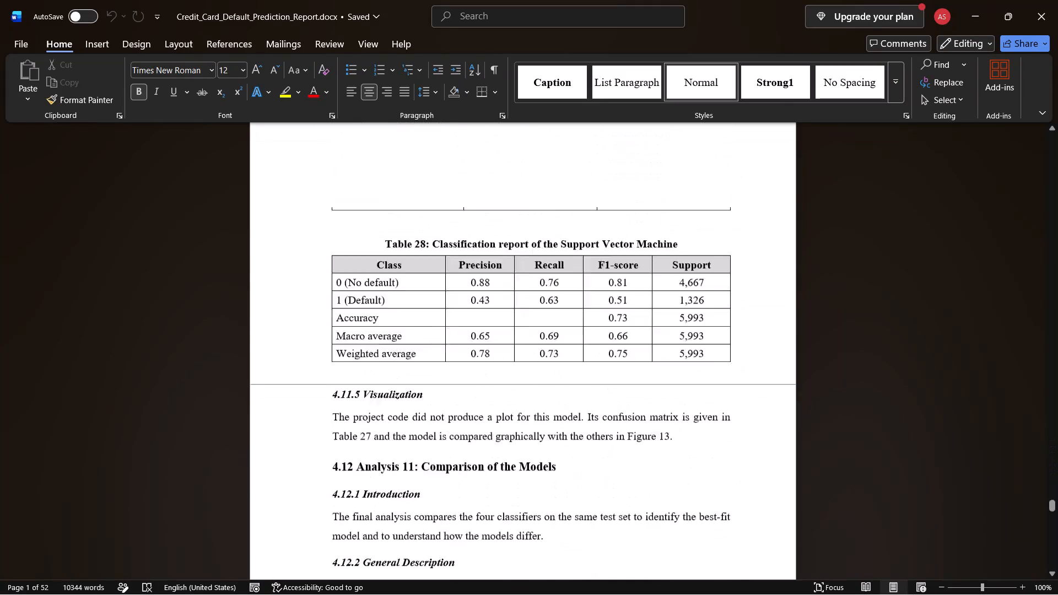
{"action": "scroll", "coordinate": [454, 420], "scroll_direction": "down", "scroll_amount": 17}
Examine the Chapter 7 reference list, from the dataset entries to the machine learning references, and how it runs across the last pages.
{"action": "scroll", "coordinate": [454, 420], "scroll_direction": "up", "scroll_amount": 3}
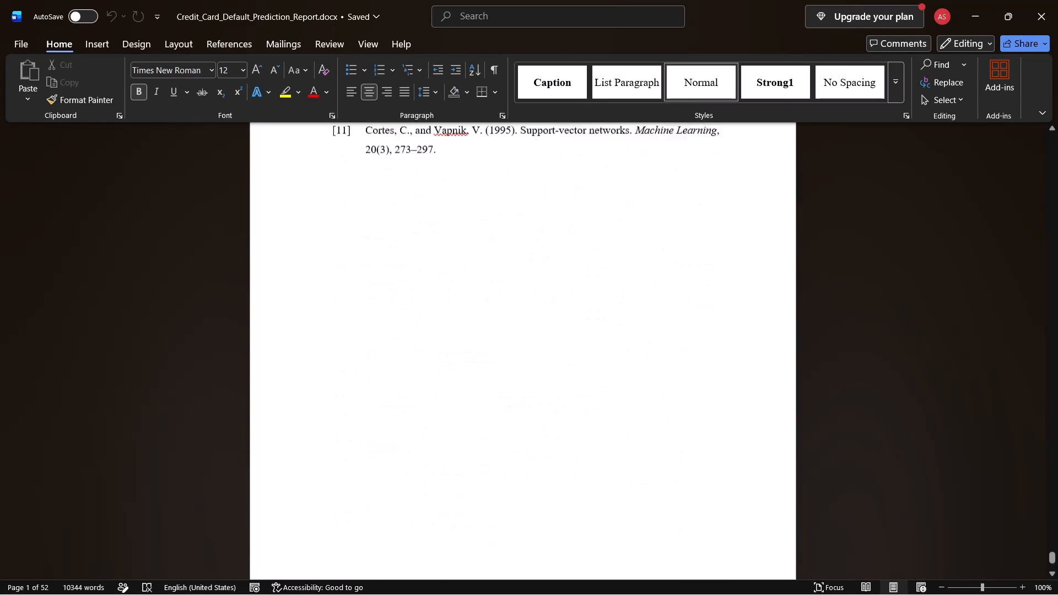
{"action": "scroll", "coordinate": [454, 420], "scroll_direction": "up", "scroll_amount": 6}
{"action": "scroll", "coordinate": [454, 420], "scroll_direction": "down", "scroll_amount": 3}
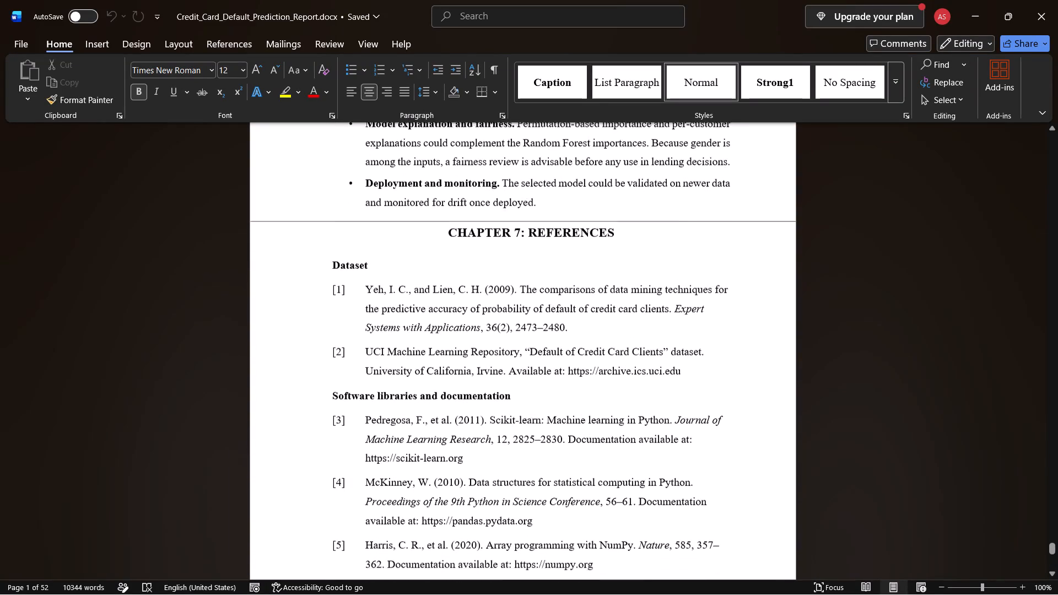
{"action": "scroll", "coordinate": [454, 420], "scroll_direction": "down", "scroll_amount": 1}
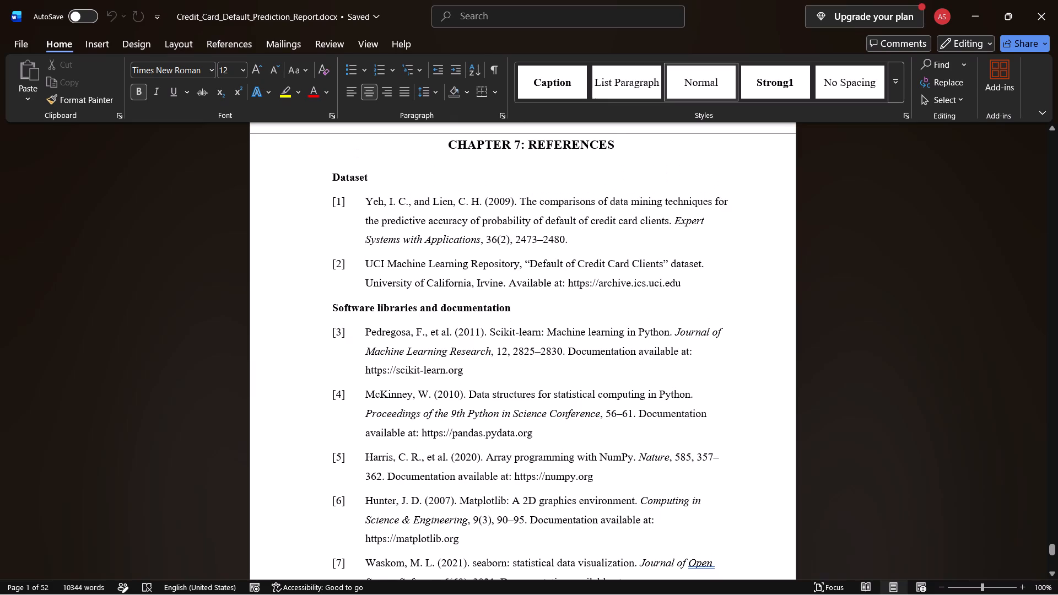
{"action": "scroll", "coordinate": [431, 435], "scroll_direction": "down", "scroll_amount": 1}
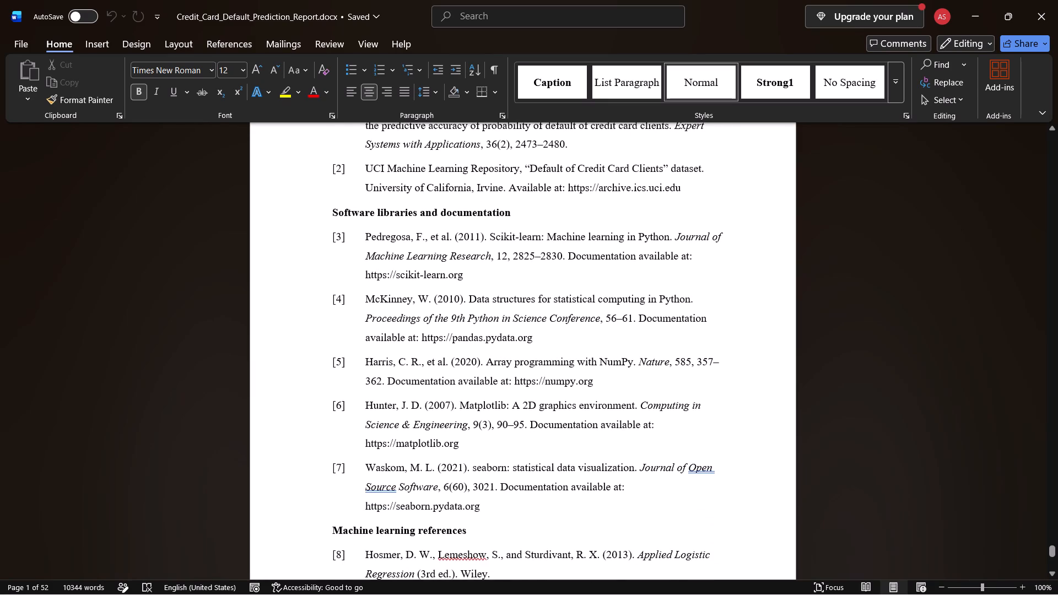
{"action": "scroll", "coordinate": [445, 431], "scroll_direction": "down", "scroll_amount": 1}
{"action": "scroll", "coordinate": [445, 511], "scroll_direction": "down", "scroll_amount": 1}
{"action": "scroll", "coordinate": [445, 408], "scroll_direction": "up", "scroll_amount": 2}
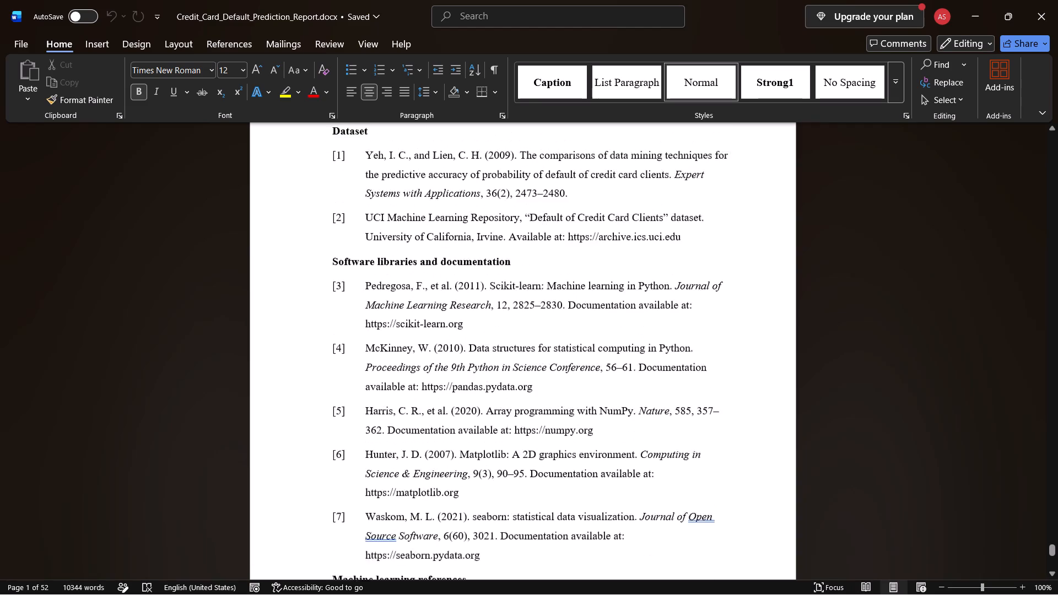
{"action": "scroll", "coordinate": [445, 408], "scroll_direction": "down", "scroll_amount": 1}
{"action": "scroll", "coordinate": [458, 471], "scroll_direction": "down", "scroll_amount": 2}
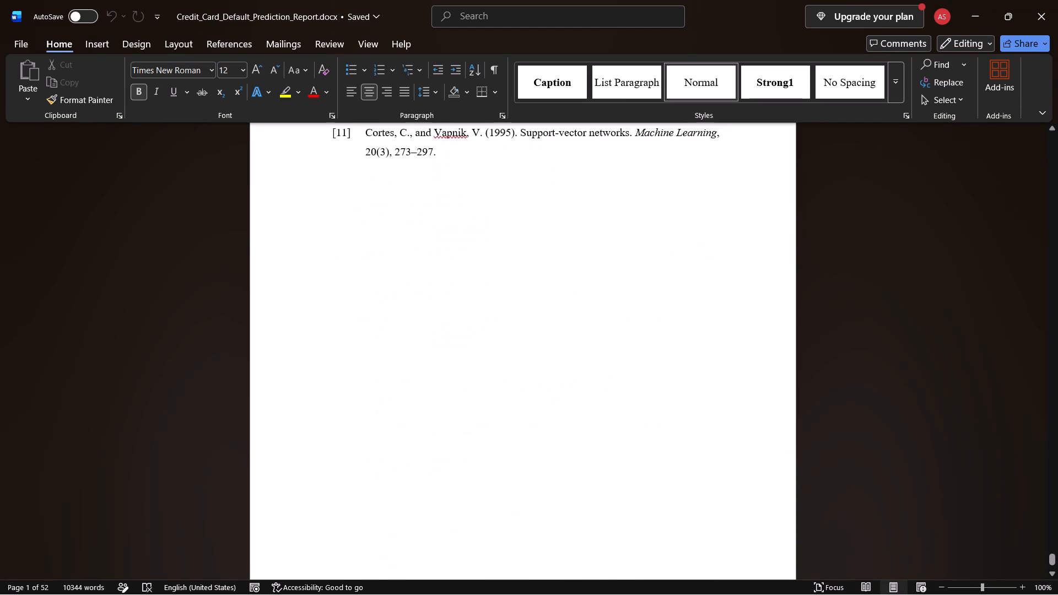
{"action": "scroll", "coordinate": [407, 388], "scroll_direction": "up", "scroll_amount": 1}
{"action": "scroll", "coordinate": [407, 388], "scroll_direction": "down", "scroll_amount": 1}
{"action": "scroll", "coordinate": [407, 388], "scroll_direction": "up", "scroll_amount": 1}
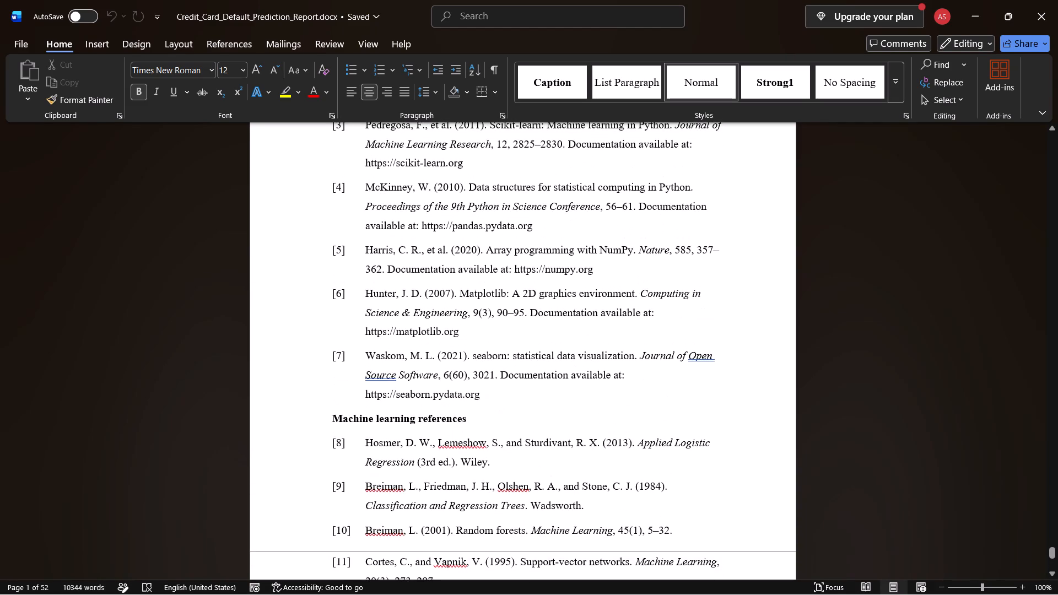
Insert two blank lines after reference [10] in the machine learning references, before reference [11].
{"action": "scroll", "coordinate": [398, 504], "scroll_direction": "down", "scroll_amount": 1}
{"action": "left_click", "coordinate": [673, 253]}
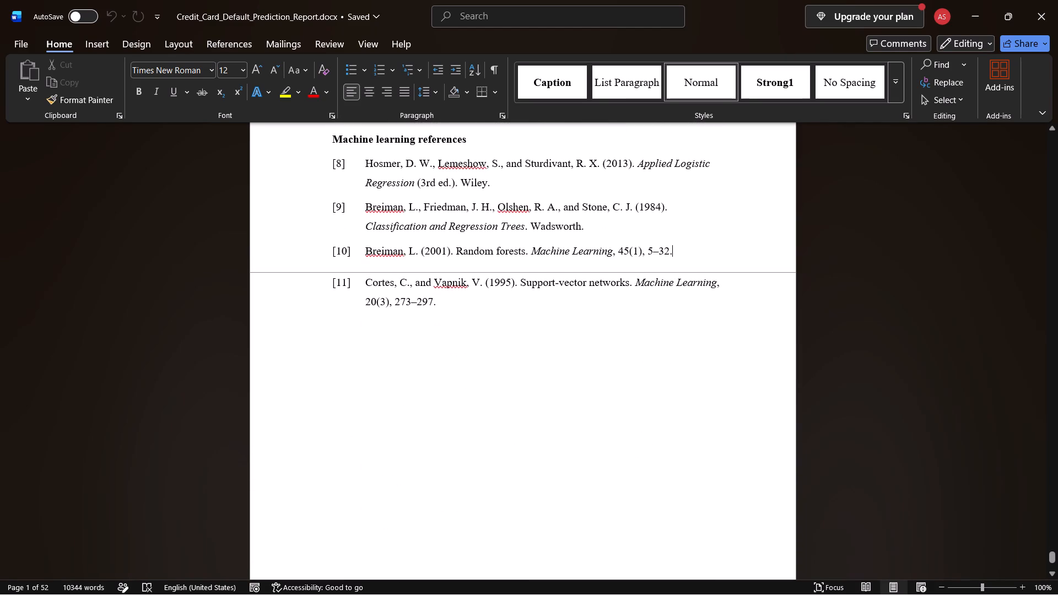
{"action": "key", "text": "Return"}
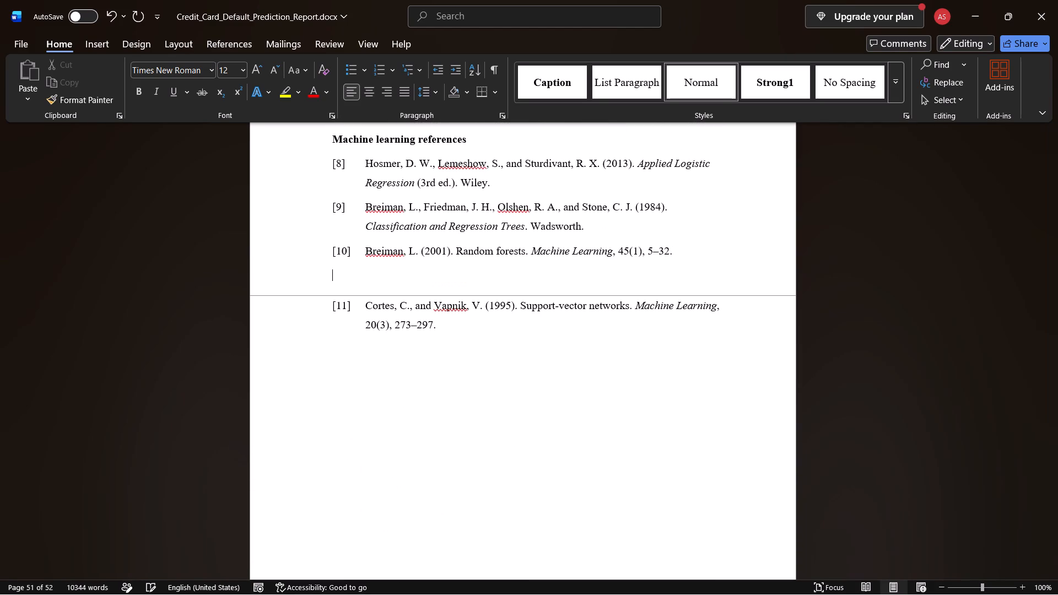
{"action": "key", "text": "Return"}
{"action": "key", "text": "Return"}
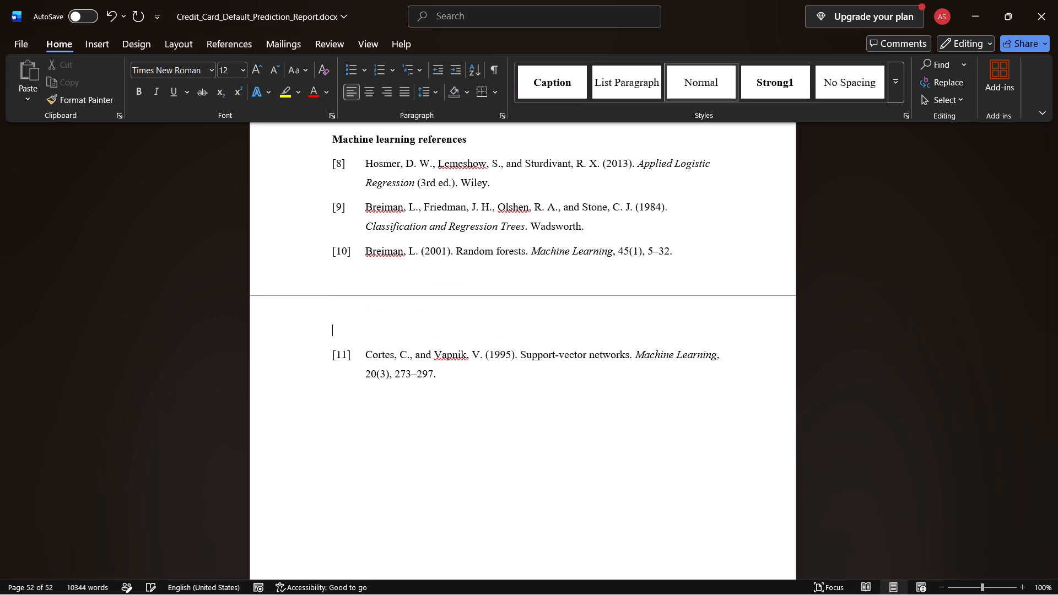
{"action": "key", "text": "BackSpace"}
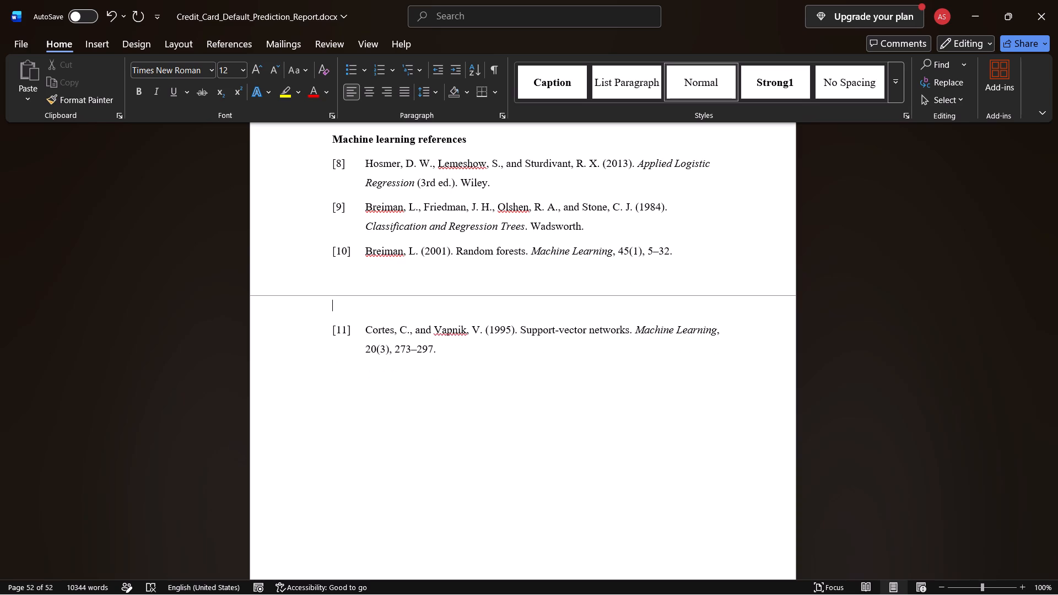
{"action": "left_click", "coordinate": [565, 282]}
Look back through the Chapter 4 model analyses, starting around the Support Vector Machine section.
{"action": "scroll", "coordinate": [454, 218], "scroll_direction": "up", "scroll_amount": 20}
{"action": "scroll", "coordinate": [454, 218], "scroll_direction": "up", "scroll_amount": 2}
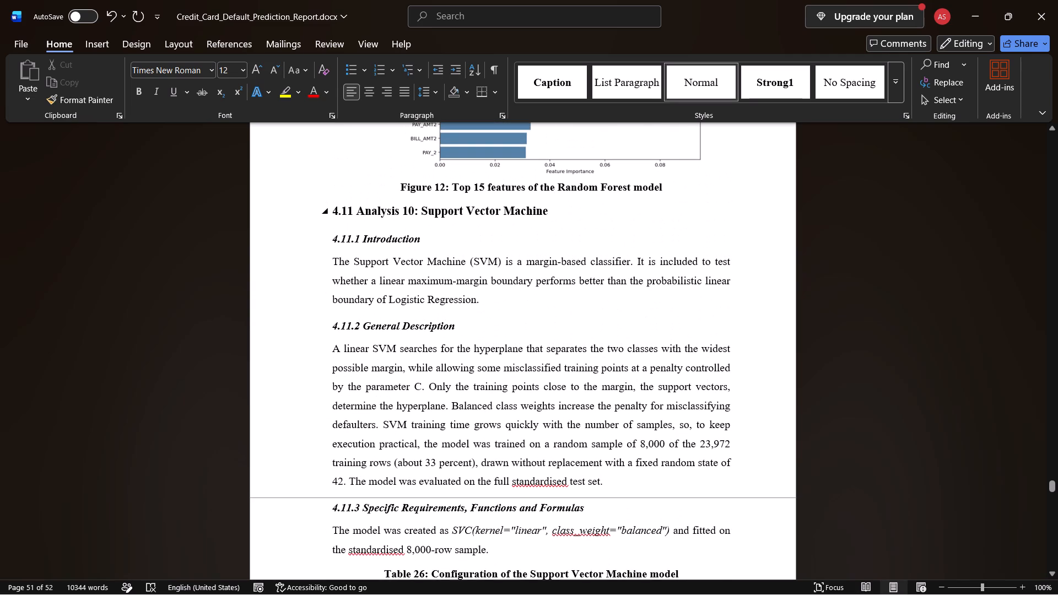
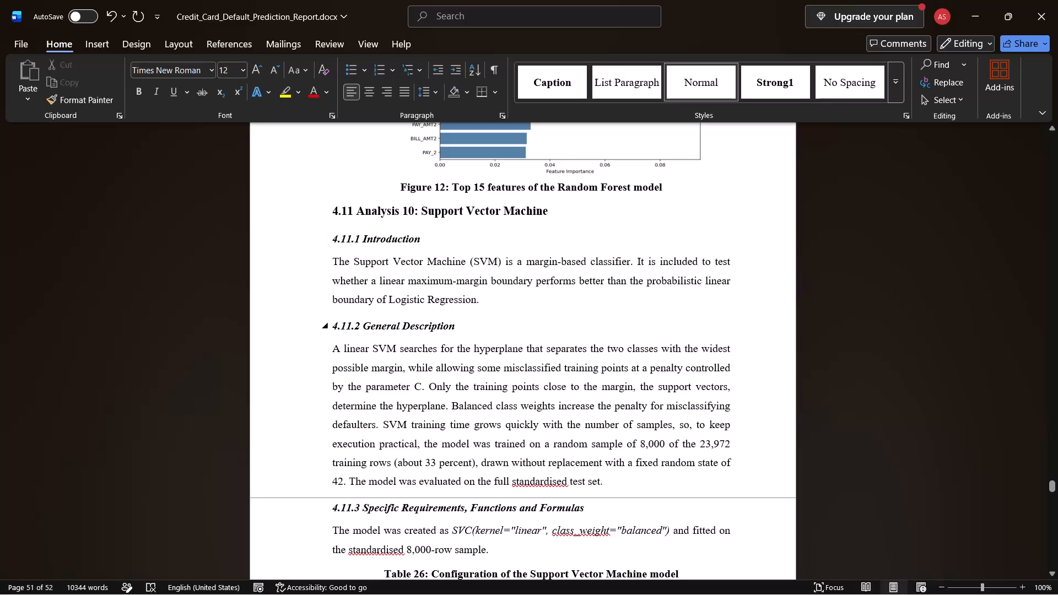
Look back through the report to the declaration and title page, checking the highlighted placeholder fields.
{"action": "scroll", "coordinate": [526, 319], "scroll_direction": "up", "scroll_amount": 16}
{"action": "scroll", "coordinate": [526, 319], "scroll_direction": "up", "scroll_amount": 11}
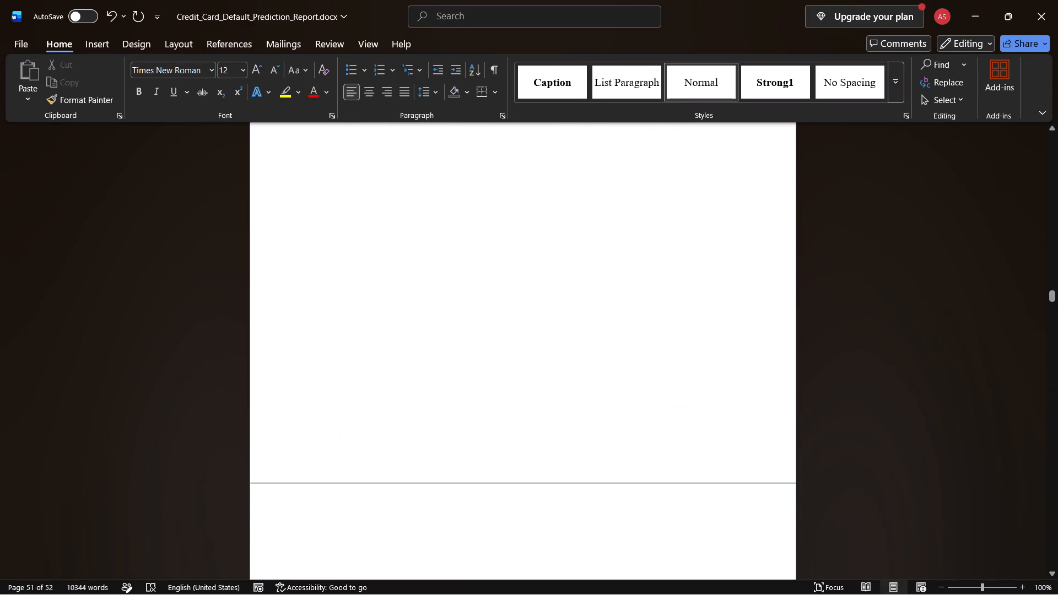
{"action": "scroll", "coordinate": [526, 319], "scroll_direction": "up", "scroll_amount": 3}
{"action": "scroll", "coordinate": [560, 241], "scroll_direction": "up", "scroll_amount": 20}
{"action": "scroll", "coordinate": [560, 241], "scroll_direction": "up", "scroll_amount": 13}
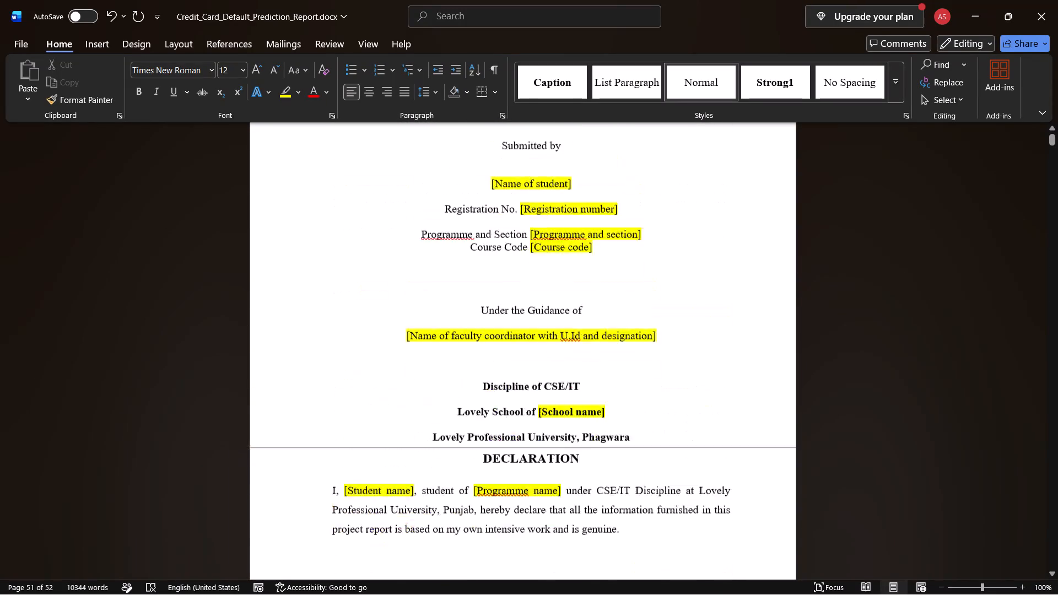
{"action": "scroll", "coordinate": [553, 212], "scroll_direction": "up", "scroll_amount": 2}
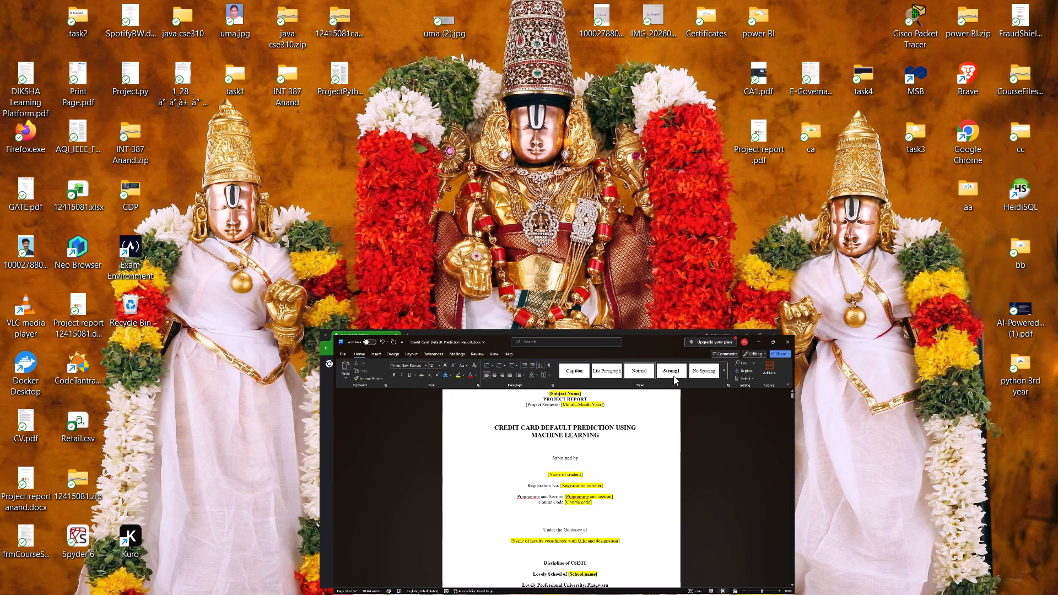
Switch to Chrome's download history.
{"action": "left_click", "coordinate": [586, 579]}
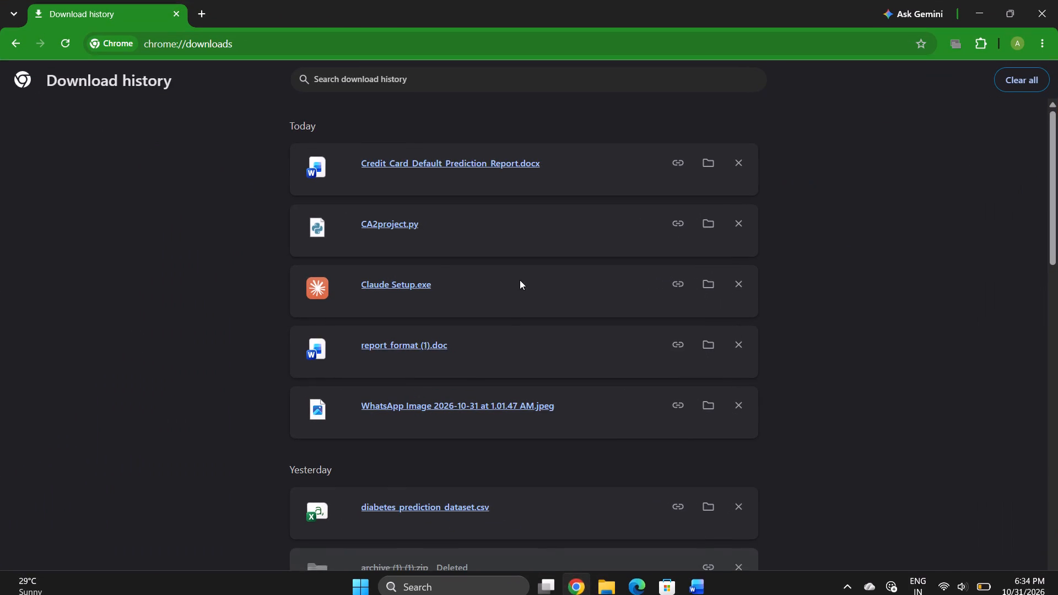
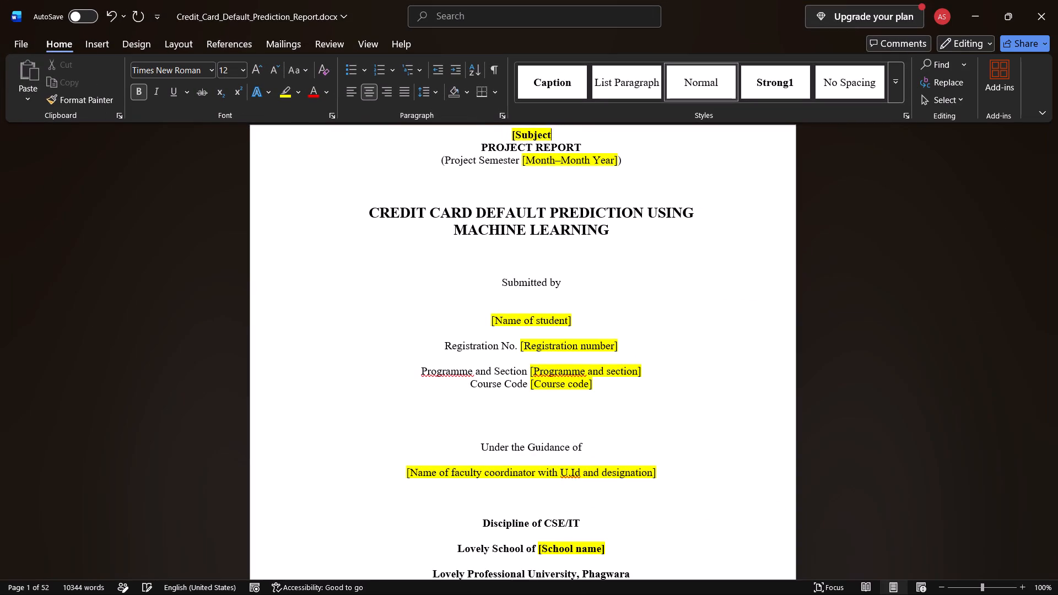
Replace the remaining "[Subject" placeholder text above PROJECT REPORT on the cover page with text beginning "Pr".
{"action": "key", "text": "BackSpace"}
{"action": "key", "text": "BackSpace"}
{"action": "key", "text": "BackSpace"}
{"action": "key", "text": "BackSpace"}
{"action": "key", "text": "BackSpace"}
{"action": "key", "text": "BackSpace"}
{"action": "key", "text": "BackSpace"}
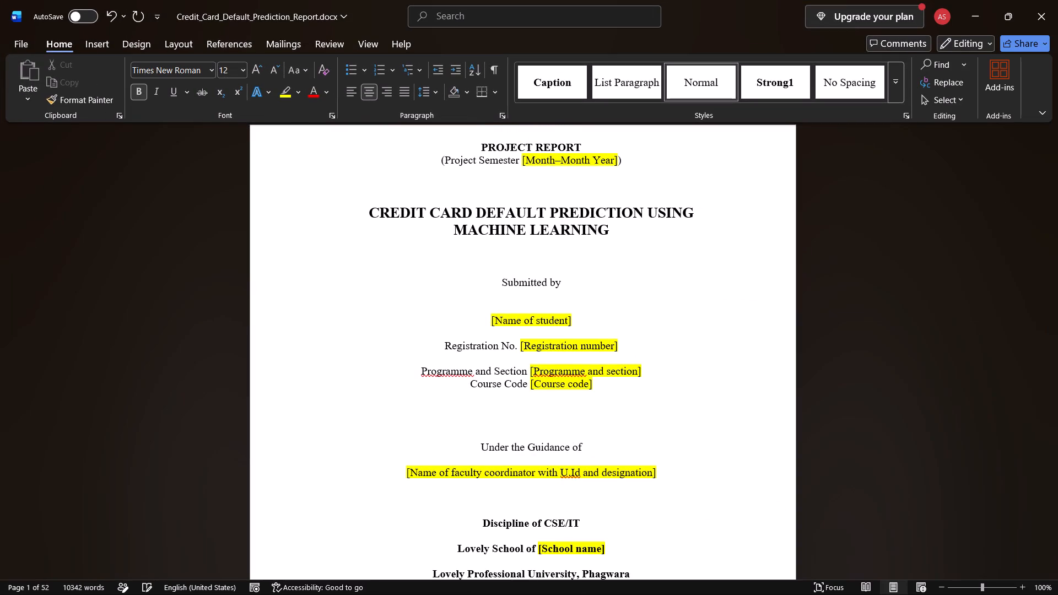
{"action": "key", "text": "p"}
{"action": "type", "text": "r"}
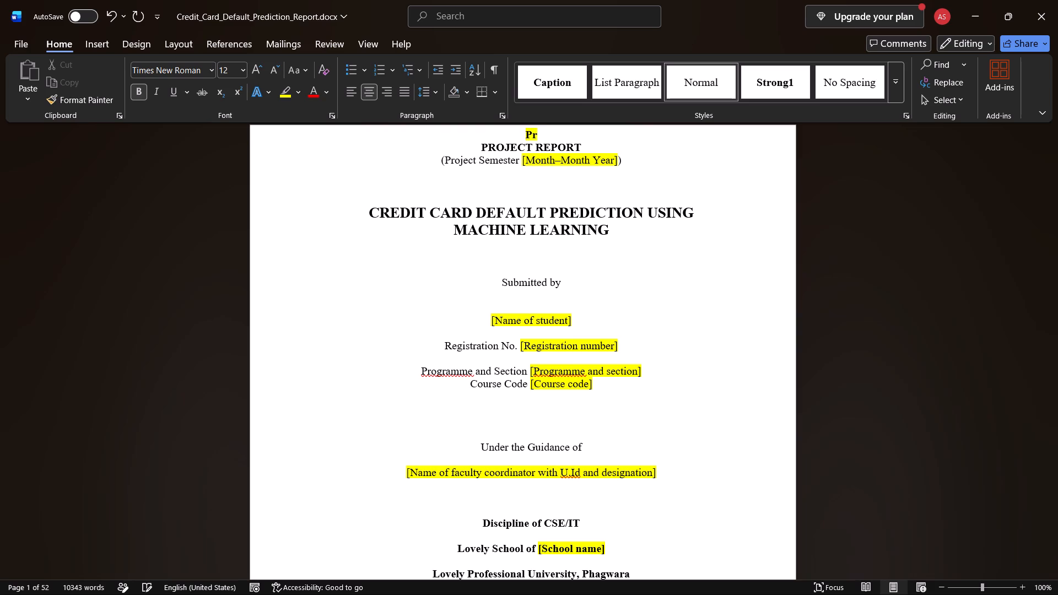
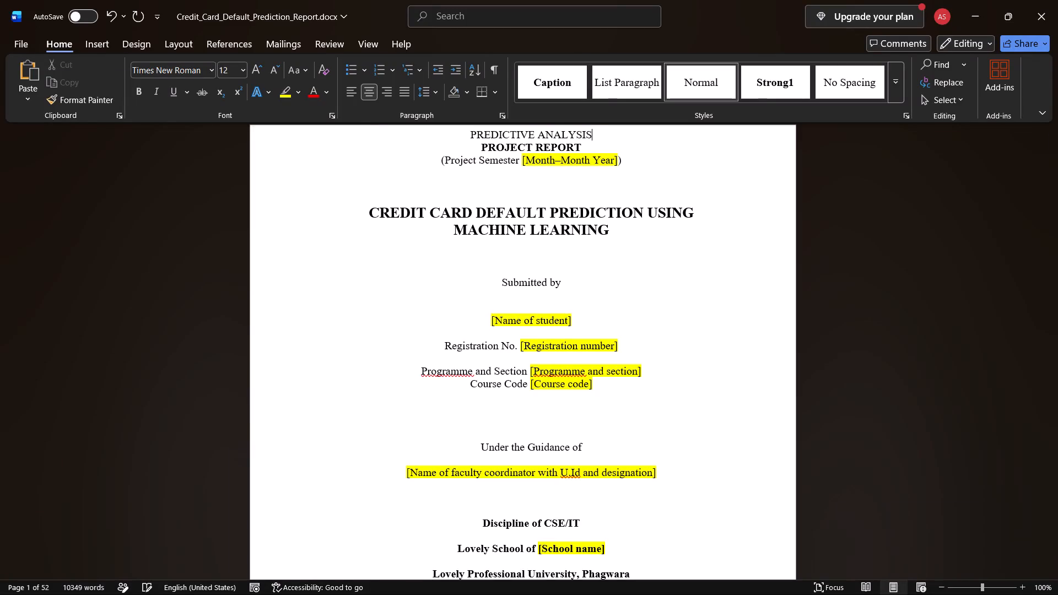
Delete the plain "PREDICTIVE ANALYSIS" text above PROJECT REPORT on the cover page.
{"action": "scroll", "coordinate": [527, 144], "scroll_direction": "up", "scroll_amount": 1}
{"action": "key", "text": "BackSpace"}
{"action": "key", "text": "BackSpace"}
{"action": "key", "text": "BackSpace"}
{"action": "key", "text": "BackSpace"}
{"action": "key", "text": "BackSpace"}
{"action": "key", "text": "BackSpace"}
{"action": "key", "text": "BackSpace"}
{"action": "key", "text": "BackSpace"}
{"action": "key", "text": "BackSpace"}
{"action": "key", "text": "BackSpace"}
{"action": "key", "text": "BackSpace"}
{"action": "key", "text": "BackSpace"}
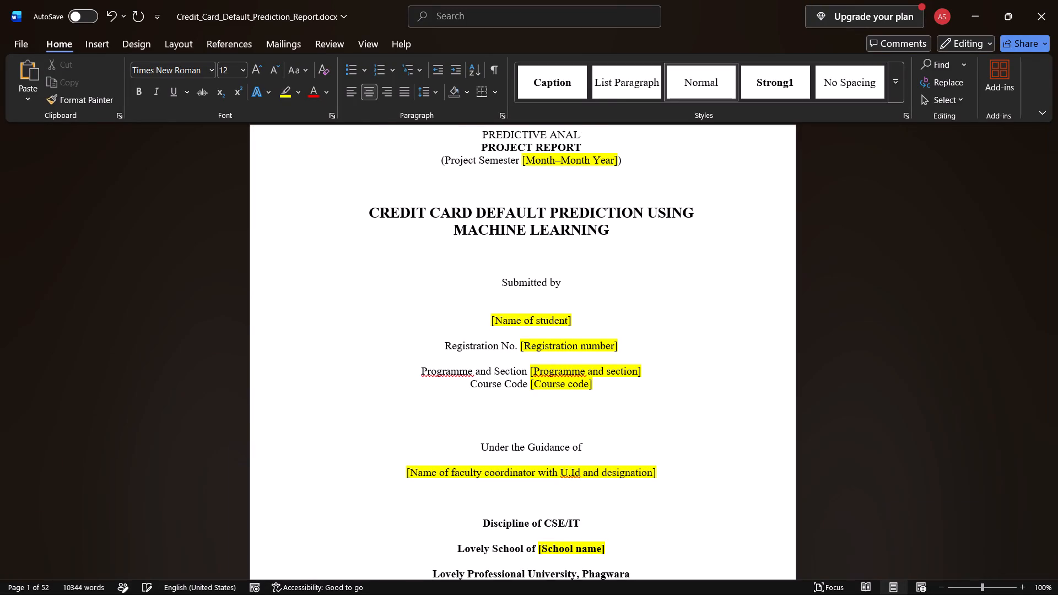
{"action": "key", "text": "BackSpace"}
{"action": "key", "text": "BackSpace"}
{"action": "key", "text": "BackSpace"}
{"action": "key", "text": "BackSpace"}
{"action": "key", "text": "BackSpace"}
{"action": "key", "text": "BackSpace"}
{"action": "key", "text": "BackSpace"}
Undo the deletion and the earlier plain entry of the cover page's top line, back to its bold, highlighted "P".
{"action": "key", "text": "ctrl+z"}
{"action": "key", "text": "ctrl+z"}
{"action": "key", "text": "ctrl+z"}
{"action": "key", "text": "ctrl+z"}
{"action": "key", "text": "ctrl+z"}
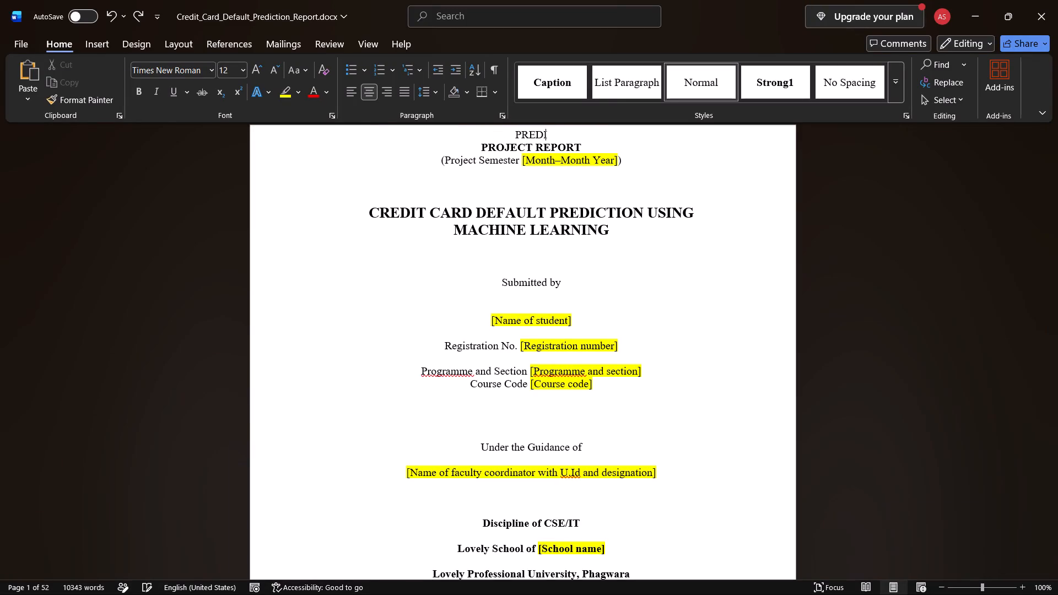
{"action": "key", "text": "ctrl+z"}
{"action": "key", "text": "ctrl+z"}
{"action": "key", "text": "ctrl+z"}
{"action": "key", "text": "ctrl+z"}
{"action": "key", "text": "ctrl+z"}
{"action": "key", "text": "ctrl+z"}
{"action": "key", "text": "ctrl+z"}
{"action": "key", "text": "ctrl+z"}
{"action": "key", "text": "ctrl+z"}
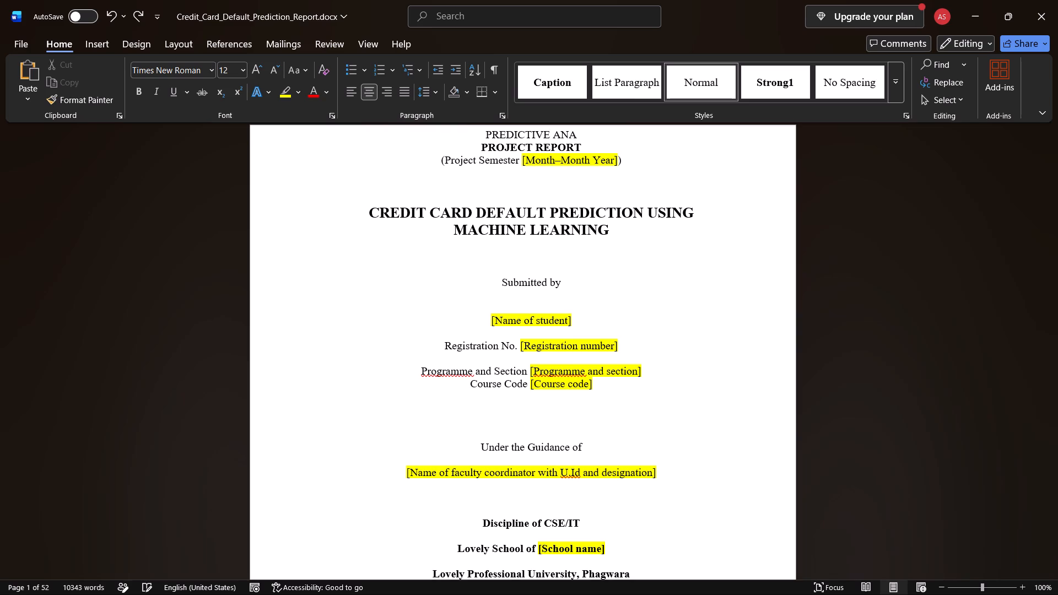
{"action": "key", "text": "ctrl+z"}
{"action": "key", "text": "ctrl+z"}
{"action": "key", "text": "ctrl+z"}
{"action": "key", "text": "ctrl+z"}
{"action": "key", "text": "ctrl+z"}
{"action": "key", "text": "ctrl+z"}
{"action": "key", "text": "ctrl+z"}
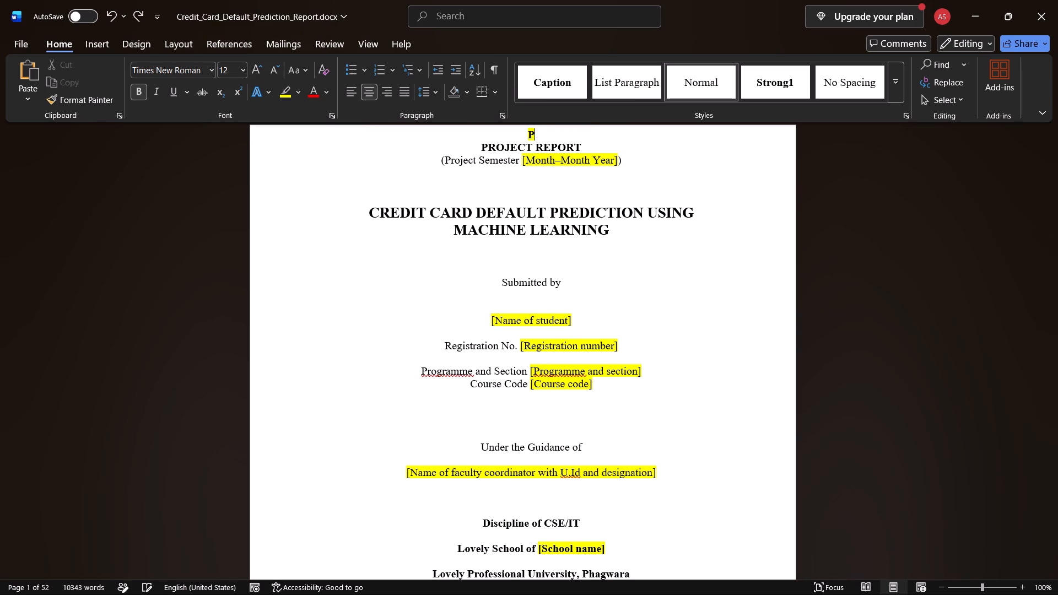
Enter "PREDICTIVE ANALYSIS" in the bold, highlighted formatting on the line above PROJECT REPORT.
{"action": "key", "text": "BackSpace"}
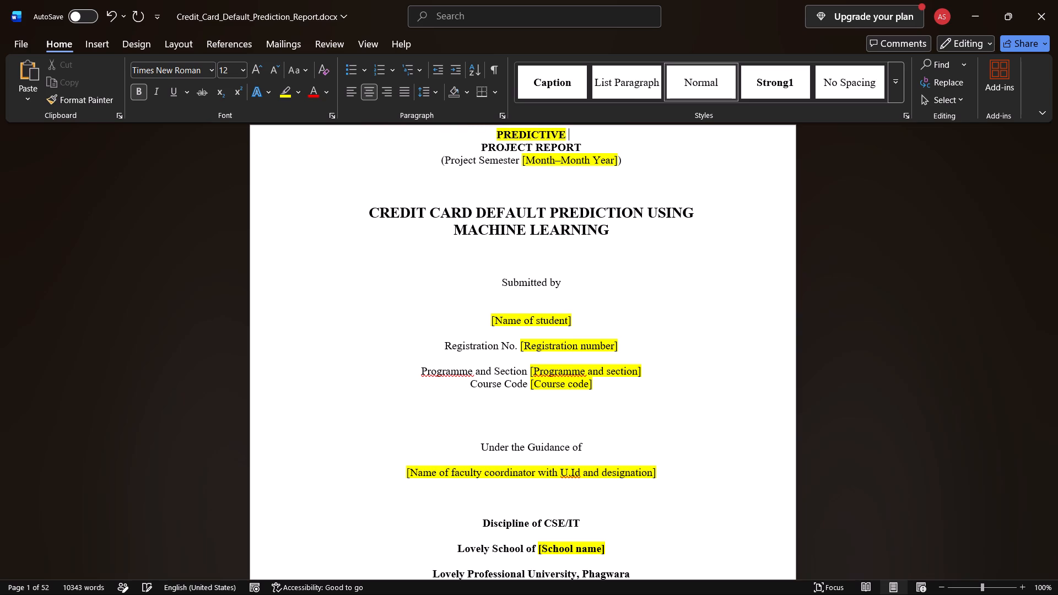
{"action": "key", "text": "b"}
{"action": "key", "text": "BackSpace"}
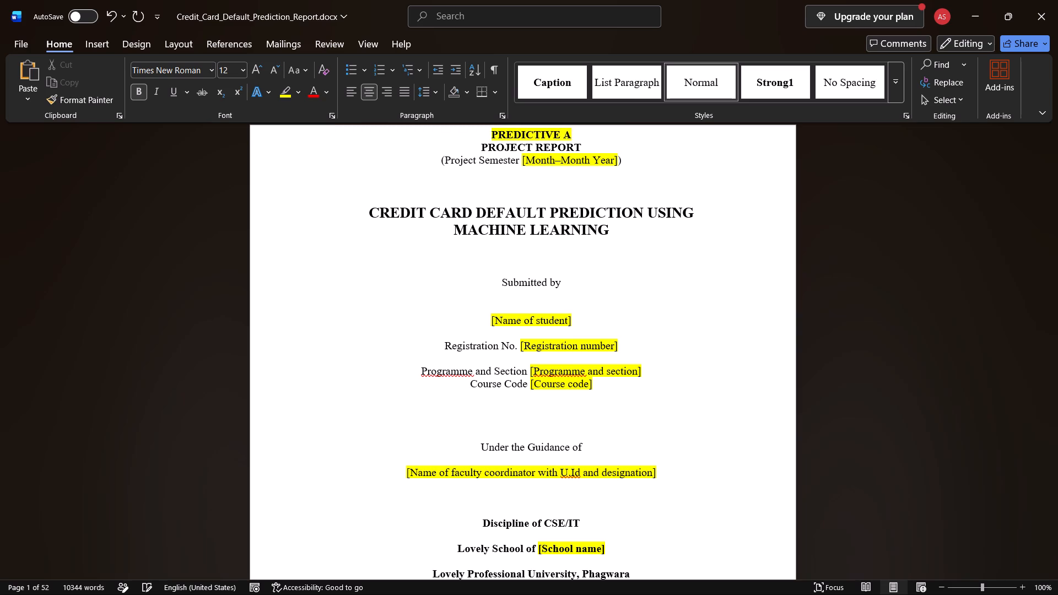
{"action": "type", "text": "NALYSIS"}
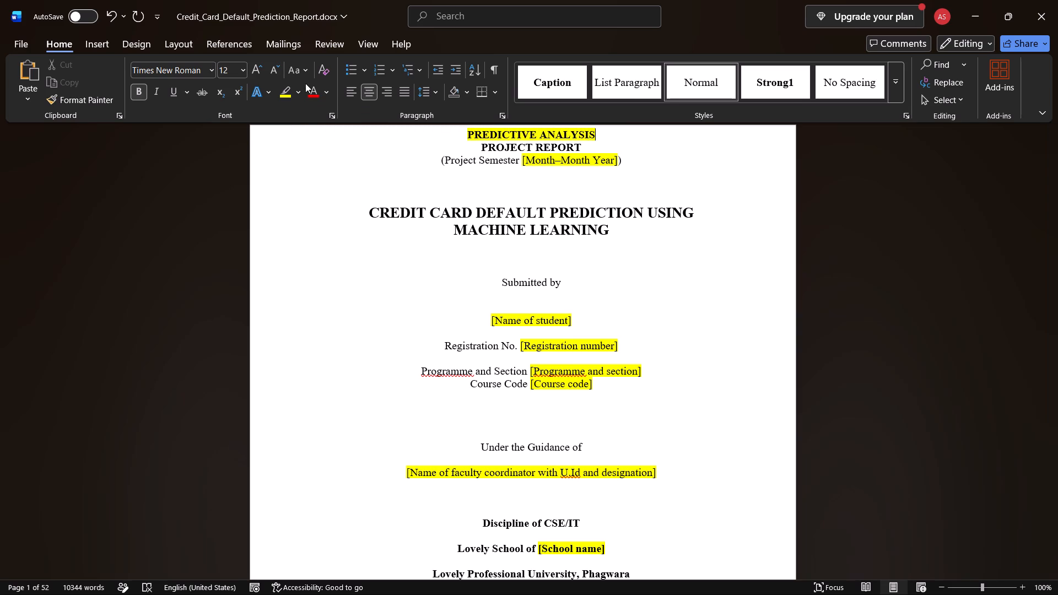
Set the font size of the cover page's PREDICTIVE ANALYSIS line to 16.
{"action": "left_click_drag", "start_coordinate": [603, 135], "coordinate": [457, 137]}
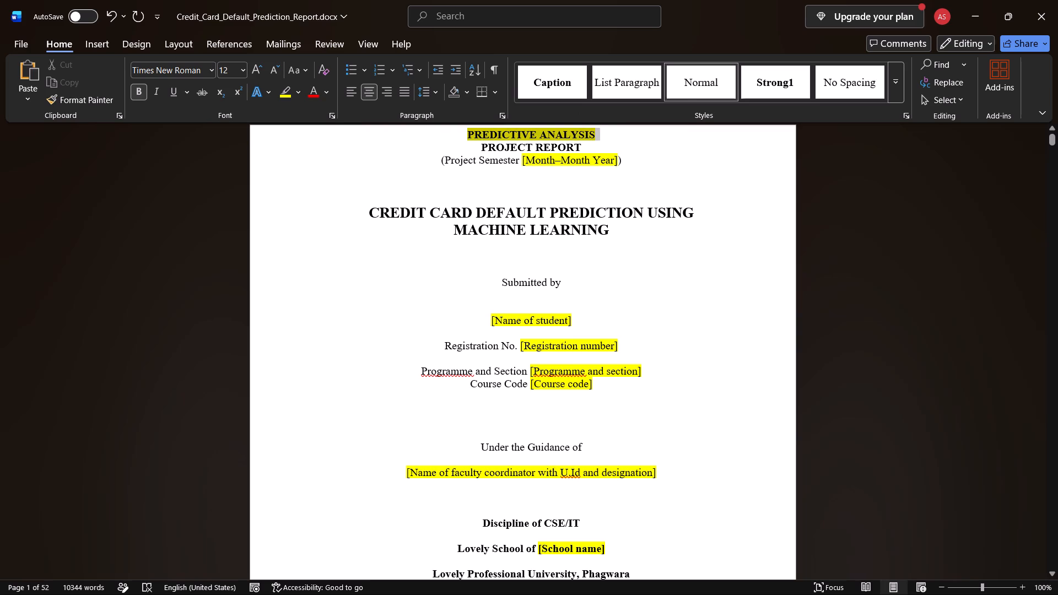
{"action": "left_click_drag", "start_coordinate": [457, 137], "coordinate": [456, 136]}
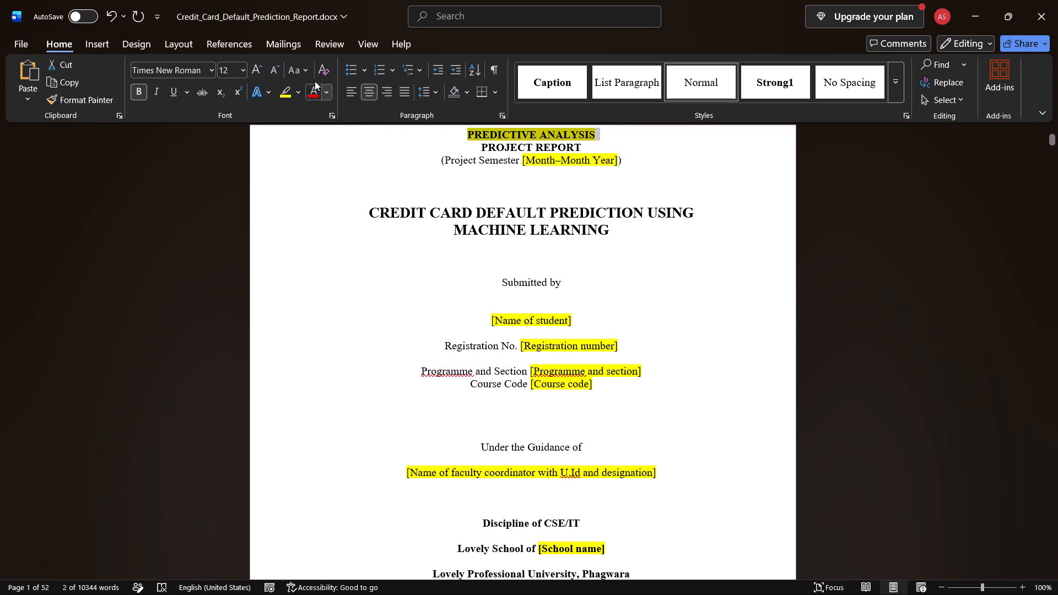
{"action": "left_click", "coordinate": [242, 68]}
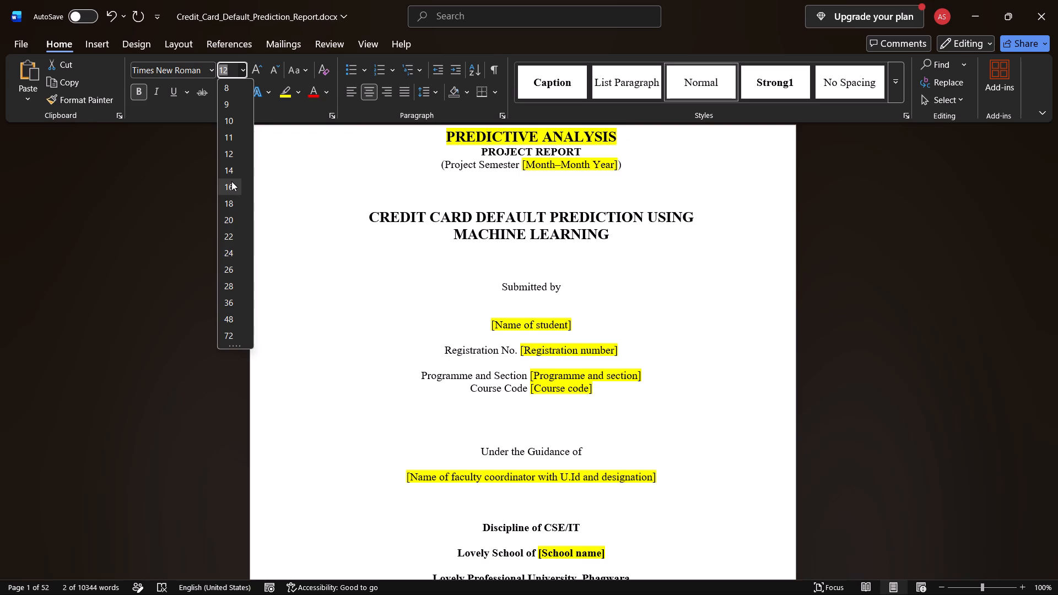
{"action": "left_click", "coordinate": [231, 181]}
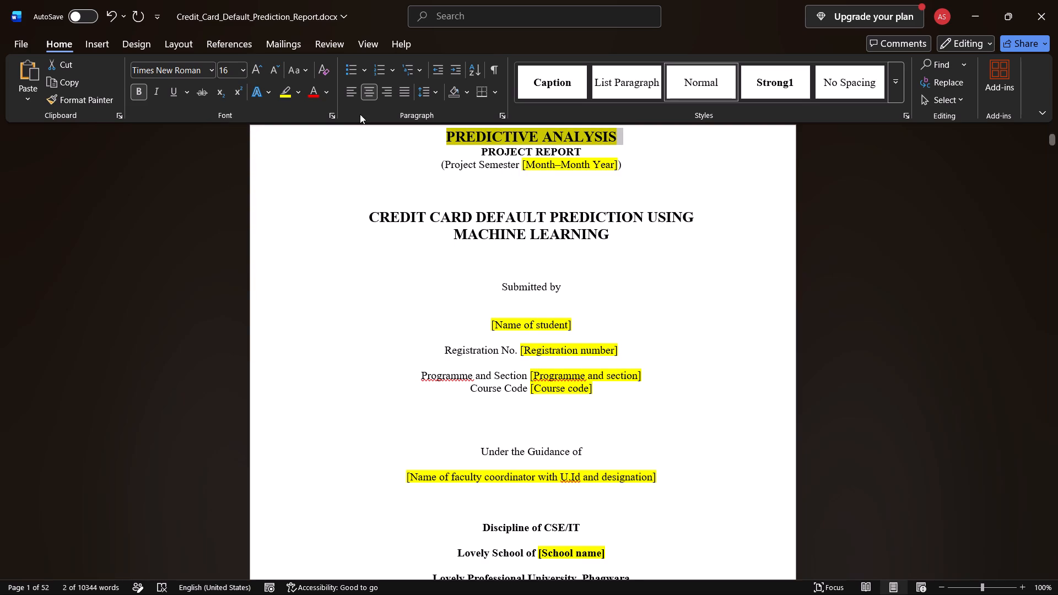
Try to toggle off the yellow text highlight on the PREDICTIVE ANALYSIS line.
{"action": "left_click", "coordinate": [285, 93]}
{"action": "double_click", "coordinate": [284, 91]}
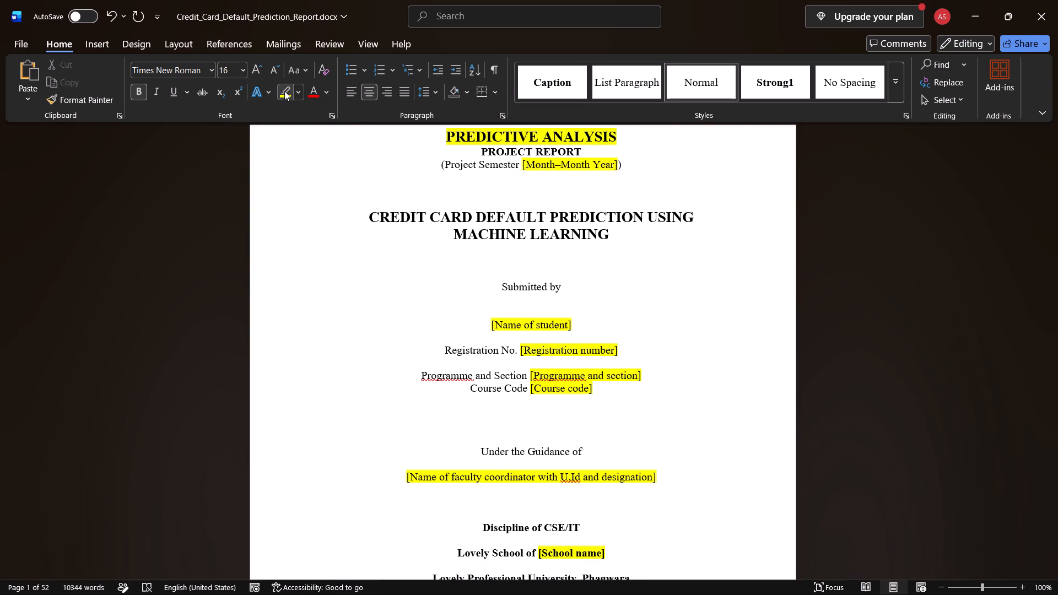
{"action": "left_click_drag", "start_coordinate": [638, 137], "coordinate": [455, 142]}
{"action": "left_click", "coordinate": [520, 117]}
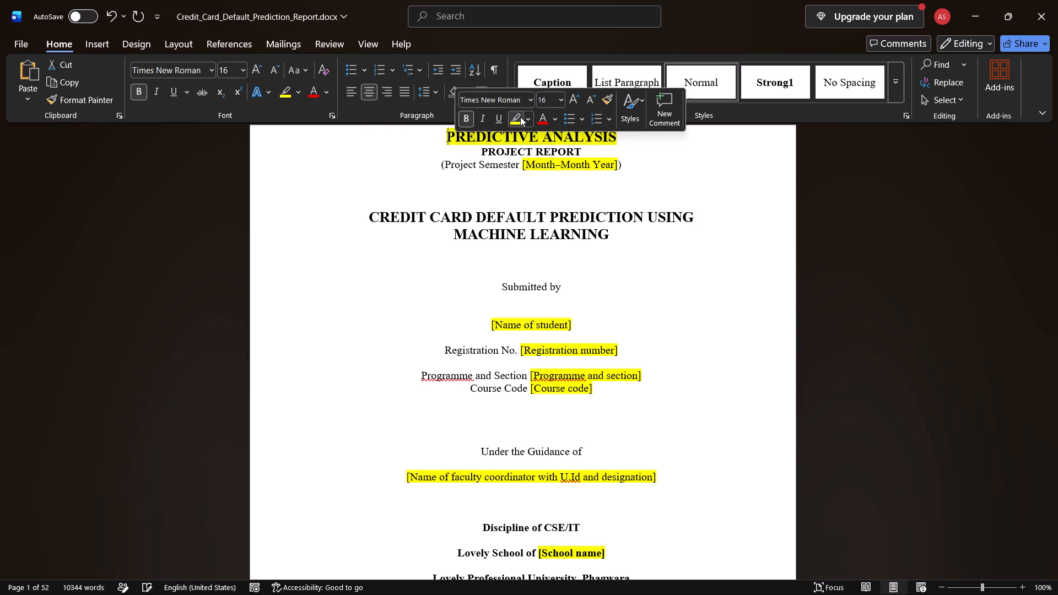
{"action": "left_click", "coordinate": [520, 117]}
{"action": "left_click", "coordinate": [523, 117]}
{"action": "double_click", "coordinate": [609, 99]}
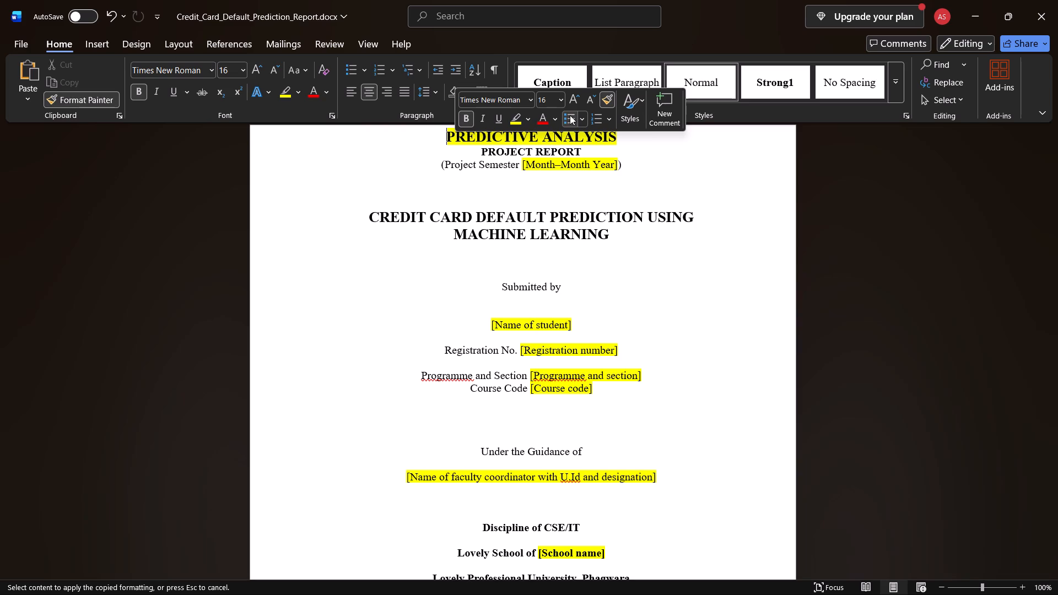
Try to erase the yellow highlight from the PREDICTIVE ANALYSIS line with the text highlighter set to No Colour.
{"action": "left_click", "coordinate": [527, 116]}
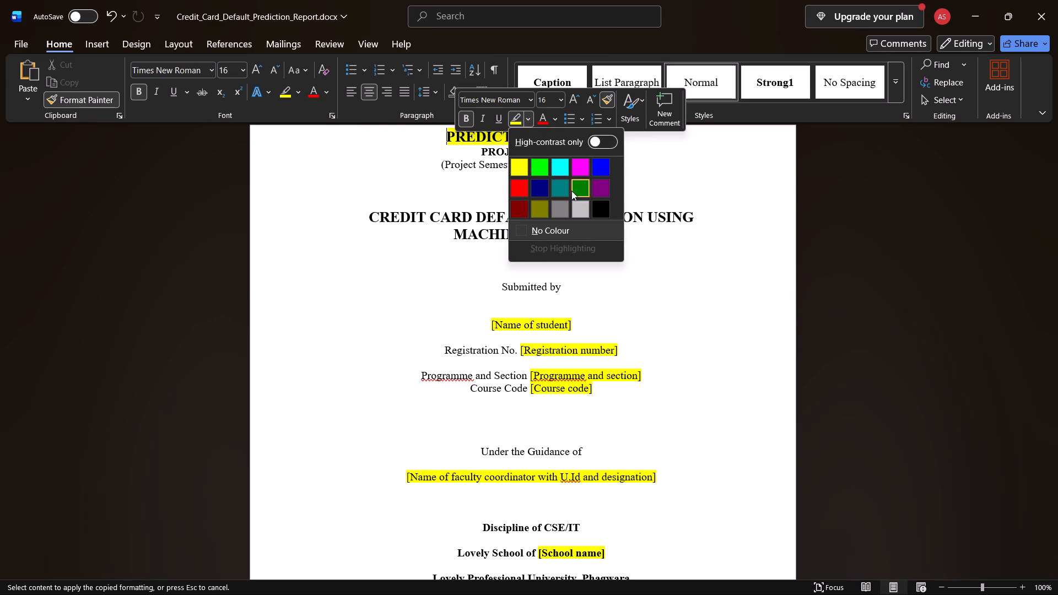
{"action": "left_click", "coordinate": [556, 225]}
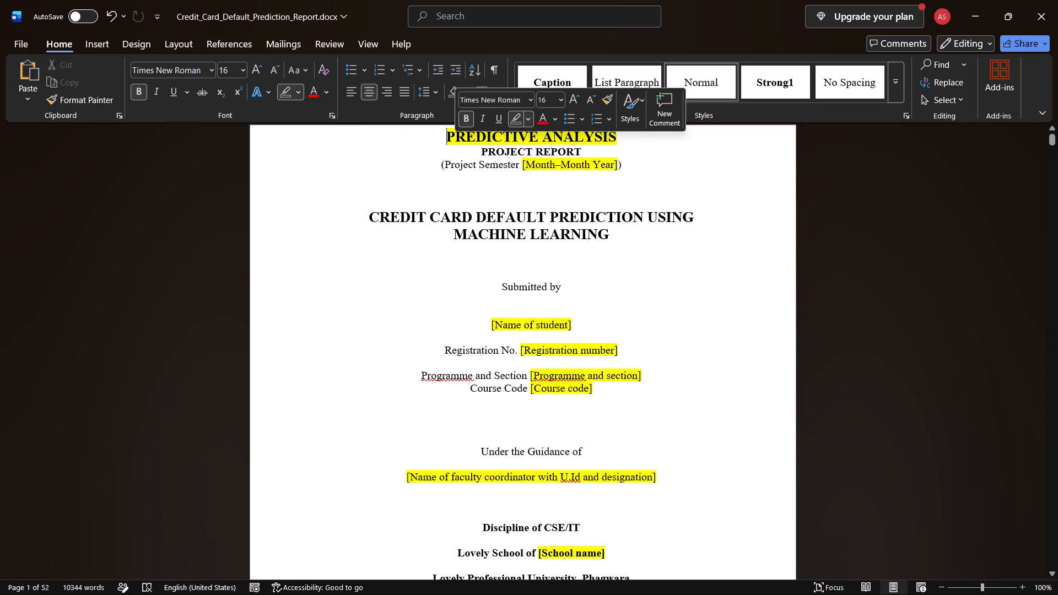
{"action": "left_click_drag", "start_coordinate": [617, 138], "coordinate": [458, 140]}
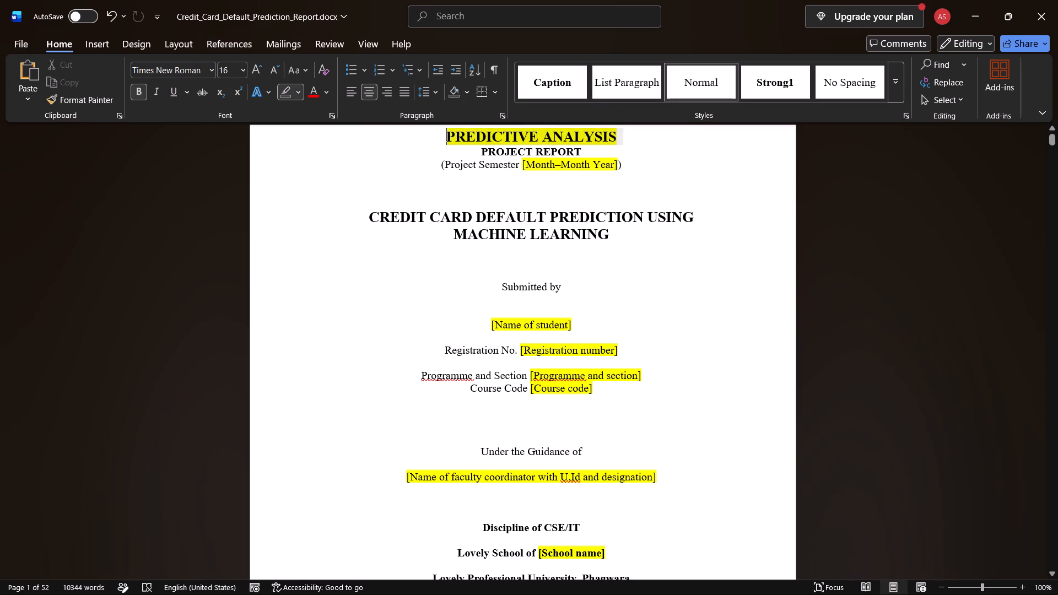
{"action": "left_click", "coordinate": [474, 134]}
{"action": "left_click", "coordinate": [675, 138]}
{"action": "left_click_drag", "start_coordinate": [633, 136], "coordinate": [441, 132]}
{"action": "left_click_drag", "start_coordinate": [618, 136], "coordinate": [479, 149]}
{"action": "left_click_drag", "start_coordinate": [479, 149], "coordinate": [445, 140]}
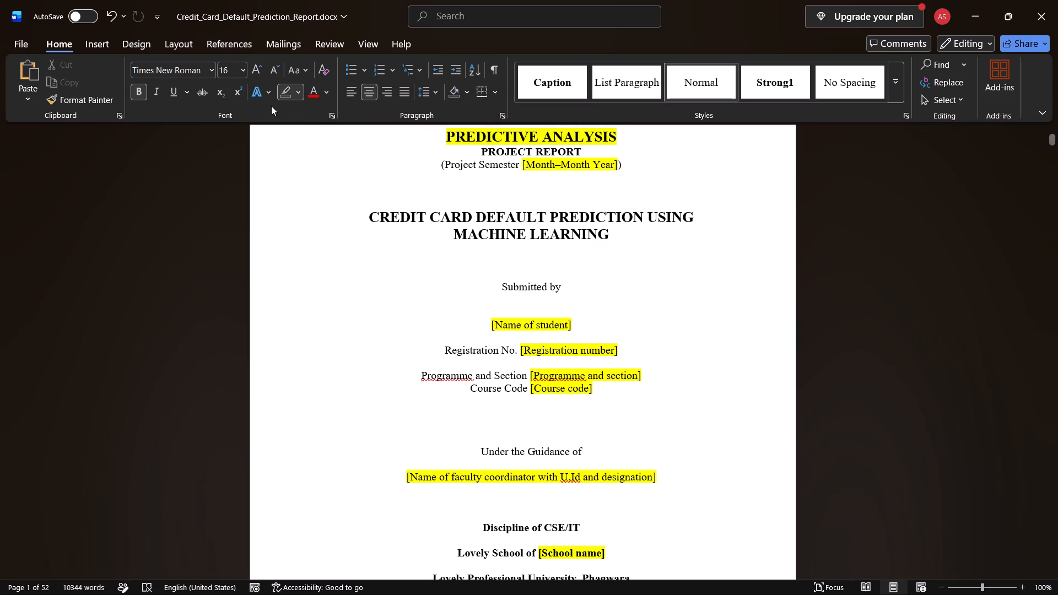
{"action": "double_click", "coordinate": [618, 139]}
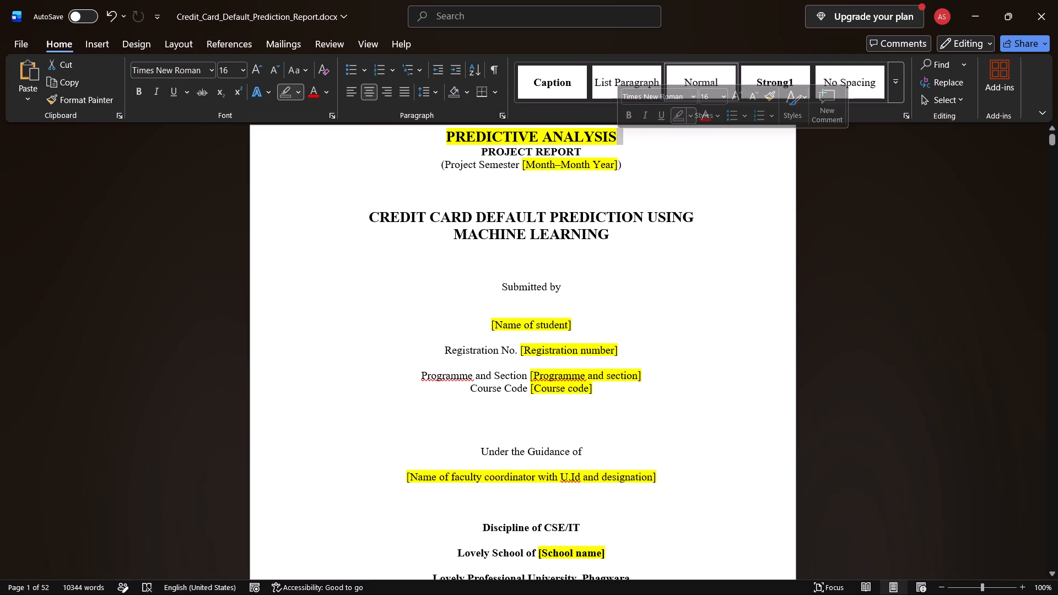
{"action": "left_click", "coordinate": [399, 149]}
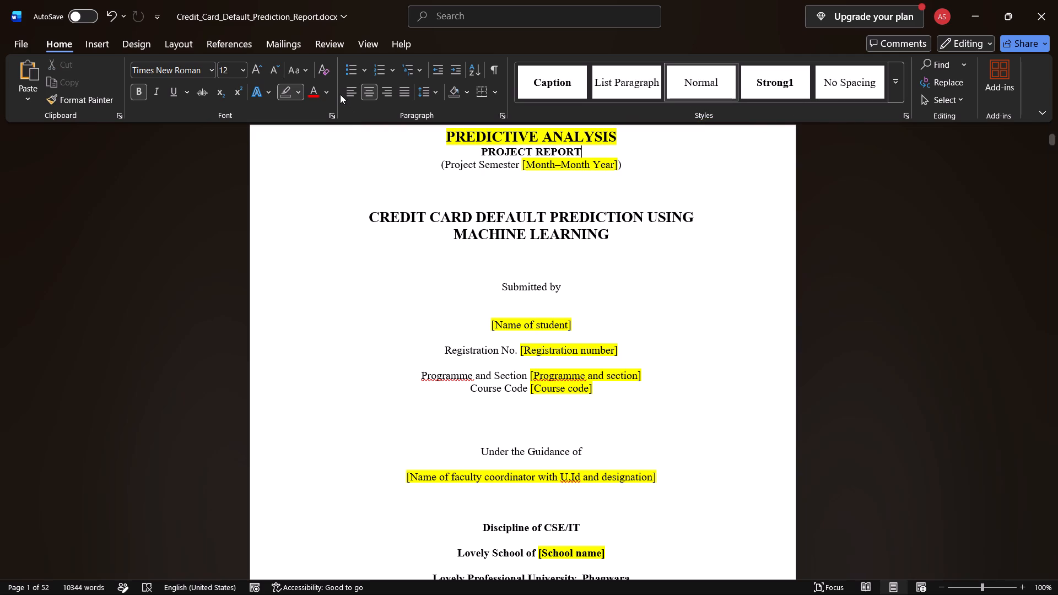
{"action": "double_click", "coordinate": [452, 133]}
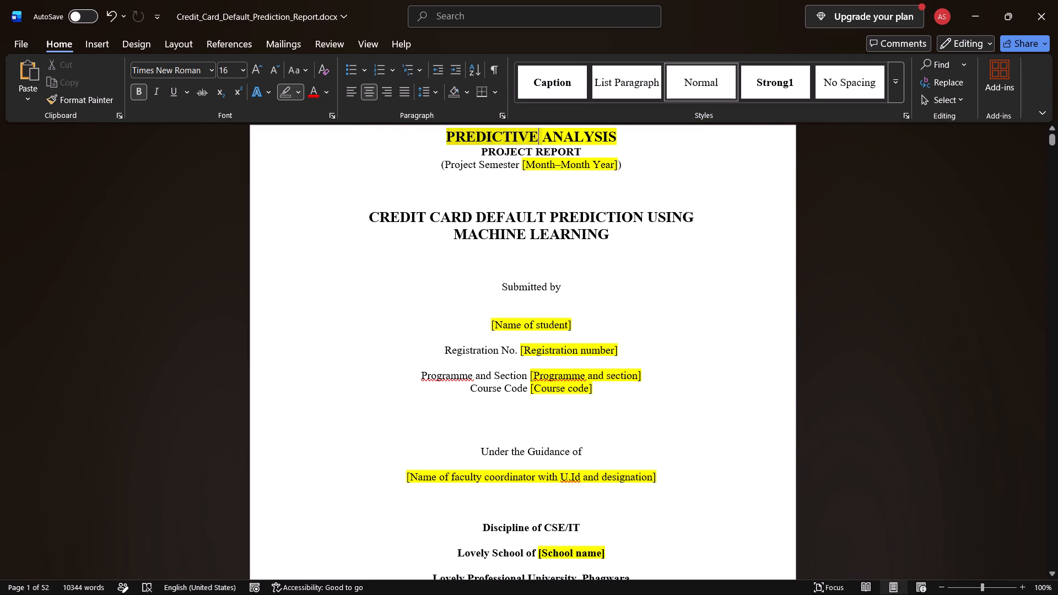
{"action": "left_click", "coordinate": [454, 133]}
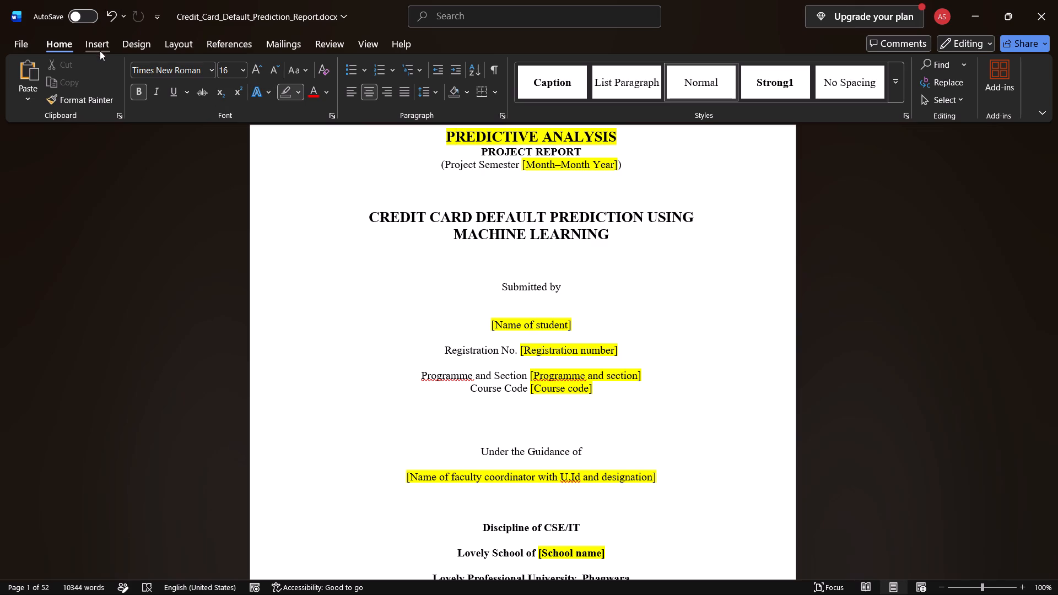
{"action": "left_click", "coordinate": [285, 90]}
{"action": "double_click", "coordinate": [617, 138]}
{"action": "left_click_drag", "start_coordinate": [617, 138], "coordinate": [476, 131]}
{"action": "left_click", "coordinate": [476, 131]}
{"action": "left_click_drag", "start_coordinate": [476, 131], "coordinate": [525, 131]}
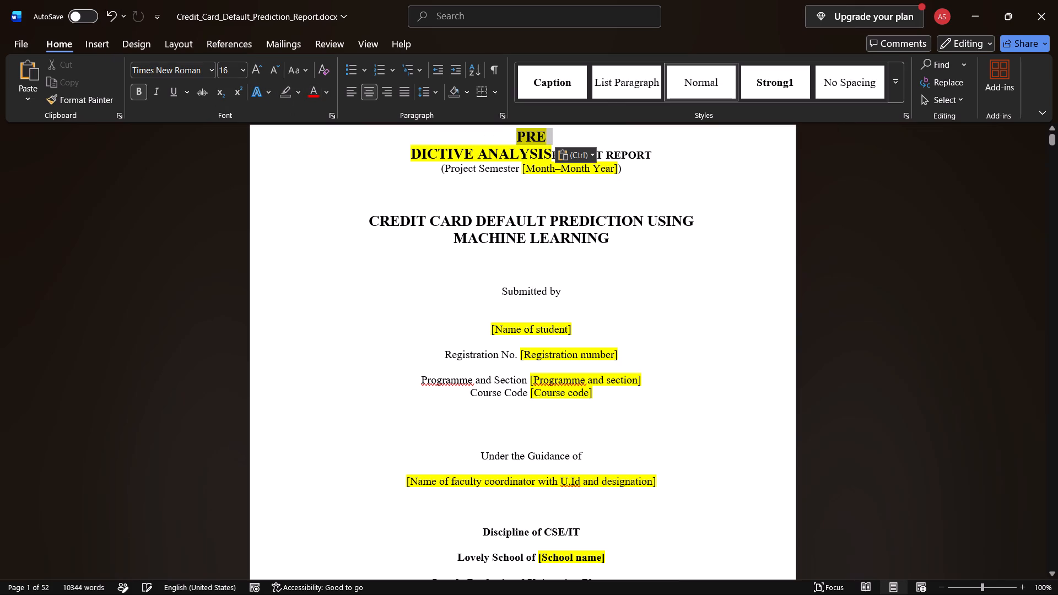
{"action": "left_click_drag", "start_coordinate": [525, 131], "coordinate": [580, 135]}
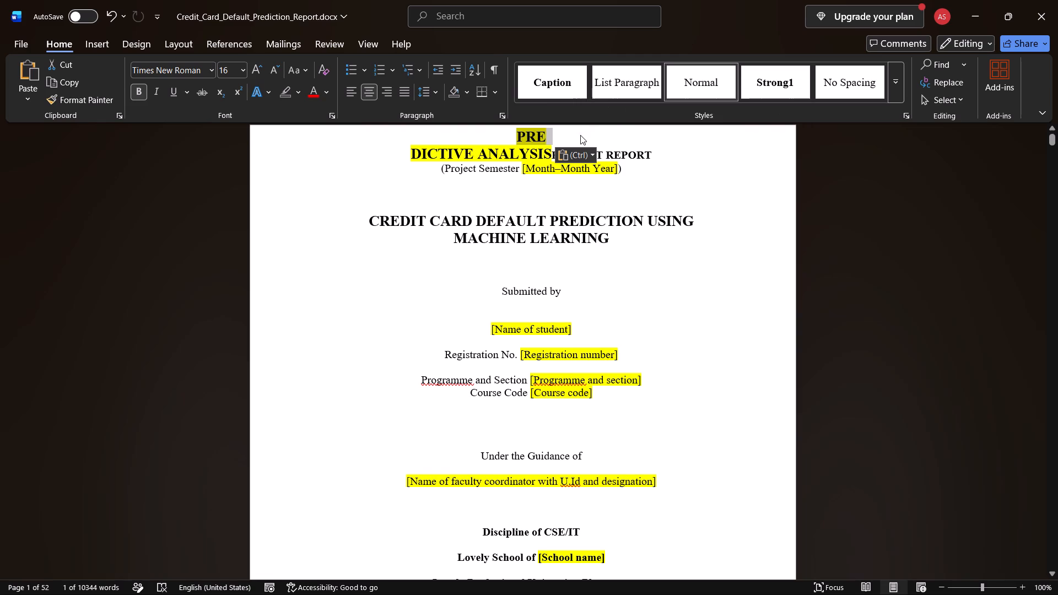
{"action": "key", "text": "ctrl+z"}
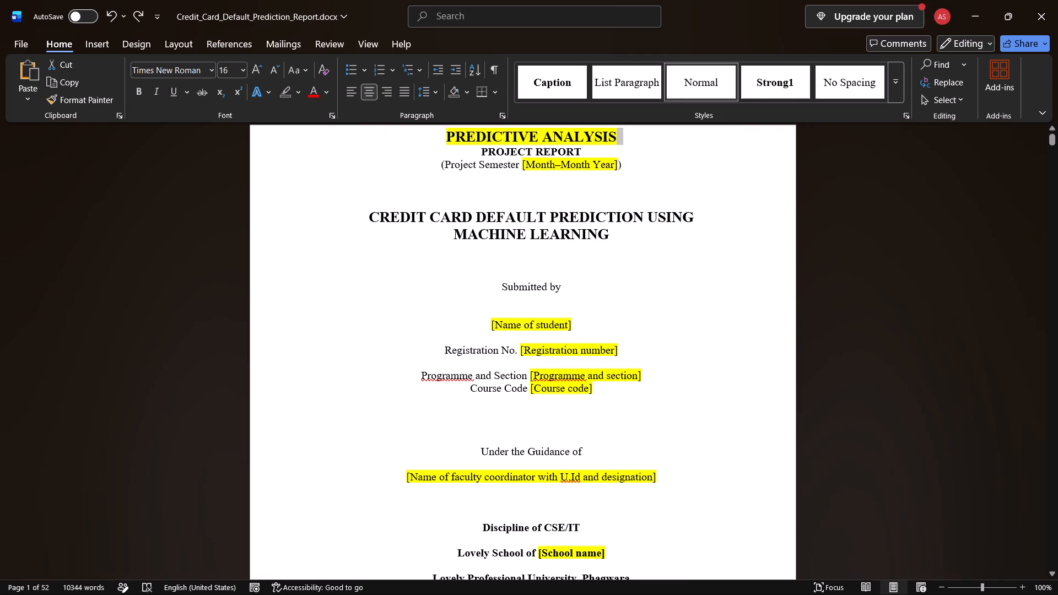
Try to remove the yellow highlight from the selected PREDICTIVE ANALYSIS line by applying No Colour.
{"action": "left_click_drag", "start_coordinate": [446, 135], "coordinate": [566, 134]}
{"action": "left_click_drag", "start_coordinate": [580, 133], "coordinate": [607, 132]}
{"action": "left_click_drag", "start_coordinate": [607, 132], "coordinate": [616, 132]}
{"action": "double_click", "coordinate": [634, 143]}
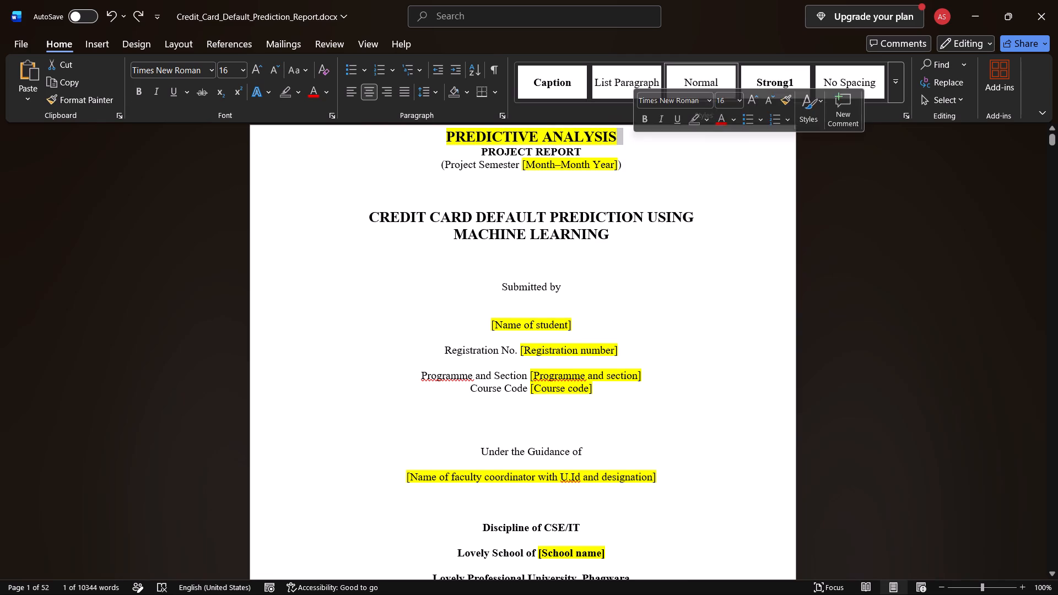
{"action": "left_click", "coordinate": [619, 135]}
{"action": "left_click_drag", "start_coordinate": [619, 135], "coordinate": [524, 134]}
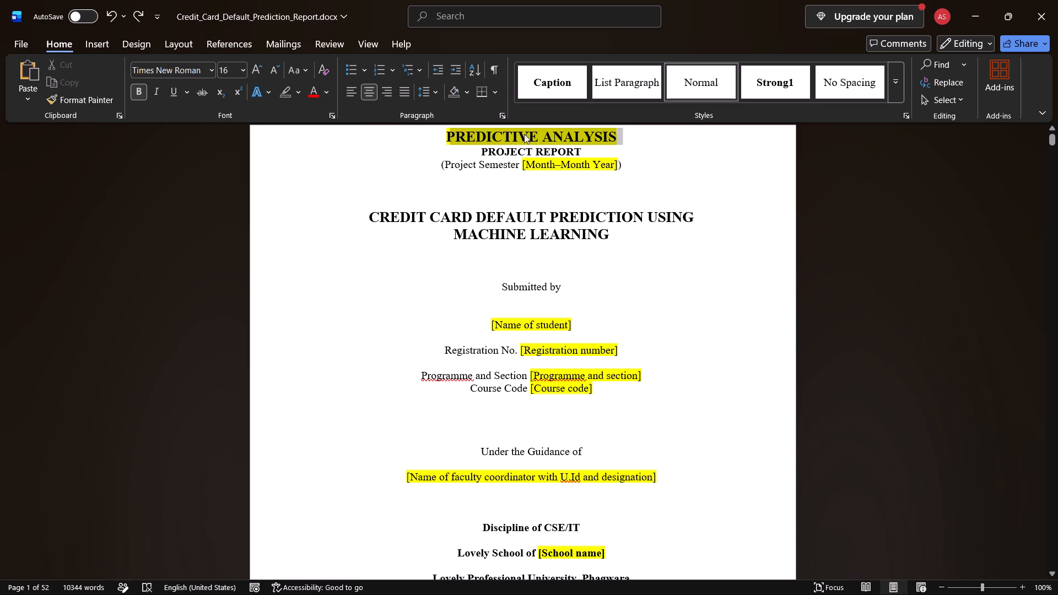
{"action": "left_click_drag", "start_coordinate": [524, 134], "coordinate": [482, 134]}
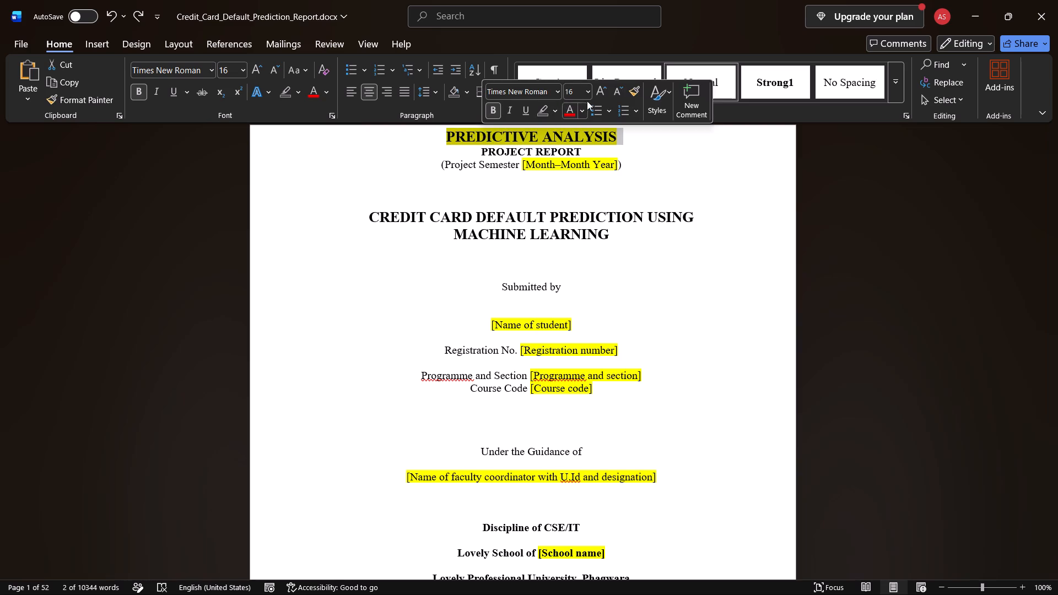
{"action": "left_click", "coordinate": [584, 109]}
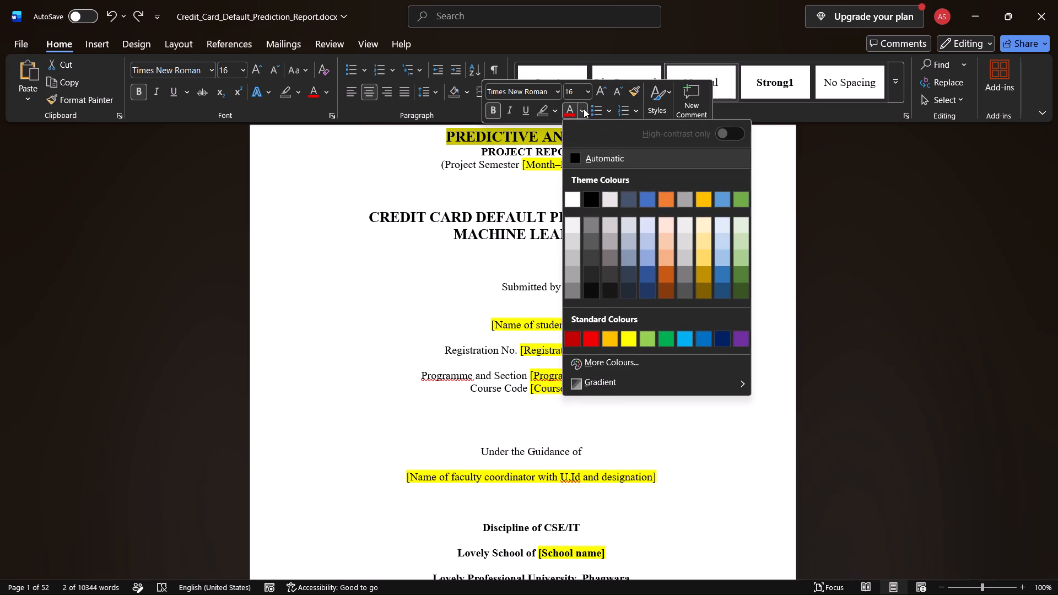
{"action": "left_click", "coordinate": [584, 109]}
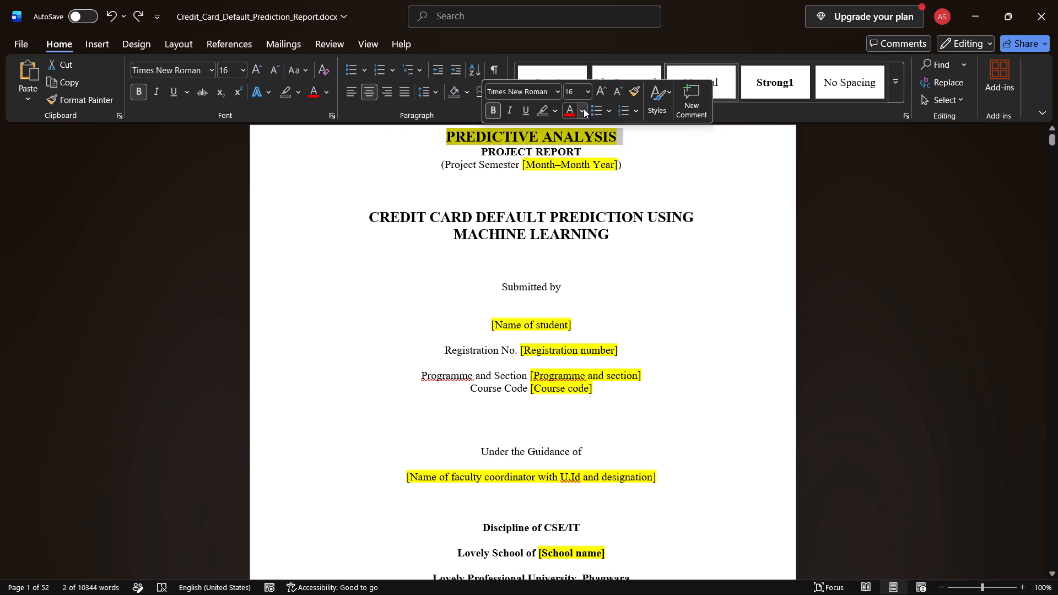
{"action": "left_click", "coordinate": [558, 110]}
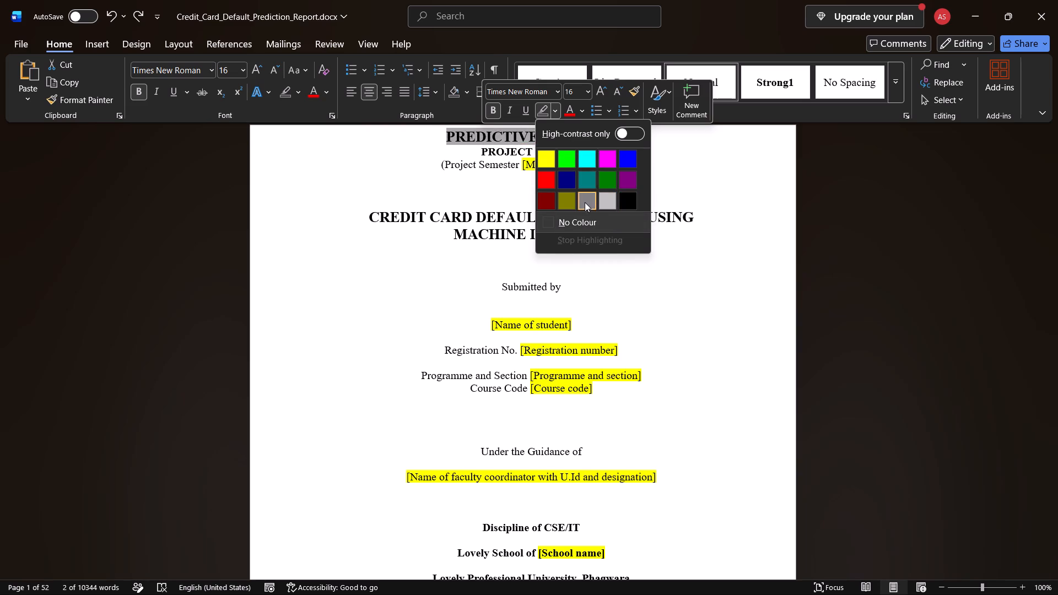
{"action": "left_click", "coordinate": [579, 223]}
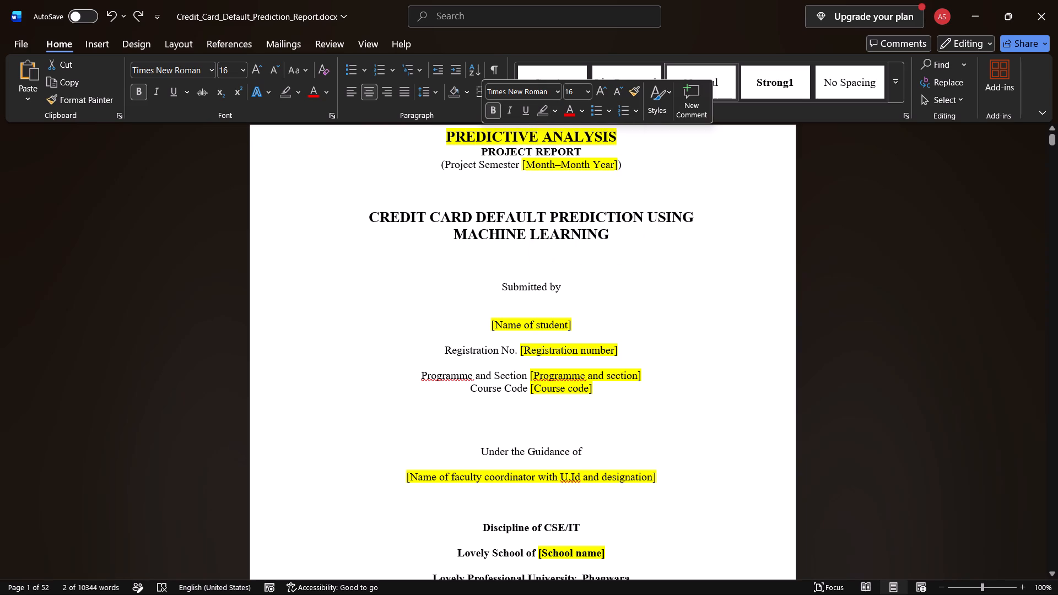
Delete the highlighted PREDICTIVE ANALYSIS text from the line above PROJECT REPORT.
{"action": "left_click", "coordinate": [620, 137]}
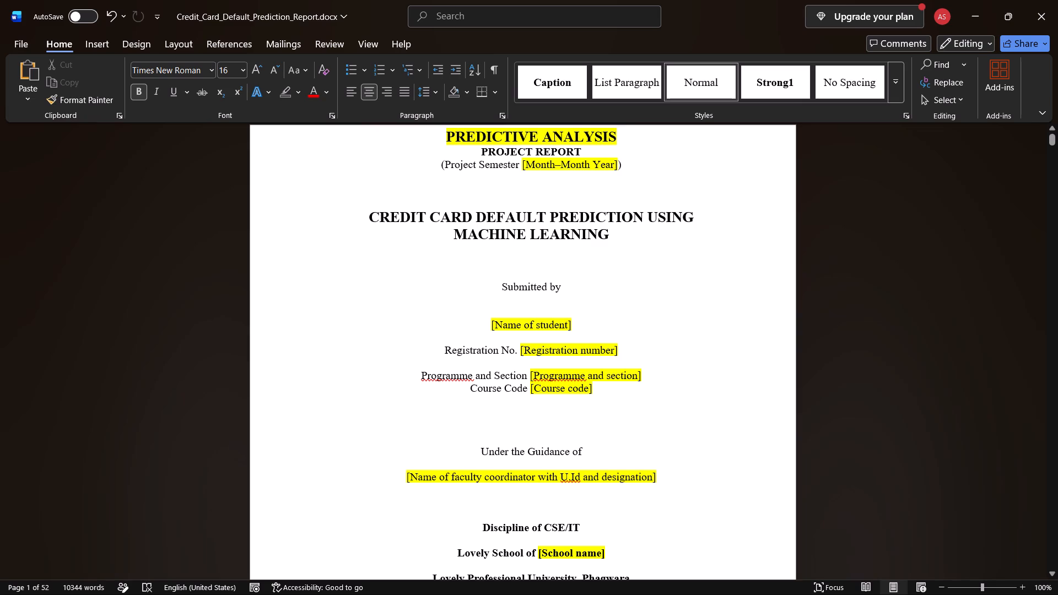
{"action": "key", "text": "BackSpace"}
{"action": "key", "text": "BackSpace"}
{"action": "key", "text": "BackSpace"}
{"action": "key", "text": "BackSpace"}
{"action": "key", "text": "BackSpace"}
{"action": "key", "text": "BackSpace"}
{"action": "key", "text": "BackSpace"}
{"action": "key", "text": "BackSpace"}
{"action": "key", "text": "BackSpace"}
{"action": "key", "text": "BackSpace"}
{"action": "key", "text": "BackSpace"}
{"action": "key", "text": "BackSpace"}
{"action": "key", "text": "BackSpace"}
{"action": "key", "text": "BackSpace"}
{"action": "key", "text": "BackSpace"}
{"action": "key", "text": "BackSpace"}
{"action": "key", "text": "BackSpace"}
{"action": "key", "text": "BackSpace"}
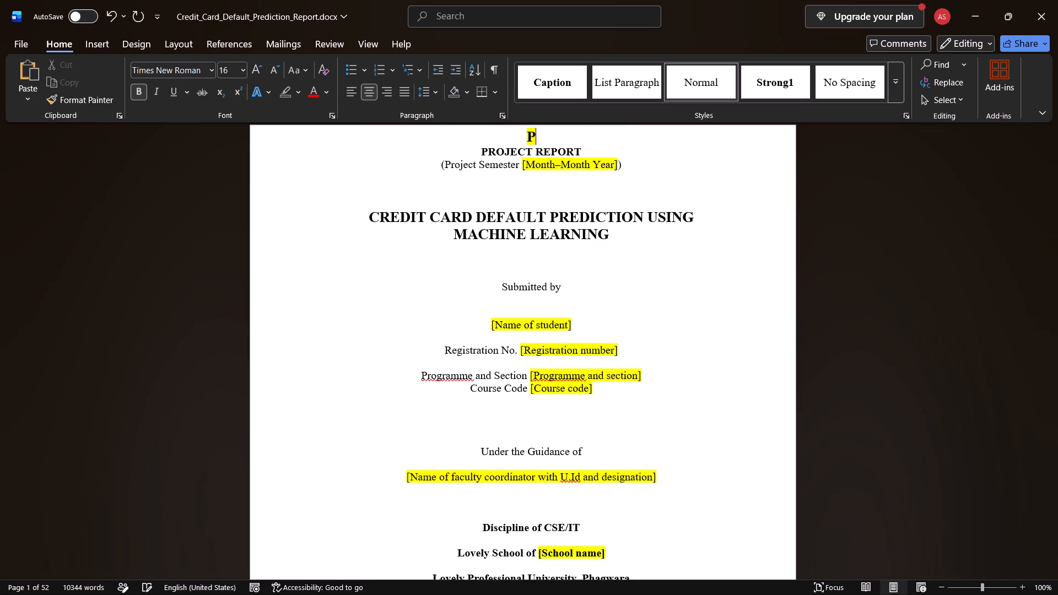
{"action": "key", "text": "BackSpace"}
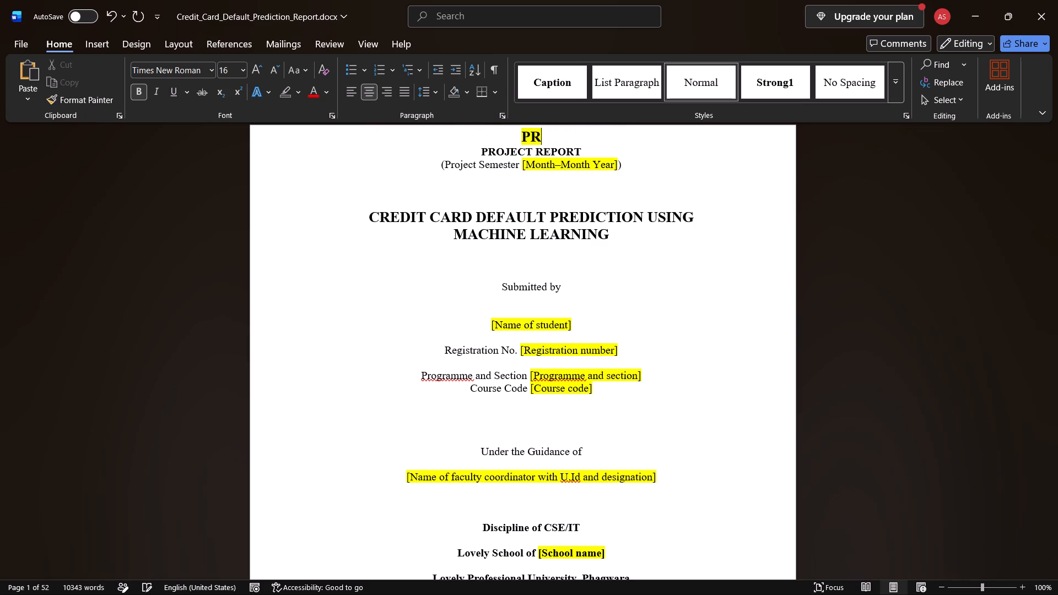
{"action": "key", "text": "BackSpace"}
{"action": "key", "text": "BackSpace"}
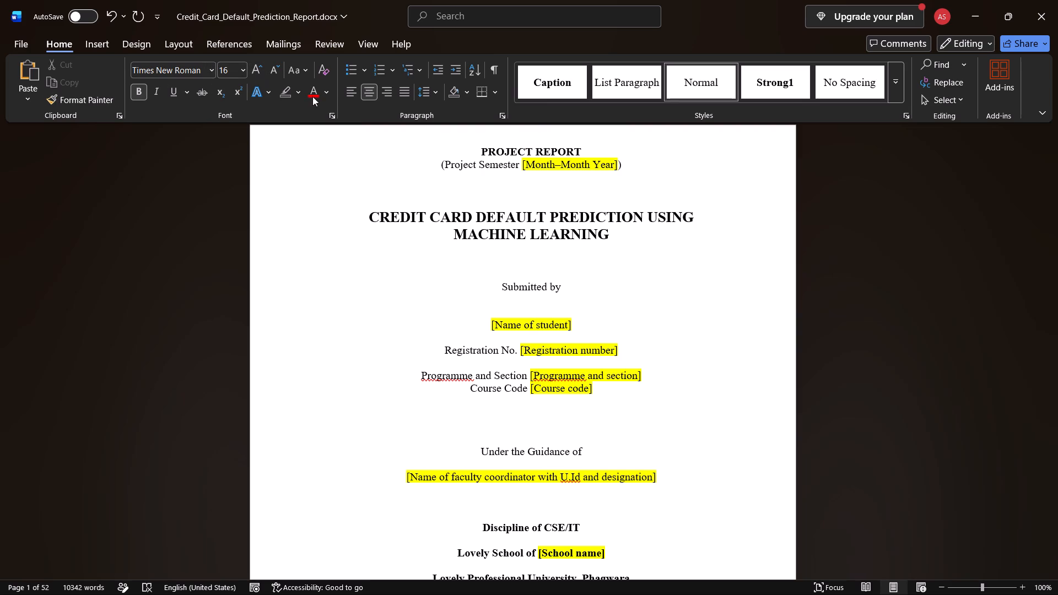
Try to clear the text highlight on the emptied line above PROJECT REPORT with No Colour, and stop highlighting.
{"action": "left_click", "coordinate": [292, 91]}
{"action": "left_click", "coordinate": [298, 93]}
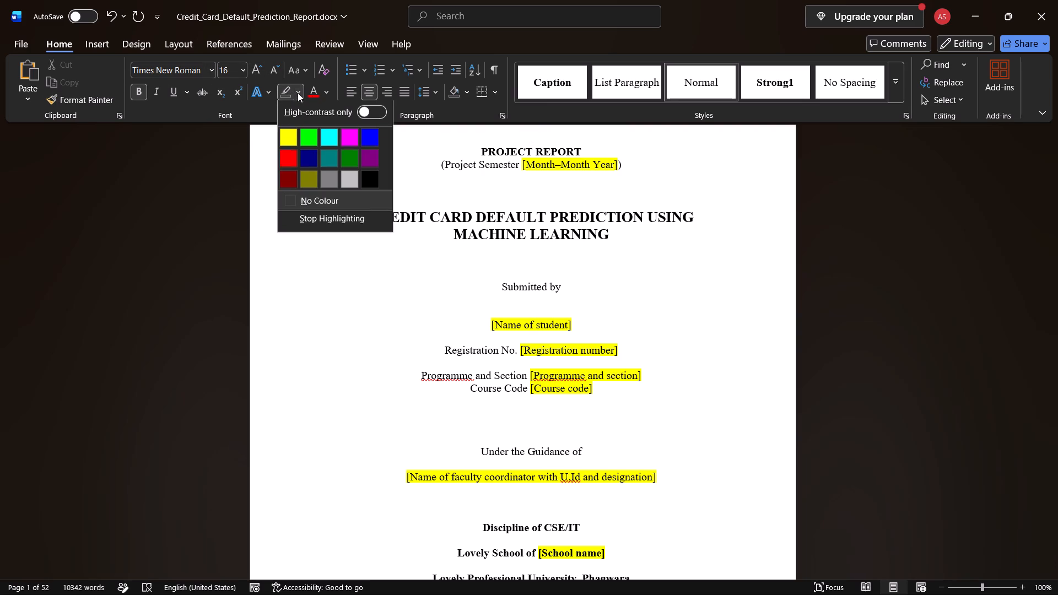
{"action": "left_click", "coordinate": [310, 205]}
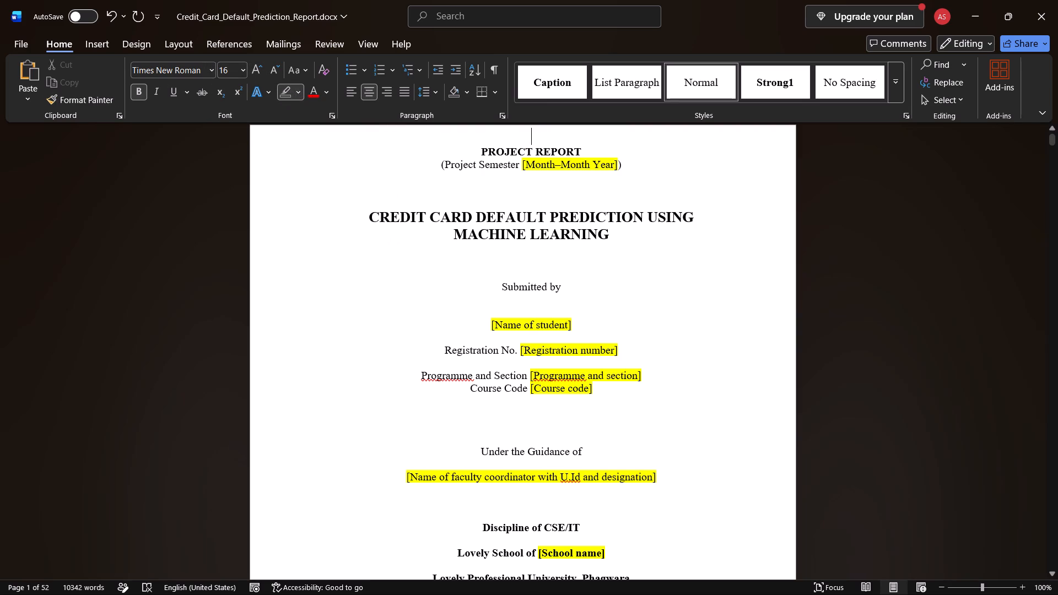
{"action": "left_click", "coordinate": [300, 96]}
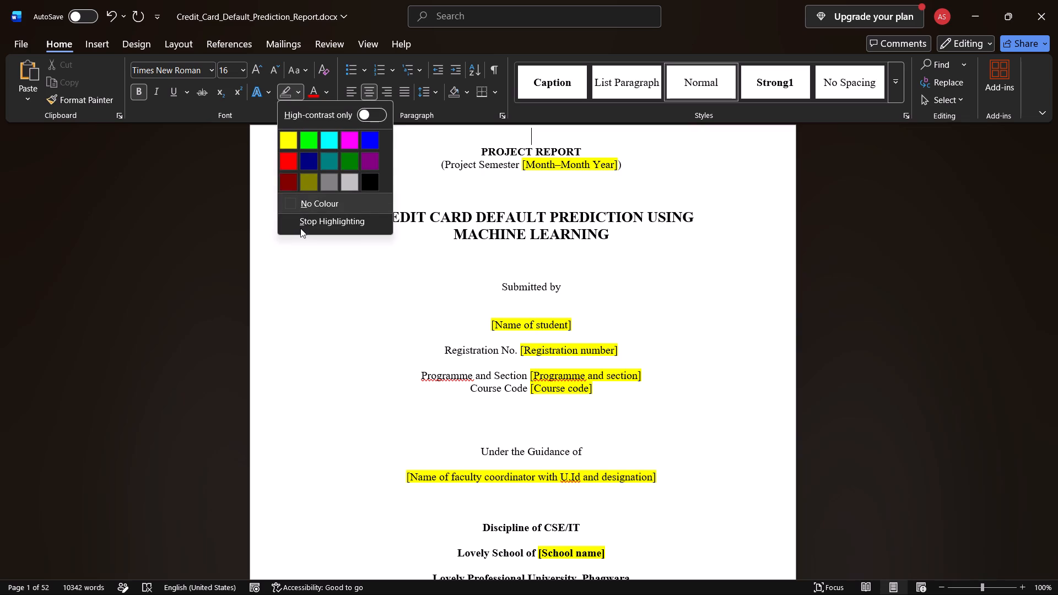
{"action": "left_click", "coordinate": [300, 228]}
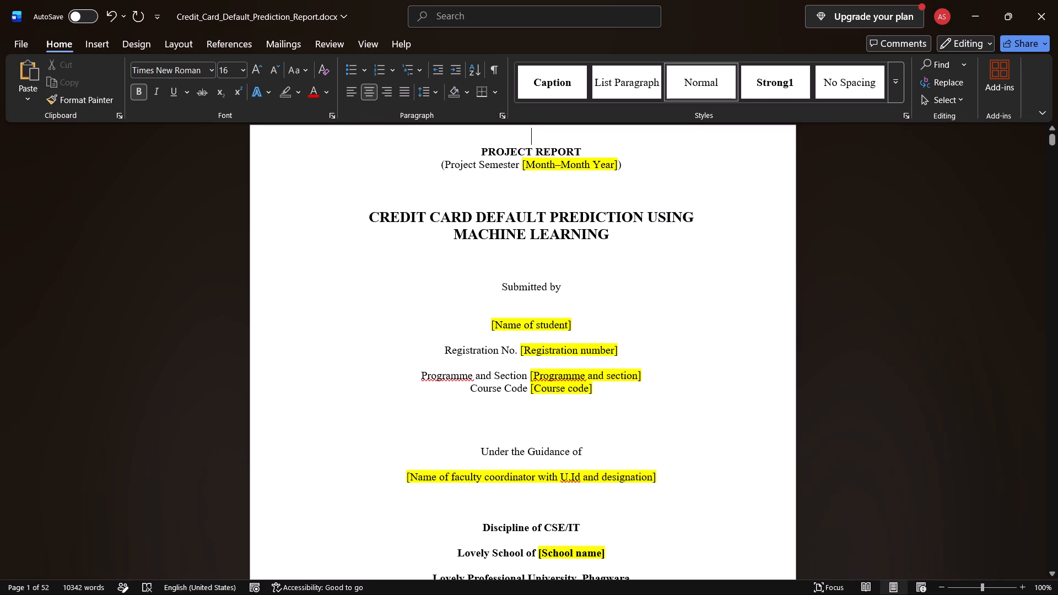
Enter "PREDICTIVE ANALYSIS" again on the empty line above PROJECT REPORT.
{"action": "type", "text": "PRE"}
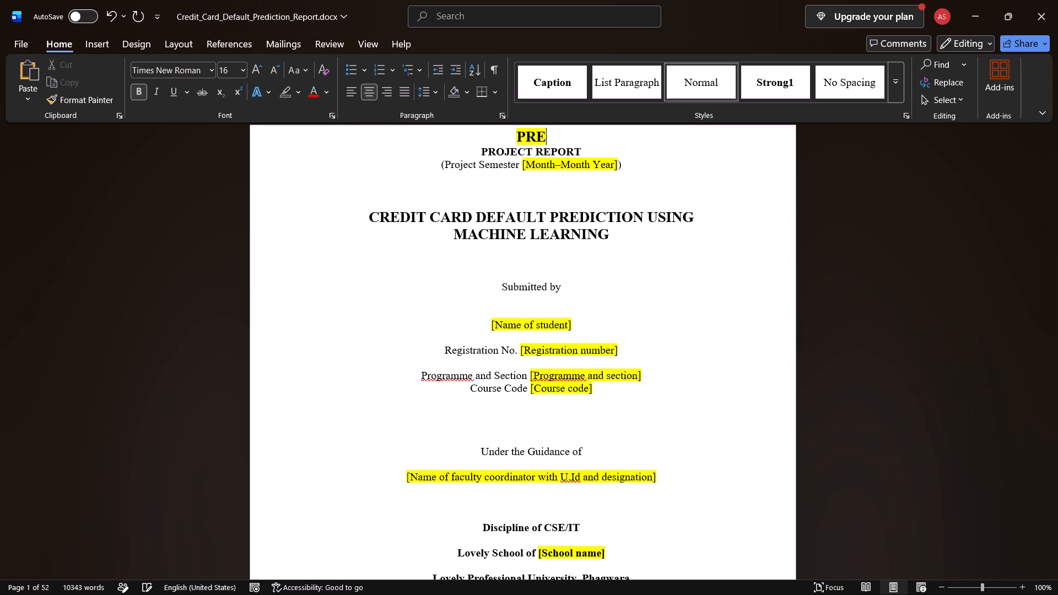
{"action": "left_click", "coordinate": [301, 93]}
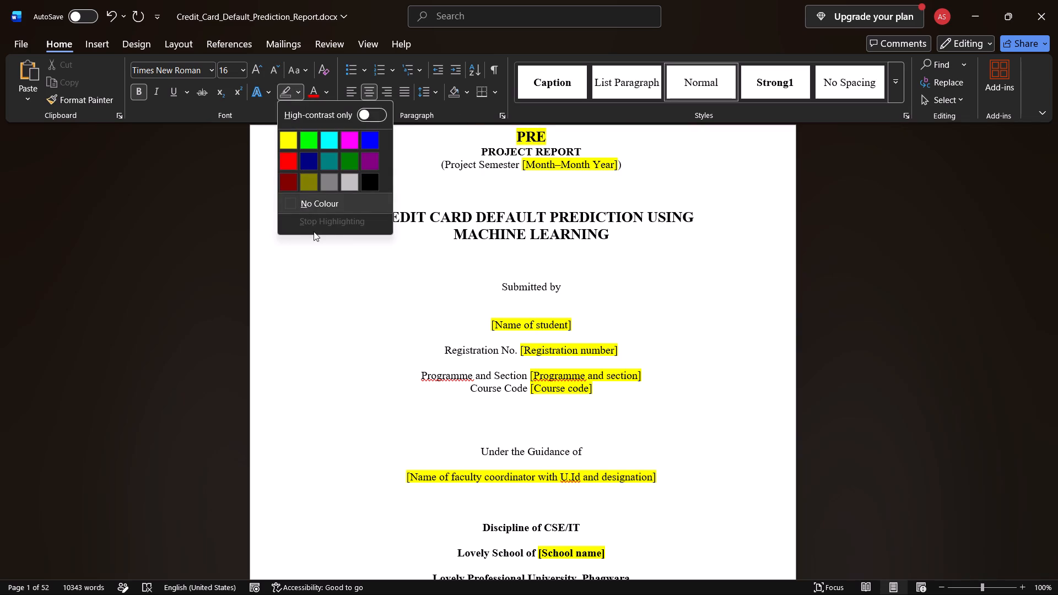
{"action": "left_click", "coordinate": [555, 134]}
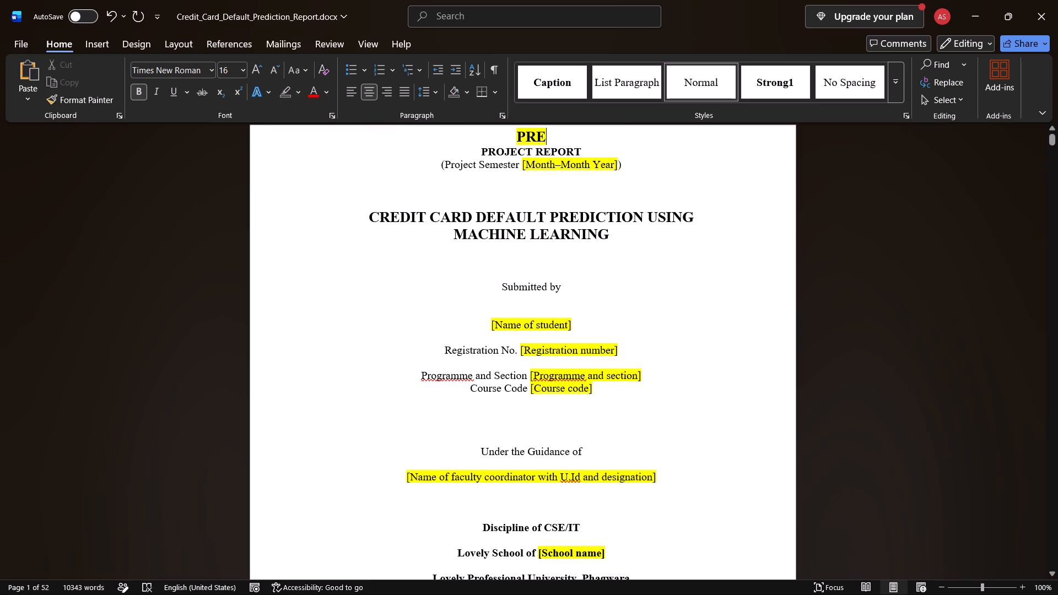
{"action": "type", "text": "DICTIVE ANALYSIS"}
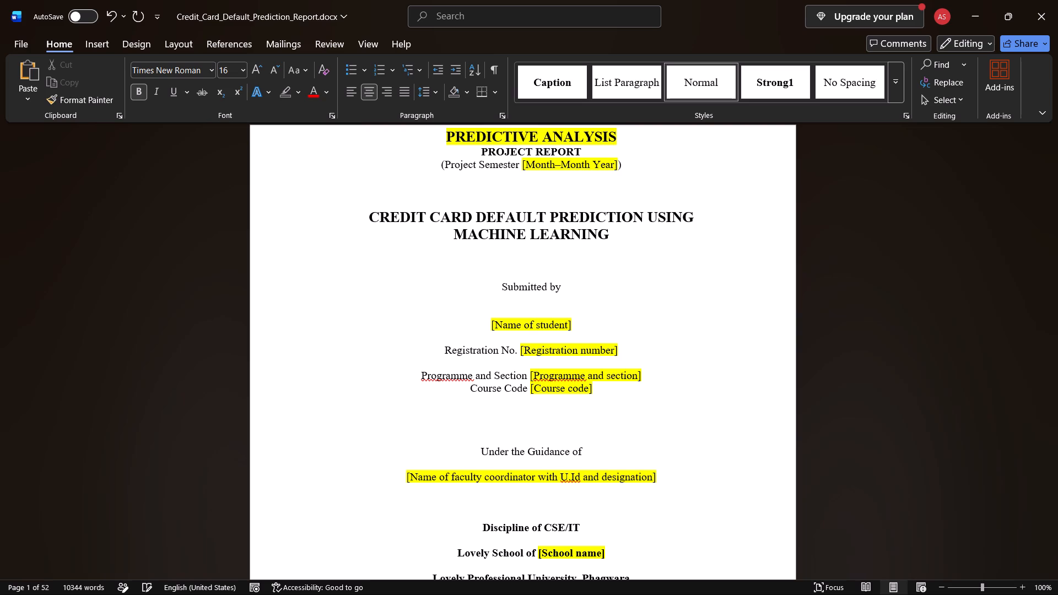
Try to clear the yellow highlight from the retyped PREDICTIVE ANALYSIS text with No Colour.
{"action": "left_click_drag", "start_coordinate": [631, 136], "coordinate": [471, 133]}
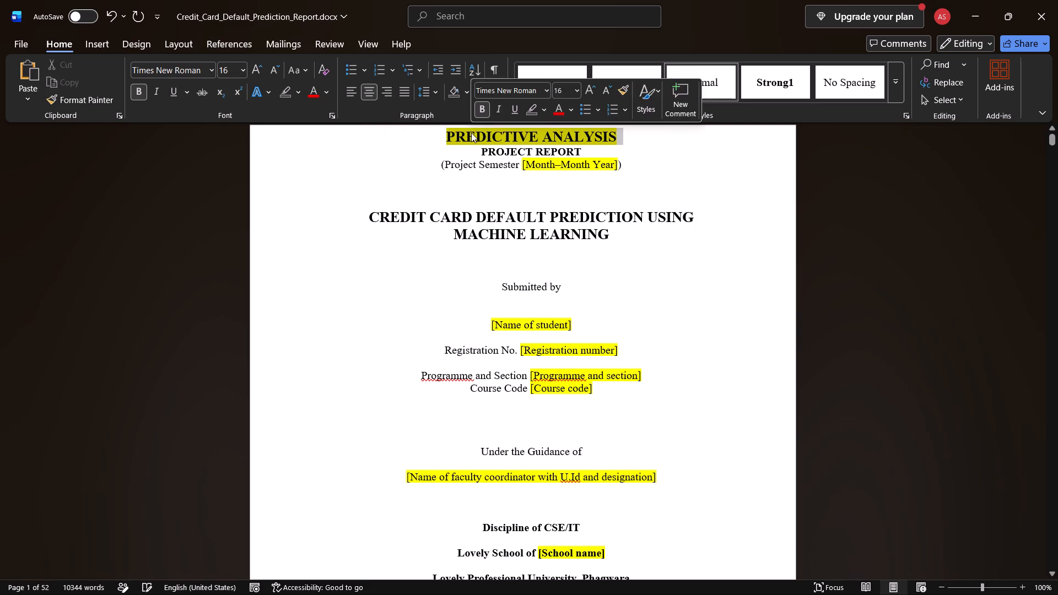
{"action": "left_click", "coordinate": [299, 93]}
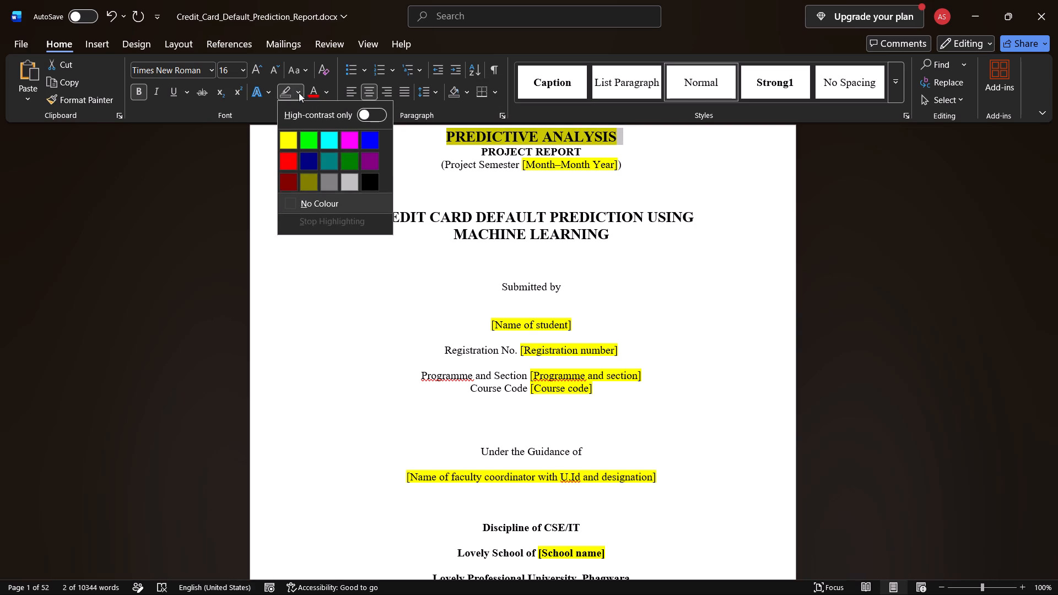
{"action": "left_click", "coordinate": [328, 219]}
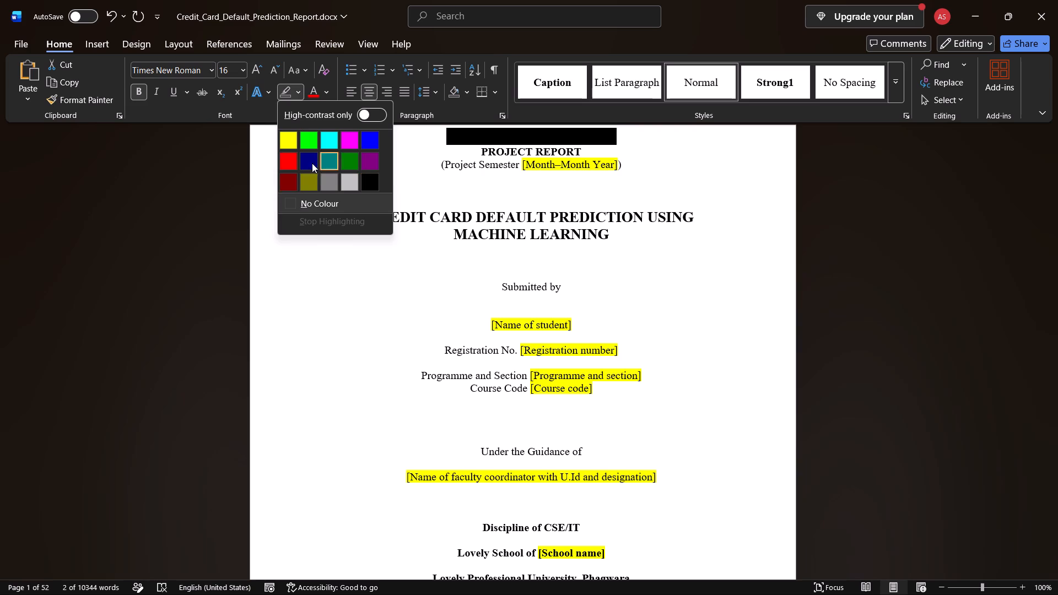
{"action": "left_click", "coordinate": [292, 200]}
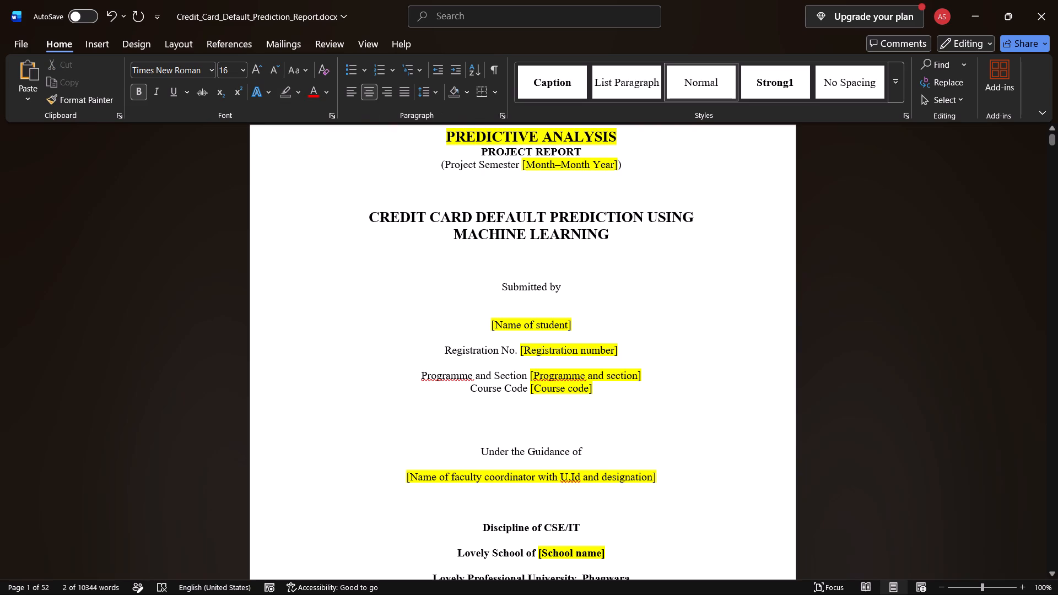
Delete the PREDICTIVE ANALYSIS text and the centred alignment from the line above PROJECT REPORT.
{"action": "left_click", "coordinate": [623, 137]}
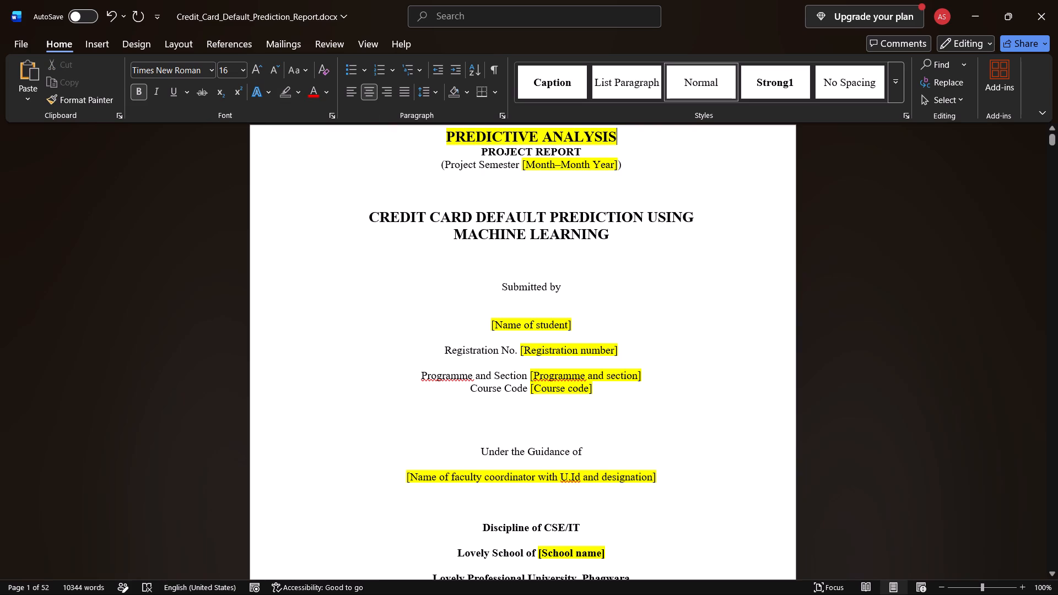
{"action": "key", "text": "BackSpace"}
{"action": "key", "text": "BackSpace"}
{"action": "key", "text": "BackSpace"}
{"action": "key", "text": "BackSpace"}
{"action": "key", "text": "BackSpace"}
{"action": "key", "text": "BackSpace"}
{"action": "key", "text": "BackSpace"}
{"action": "key", "text": "BackSpace"}
{"action": "key", "text": "BackSpace"}
{"action": "key", "text": "BackSpace"}
{"action": "key", "text": "BackSpace"}
{"action": "key", "text": "BackSpace"}
{"action": "key", "text": "BackSpace"}
{"action": "key", "text": "BackSpace"}
{"action": "key", "text": "BackSpace"}
{"action": "key", "text": "BackSpace"}
{"action": "key", "text": "BackSpace"}
{"action": "key", "text": "BackSpace"}
{"action": "key", "text": "BackSpace"}
{"action": "key", "text": "BackSpace"}
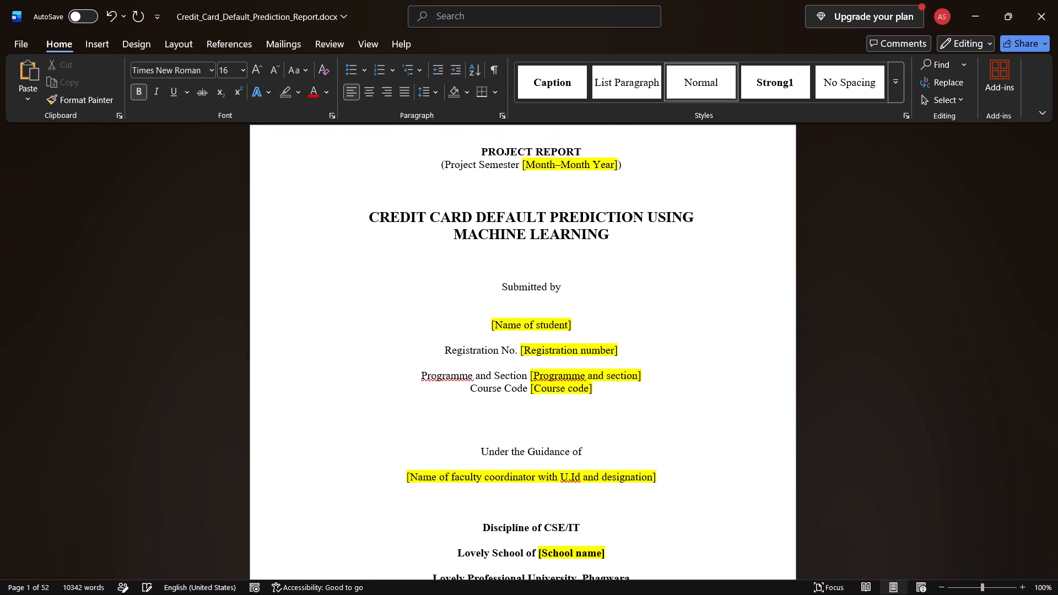
Insert spaces on the empty line above PROJECT REPORT to move the text start toward the page centre.
{"action": "left_click", "coordinate": [558, 138]}
{"action": "key", "text": "space"}
{"action": "key", "text": "space"}
{"action": "key", "text": "space"}
{"action": "key", "text": "space"}
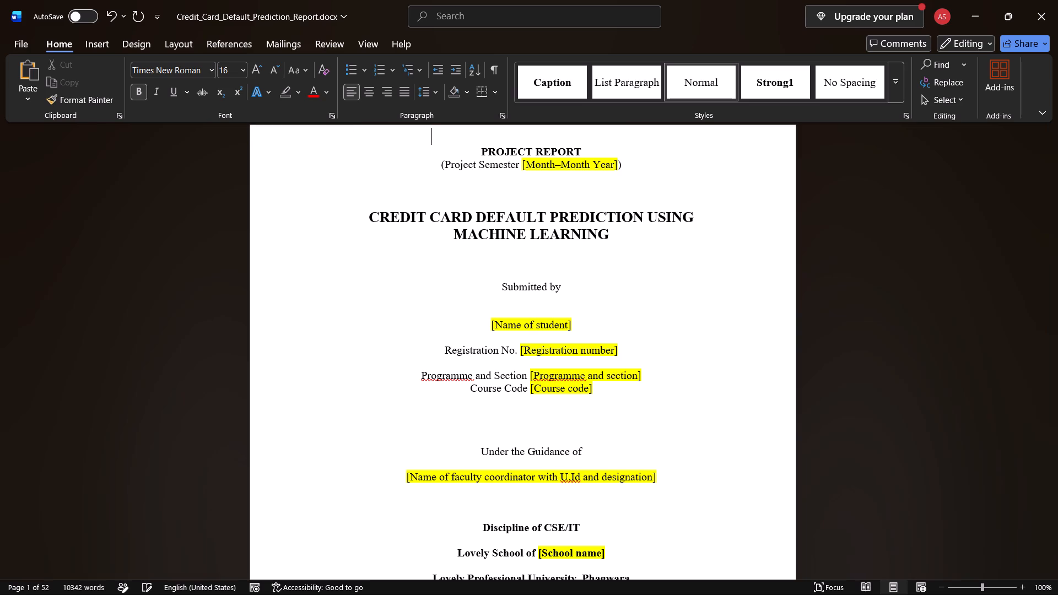
{"action": "key", "text": "space"}
{"action": "key", "text": "space"}
{"action": "key", "text": "space"}
{"action": "key", "text": "space"}
{"action": "key", "text": "space"}
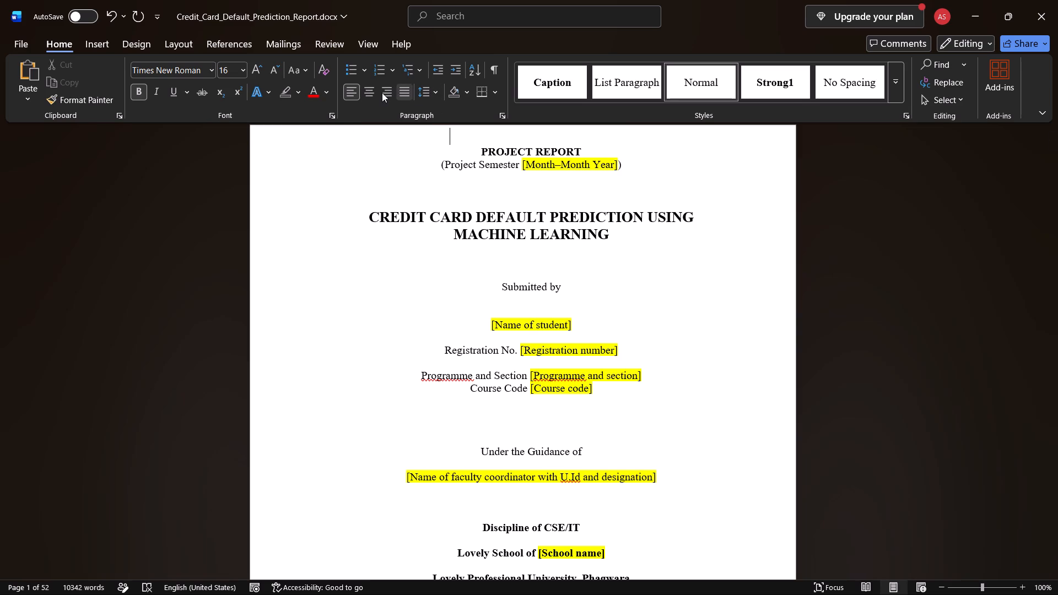
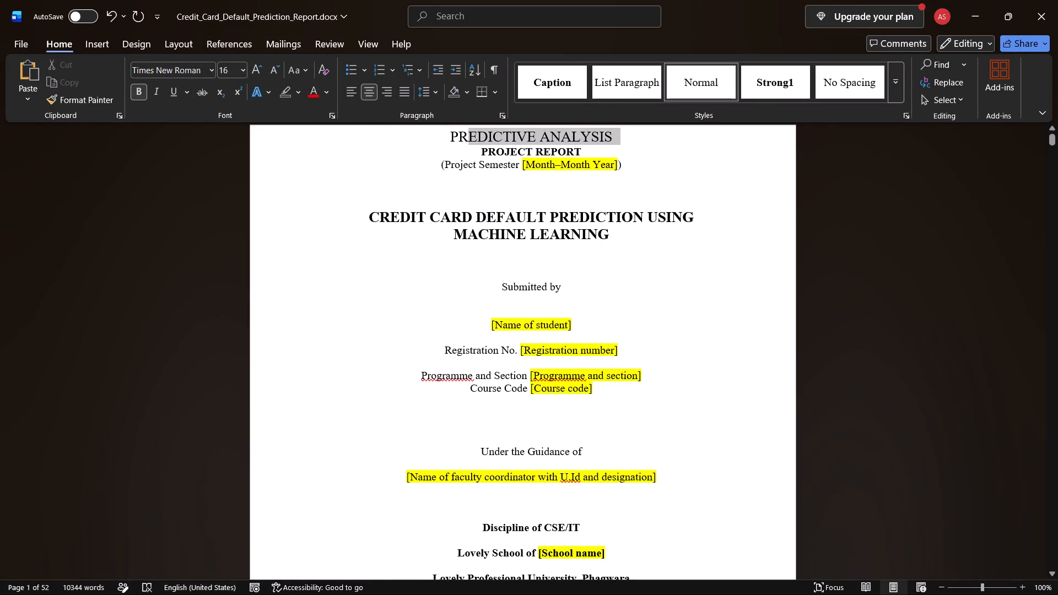
Make the whole PREDICTIVE ANALYSIS line at the top of the cover page bold.
{"action": "left_click_drag", "start_coordinate": [466, 142], "coordinate": [447, 137]}
{"action": "left_click", "coordinate": [457, 115]}
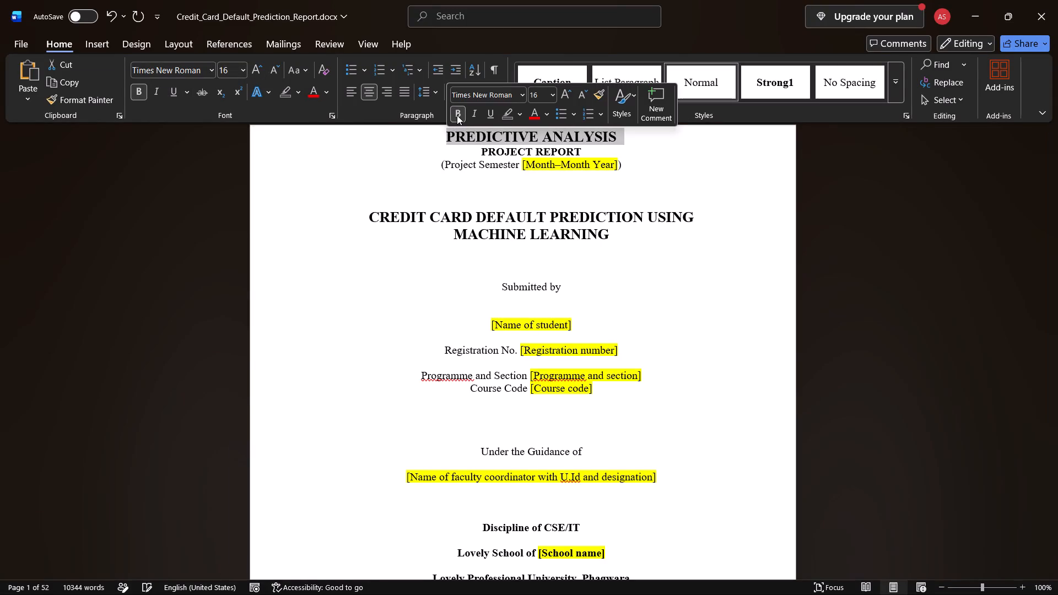
Insert one blank line between PREDICTIVE ANALYSIS and PROJECT REPORT on the cover page.
{"action": "left_click", "coordinate": [626, 144]}
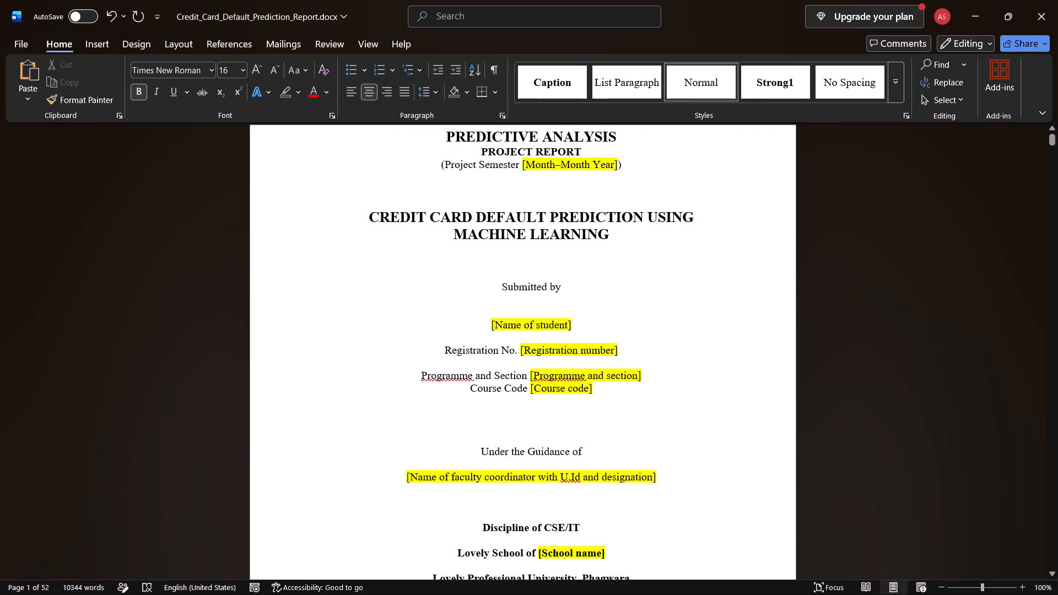
{"action": "key", "text": "Return"}
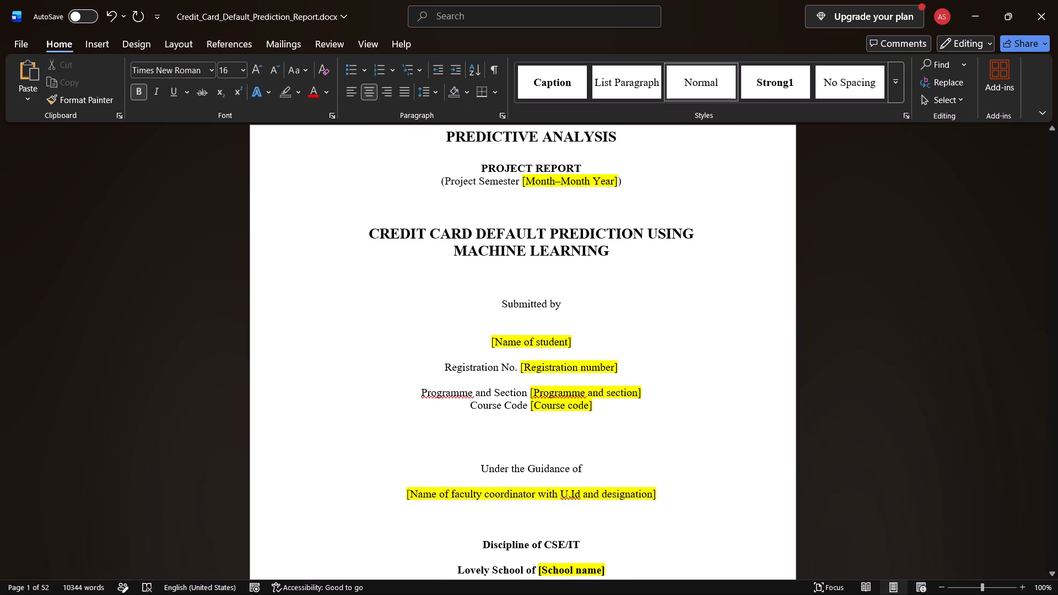
Return to the credit card report in Word and insert three blank lines above PREDICTIVE ANALYSIS.
{"action": "scroll", "coordinate": [549, 167], "scroll_direction": "up", "scroll_amount": 1}
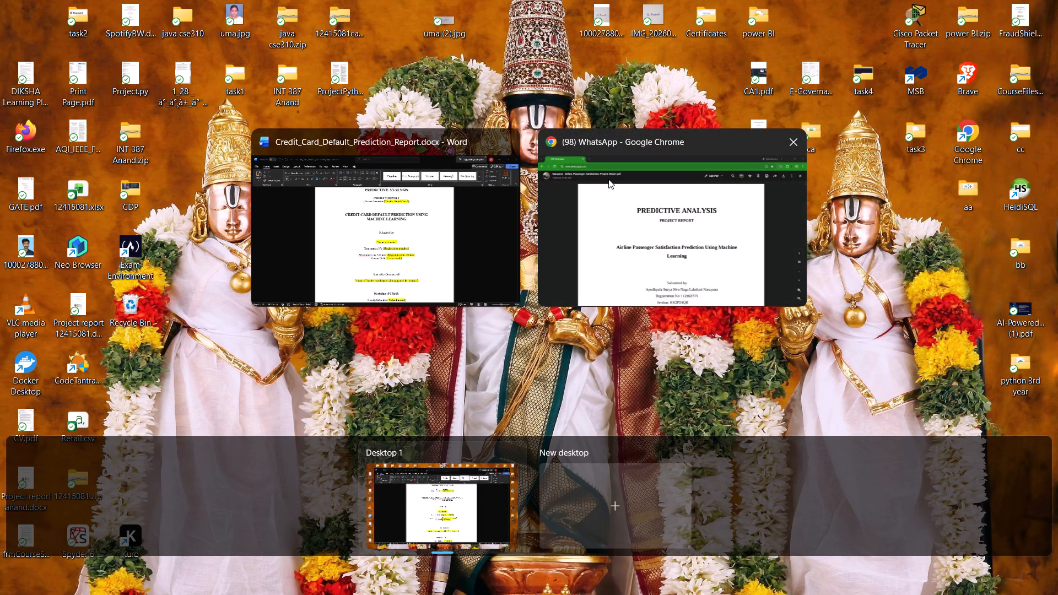
{"action": "left_click", "coordinate": [461, 212]}
{"action": "left_click", "coordinate": [434, 230]}
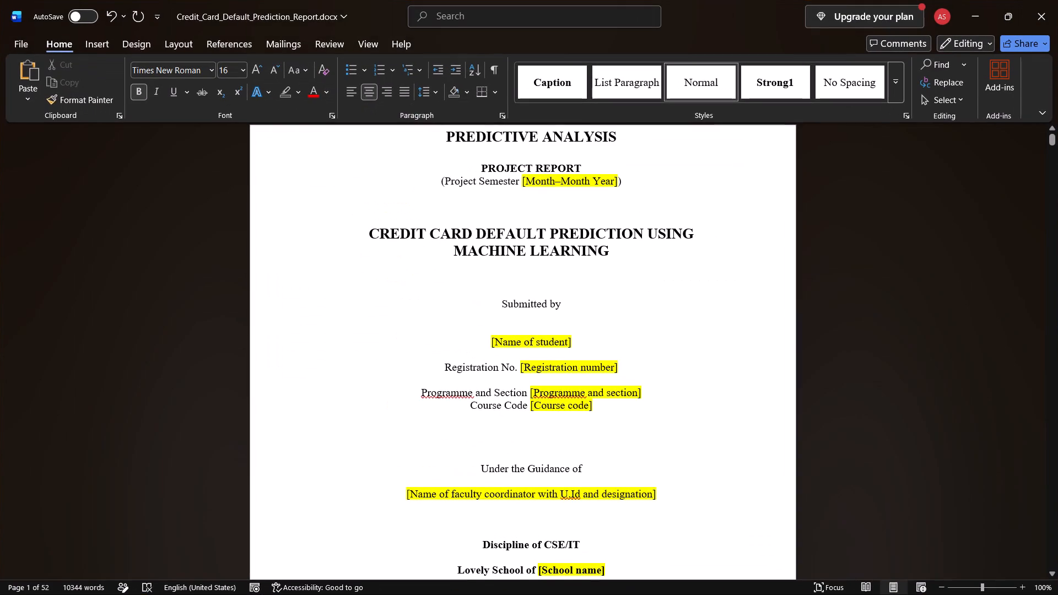
{"action": "left_click", "coordinate": [434, 230]}
{"action": "left_click", "coordinate": [446, 138]}
{"action": "key", "text": "Return"}
{"action": "key", "text": "Return"}
{"action": "key", "text": "Return"}
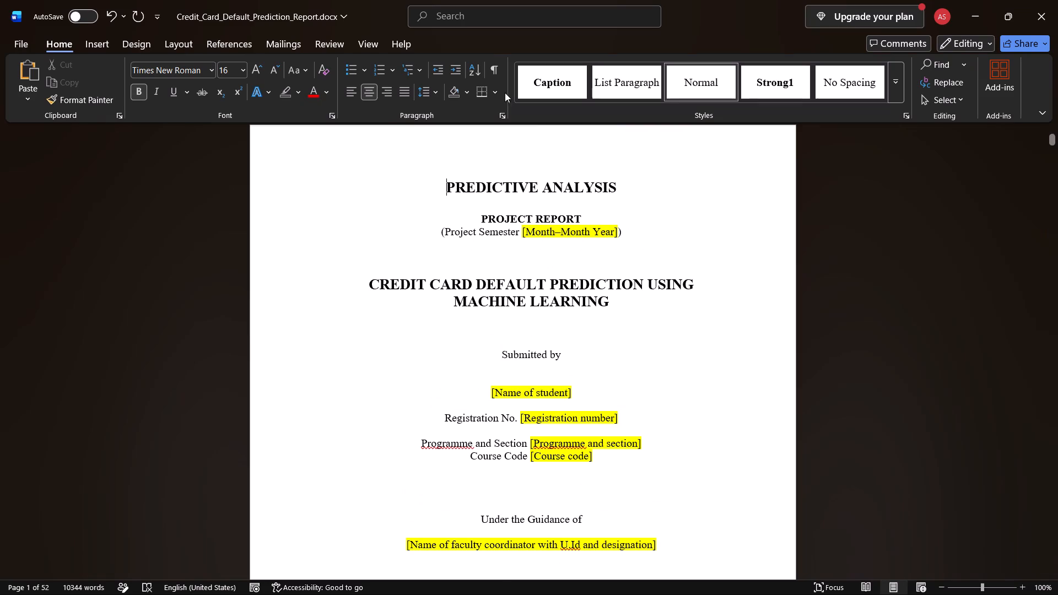
Open the font size choices for the PREDICTIVE ANALYSIS heading on the cover page.
{"action": "left_click_drag", "start_coordinate": [628, 185], "coordinate": [475, 185]}
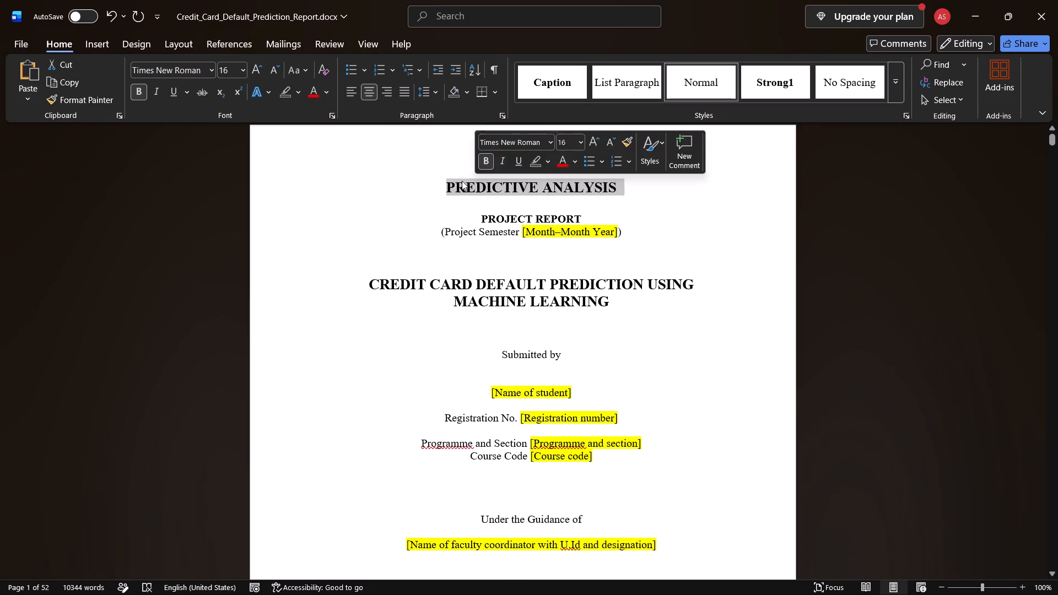
{"action": "left_click", "coordinate": [245, 69]}
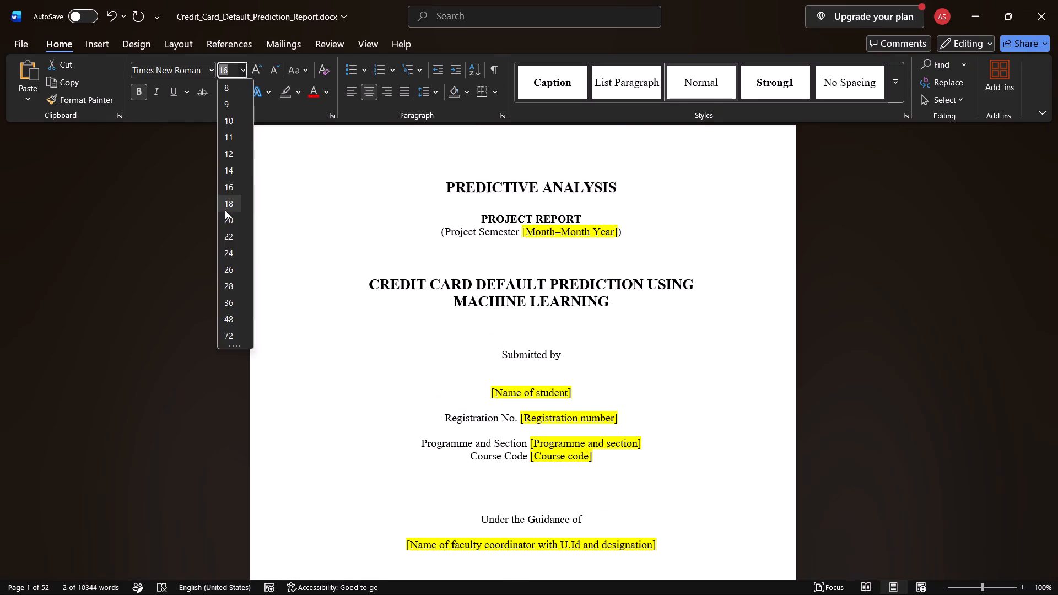
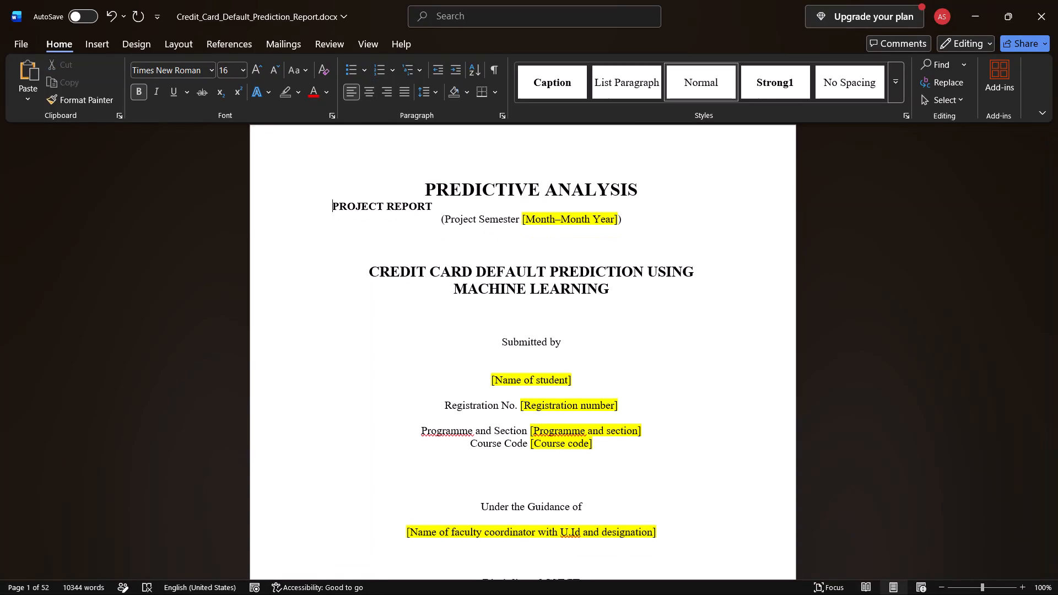
Centre the PROJECT REPORT line under PREDICTIVE ANALYSIS on the cover page and set its font size to 14.
{"action": "left_click", "coordinate": [373, 86]}
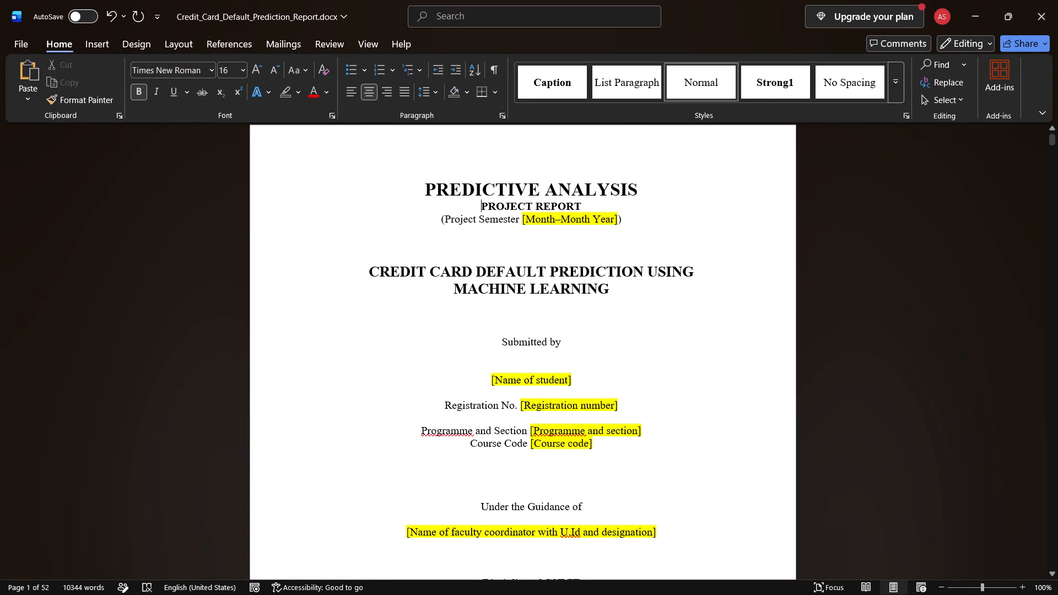
{"action": "left_click_drag", "start_coordinate": [584, 204], "coordinate": [486, 204]}
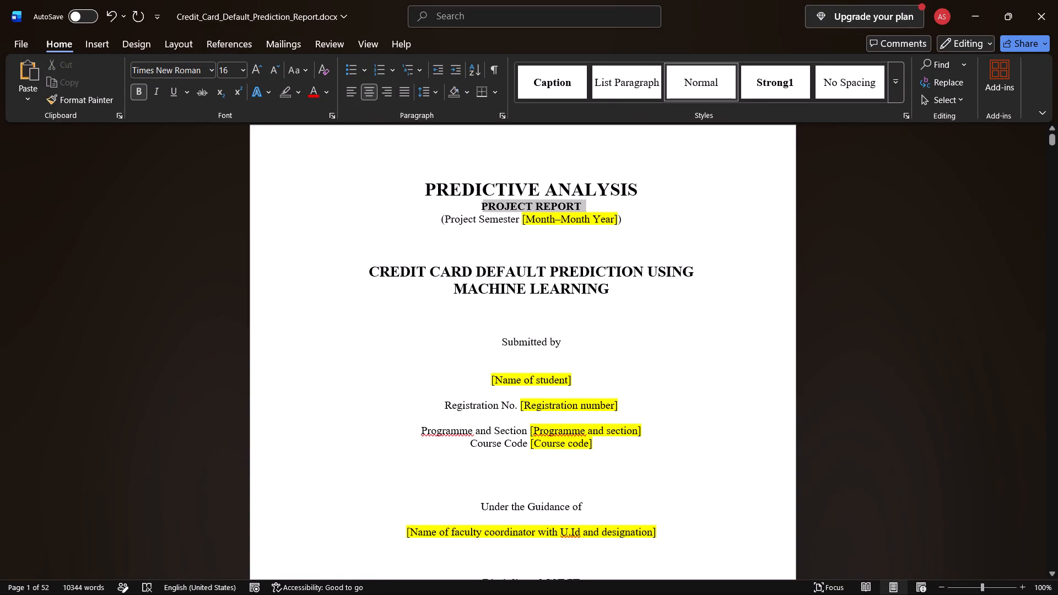
{"action": "left_click_drag", "start_coordinate": [486, 204], "coordinate": [485, 204]}
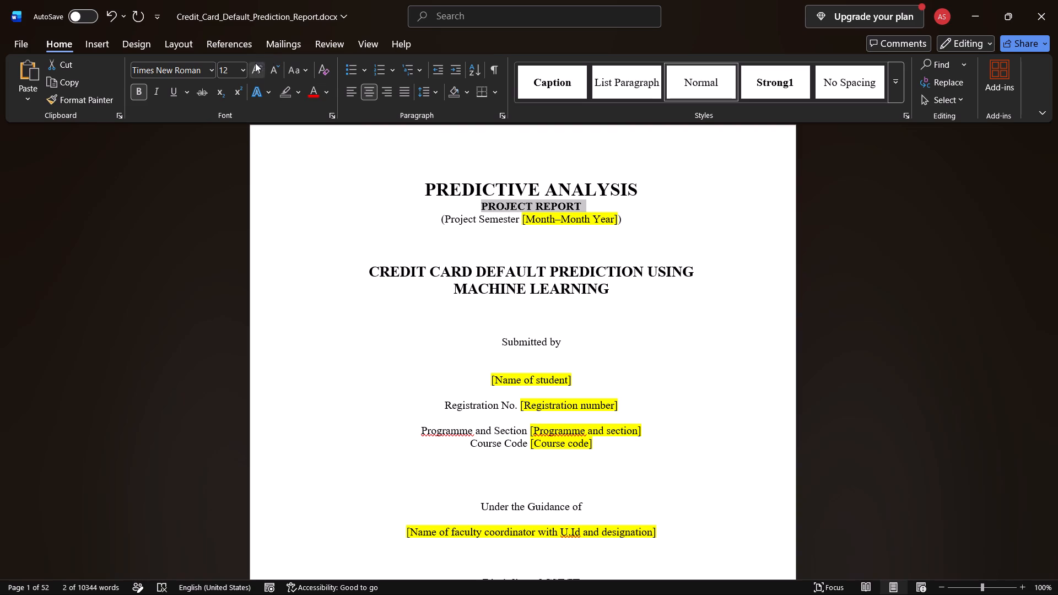
{"action": "left_click", "coordinate": [244, 66]}
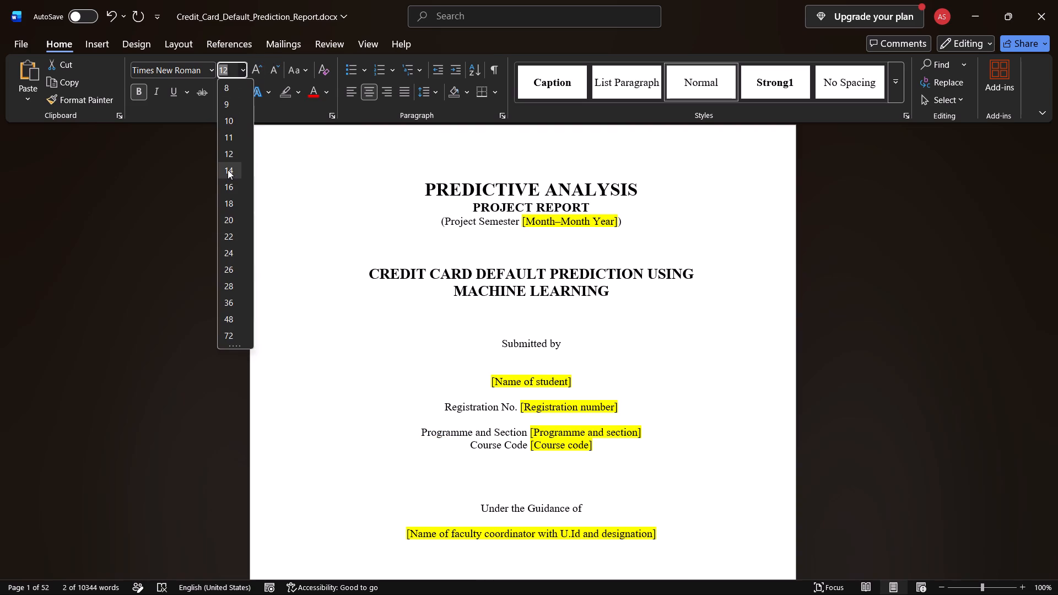
{"action": "left_click", "coordinate": [228, 170]}
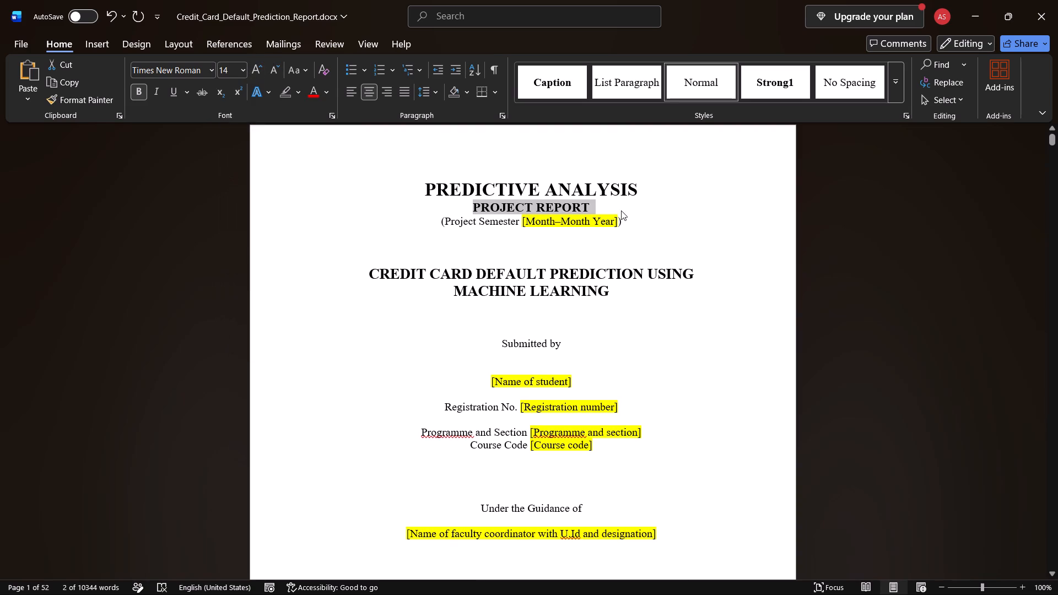
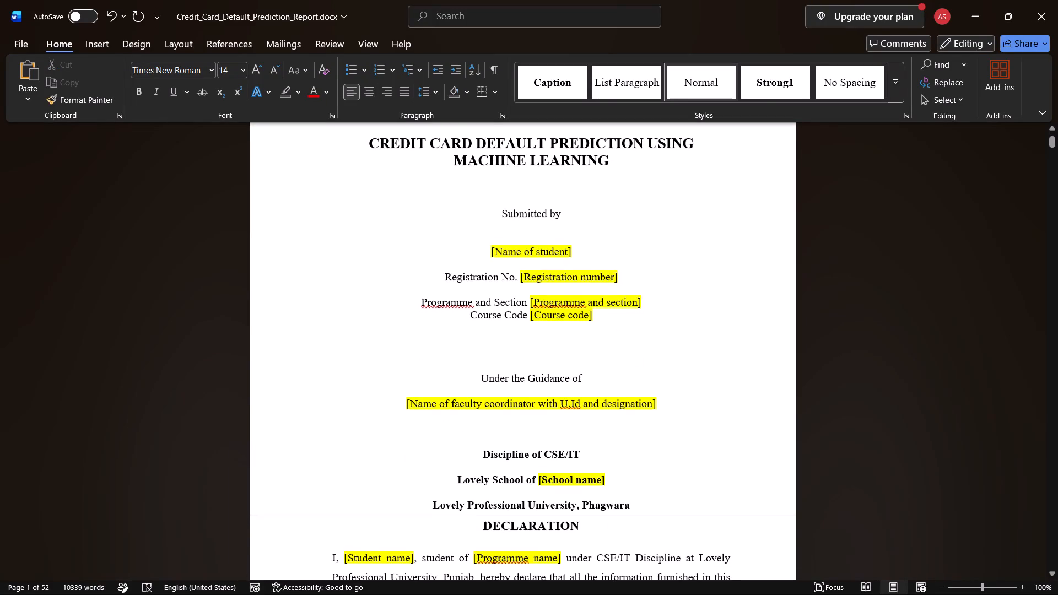
Delete the highlighted [Name of student] placeholder below Submitted by on the cover page.
{"action": "scroll", "coordinate": [509, 234], "scroll_direction": "up", "scroll_amount": 1}
{"action": "left_click_drag", "start_coordinate": [582, 349], "coordinate": [512, 348]}
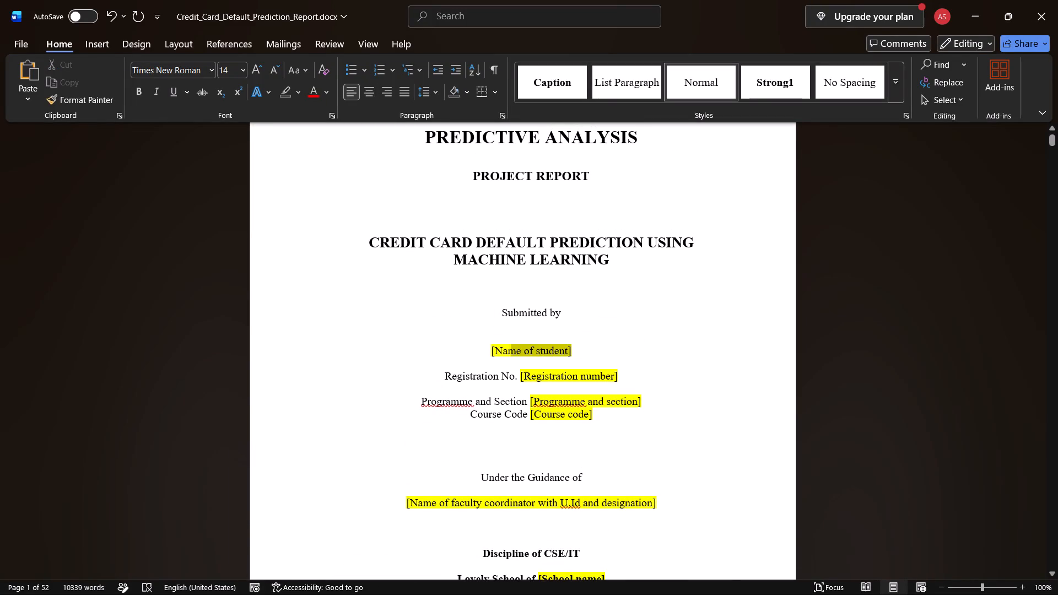
{"action": "left_click_drag", "start_coordinate": [512, 348], "coordinate": [505, 349]}
{"action": "key", "text": "BackSpace"}
{"action": "key", "text": "BackSpace"}
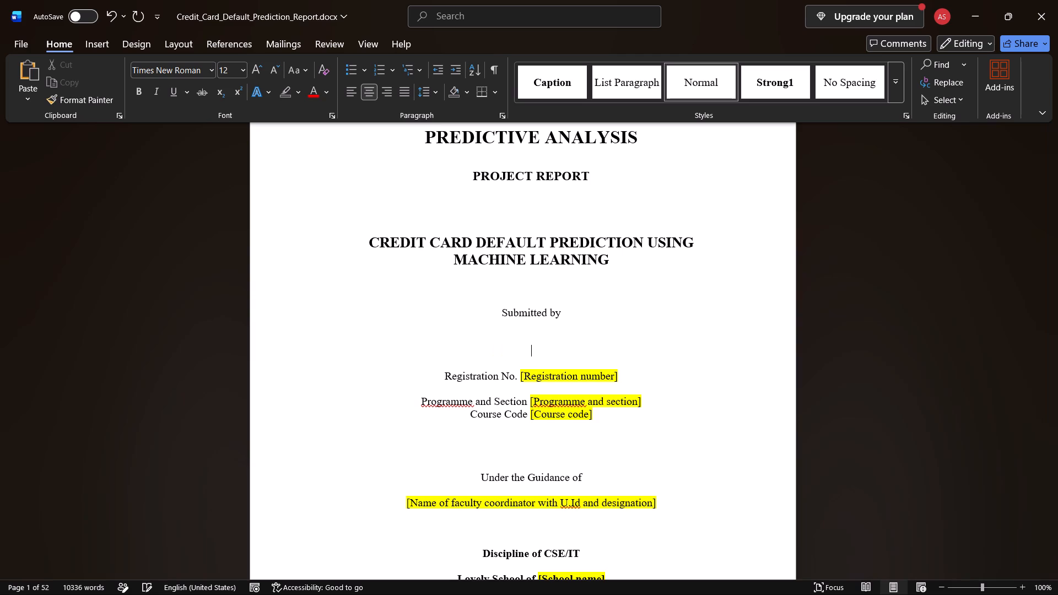
{"action": "key", "text": "BackSpace"}
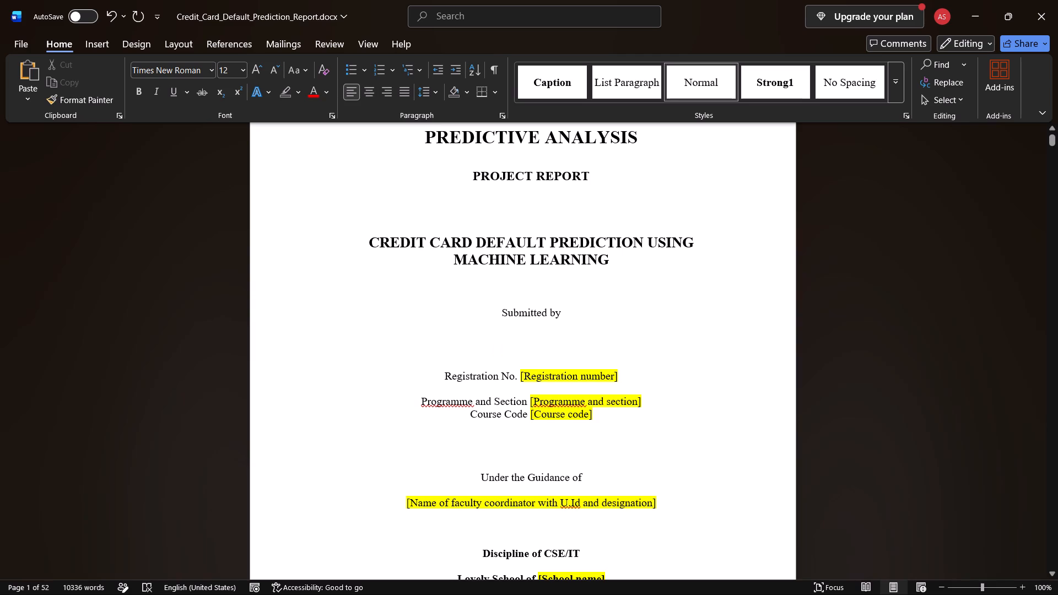
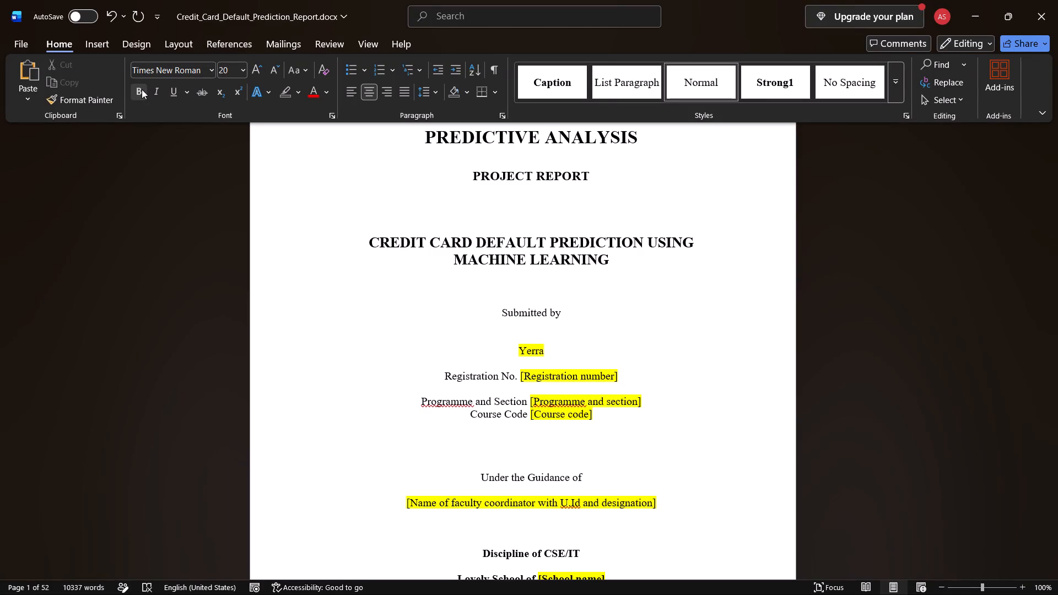
Set the font size of the blank line between PREDICTIVE ANALYSIS and PROJECT REPORT on the cover page to 12.
{"action": "left_click", "coordinate": [244, 69]}
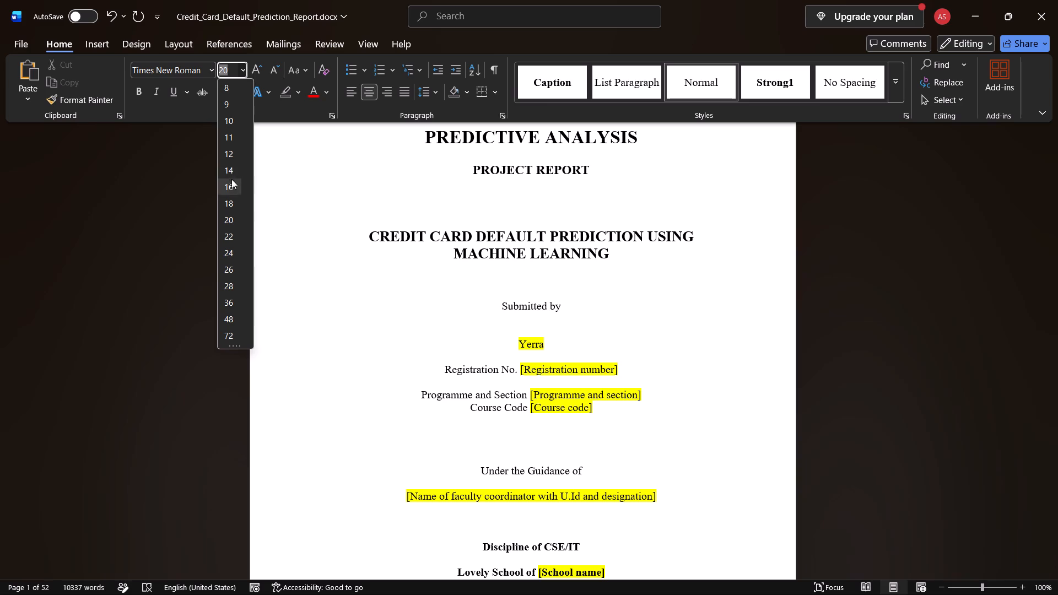
{"action": "double_click", "coordinate": [229, 151]}
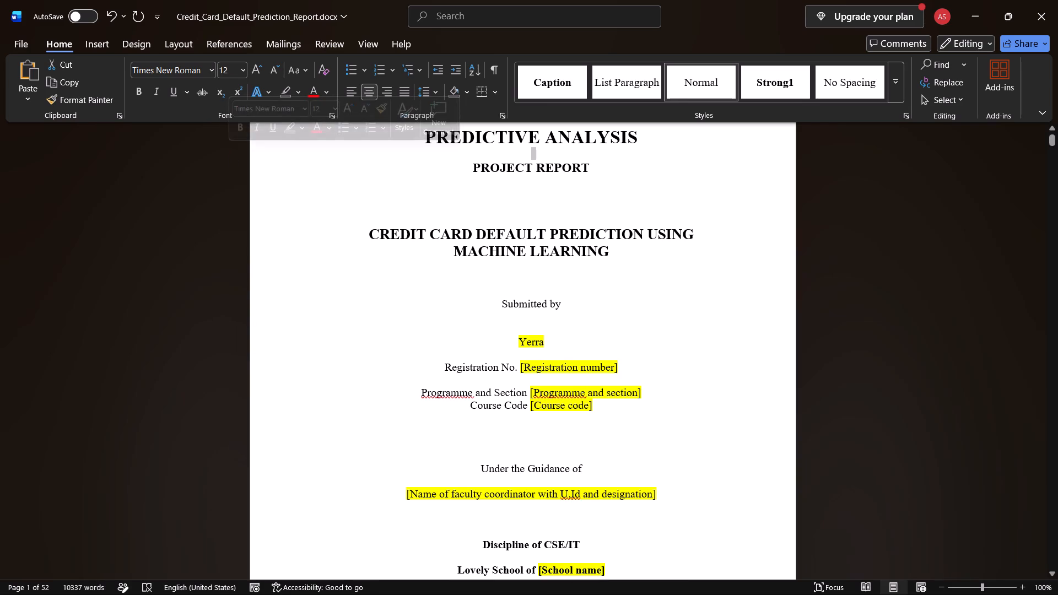
{"action": "left_click", "coordinate": [197, 183]}
{"action": "double_click", "coordinate": [457, 216]}
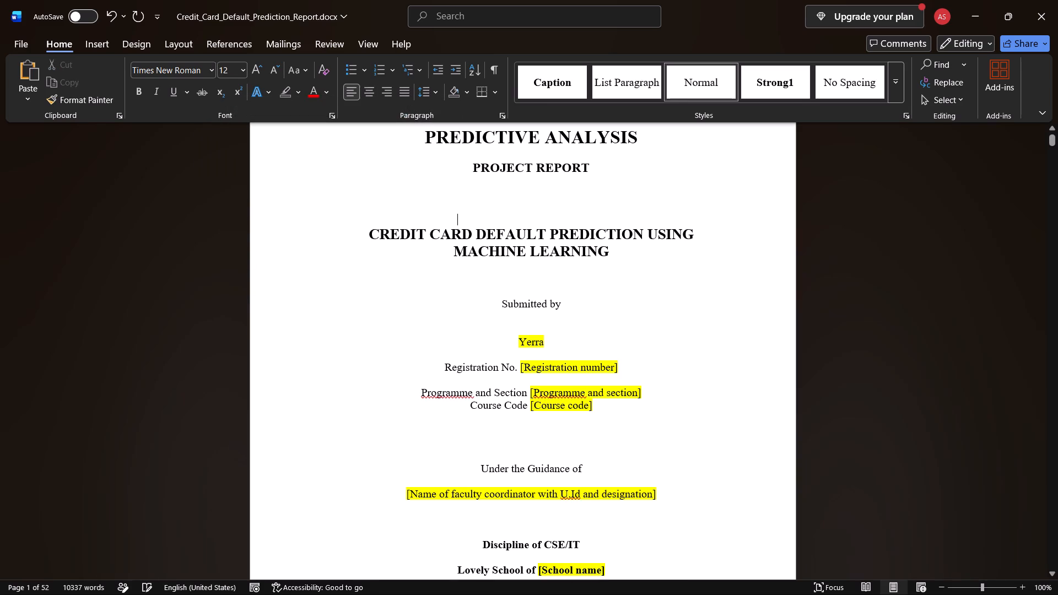
{"action": "left_click_drag", "start_coordinate": [546, 316], "coordinate": [545, 316]}
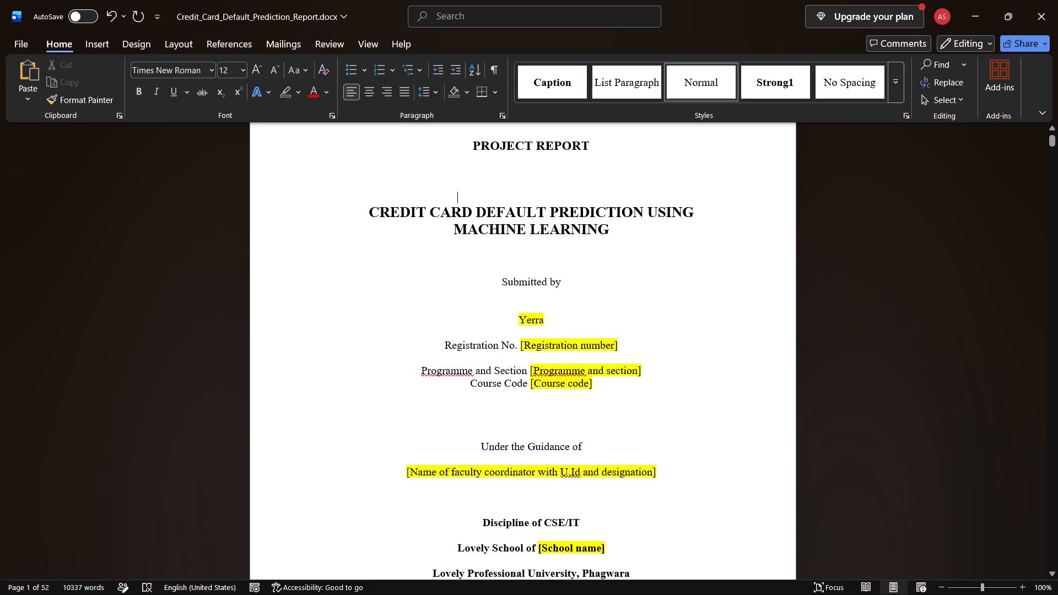
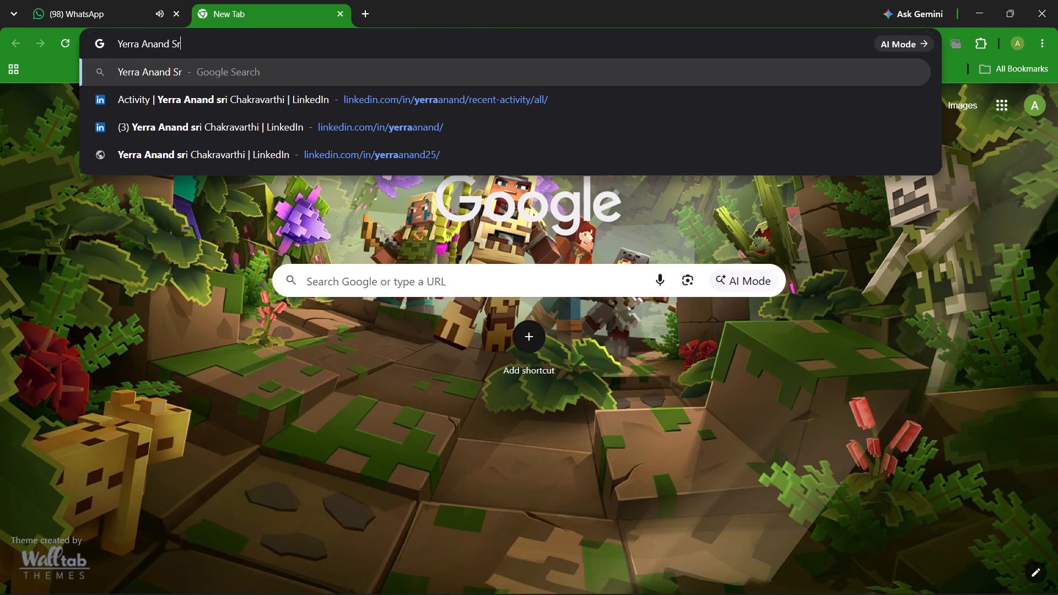
Finish writing the student's full name in the browser and copy it onto the Word cover page, just above Registration No.
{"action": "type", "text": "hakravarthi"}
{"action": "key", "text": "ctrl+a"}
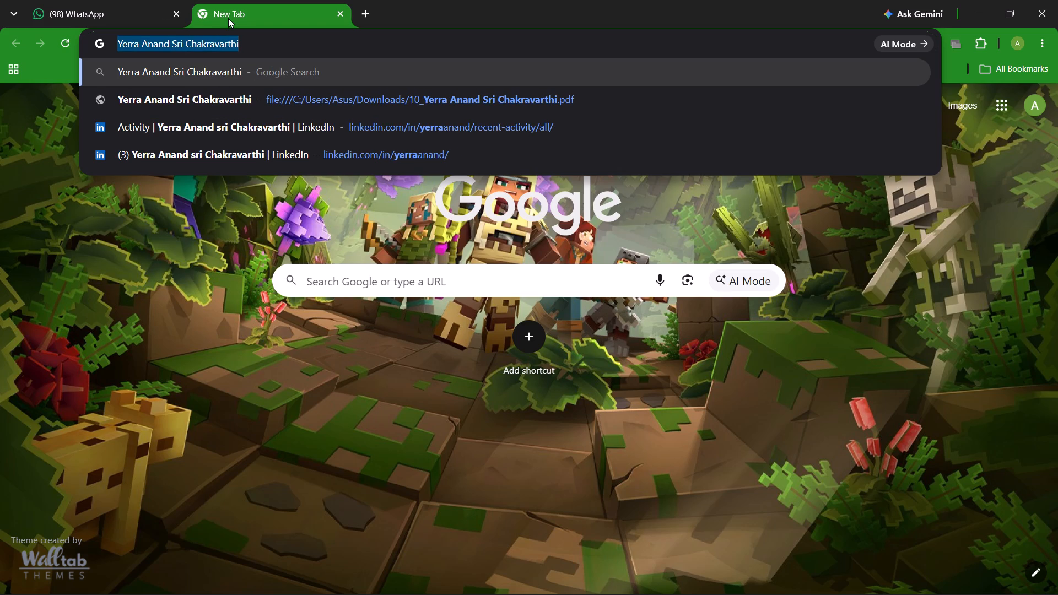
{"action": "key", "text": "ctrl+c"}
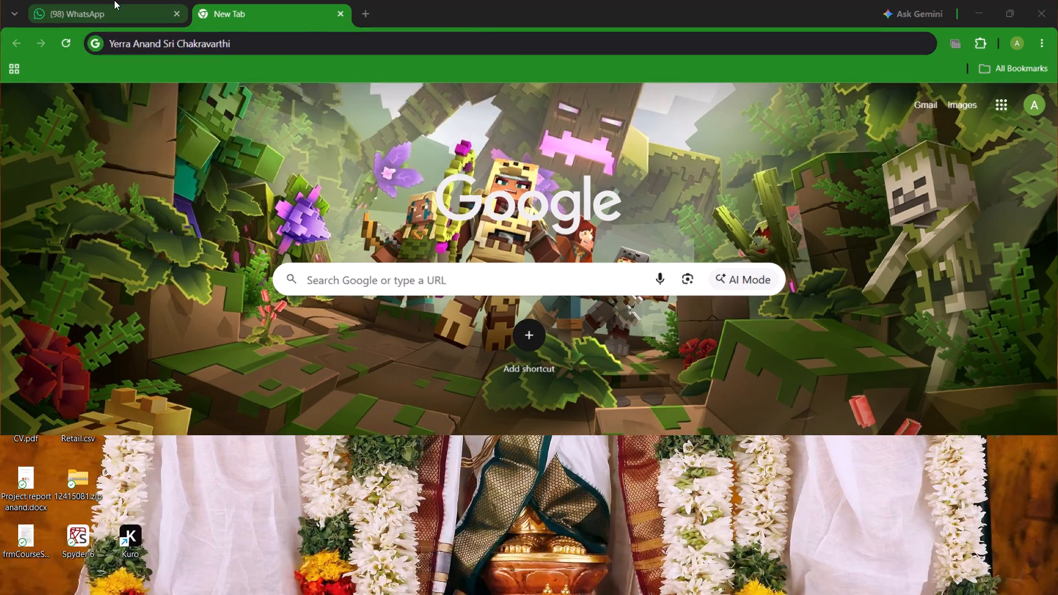
{"action": "left_click", "coordinate": [554, 221]}
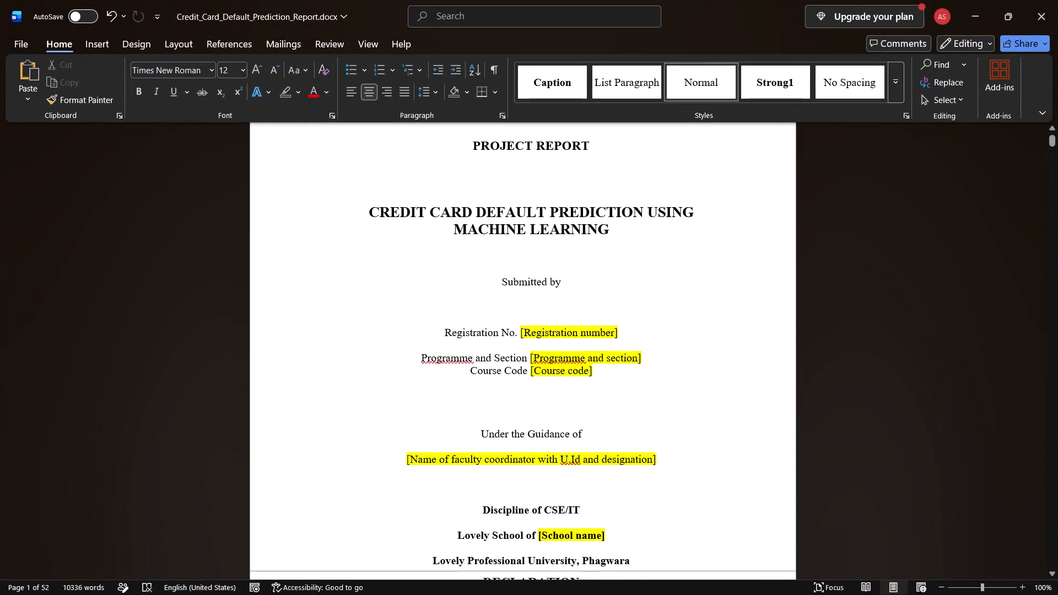
{"action": "key", "text": "ctrl+v"}
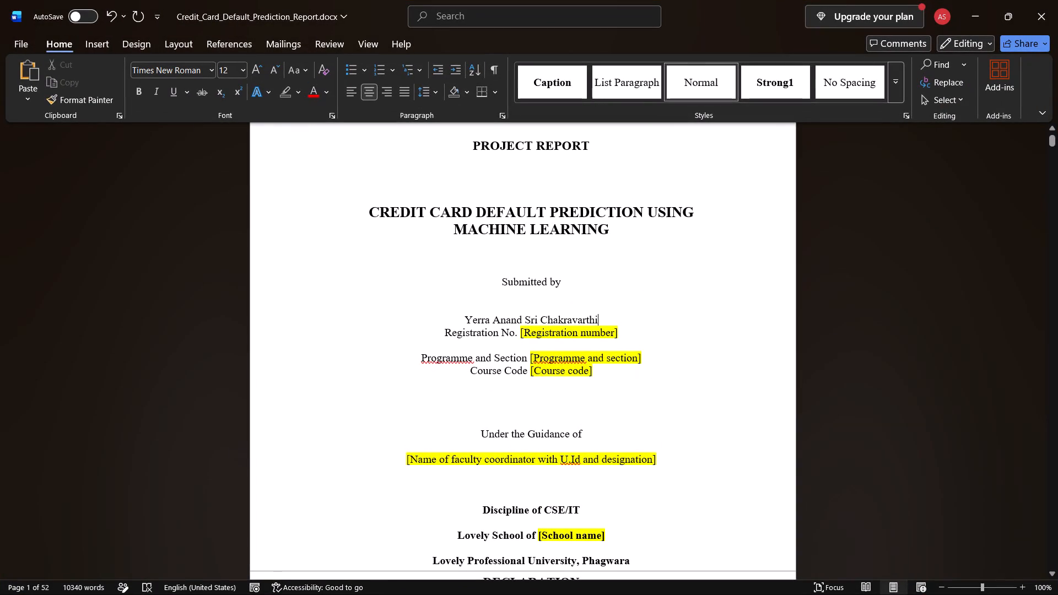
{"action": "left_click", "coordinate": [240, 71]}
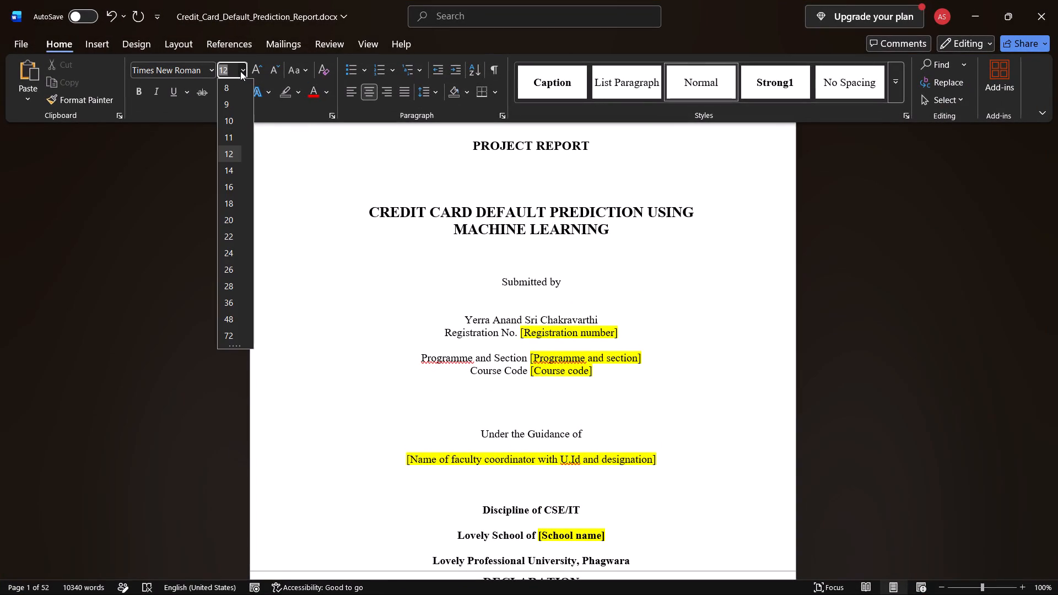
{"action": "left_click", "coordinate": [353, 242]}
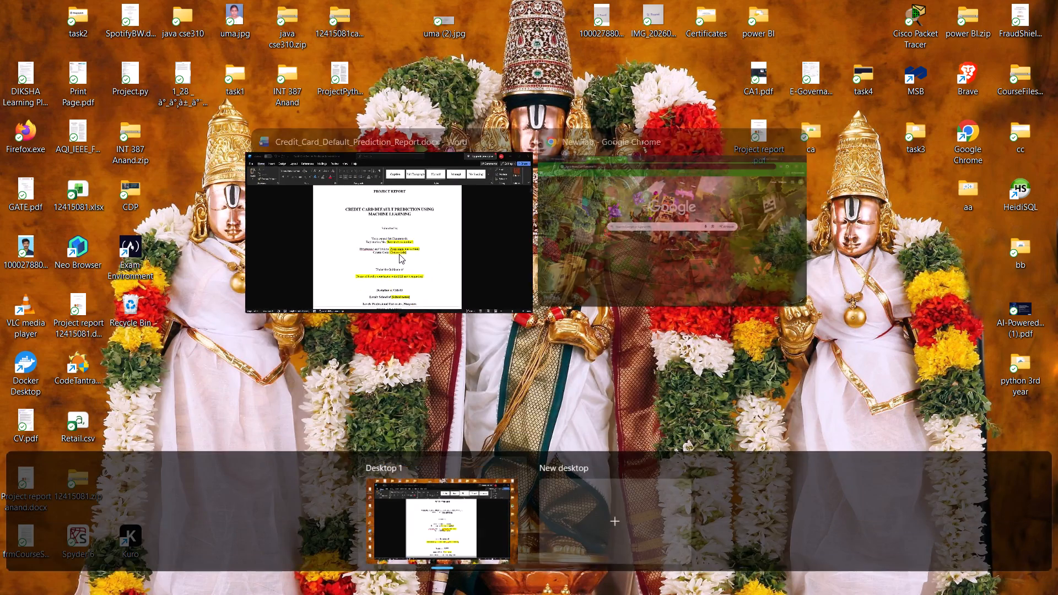
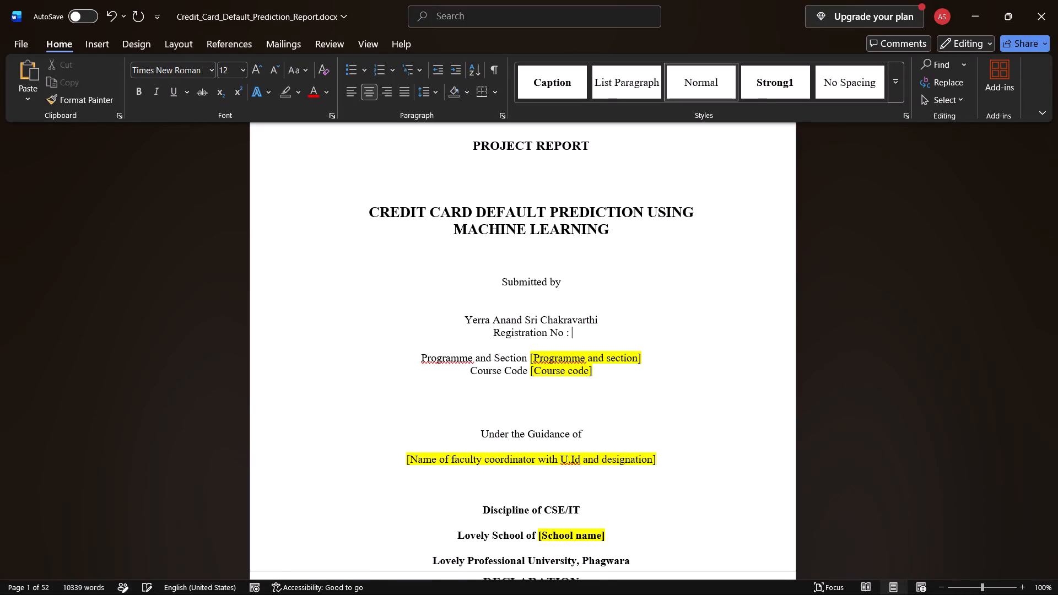
Enter the student's registration number after the Registration No label on the cover page.
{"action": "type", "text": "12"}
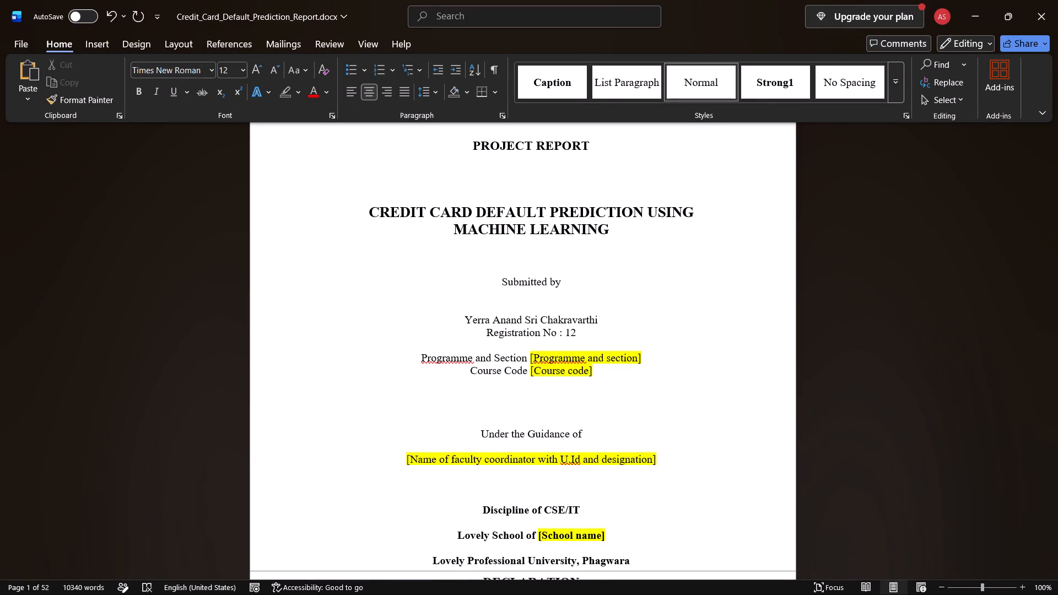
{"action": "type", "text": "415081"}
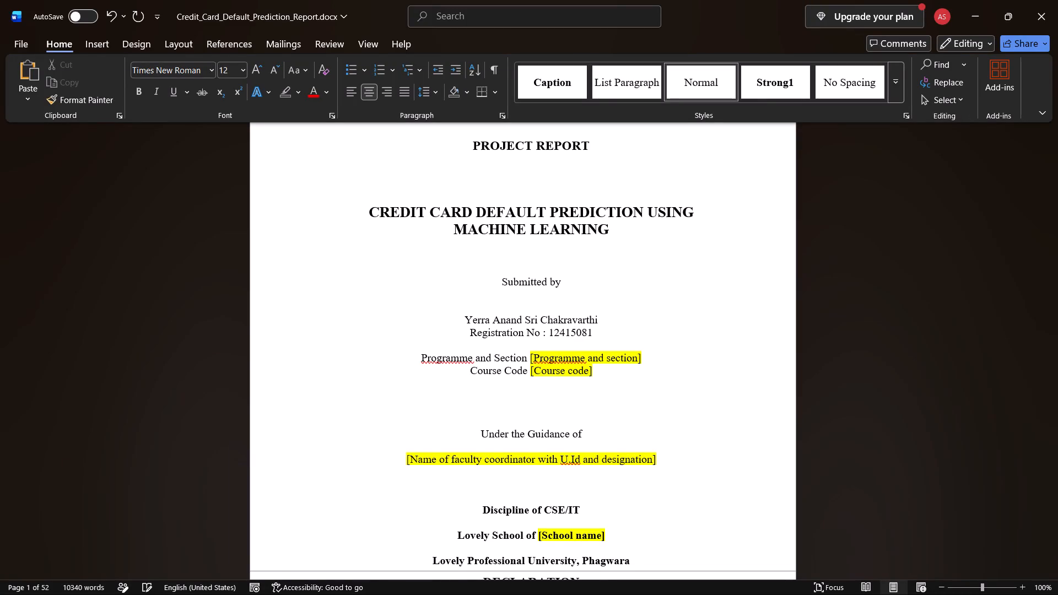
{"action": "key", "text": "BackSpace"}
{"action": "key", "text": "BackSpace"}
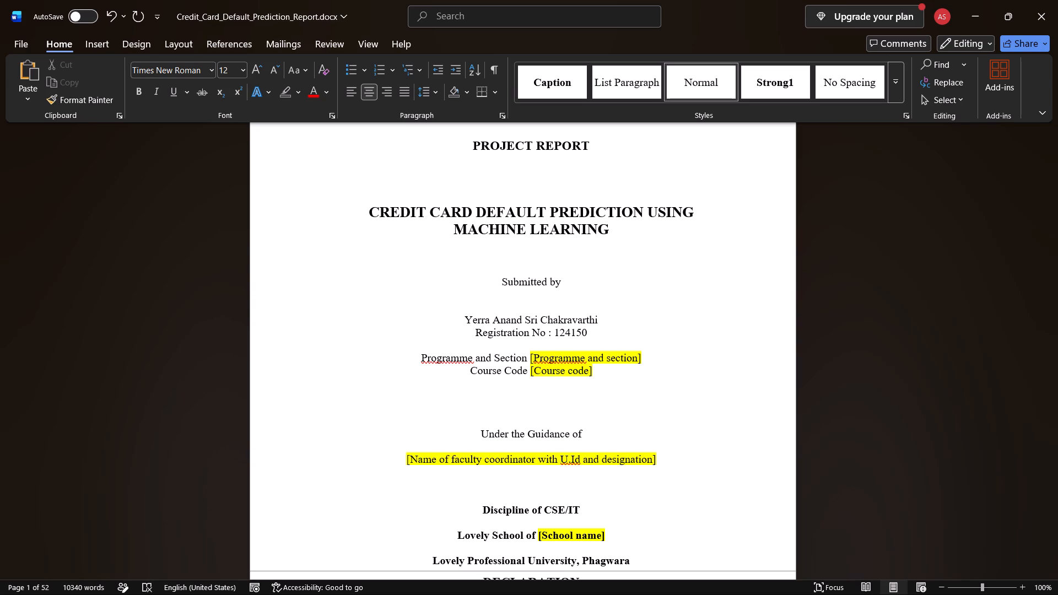
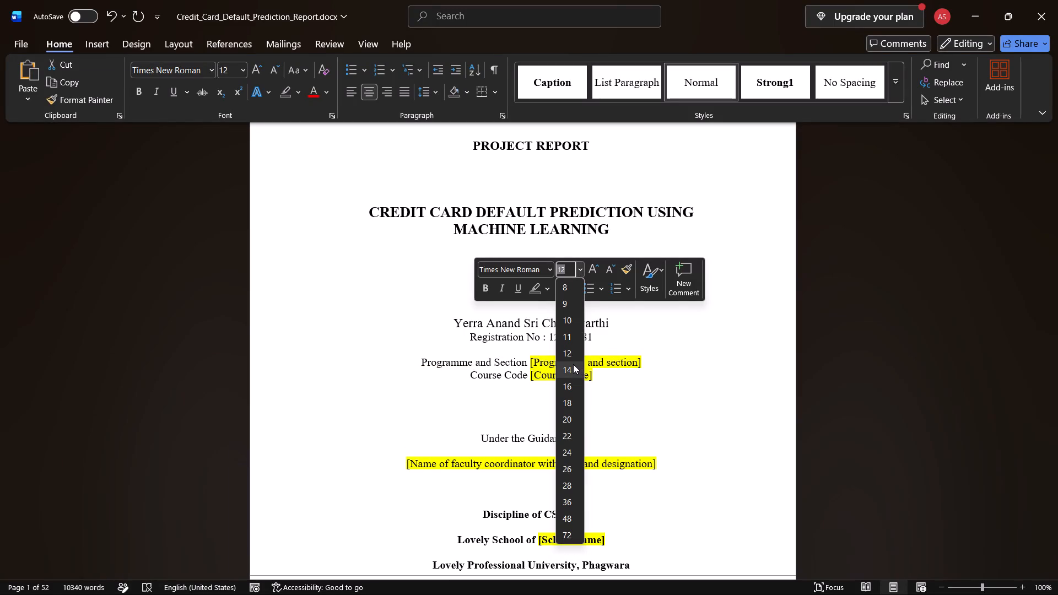
Set the font size of the student's name above Registration No on the cover page to 14.
{"action": "left_click", "coordinate": [571, 366]}
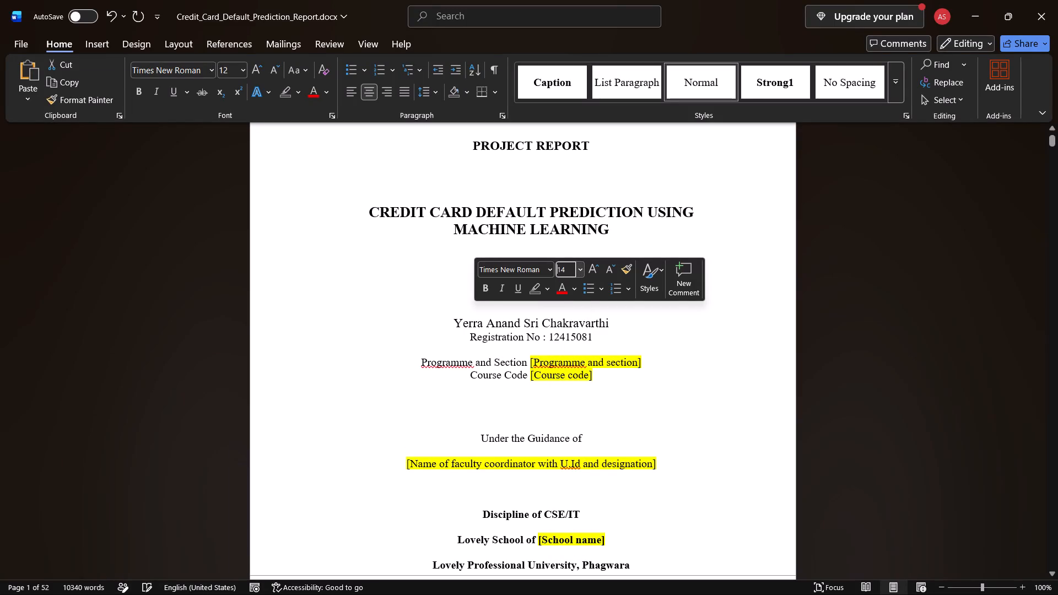
{"action": "left_click", "coordinate": [640, 326]}
Set the font size of the Submitted by line on the cover page to 14.
{"action": "left_click_drag", "start_coordinate": [566, 280], "coordinate": [535, 280]}
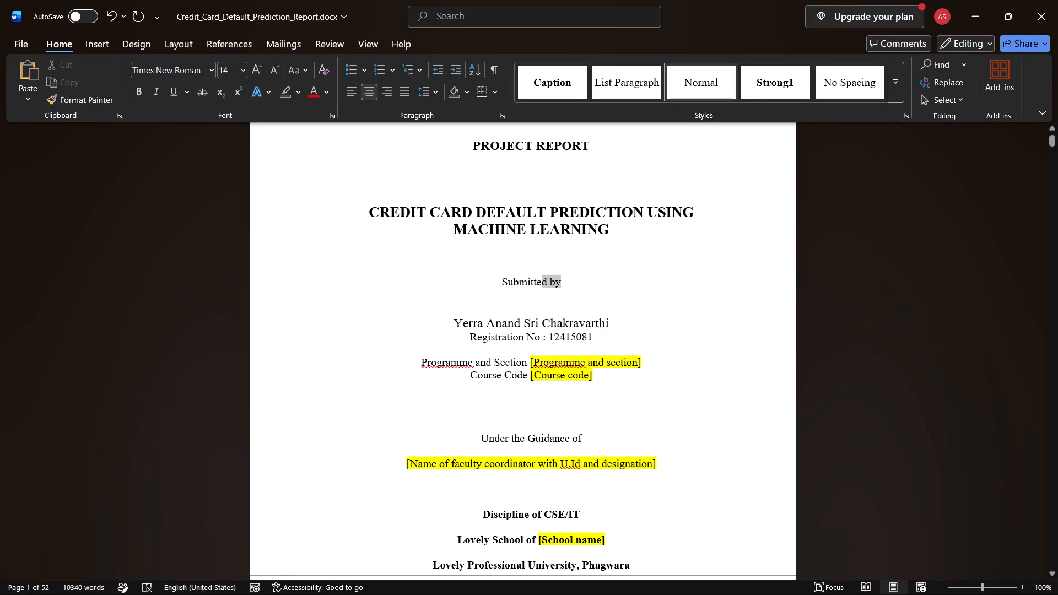
{"action": "left_click_drag", "start_coordinate": [535, 280], "coordinate": [515, 280]}
{"action": "left_click", "coordinate": [515, 280]}
{"action": "left_click_drag", "start_coordinate": [562, 280], "coordinate": [514, 282]}
{"action": "left_click_drag", "start_coordinate": [514, 282], "coordinate": [514, 282]}
{"action": "left_click", "coordinate": [620, 240]}
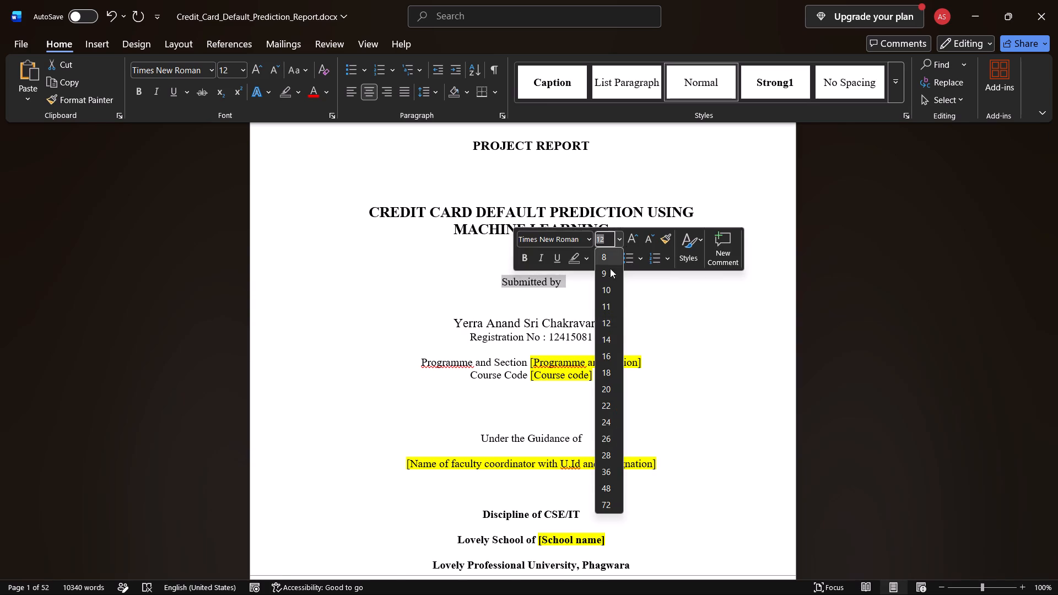
{"action": "left_click", "coordinate": [608, 338]}
{"action": "left_click", "coordinate": [619, 299]}
{"action": "scroll", "coordinate": [619, 299], "scroll_direction": "down", "scroll_amount": 1}
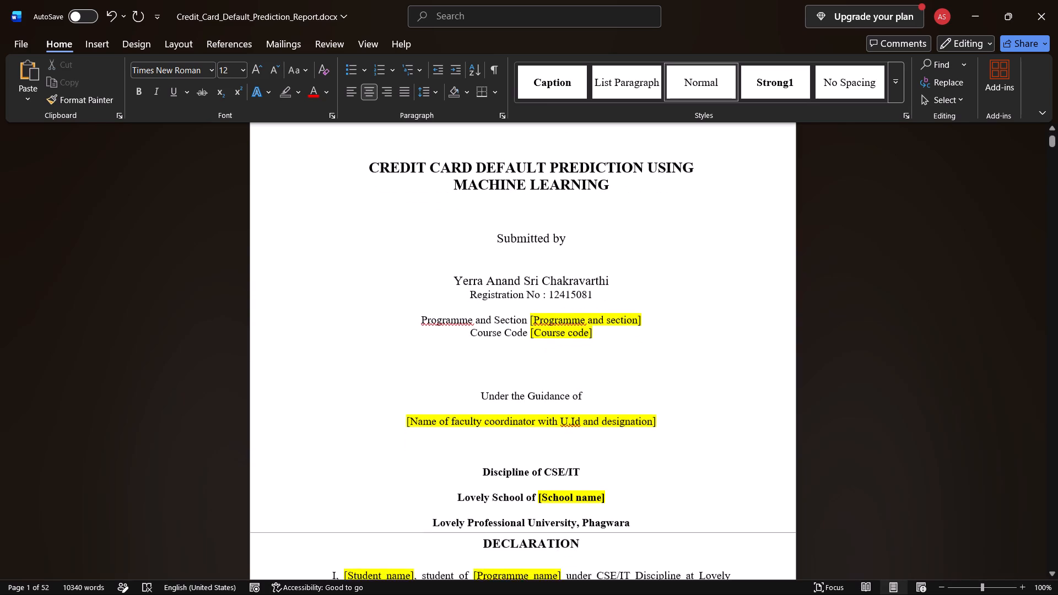
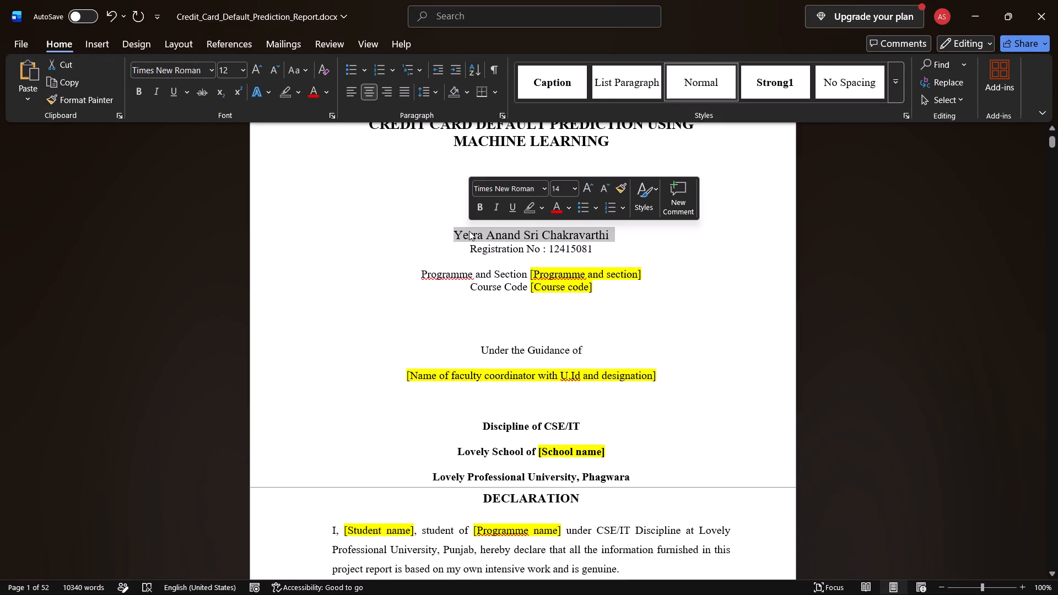
Set the font size of the student's name line below Submitted by on the cover page to 12.
{"action": "left_click", "coordinate": [573, 188]}
{"action": "left_click", "coordinate": [571, 270]}
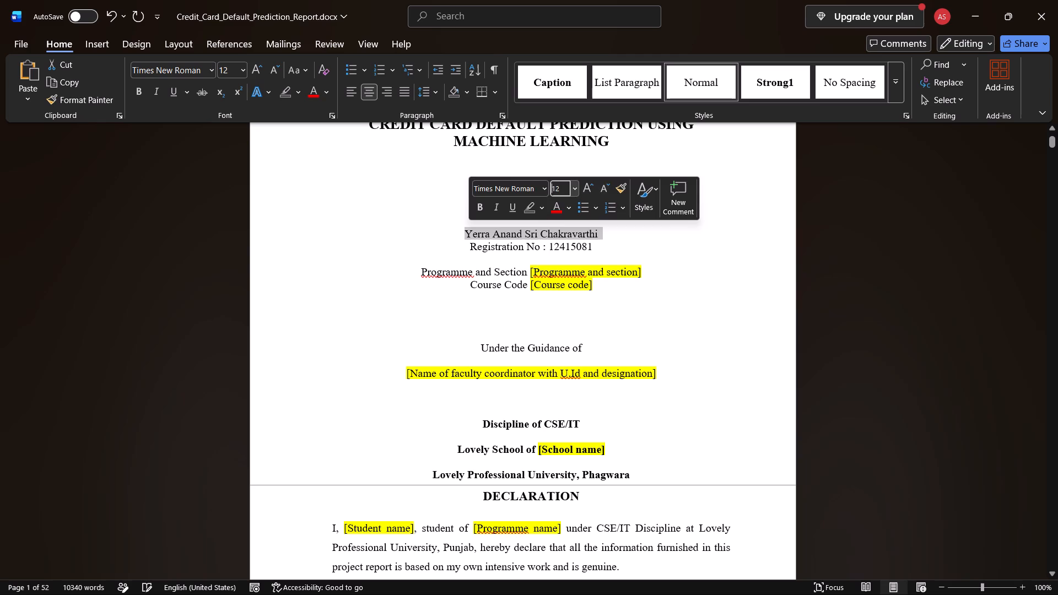
Select the Registration No line below the student's name on the cover page.
{"action": "left_click_drag", "start_coordinate": [591, 247], "coordinate": [473, 248]}
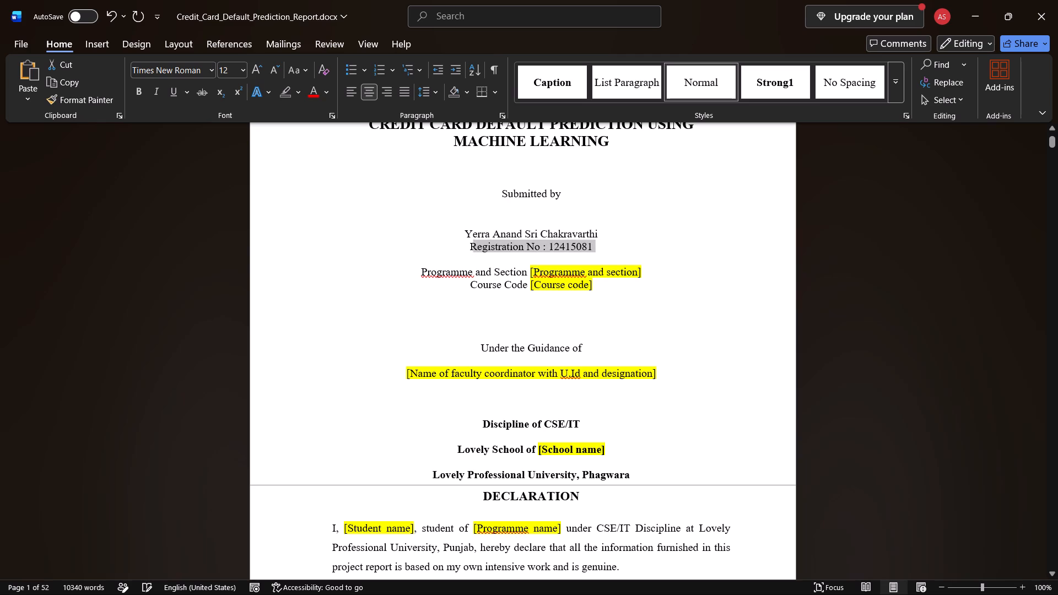
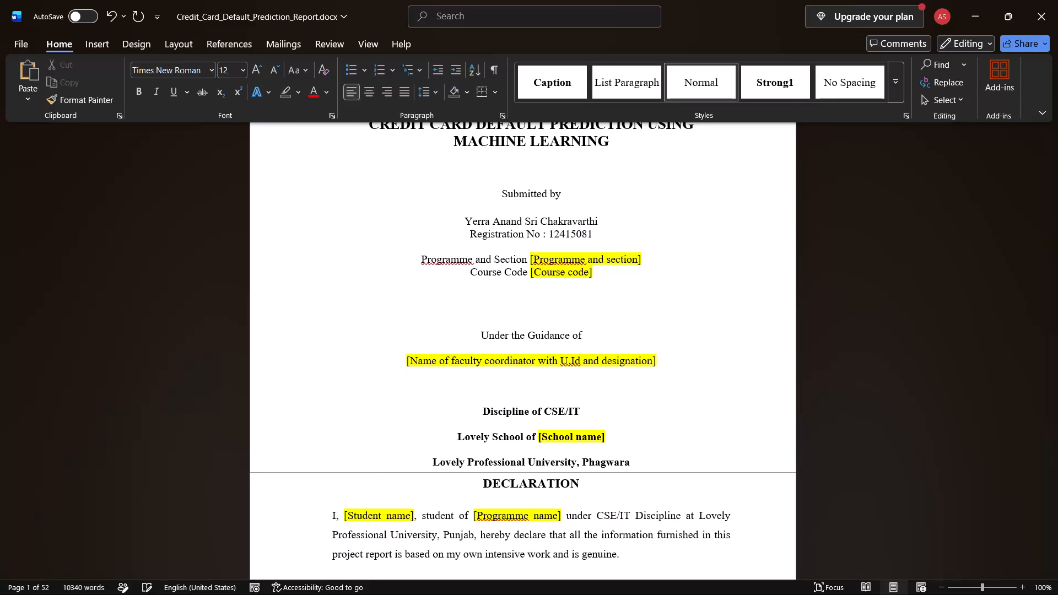
Remove the blank line between "Submitted by" and the student's name on the cover page.
{"action": "key", "text": "BackSpace"}
{"action": "scroll", "coordinate": [543, 219], "scroll_direction": "up", "scroll_amount": 1}
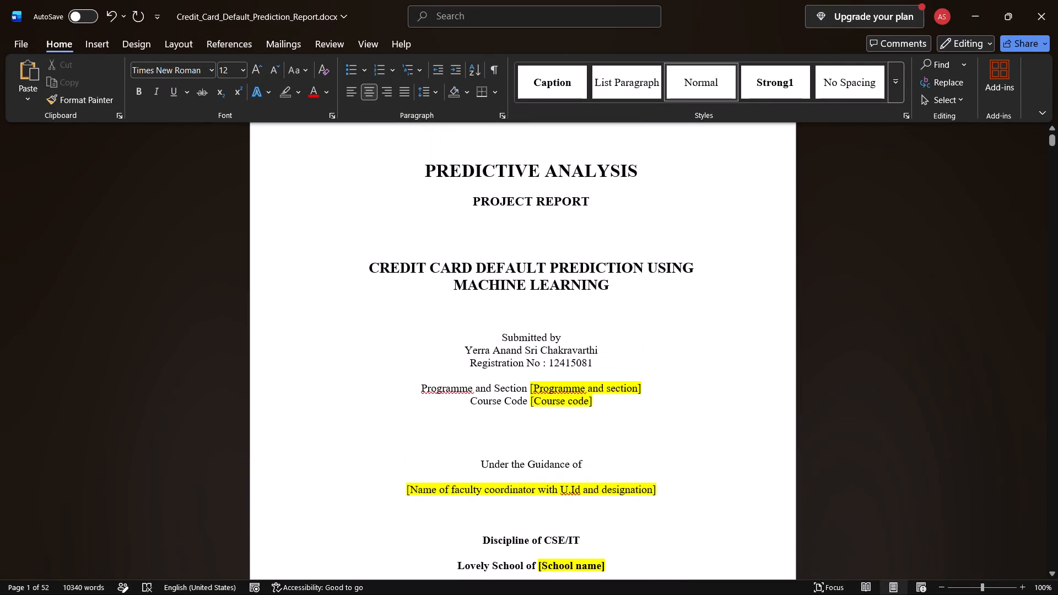
{"action": "scroll", "coordinate": [543, 219], "scroll_direction": "down", "scroll_amount": 1}
{"action": "scroll", "coordinate": [543, 219], "scroll_direction": "up", "scroll_amount": 1}
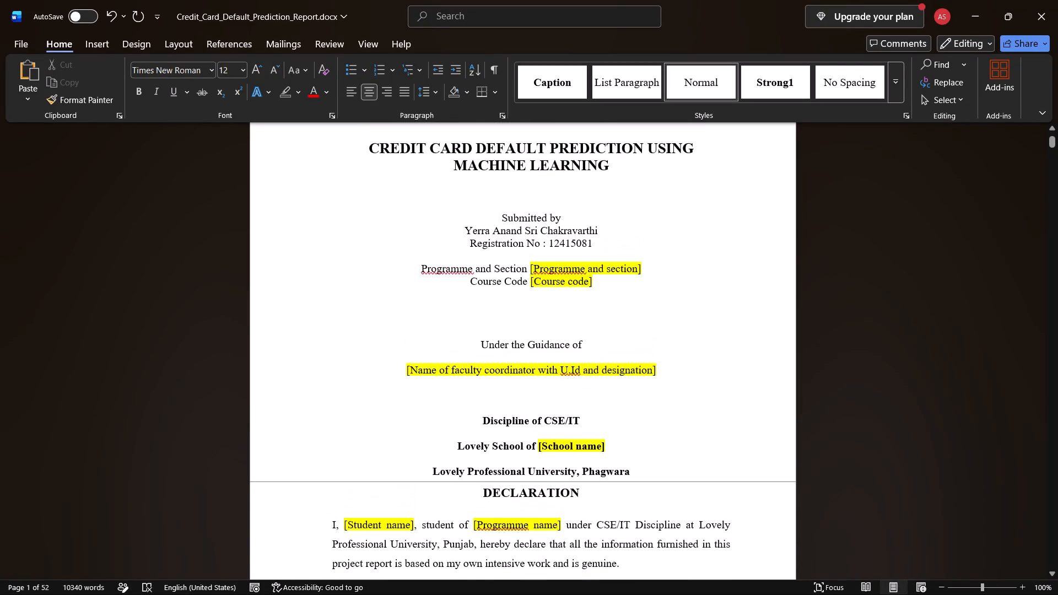
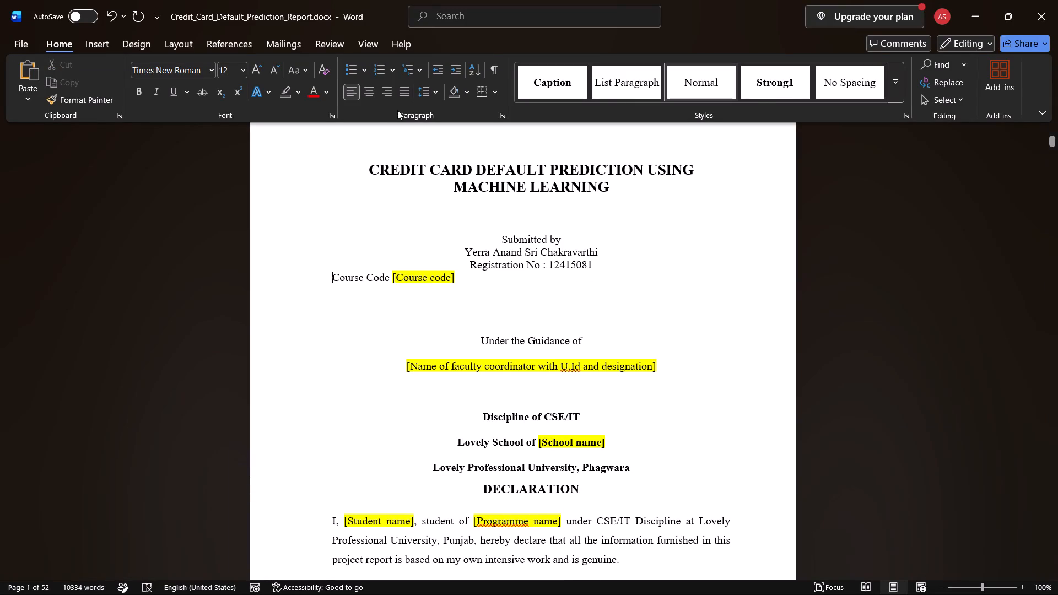
Centre the course code line on the cover page and insert "Section: RK2P24QR" as its own line above it.
{"action": "left_click", "coordinate": [371, 90]}
{"action": "key", "text": "ctrl+v"}
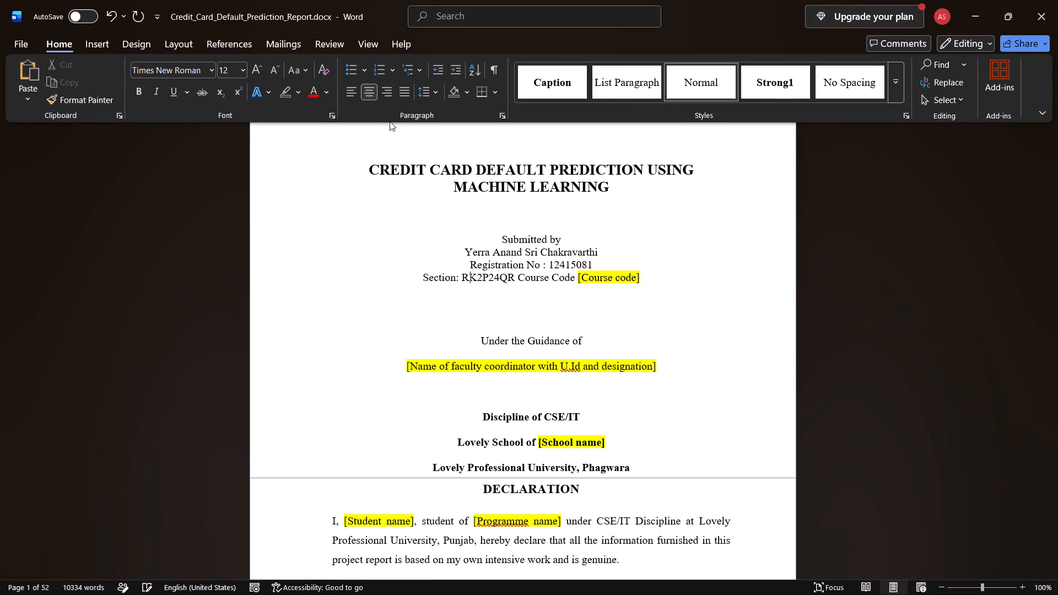
{"action": "key", "text": "Return"}
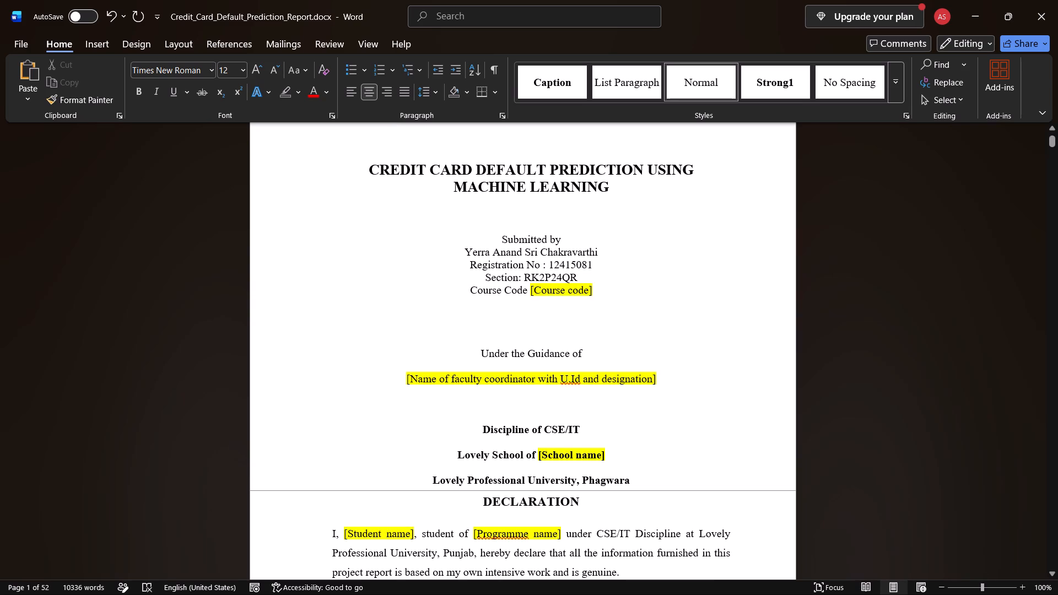
Delete the highlighted "[Course code]" placeholder from the Course Code line on the cover page.
{"action": "left_click_drag", "start_coordinate": [598, 289], "coordinate": [546, 291]}
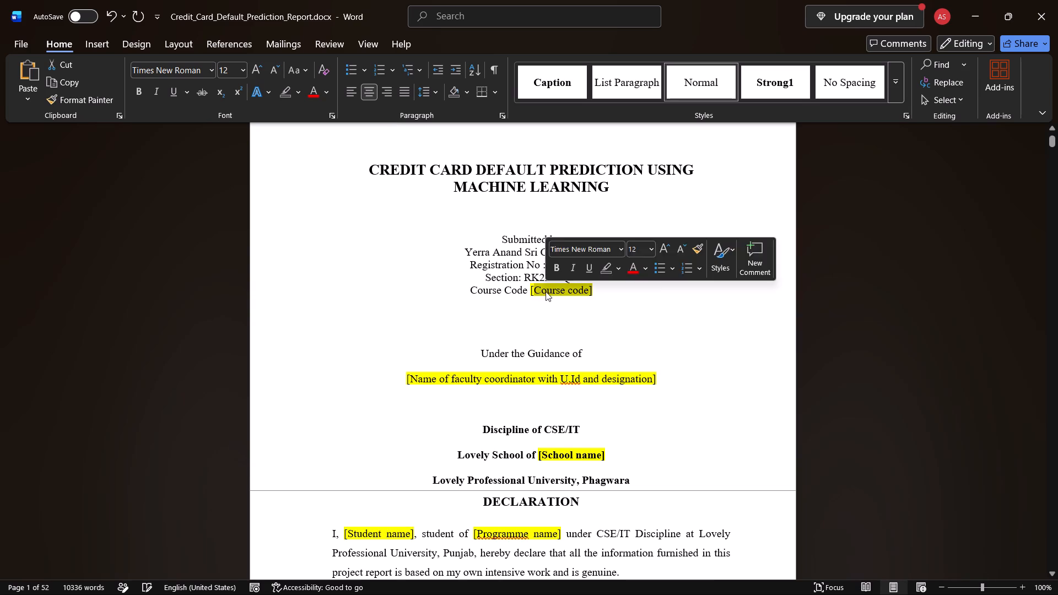
{"action": "key", "text": "BackSpace"}
{"action": "key", "text": "BackSpace"}
{"action": "scroll", "coordinate": [546, 291], "scroll_direction": "down", "scroll_amount": 7}
{"action": "scroll", "coordinate": [546, 291], "scroll_direction": "up", "scroll_amount": 1}
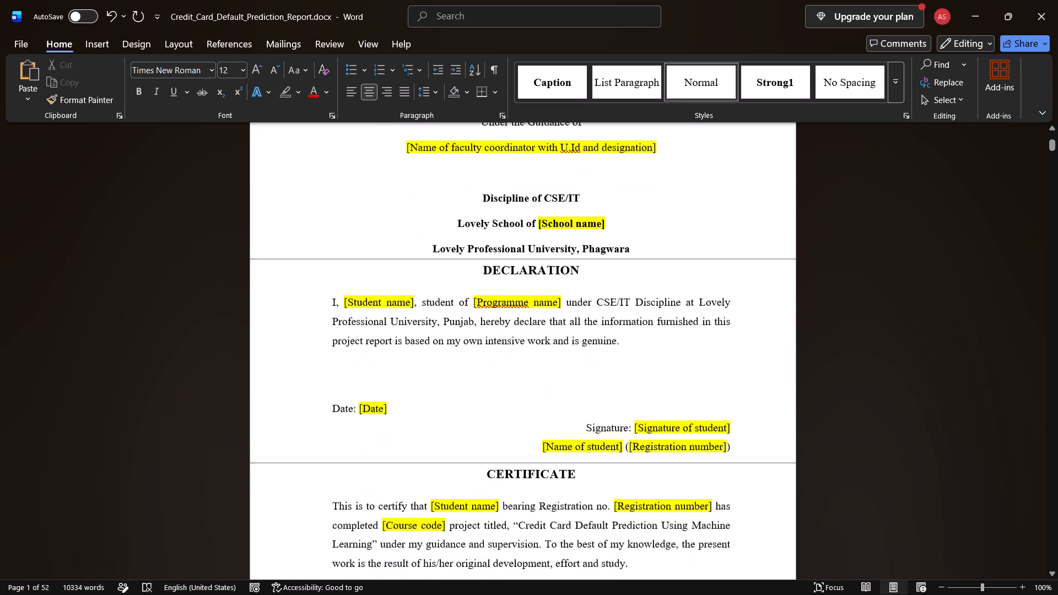
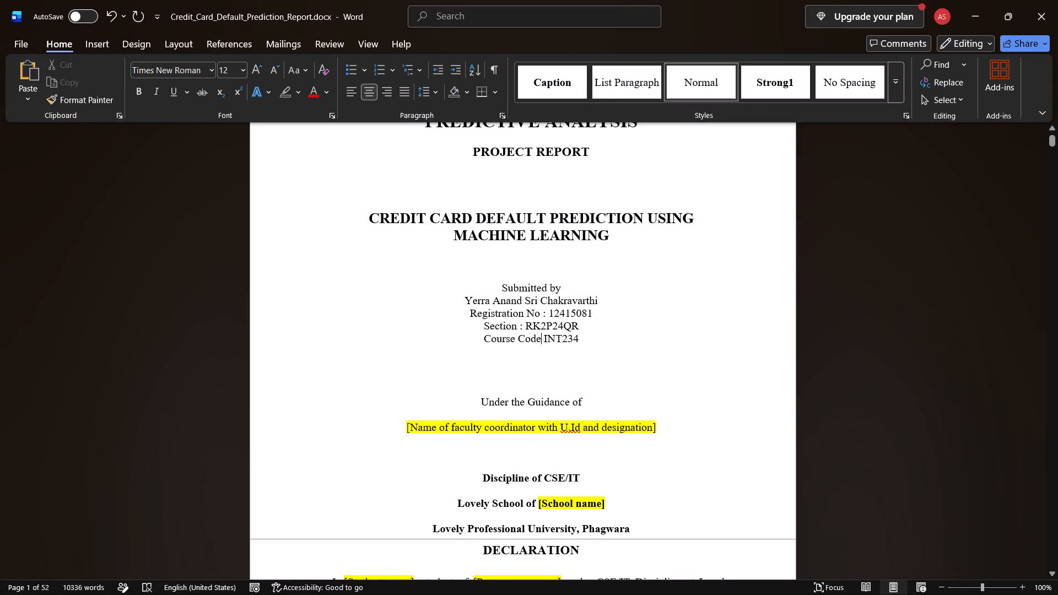
Insert a spaced colon between "Course Code" and "INT234" on the cover page.
{"action": "key", "text": "space"}
{"action": "key", "text": "shift+colon"}
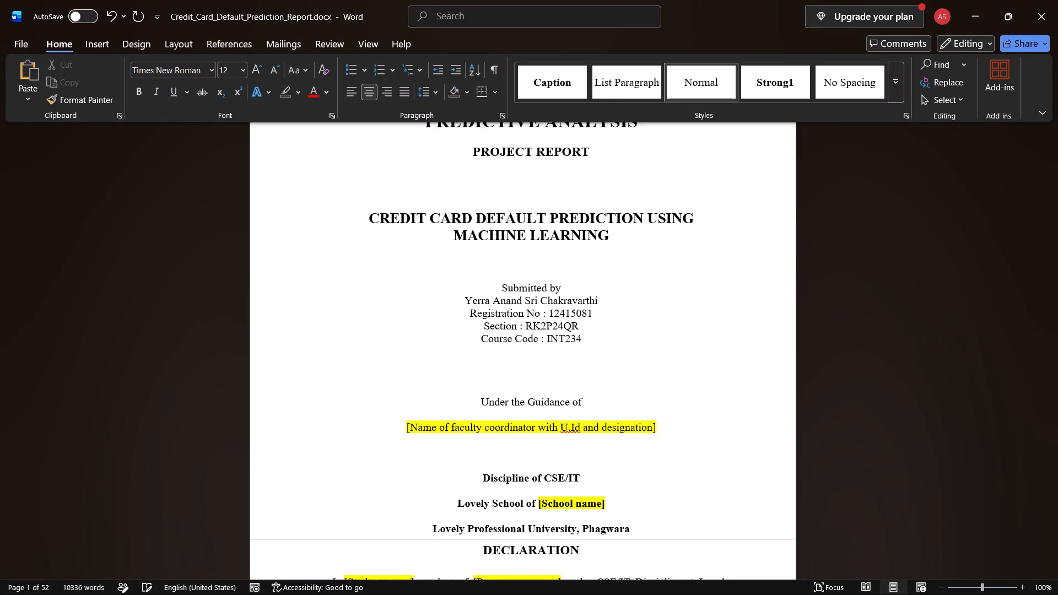
Add an 8 pt blank spacer line below the student's name and another below the Registration No line on the cover page.
{"action": "left_click", "coordinate": [599, 301]}
{"action": "key", "text": "Return"}
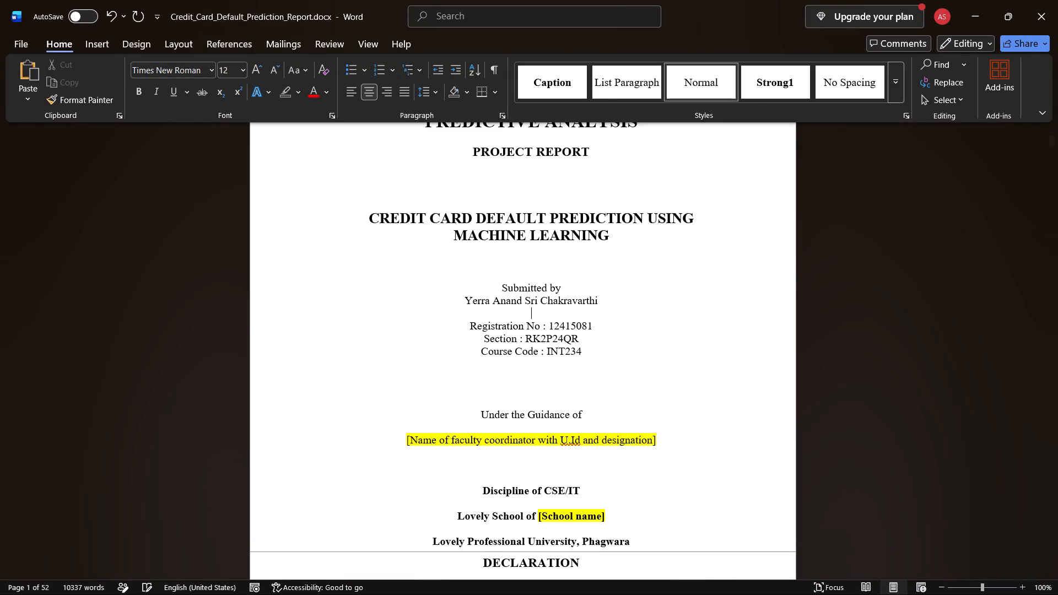
{"action": "left_click", "coordinate": [245, 69]}
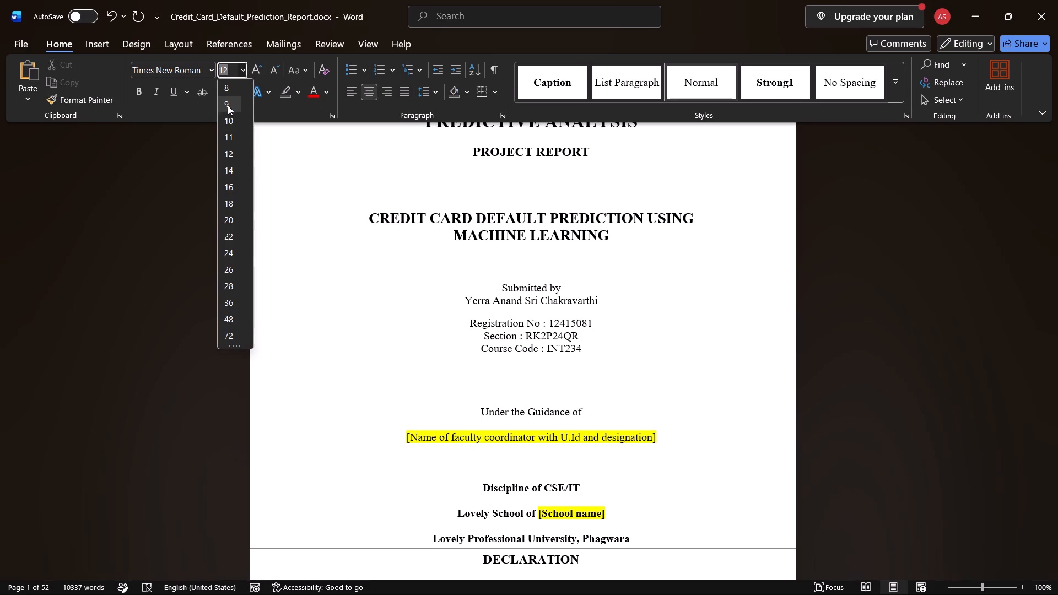
{"action": "left_click", "coordinate": [226, 88]}
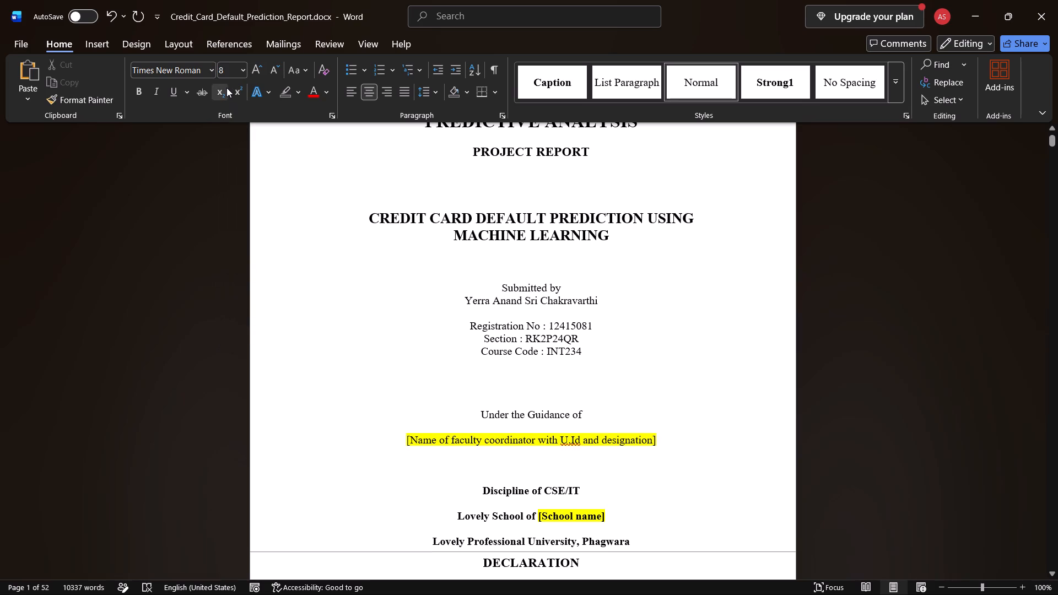
{"action": "left_click", "coordinate": [596, 321]}
{"action": "key", "text": "Return"}
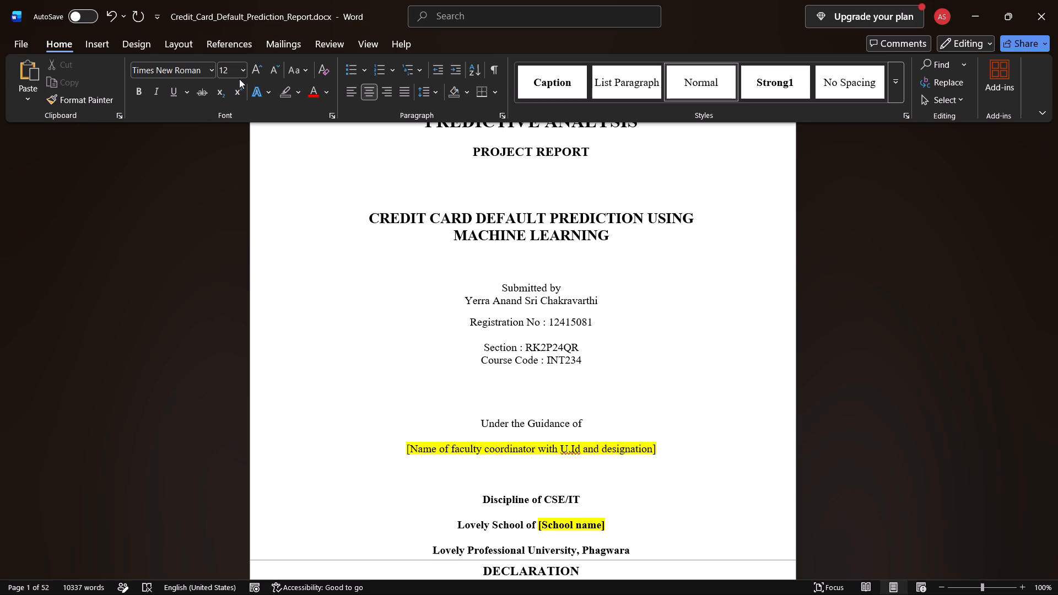
{"action": "left_click", "coordinate": [241, 76]}
{"action": "left_click", "coordinate": [235, 86]}
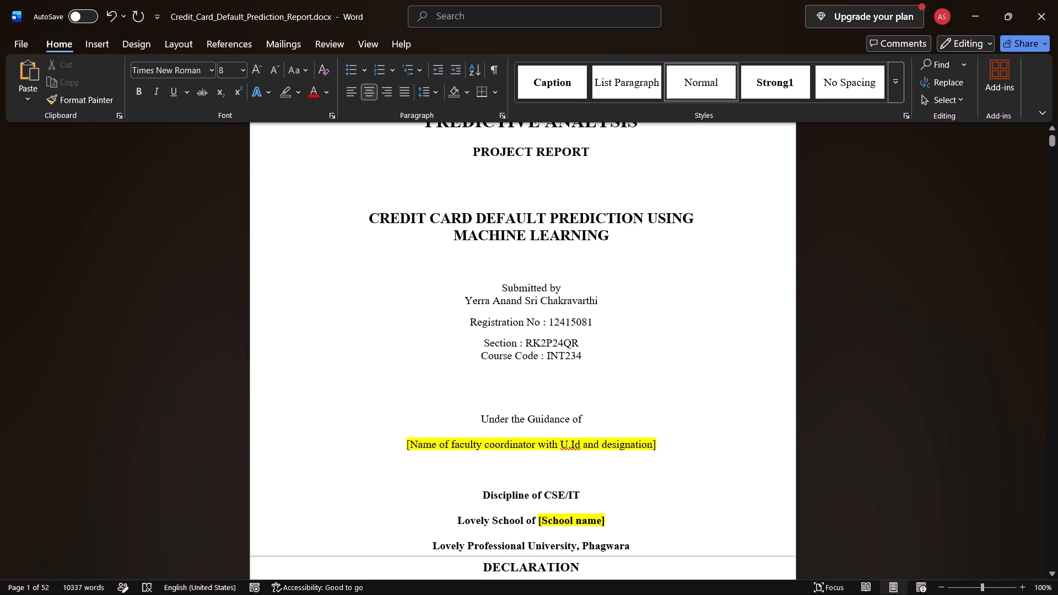
Add an 8 pt blank spacer line below "Submitted by" and another below the Section line, checking the spacer lines' font size.
{"action": "left_click", "coordinate": [563, 287]}
{"action": "key", "text": "Return"}
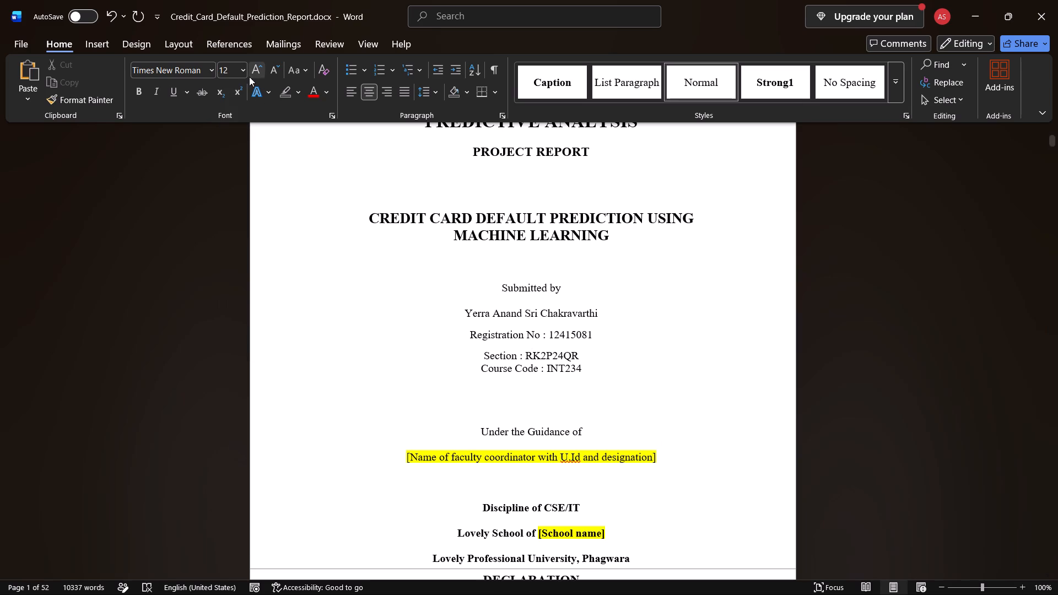
{"action": "left_click", "coordinate": [242, 67]}
{"action": "left_click", "coordinate": [234, 83]}
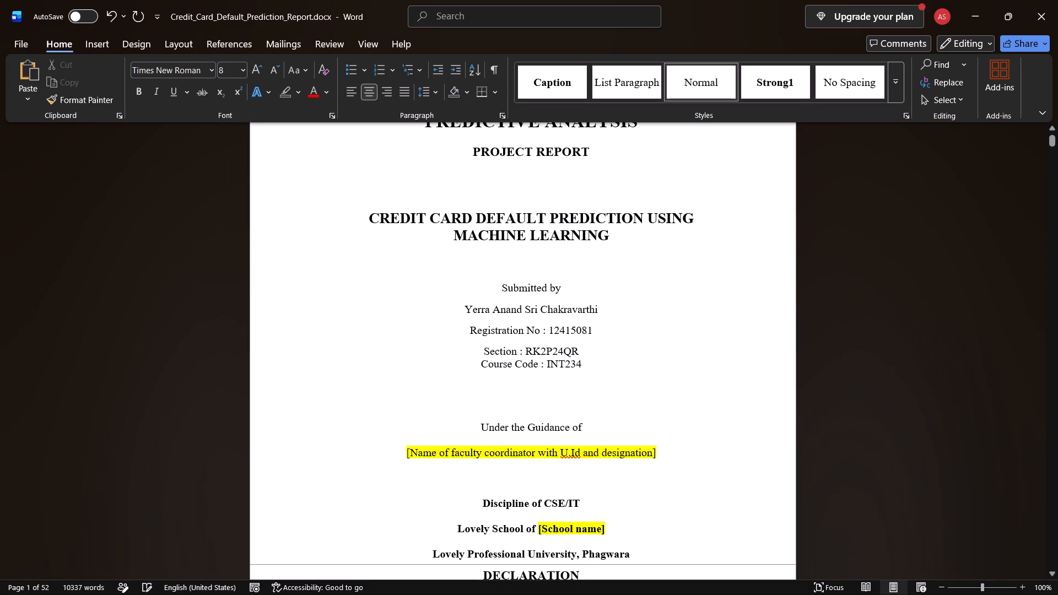
{"action": "left_click", "coordinate": [586, 349]}
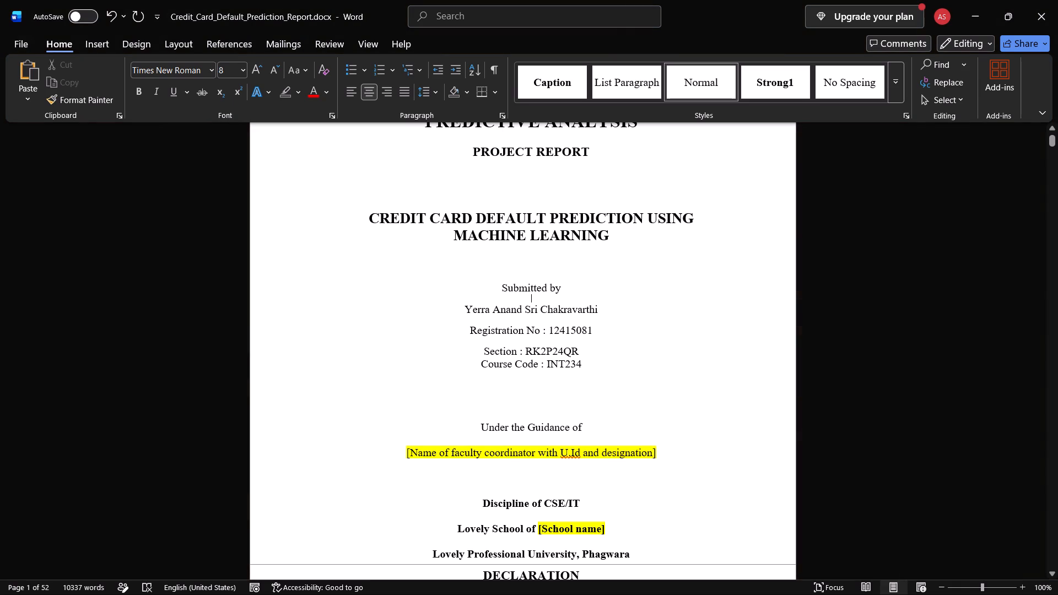
{"action": "key", "text": "Return"}
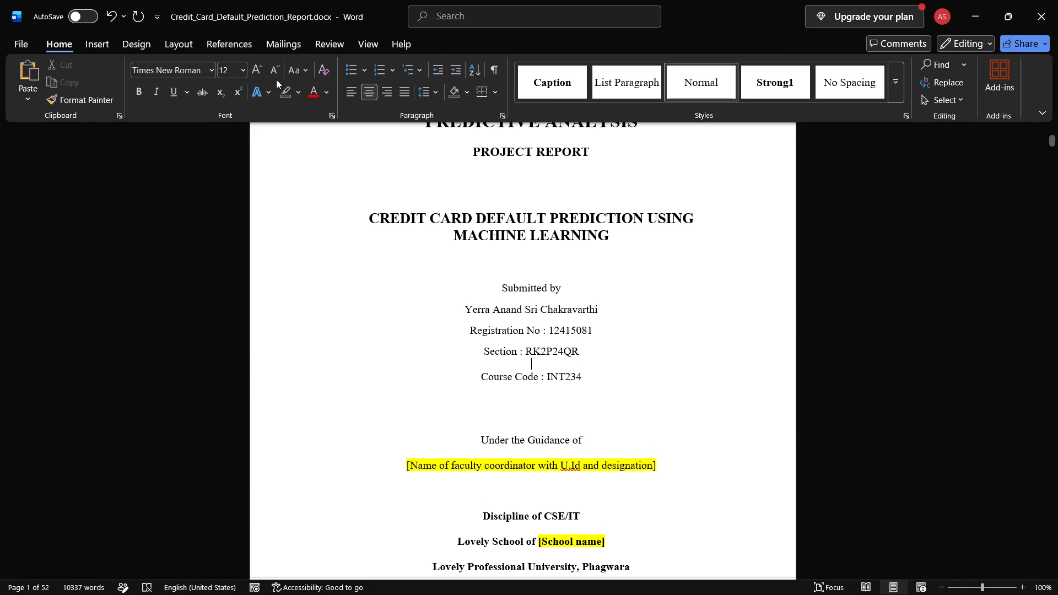
{"action": "left_click", "coordinate": [244, 67]}
{"action": "left_click", "coordinate": [244, 89]}
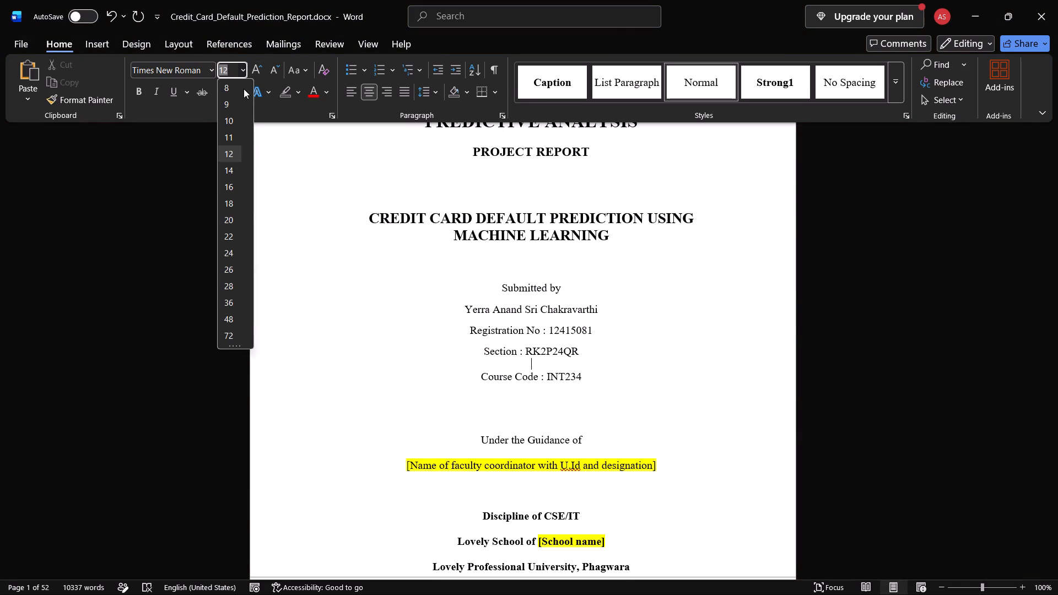
{"action": "left_click", "coordinate": [233, 90]}
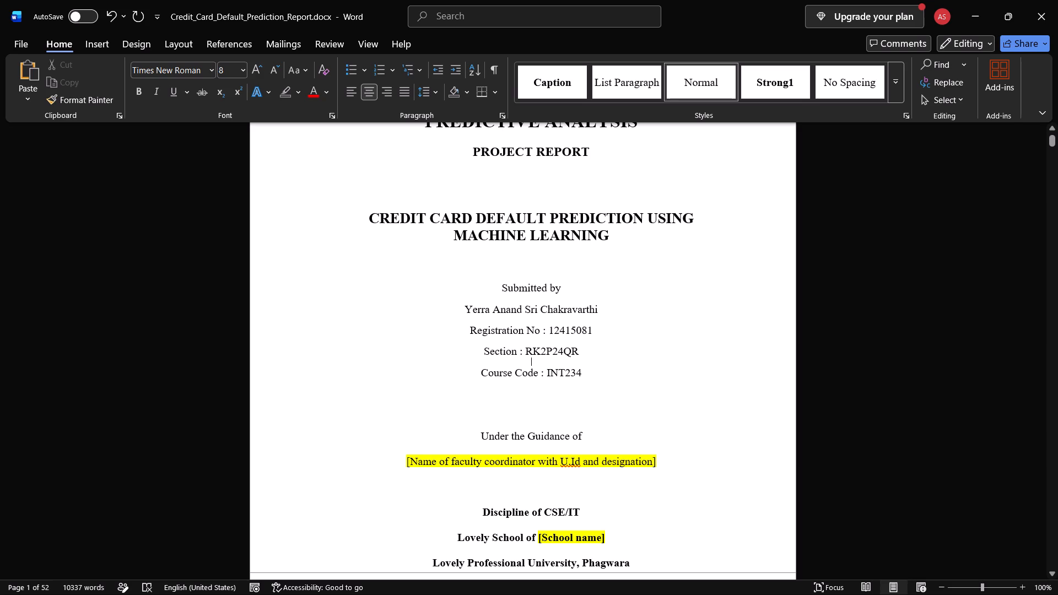
{"action": "left_click", "coordinate": [550, 320]}
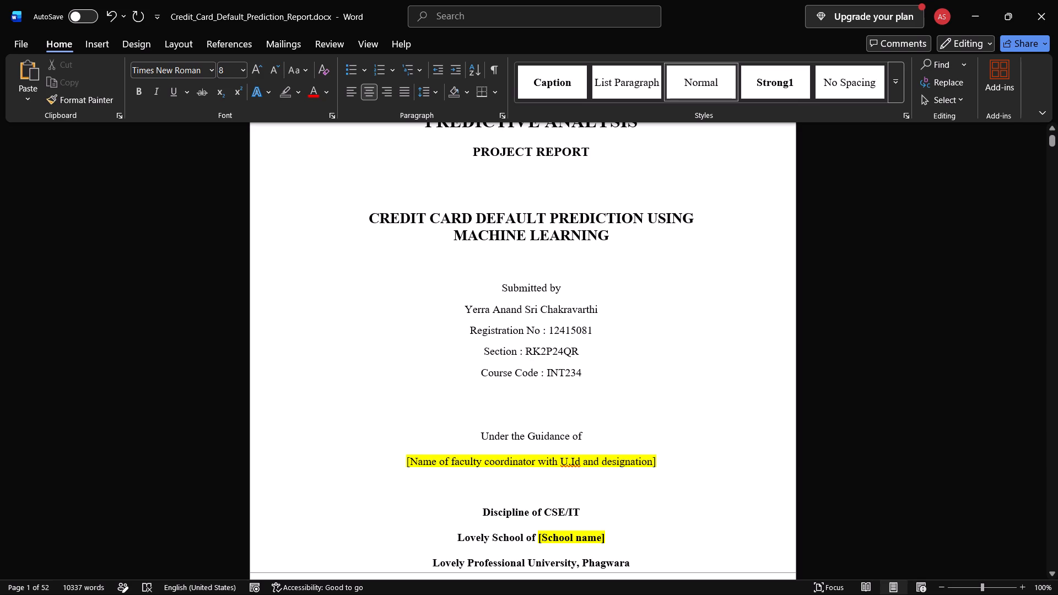
{"action": "left_click", "coordinate": [537, 339]}
{"action": "left_click", "coordinate": [543, 362]}
Delete the extra blank line below the Course Code line to tighten the gap above "Under the Guidance of".
{"action": "left_click", "coordinate": [546, 384]}
{"action": "key", "text": "BackSpace"}
{"action": "key", "text": "BackSpace"}
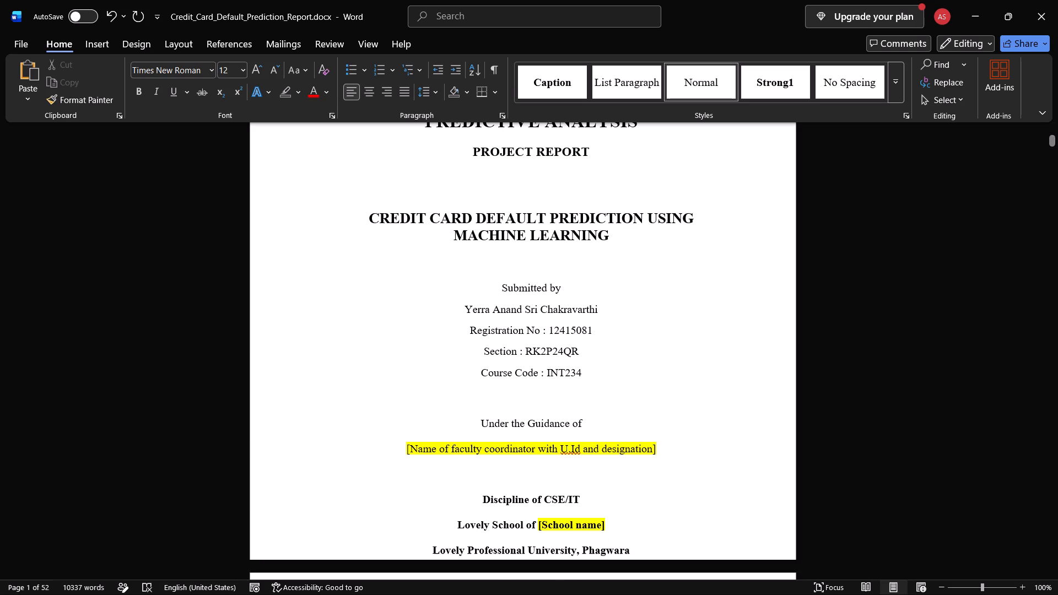
{"action": "scroll", "coordinate": [546, 384], "scroll_direction": "up", "scroll_amount": 1}
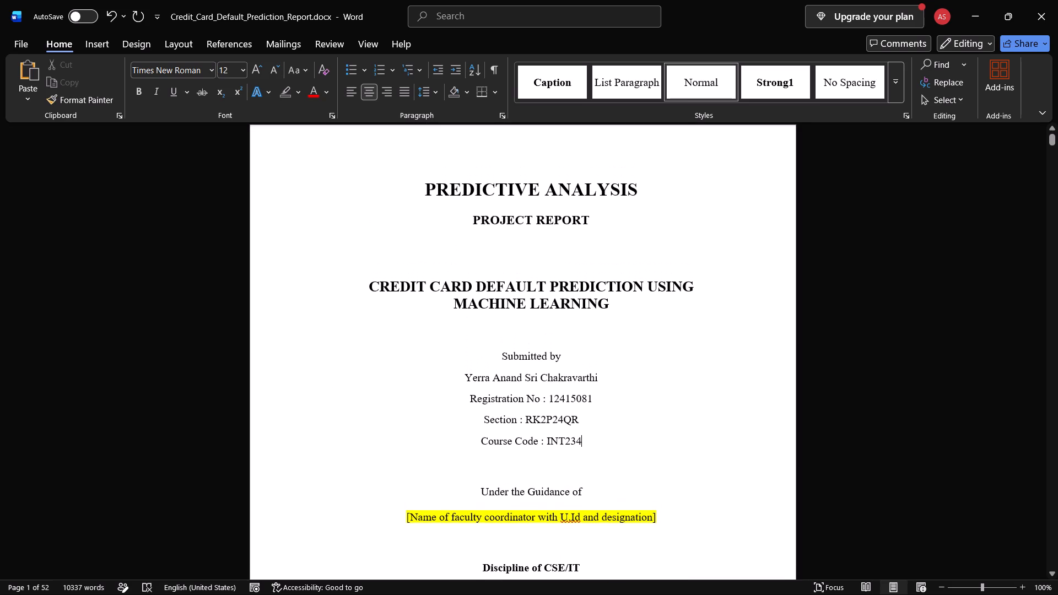
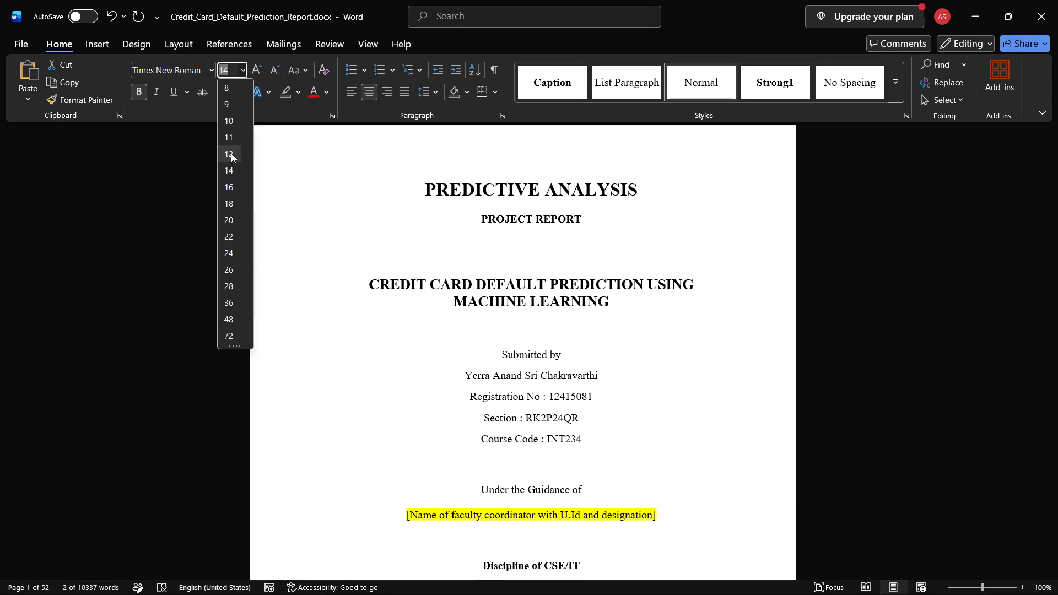
Set the "PROJECT REPORT" line on the cover page to a font size of 14 pt.
{"action": "left_click", "coordinate": [230, 165]}
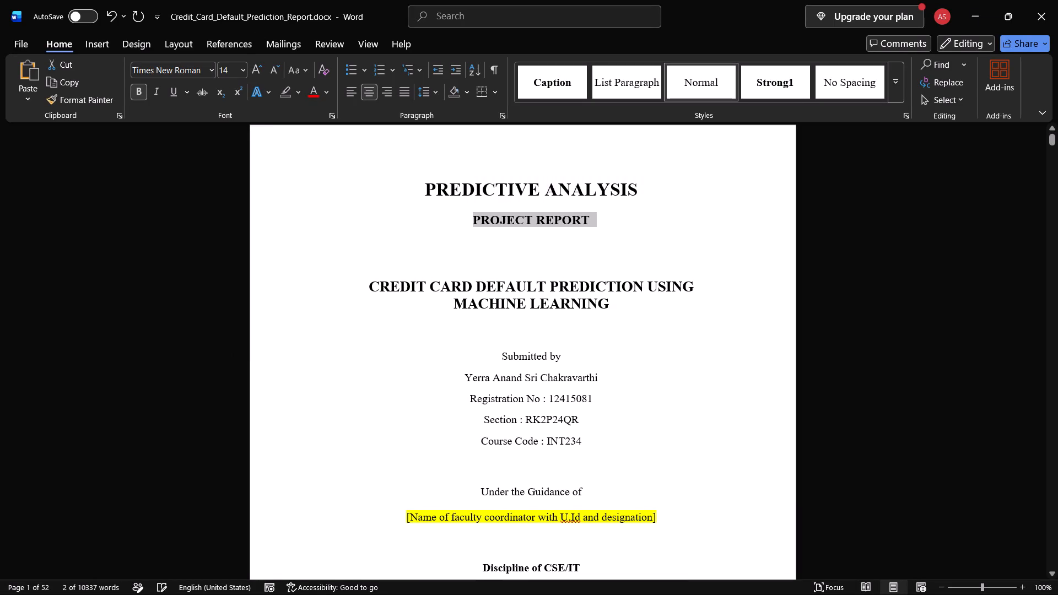
Set the blank line between "PREDICTIVE ANALYSIS" and "PROJECT REPORT" on the cover page to 10 pt.
{"action": "left_click", "coordinate": [529, 204]}
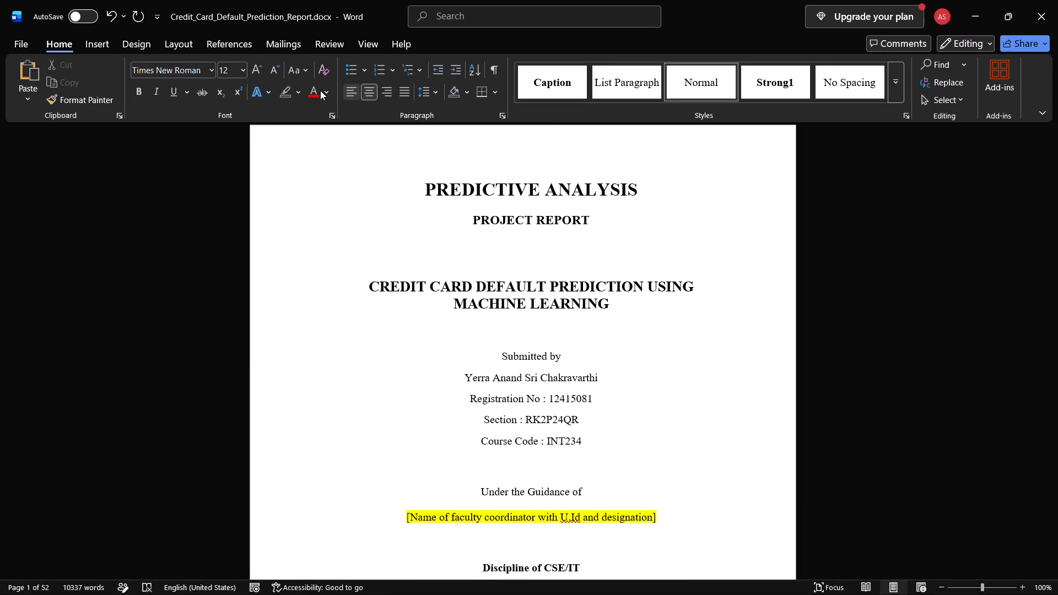
{"action": "left_click", "coordinate": [245, 67]}
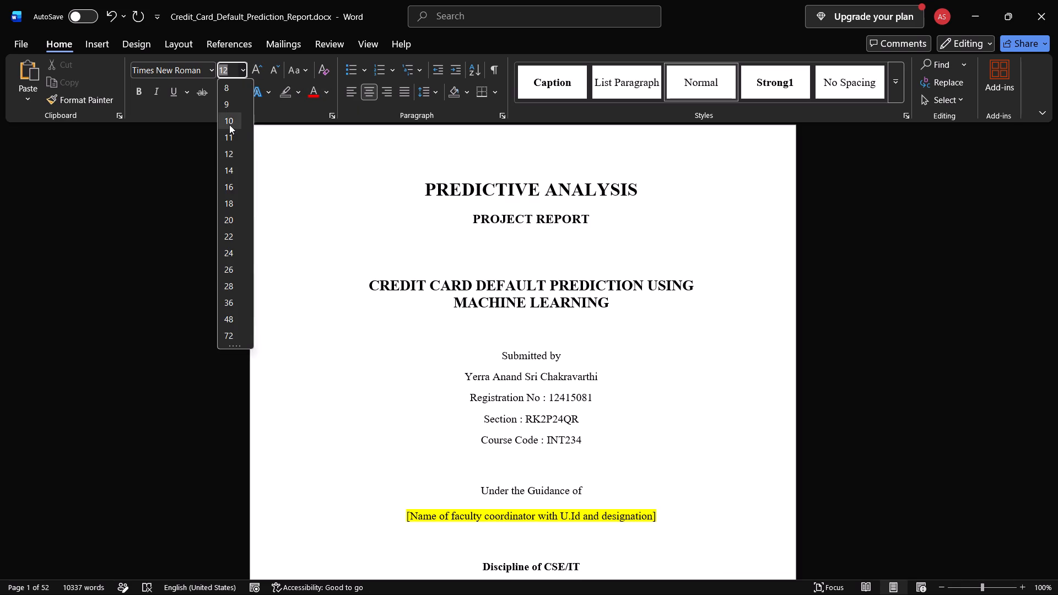
{"action": "left_click", "coordinate": [228, 118]}
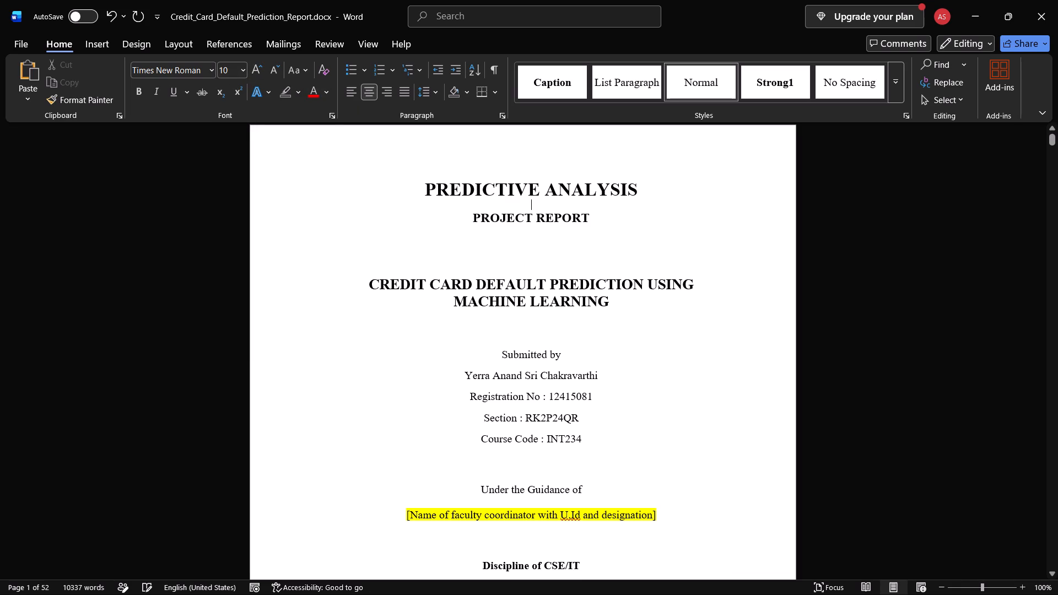
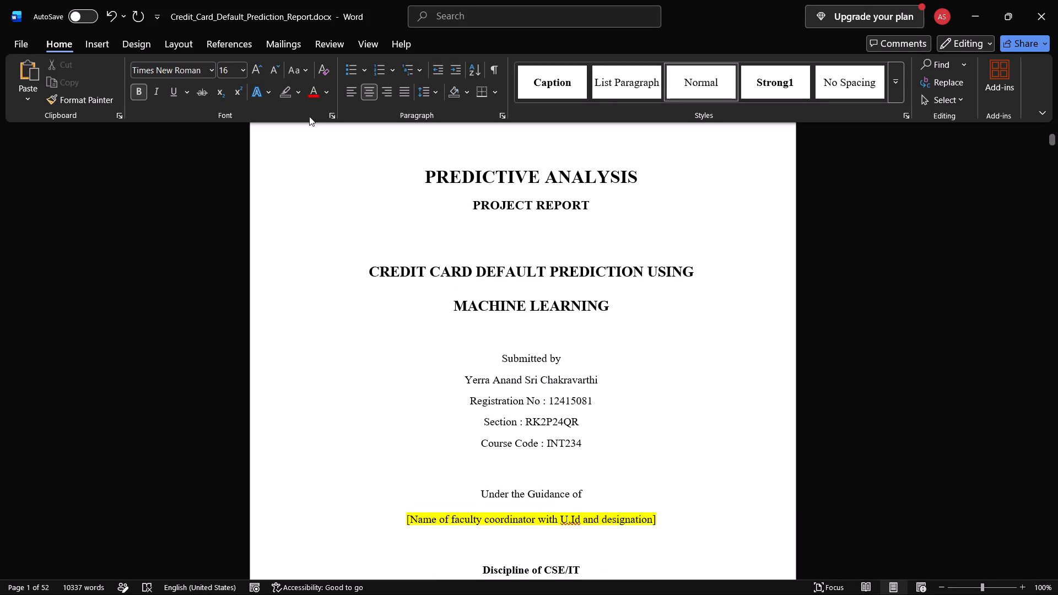
Set the blank line between "CREDIT CARD DEFAULT PREDICTION USING" and "MACHINE LEARNING" on the cover page to 8 pt.
{"action": "left_click", "coordinate": [241, 67]}
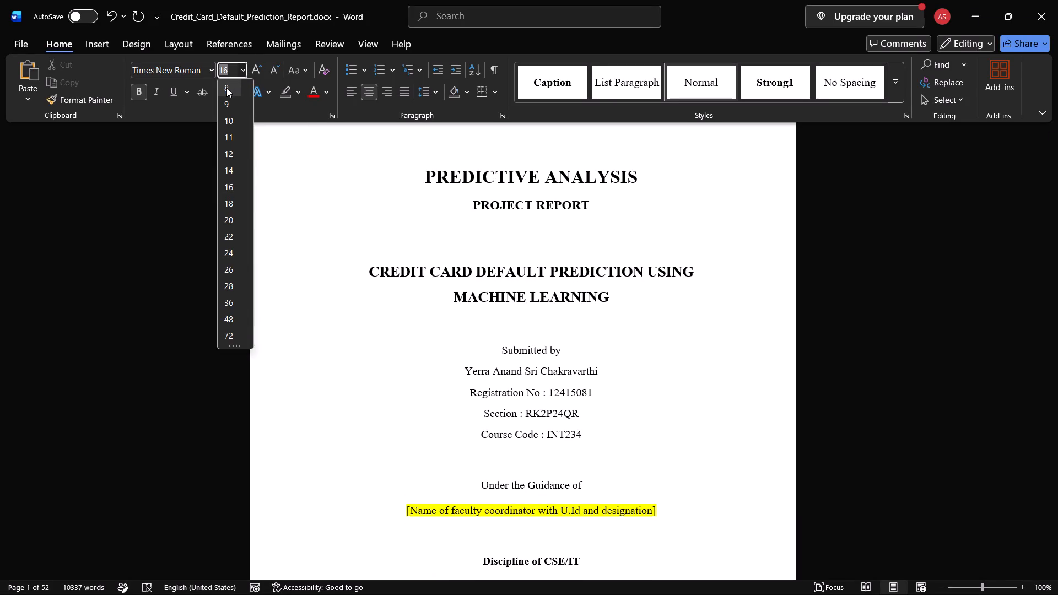
{"action": "left_click", "coordinate": [226, 88]}
Review the cover, declaration, certificate and acknowledgement pages for layout and highlighted placeholders.
{"action": "scroll", "coordinate": [420, 282], "scroll_direction": "down", "scroll_amount": 1}
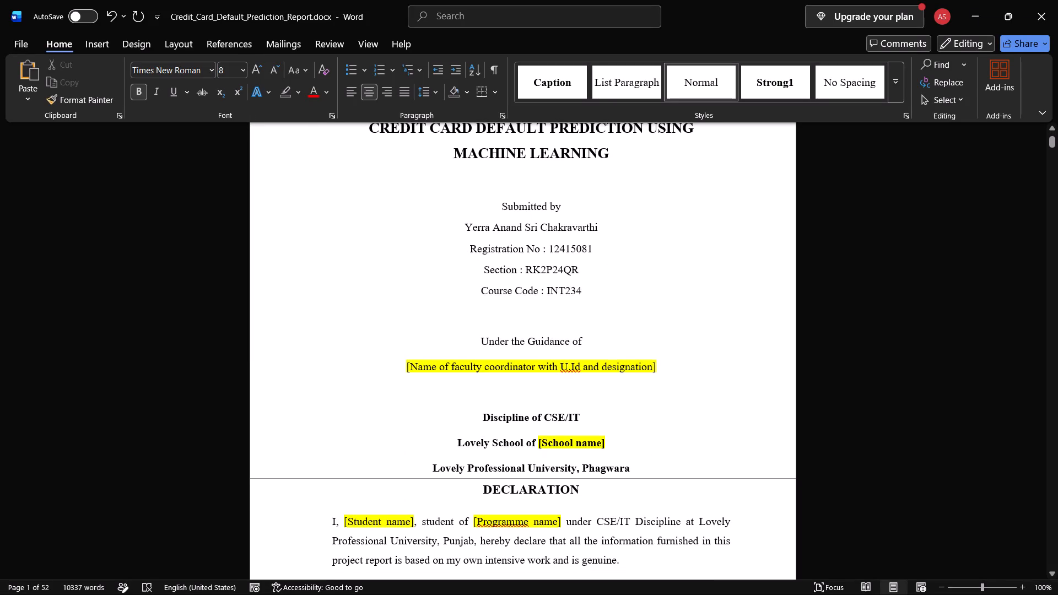
{"action": "scroll", "coordinate": [476, 239], "scroll_direction": "up", "scroll_amount": 1}
{"action": "left_click", "coordinate": [463, 339]}
{"action": "scroll", "coordinate": [463, 339], "scroll_direction": "up", "scroll_amount": 1}
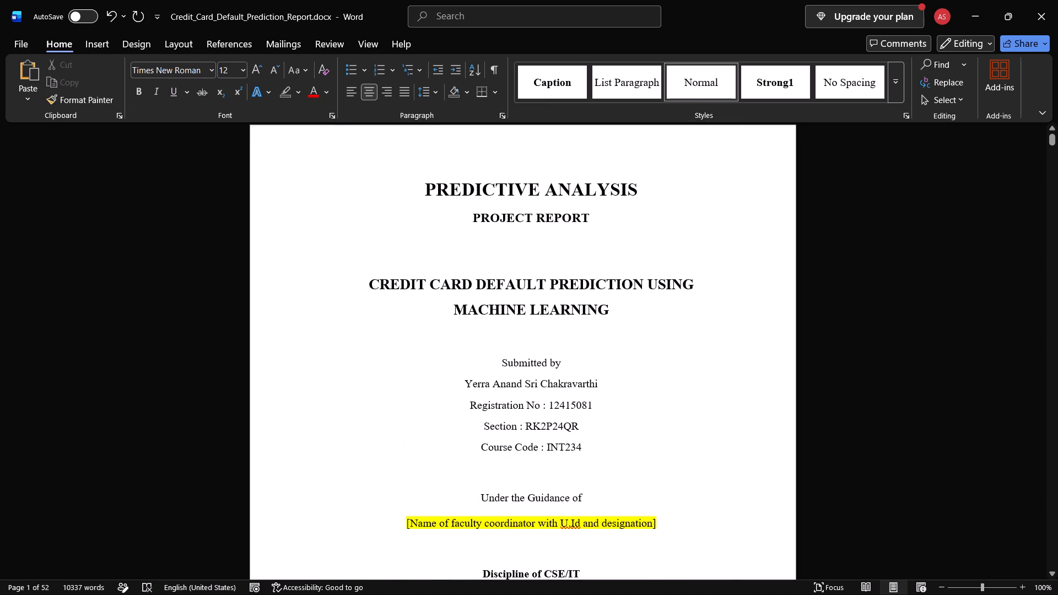
{"action": "scroll", "coordinate": [463, 339], "scroll_direction": "down", "scroll_amount": 1}
{"action": "scroll", "coordinate": [533, 298], "scroll_direction": "down", "scroll_amount": 1}
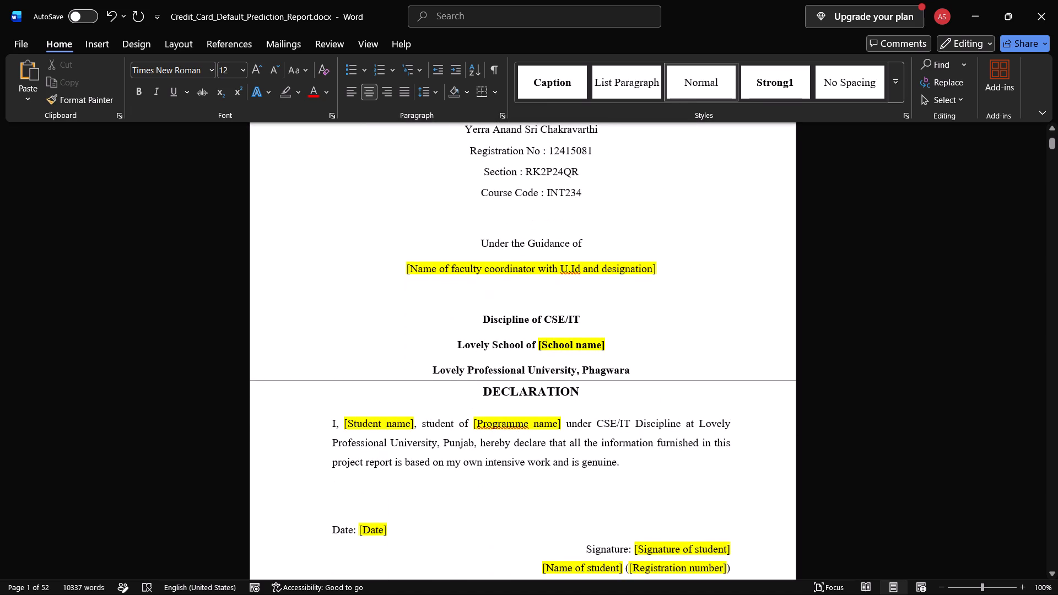
{"action": "scroll", "coordinate": [519, 259], "scroll_direction": "down", "scroll_amount": 1}
{"action": "scroll", "coordinate": [659, 229], "scroll_direction": "up", "scroll_amount": 2}
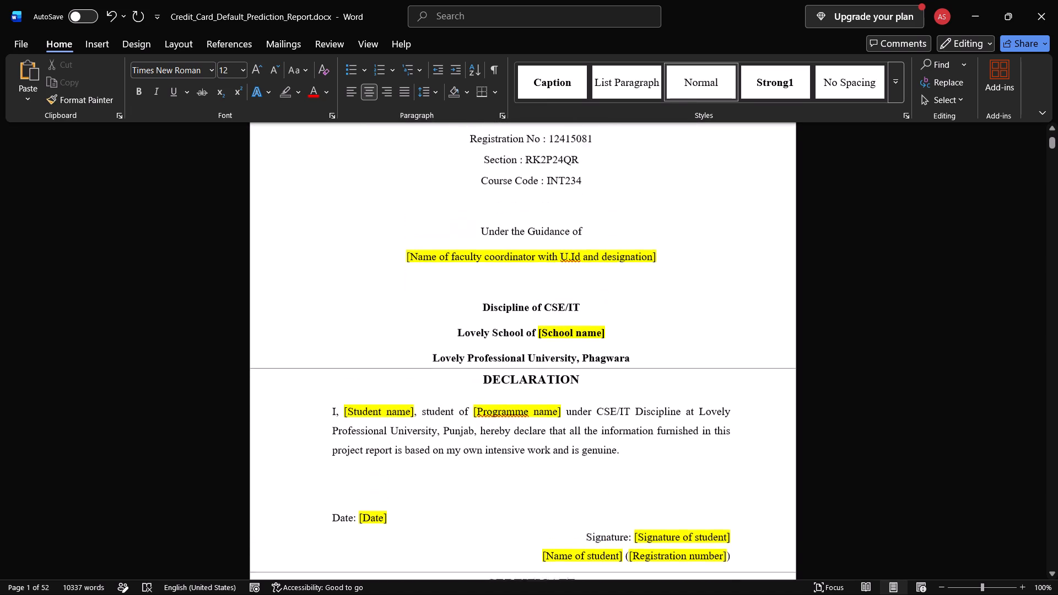
{"action": "scroll", "coordinate": [659, 229], "scroll_direction": "up", "scroll_amount": 2}
{"action": "scroll", "coordinate": [659, 229], "scroll_direction": "down", "scroll_amount": 9}
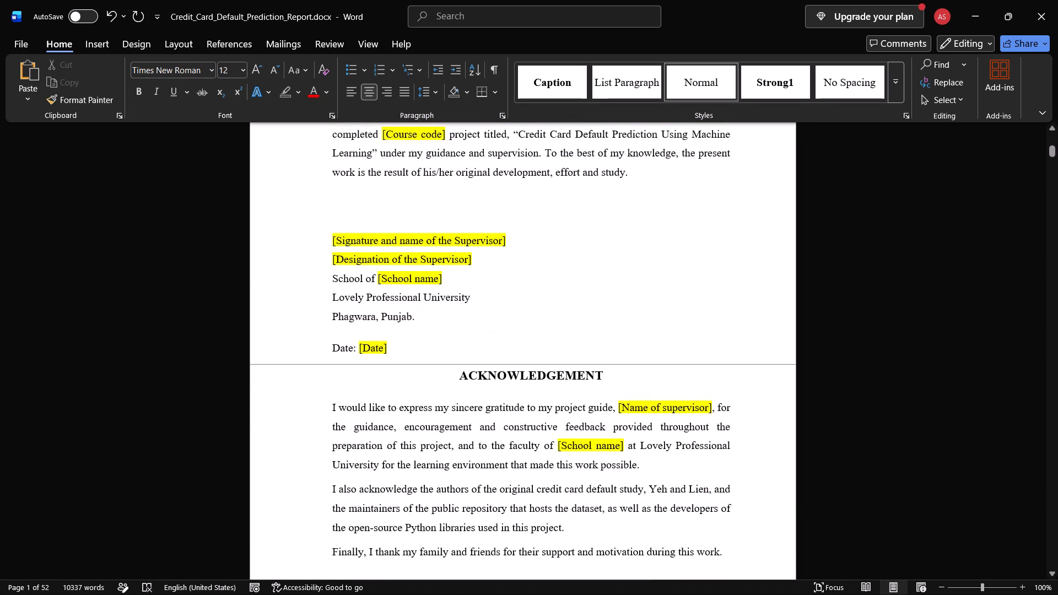
{"action": "scroll", "coordinate": [659, 229], "scroll_direction": "down", "scroll_amount": 1}
{"action": "scroll", "coordinate": [659, 229], "scroll_direction": "up", "scroll_amount": 1}
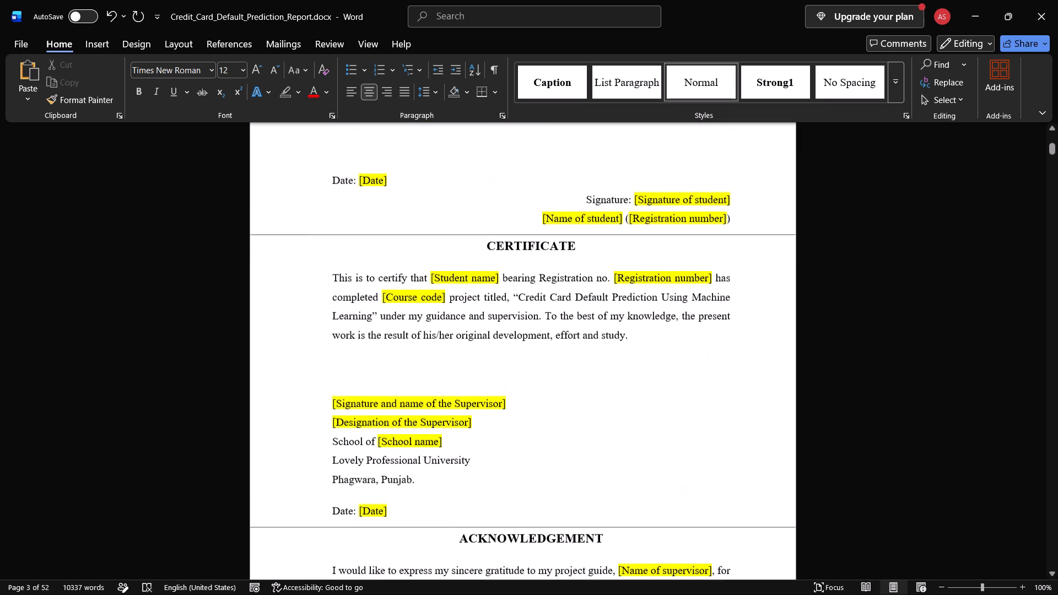
{"action": "scroll", "coordinate": [659, 229], "scroll_direction": "up", "scroll_amount": 1}
{"action": "scroll", "coordinate": [659, 229], "scroll_direction": "down", "scroll_amount": 3}
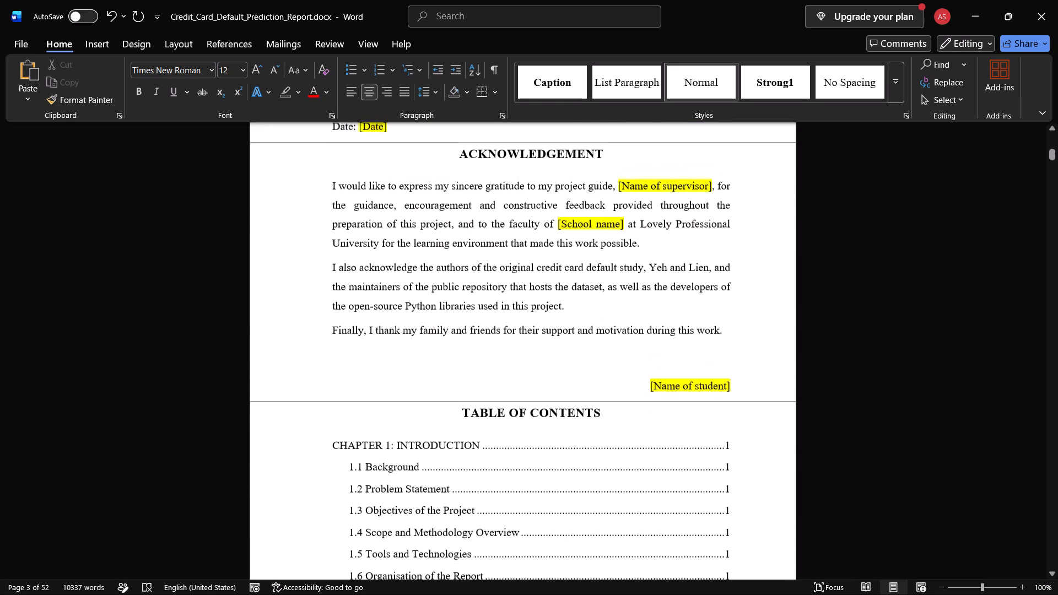
Look through the table of contents, chapters and references for layout and remaining highlighted placeholders, and return to the cover page.
{"action": "scroll", "coordinate": [620, 192], "scroll_direction": "down", "scroll_amount": 4}
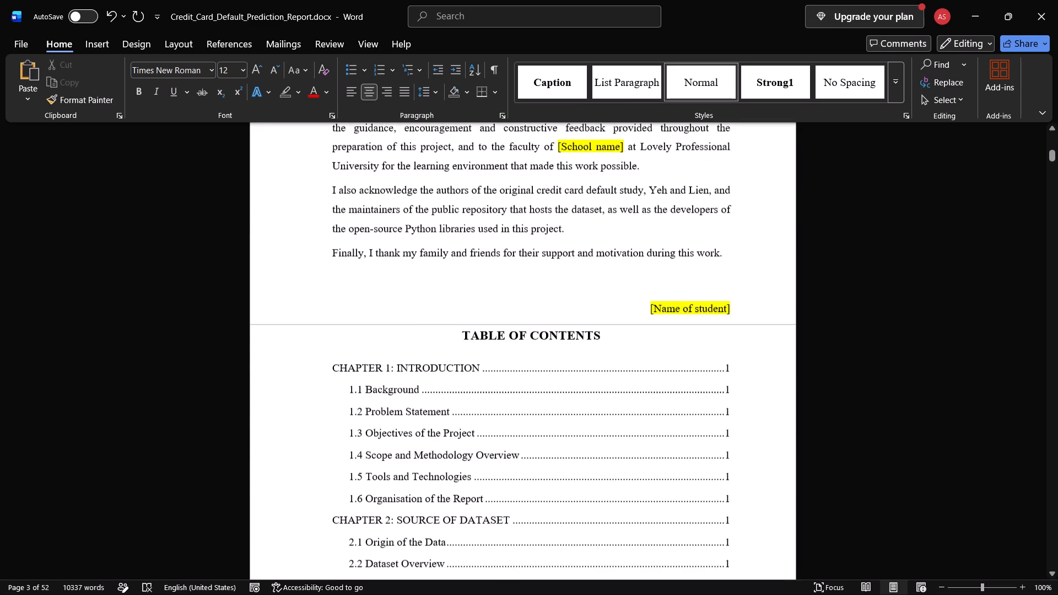
{"action": "scroll", "coordinate": [620, 192], "scroll_direction": "down", "scroll_amount": 18}
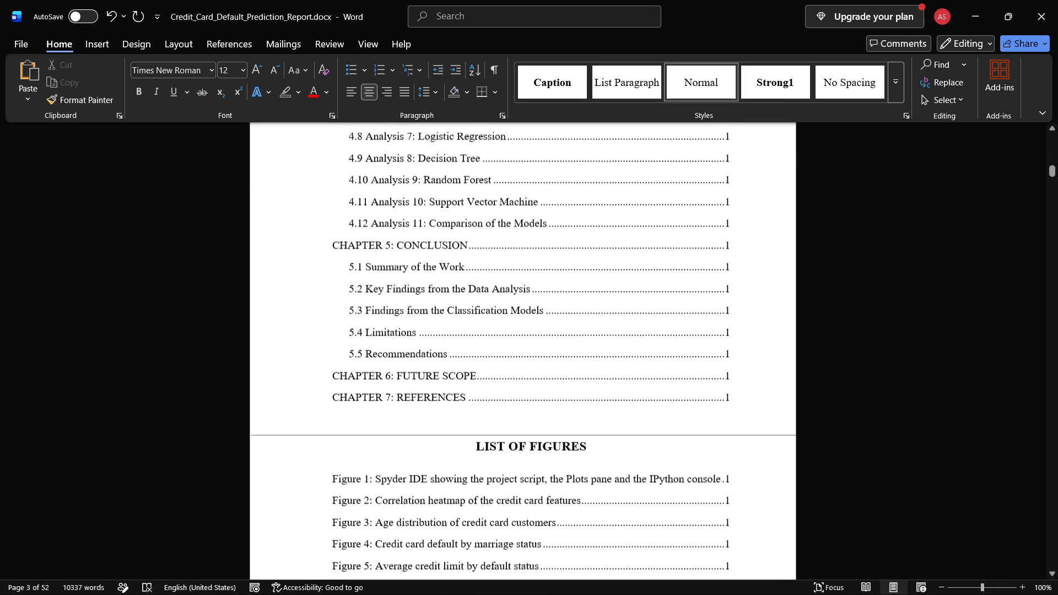
{"action": "scroll", "coordinate": [620, 192], "scroll_direction": "down", "scroll_amount": 12}
{"action": "scroll", "coordinate": [620, 192], "scroll_direction": "up", "scroll_amount": 3}
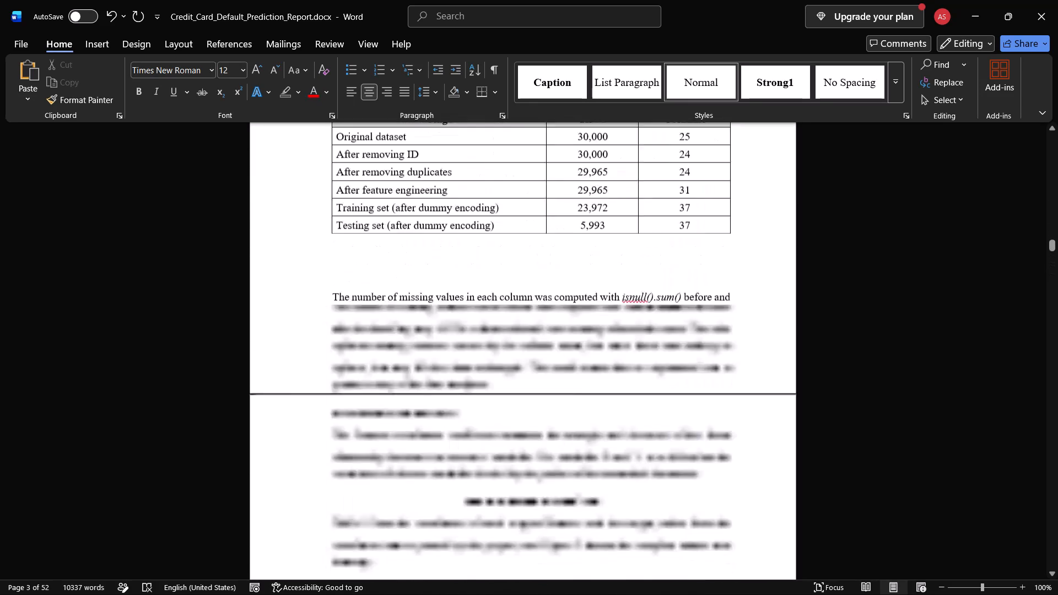
{"action": "scroll", "coordinate": [620, 192], "scroll_direction": "up", "scroll_amount": 8}
{"action": "scroll", "coordinate": [620, 192], "scroll_direction": "down", "scroll_amount": 3}
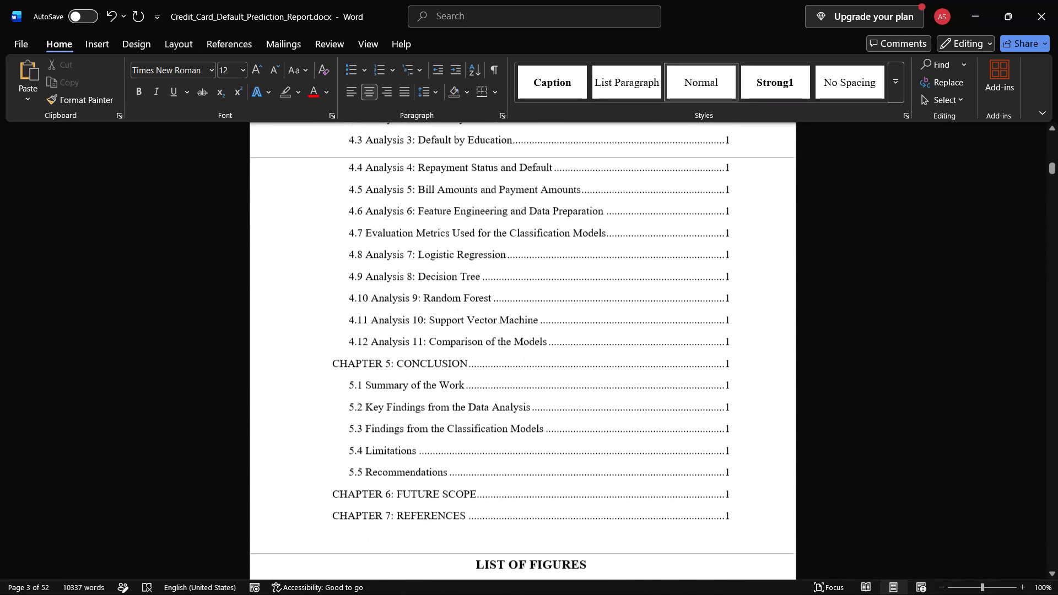
{"action": "scroll", "coordinate": [620, 192], "scroll_direction": "down", "scroll_amount": 6}
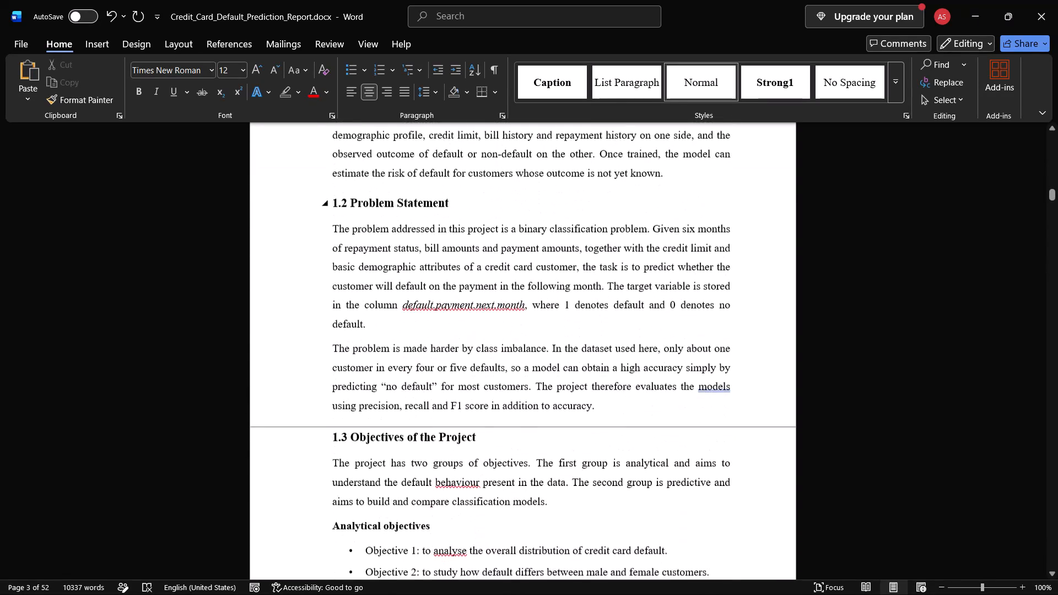
{"action": "scroll", "coordinate": [620, 192], "scroll_direction": "down", "scroll_amount": 5}
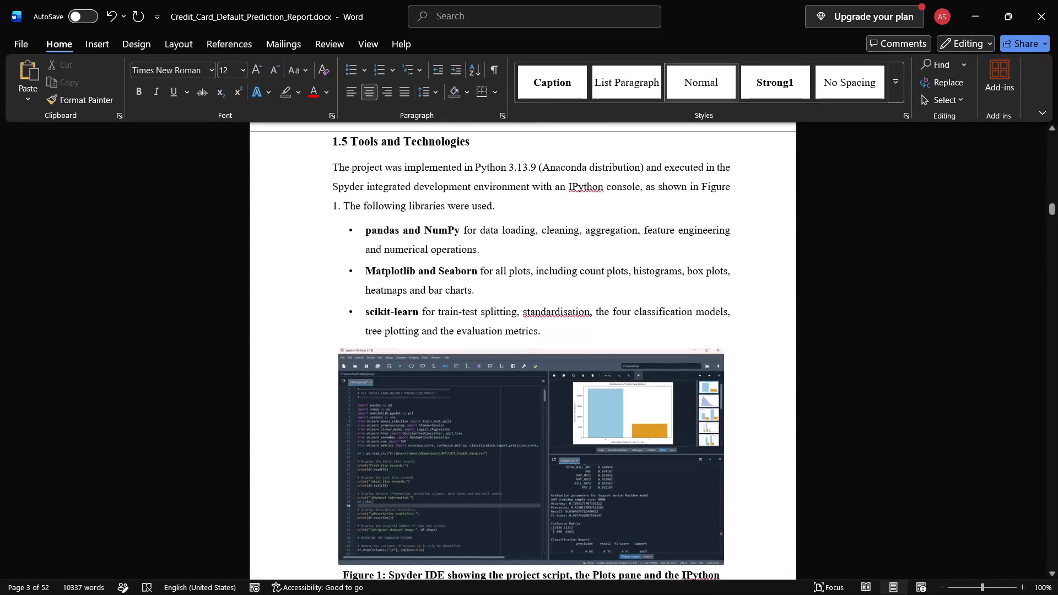
{"action": "scroll", "coordinate": [577, 305], "scroll_direction": "down", "scroll_amount": 4}
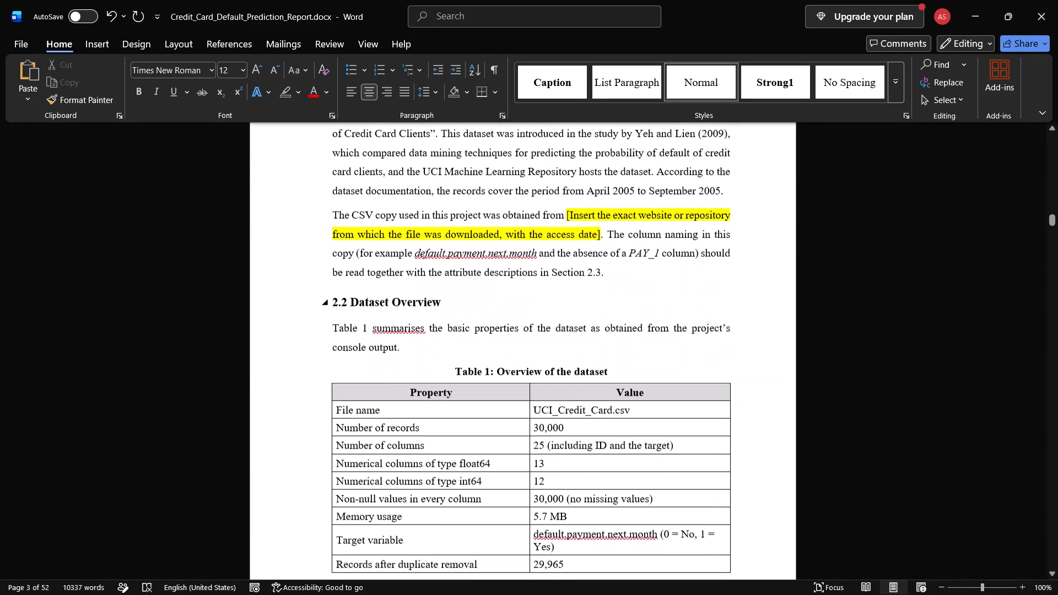
{"action": "scroll", "coordinate": [572, 235], "scroll_direction": "up", "scroll_amount": 1}
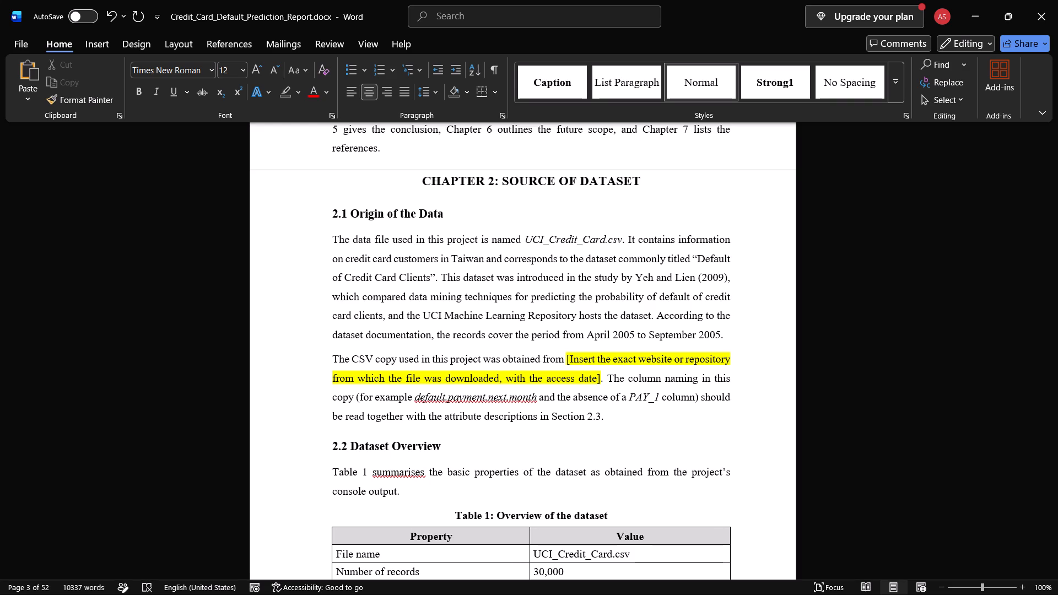
{"action": "scroll", "coordinate": [587, 337], "scroll_direction": "down", "scroll_amount": 20}
{"action": "scroll", "coordinate": [587, 337], "scroll_direction": "down", "scroll_amount": 7}
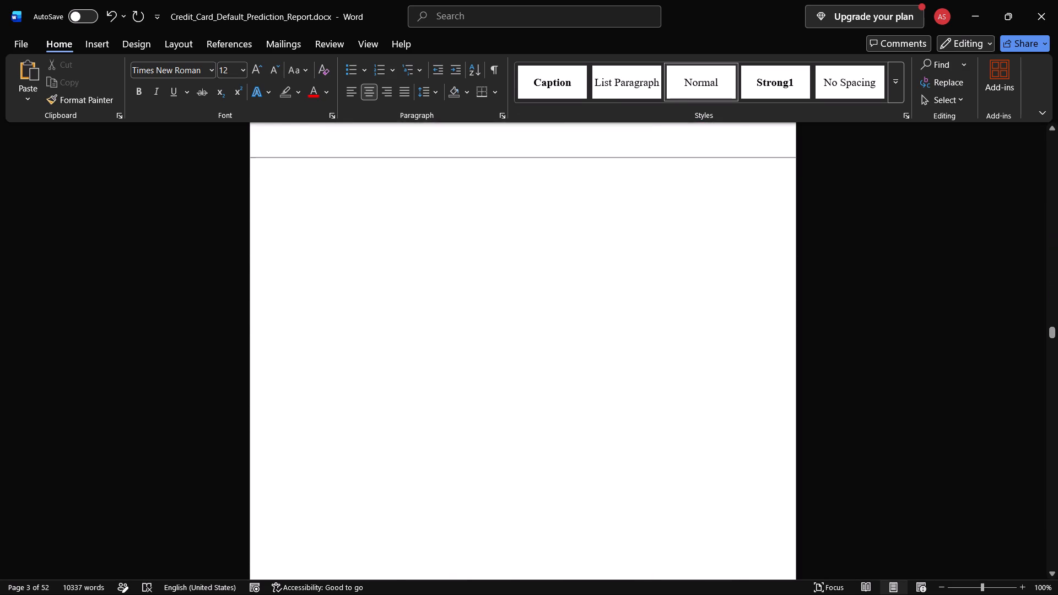
{"action": "scroll", "coordinate": [587, 337], "scroll_direction": "down", "scroll_amount": 14}
{"action": "scroll", "coordinate": [587, 337], "scroll_direction": "down", "scroll_amount": 9}
{"action": "scroll", "coordinate": [587, 337], "scroll_direction": "up", "scroll_amount": 7}
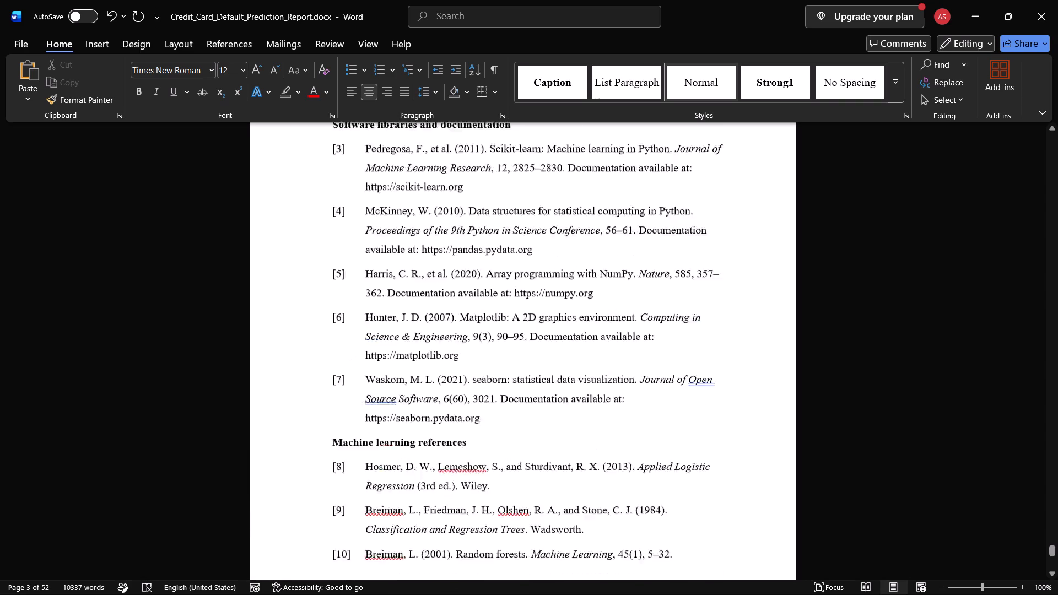
{"action": "scroll", "coordinate": [587, 337], "scroll_direction": "up", "scroll_amount": 10}
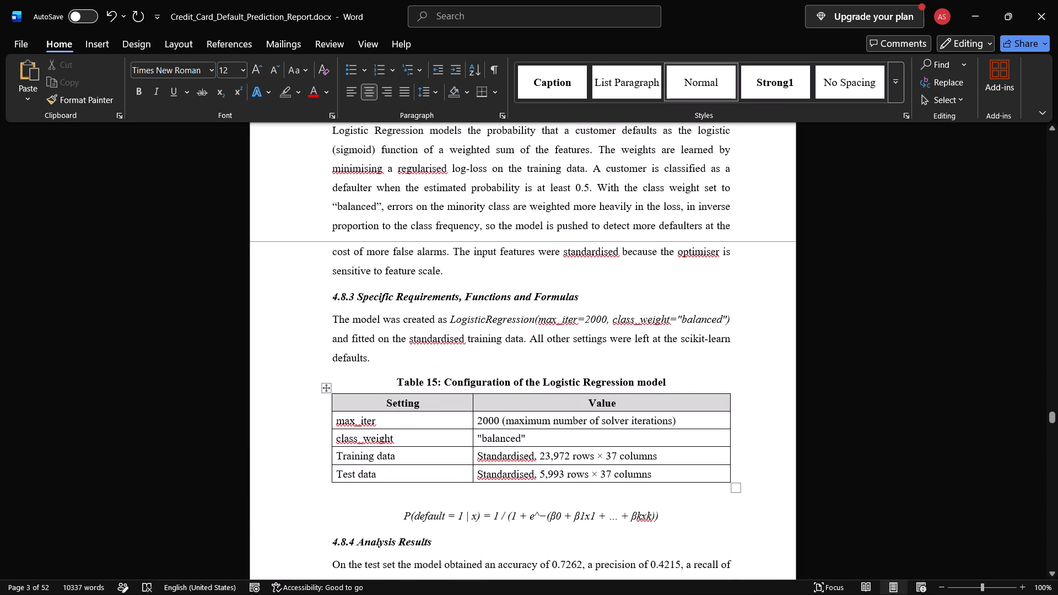
{"action": "scroll", "coordinate": [587, 337], "scroll_direction": "up", "scroll_amount": 6}
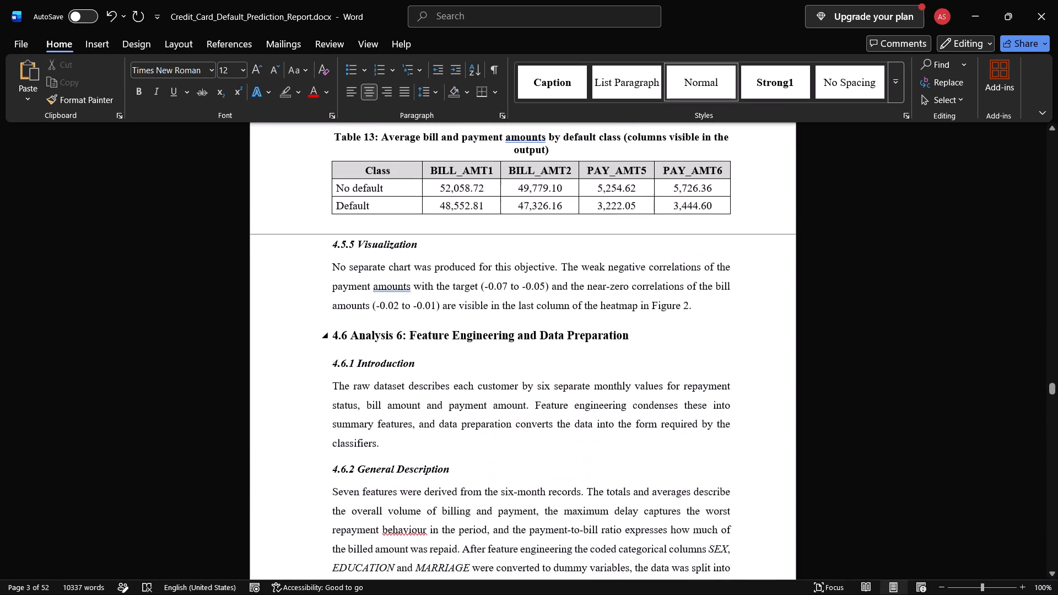
{"action": "scroll", "coordinate": [587, 337], "scroll_direction": "up", "scroll_amount": 20}
{"action": "scroll", "coordinate": [587, 337], "scroll_direction": "up", "scroll_amount": 9}
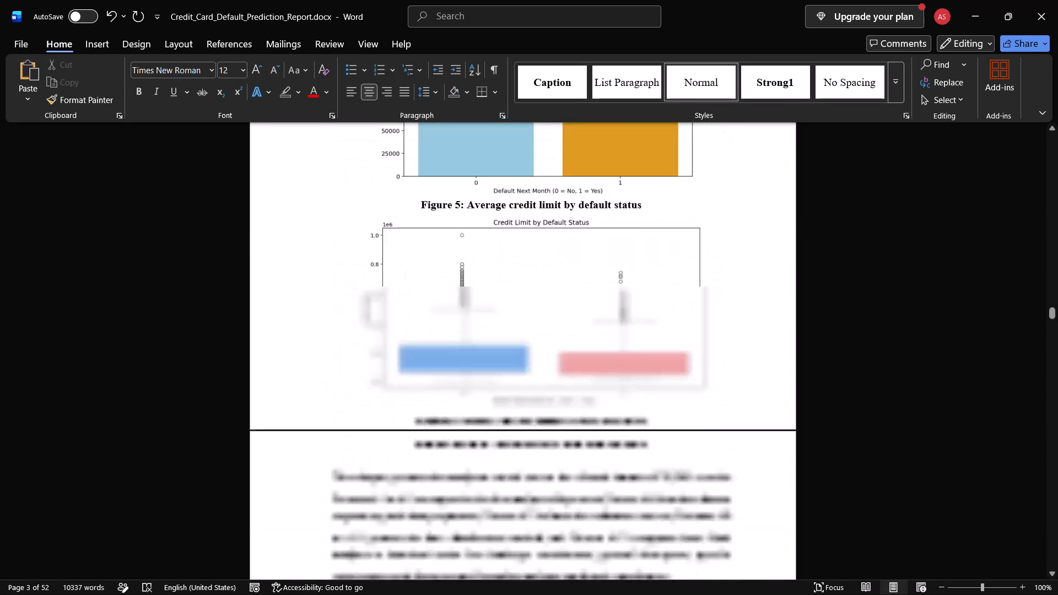
{"action": "scroll", "coordinate": [587, 337], "scroll_direction": "up", "scroll_amount": 15}
{"action": "scroll", "coordinate": [587, 337], "scroll_direction": "down", "scroll_amount": 1}
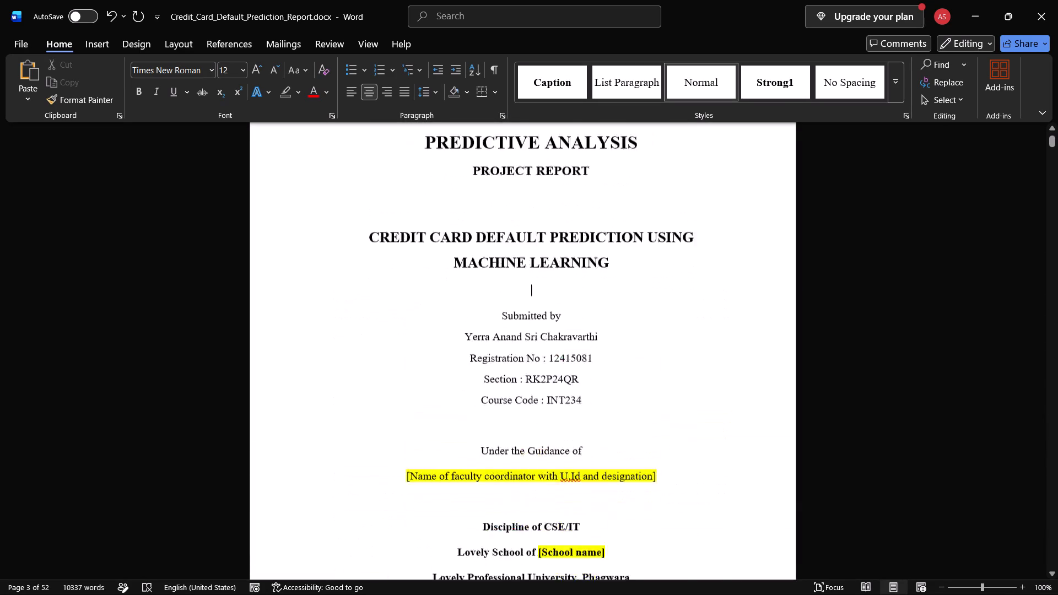
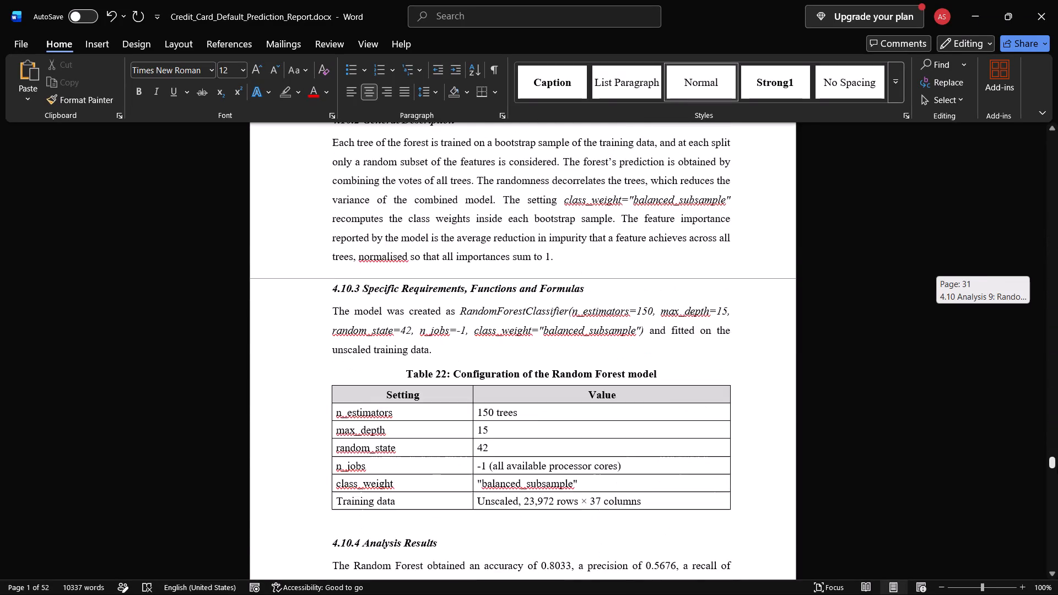
Look back through the report from the references and conclusion to the certificate and declaration pages for layout and highlighted placeholders.
{"action": "left_click_drag", "start_coordinate": [1057, 464], "coordinate": [1057, 594]}
{"action": "scroll", "coordinate": [649, 350], "scroll_direction": "up", "scroll_amount": 2}
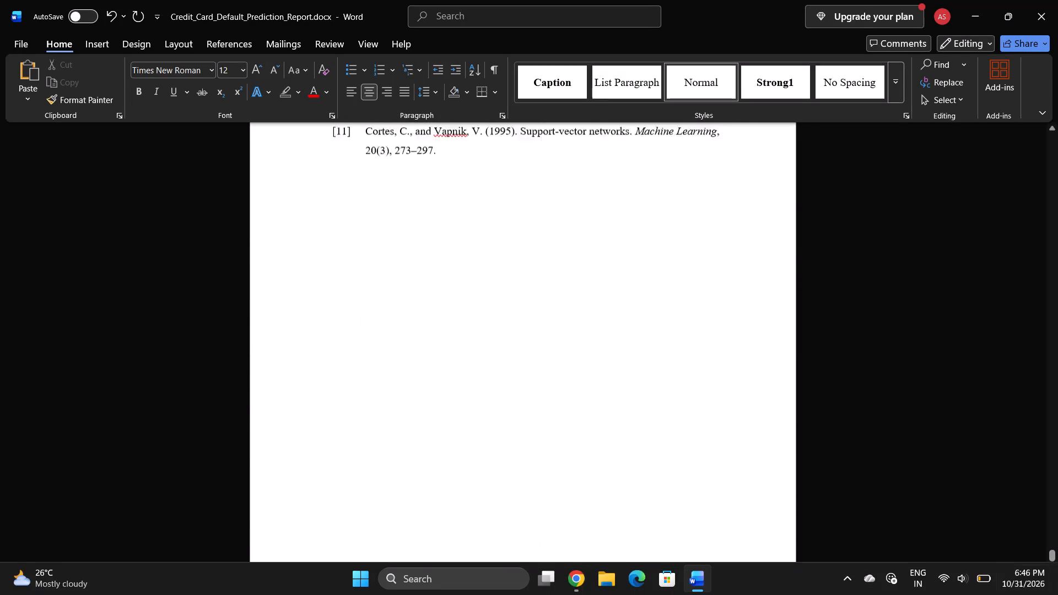
{"action": "scroll", "coordinate": [649, 350], "scroll_direction": "up", "scroll_amount": 1}
{"action": "scroll", "coordinate": [649, 350], "scroll_direction": "down", "scroll_amount": 2}
{"action": "scroll", "coordinate": [649, 350], "scroll_direction": "up", "scroll_amount": 4}
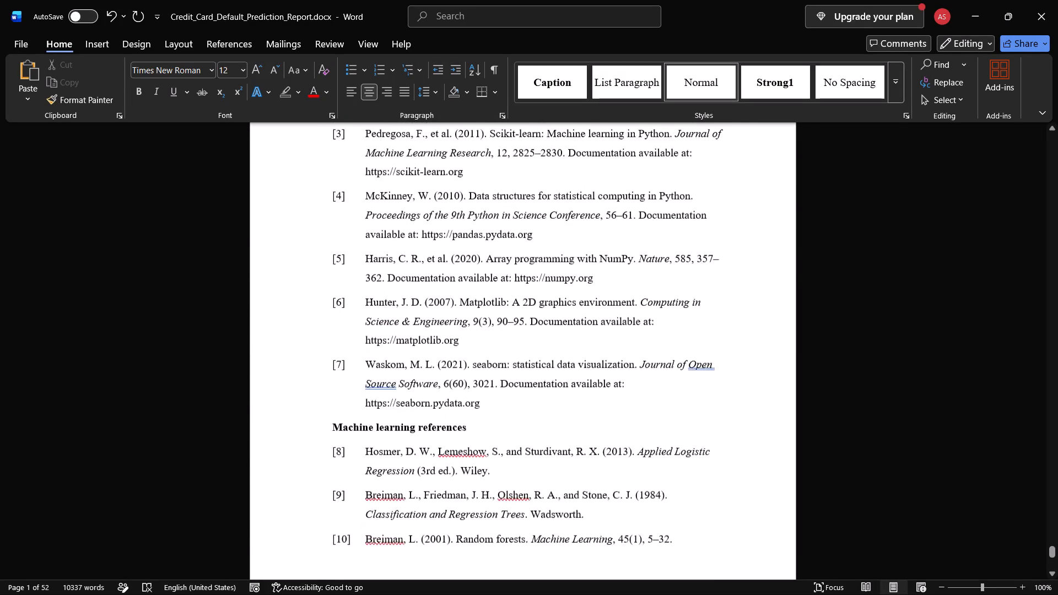
{"action": "scroll", "coordinate": [649, 350], "scroll_direction": "up", "scroll_amount": 8}
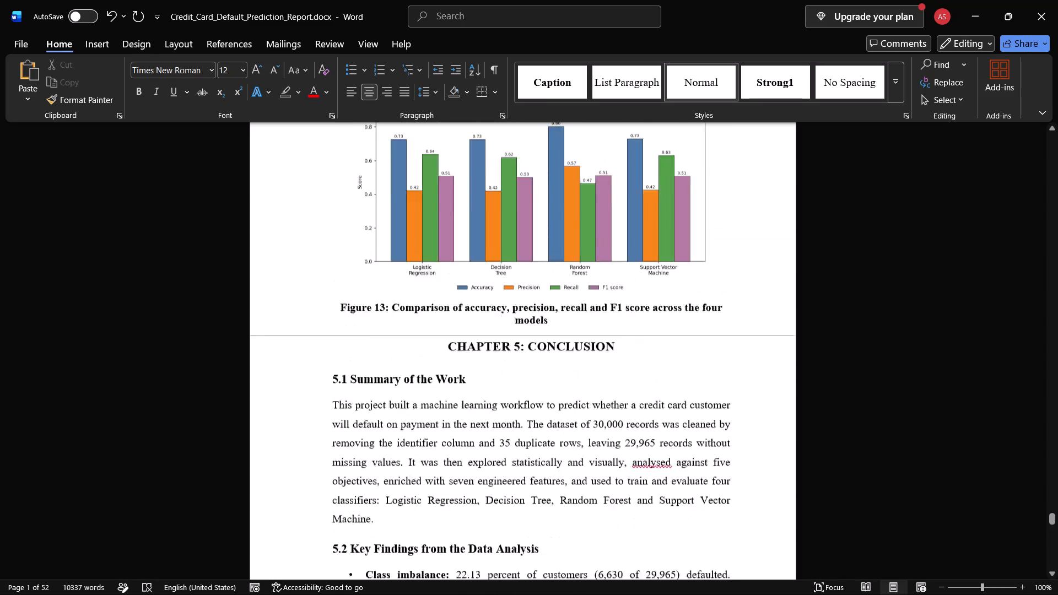
{"action": "scroll", "coordinate": [649, 350], "scroll_direction": "up", "scroll_amount": 18}
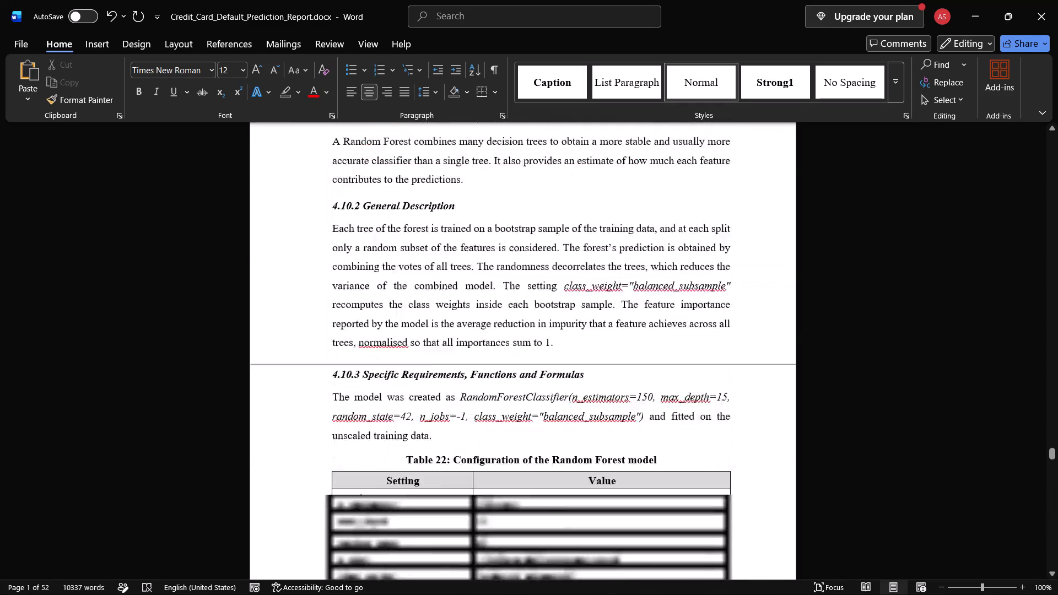
{"action": "scroll", "coordinate": [649, 350], "scroll_direction": "up", "scroll_amount": 20}
{"action": "scroll", "coordinate": [649, 350], "scroll_direction": "up", "scroll_amount": 11}
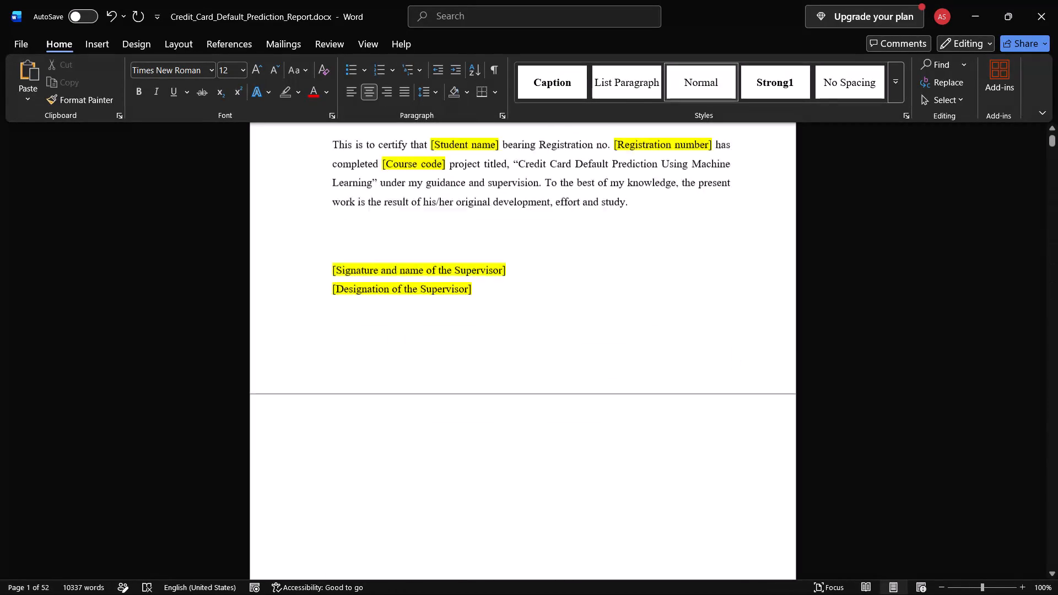
{"action": "scroll", "coordinate": [649, 328], "scroll_direction": "down", "scroll_amount": 2}
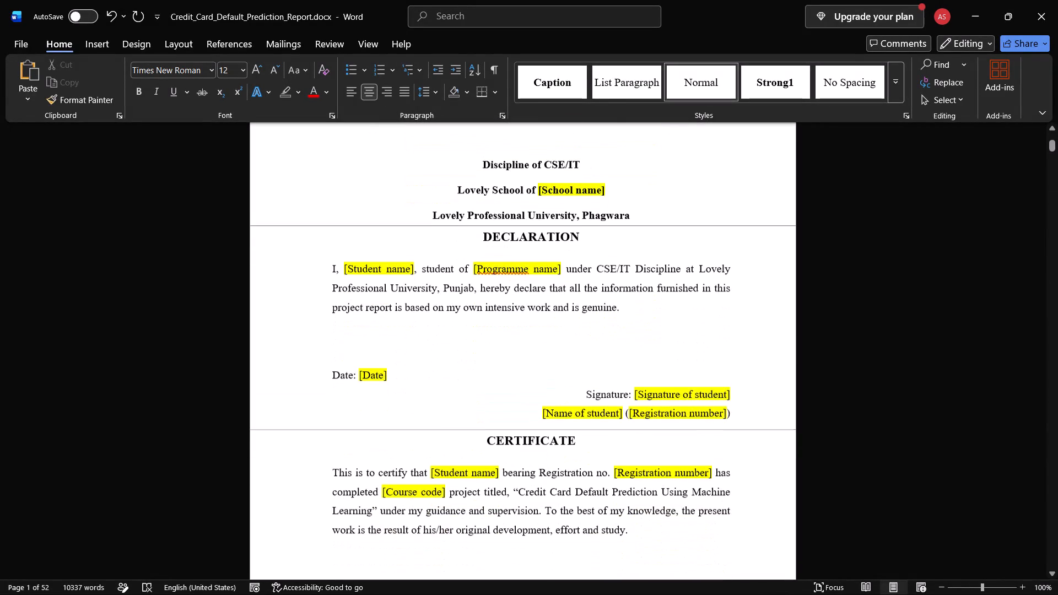
{"action": "scroll", "coordinate": [581, 265], "scroll_direction": "up", "scroll_amount": 1}
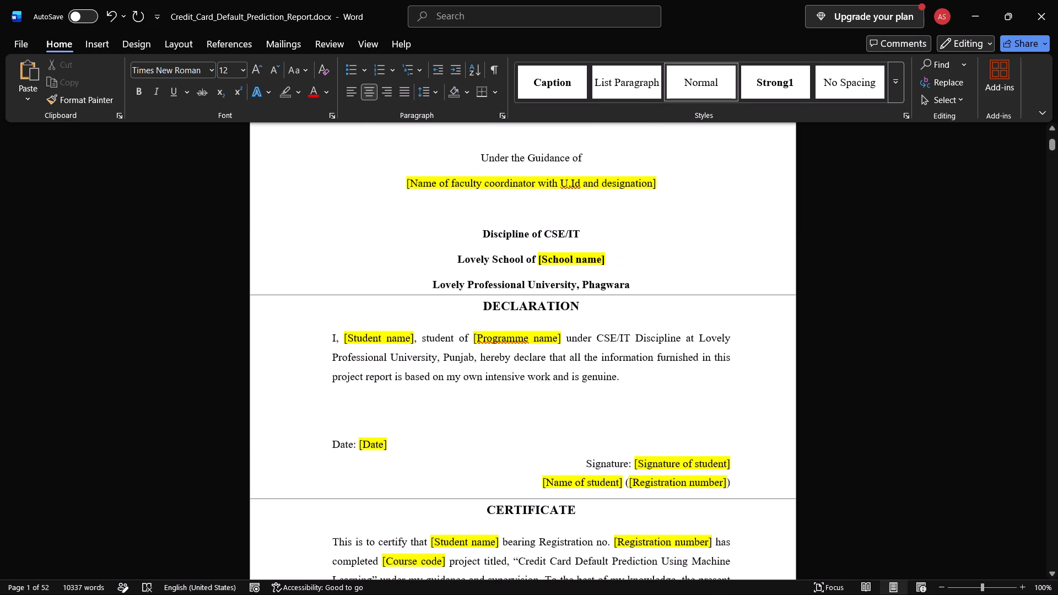
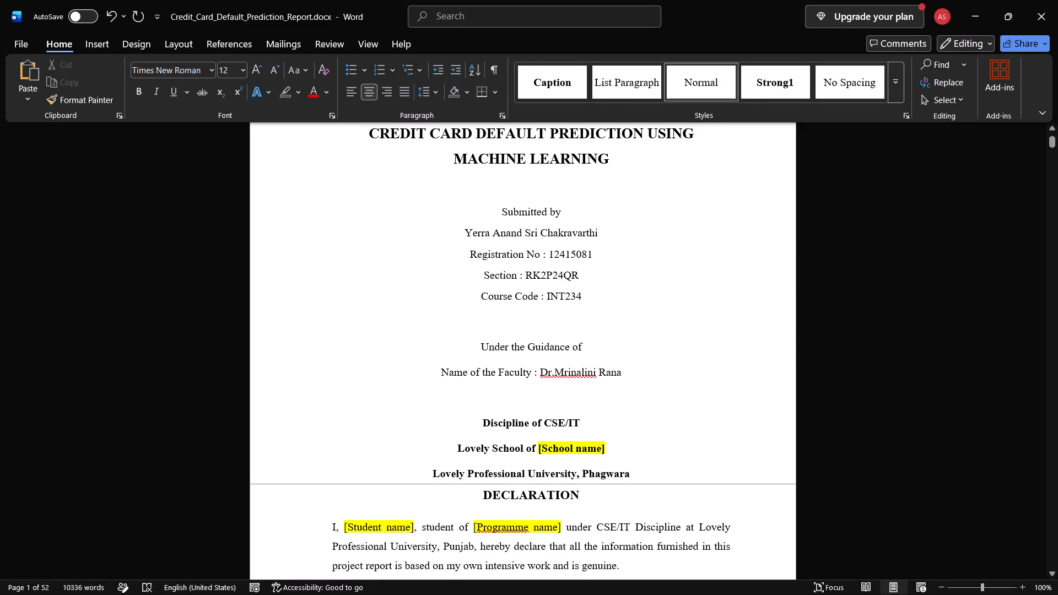
Set the blank line between "Under the Guidance of" and "Name of the Faculty" on the cover page to 8 pt.
{"action": "left_click", "coordinate": [555, 356]}
{"action": "left_click", "coordinate": [242, 71]}
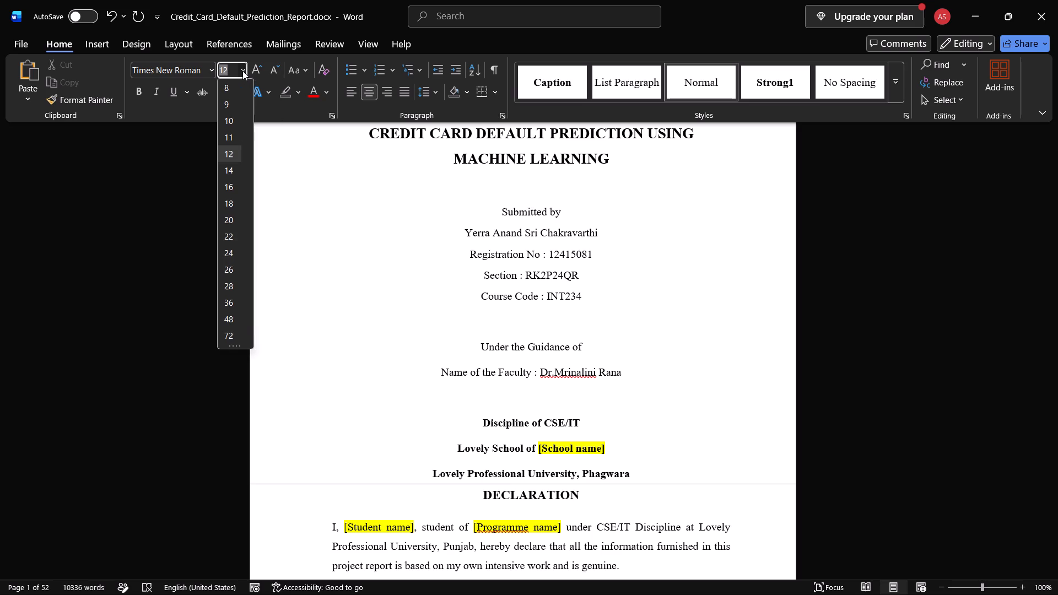
{"action": "left_click", "coordinate": [234, 88]}
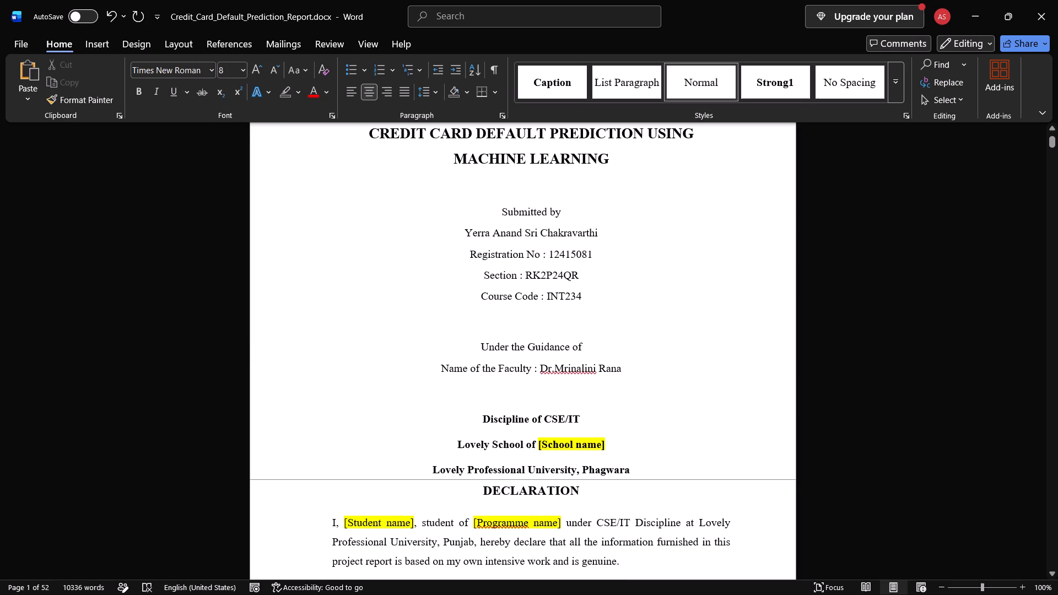
{"action": "left_click", "coordinate": [627, 366]}
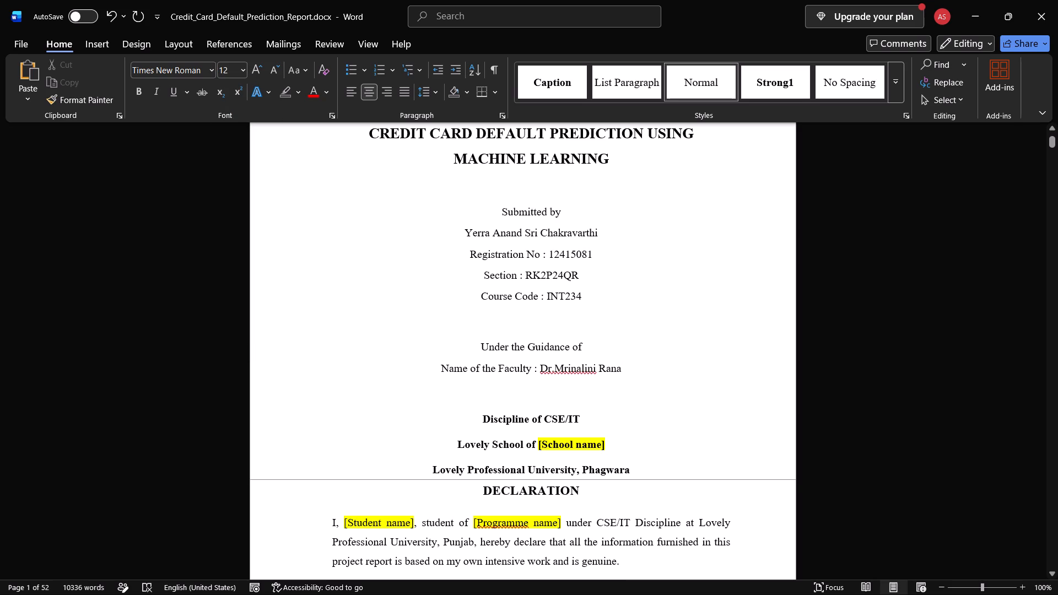
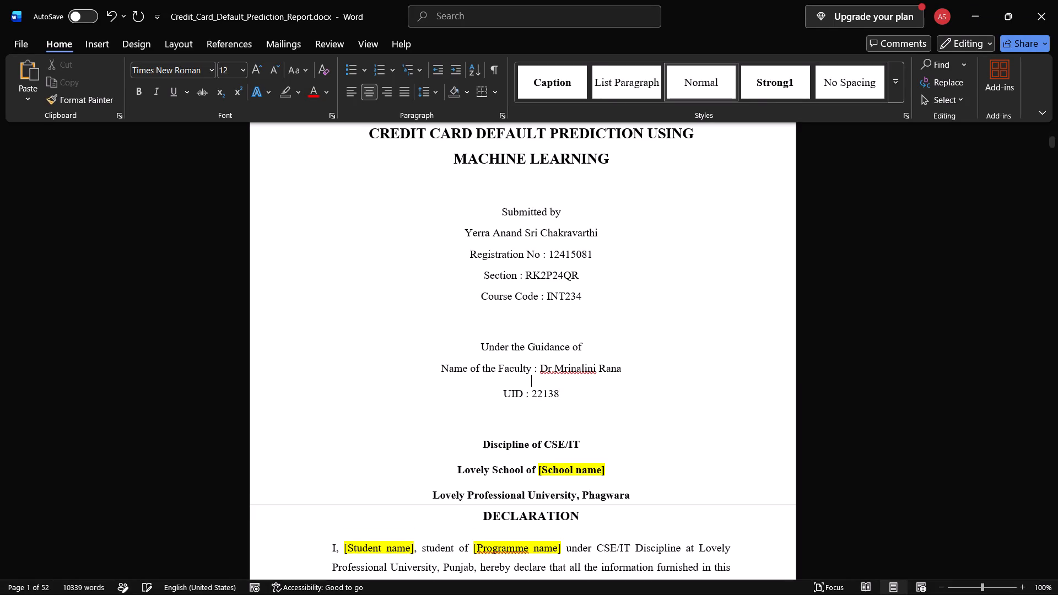
Set the blank line between the faculty name and UID lines on the cover page to 8 pt.
{"action": "left_click", "coordinate": [242, 69]}
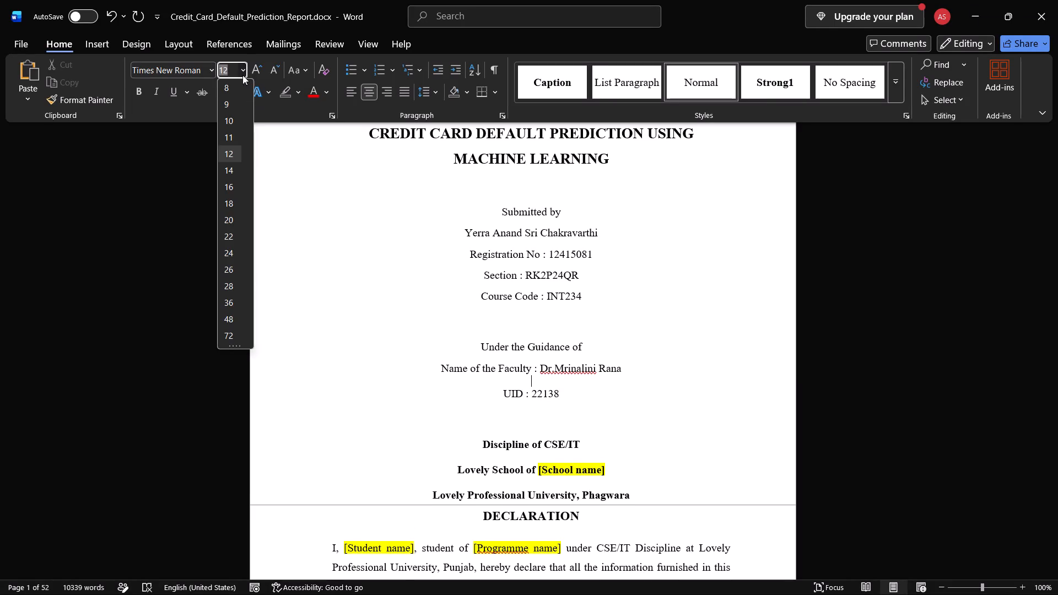
{"action": "left_click", "coordinate": [229, 89]}
Remove the extra blank space above "Discipline of CSE/IT" on the cover page and centre that line.
{"action": "scroll", "coordinate": [471, 349], "scroll_direction": "down", "scroll_amount": 1}
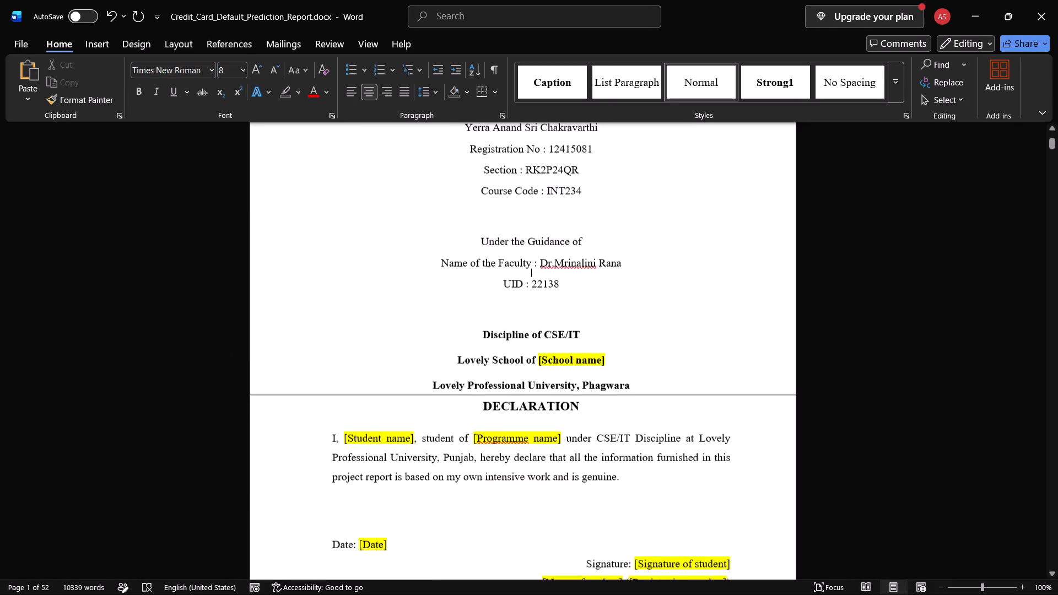
{"action": "scroll", "coordinate": [593, 378], "scroll_direction": "down", "scroll_amount": 1}
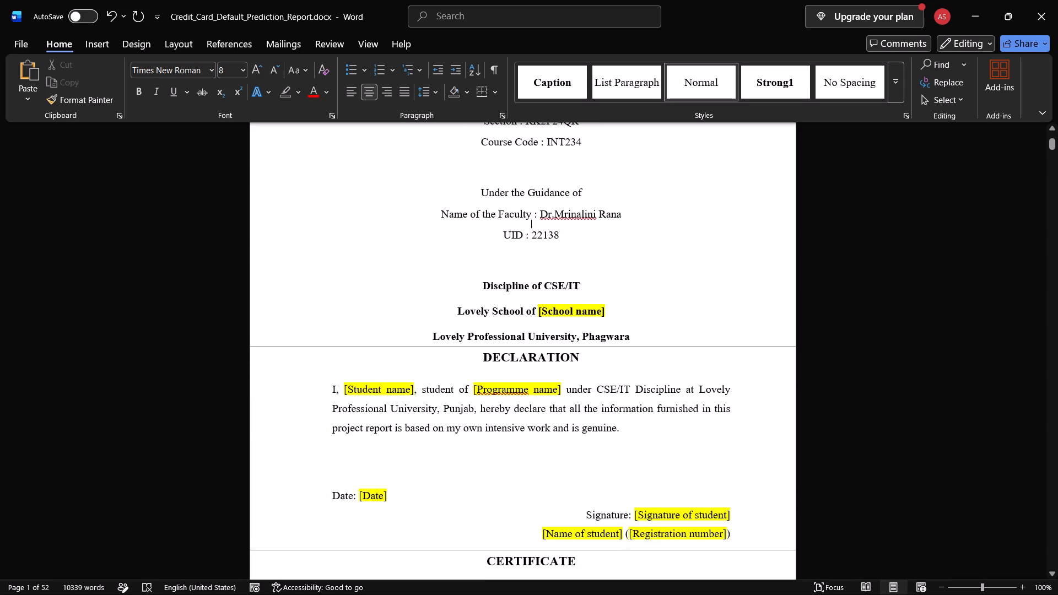
{"action": "left_click", "coordinate": [484, 286]}
{"action": "key", "text": "BackSpace"}
{"action": "key", "text": "BackSpace"}
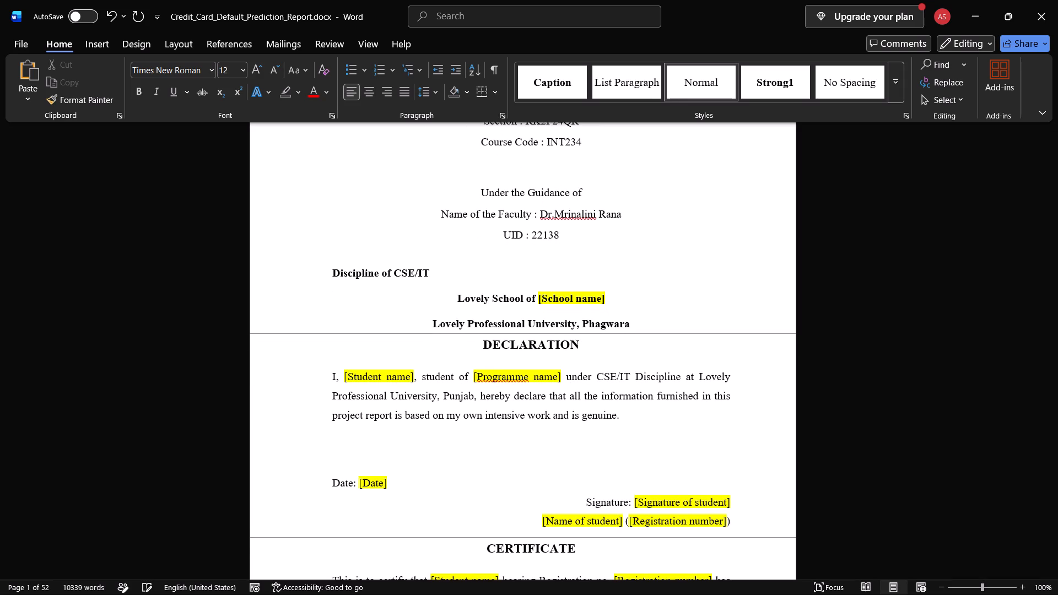
{"action": "left_click", "coordinate": [363, 93]}
Set the blank line between "Discipline of CSE/IT" and "Lovely School of [School name]" to 8 pt.
{"action": "left_click", "coordinate": [514, 287]}
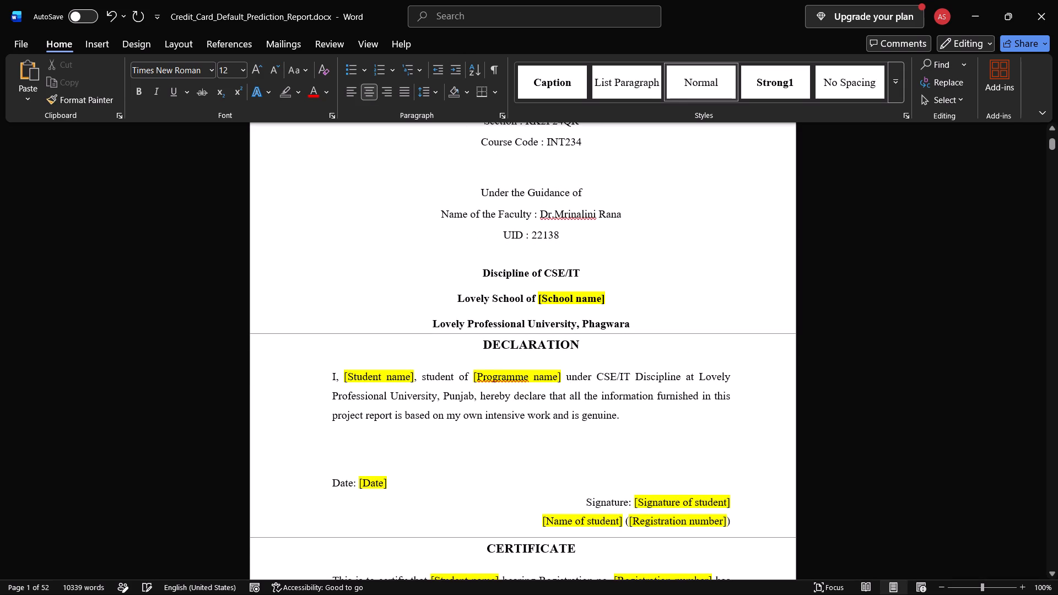
{"action": "left_click", "coordinate": [245, 72]}
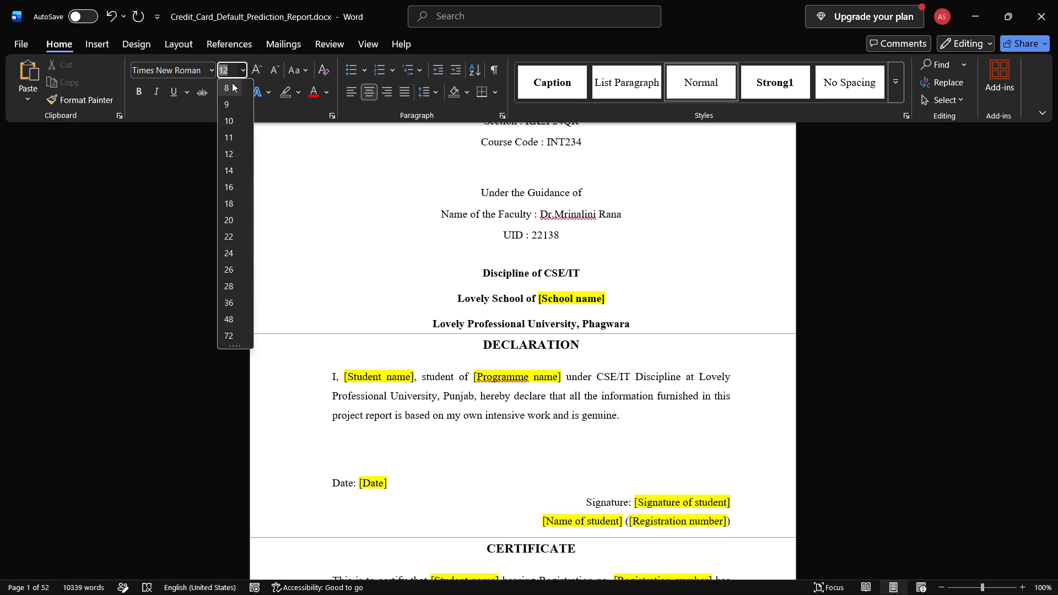
{"action": "left_click", "coordinate": [232, 83]}
Reduce the font size of the blank line between "Lovely School of [School name]" and "Lovely Professional University, Phagwara".
{"action": "left_click", "coordinate": [548, 303]}
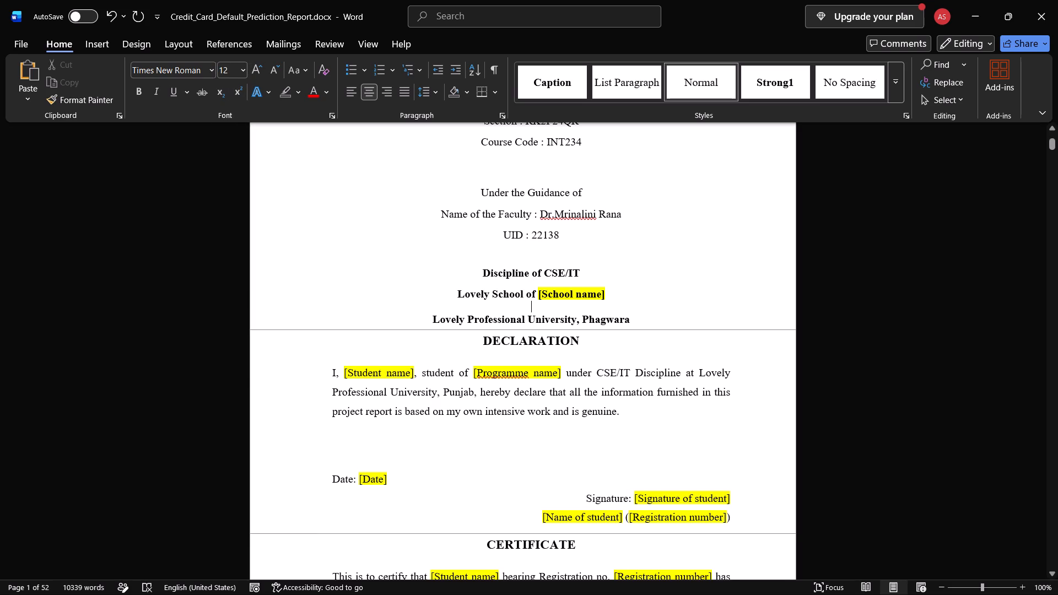
Set the font size of the blank line between the school and university lines on the cover page to 8.
{"action": "left_click", "coordinate": [245, 68]}
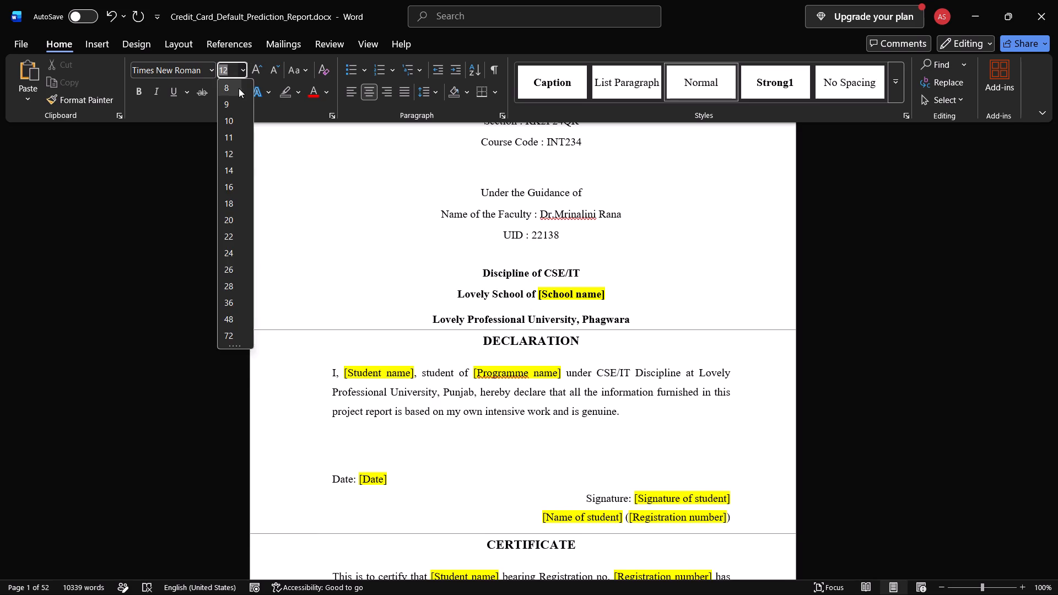
{"action": "left_click", "coordinate": [237, 91]}
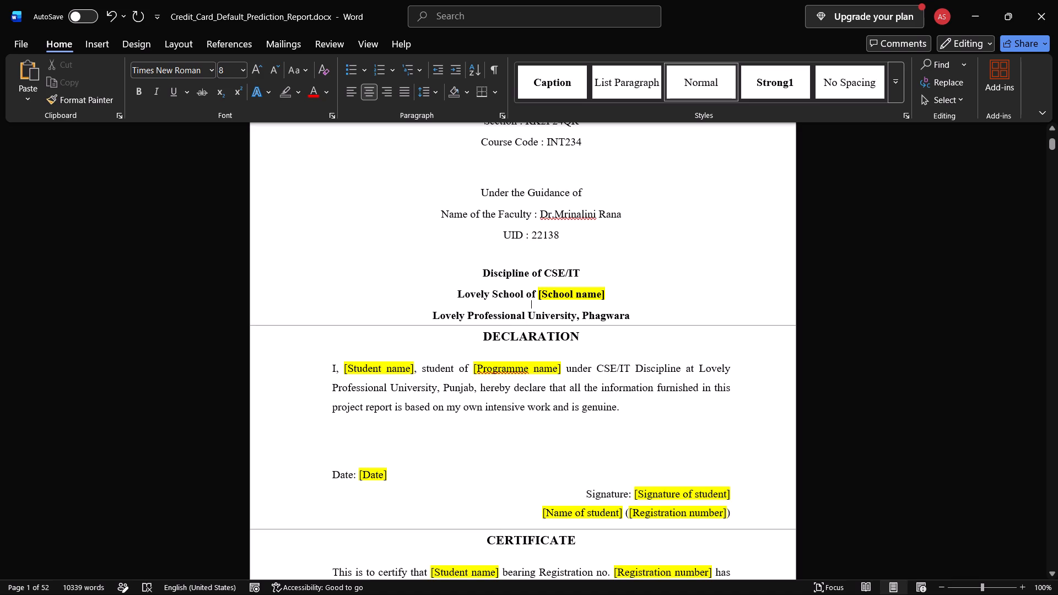
Delete the empty space above the PREDICTIVE ANALYSIS title on the cover page and check the page's layout.
{"action": "scroll", "coordinate": [608, 293], "scroll_direction": "up", "scroll_amount": 1}
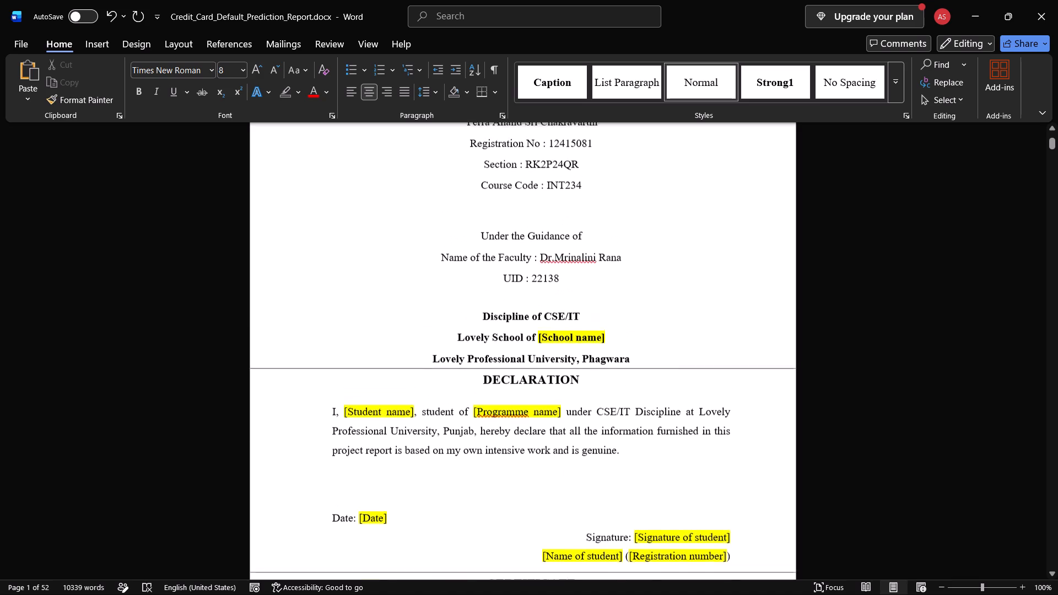
{"action": "scroll", "coordinate": [608, 293], "scroll_direction": "up", "scroll_amount": 1}
{"action": "scroll", "coordinate": [592, 345], "scroll_direction": "up", "scroll_amount": 2}
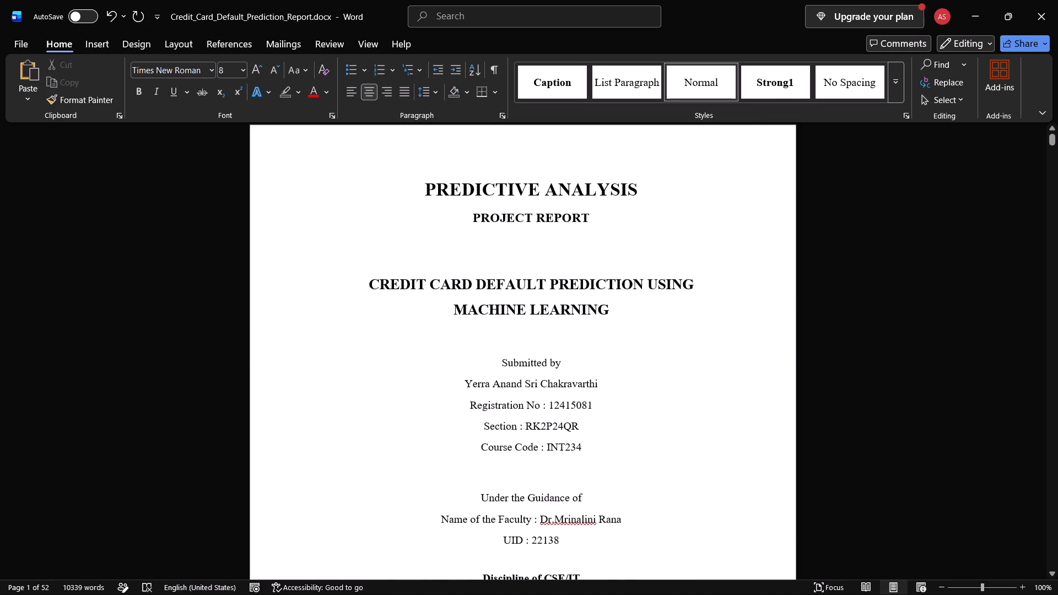
{"action": "left_click", "coordinate": [532, 168]}
{"action": "key", "text": "BackSpace"}
{"action": "key", "text": "BackSpace"}
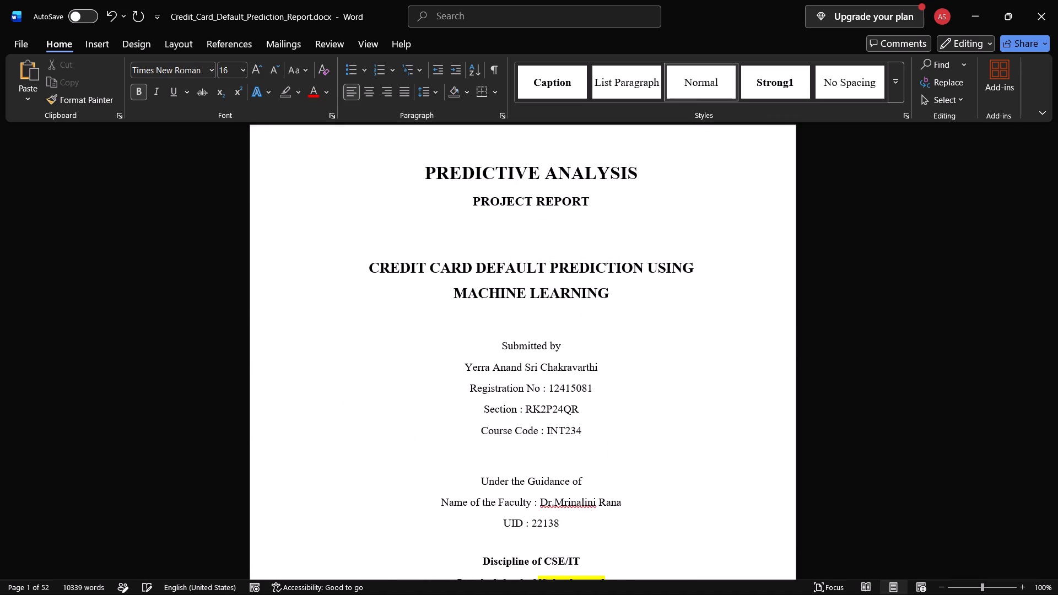
{"action": "scroll", "coordinate": [532, 168], "scroll_direction": "down", "scroll_amount": 4}
{"action": "scroll", "coordinate": [532, 168], "scroll_direction": "up", "scroll_amount": 1}
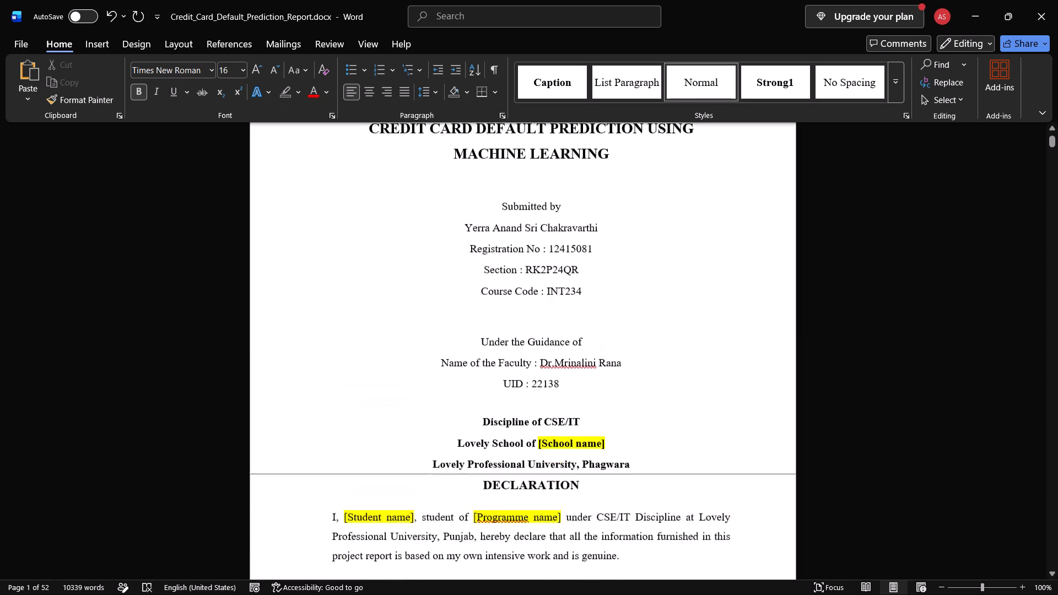
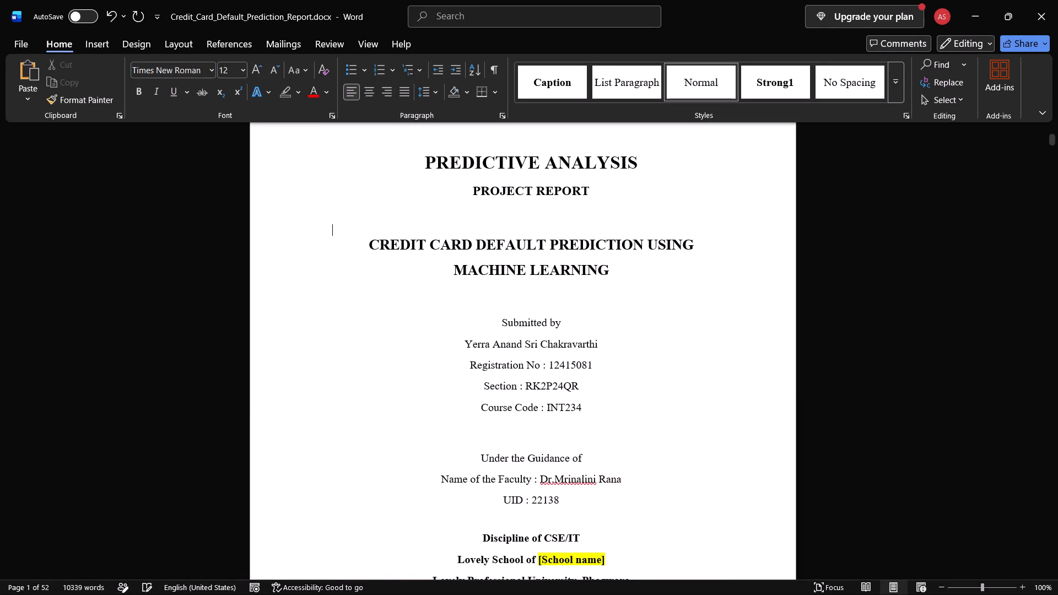
Check the layout of the cover page and of the Declaration and Certificate pages that follow it.
{"action": "scroll", "coordinate": [503, 236], "scroll_direction": "down", "scroll_amount": 2}
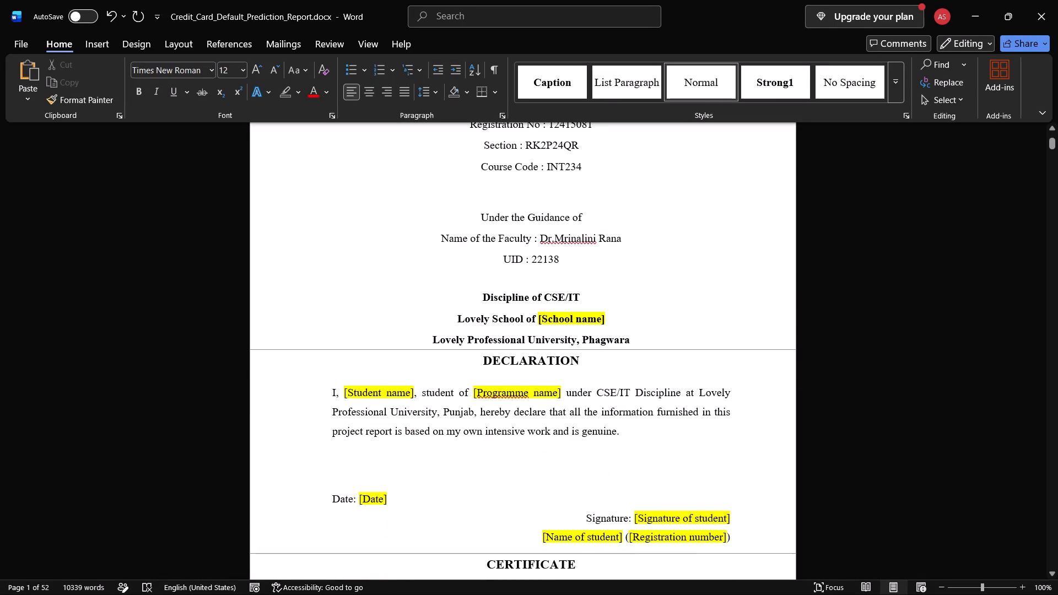
{"action": "scroll", "coordinate": [519, 289], "scroll_direction": "up", "scroll_amount": 3}
{"action": "scroll", "coordinate": [519, 289], "scroll_direction": "down", "scroll_amount": 3, "text": "ctrl"}
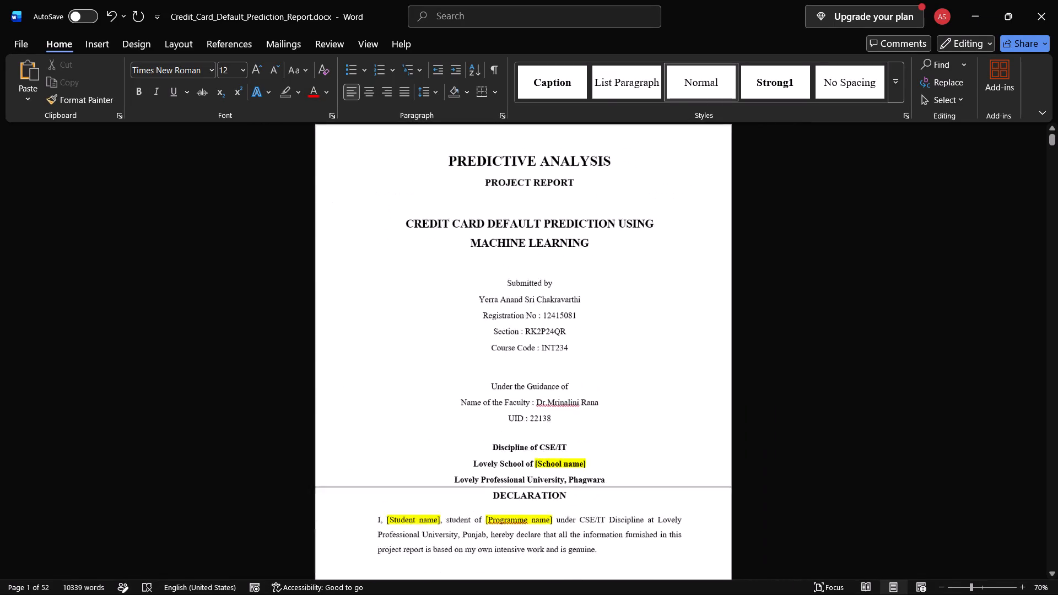
{"action": "scroll", "coordinate": [519, 289], "scroll_direction": "down", "scroll_amount": 1, "text": "ctrl"}
{"action": "scroll", "coordinate": [519, 289], "scroll_direction": "up", "scroll_amount": 3}
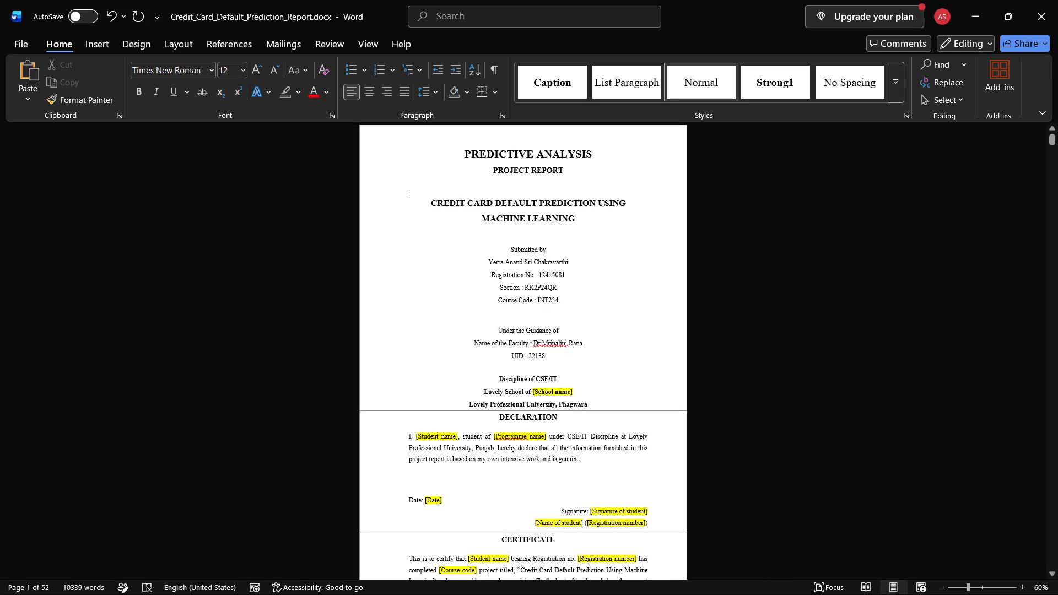
{"action": "scroll", "coordinate": [519, 289], "scroll_direction": "up", "scroll_amount": 3, "text": "ctrl"}
{"action": "scroll", "coordinate": [519, 289], "scroll_direction": "down", "scroll_amount": 5}
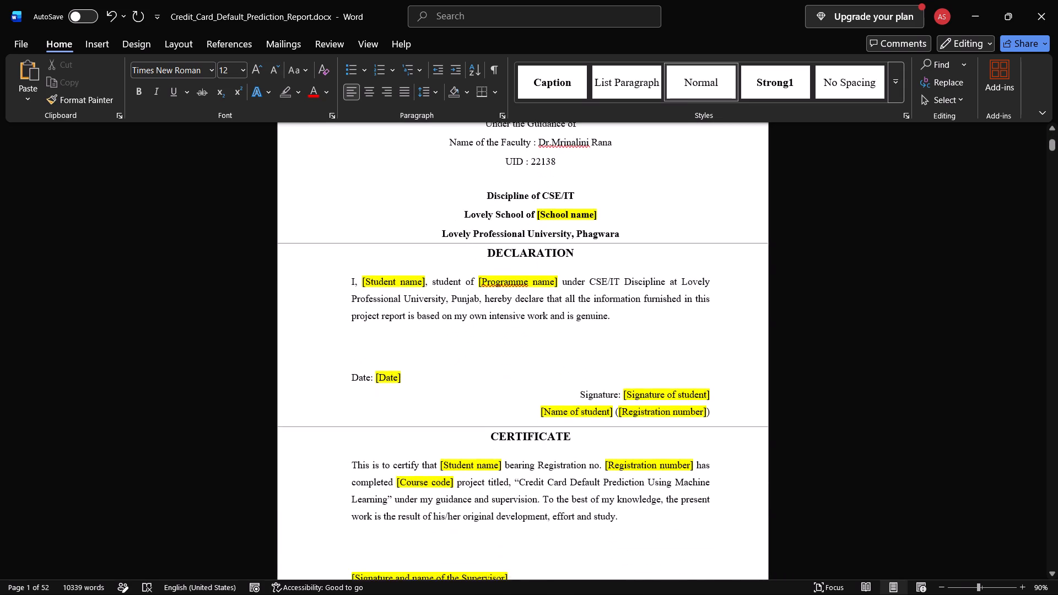
{"action": "scroll", "coordinate": [519, 289], "scroll_direction": "down", "scroll_amount": 1}
{"action": "scroll", "coordinate": [559, 456], "scroll_direction": "down", "scroll_amount": 5}
{"action": "scroll", "coordinate": [559, 456], "scroll_direction": "up", "scroll_amount": 1}
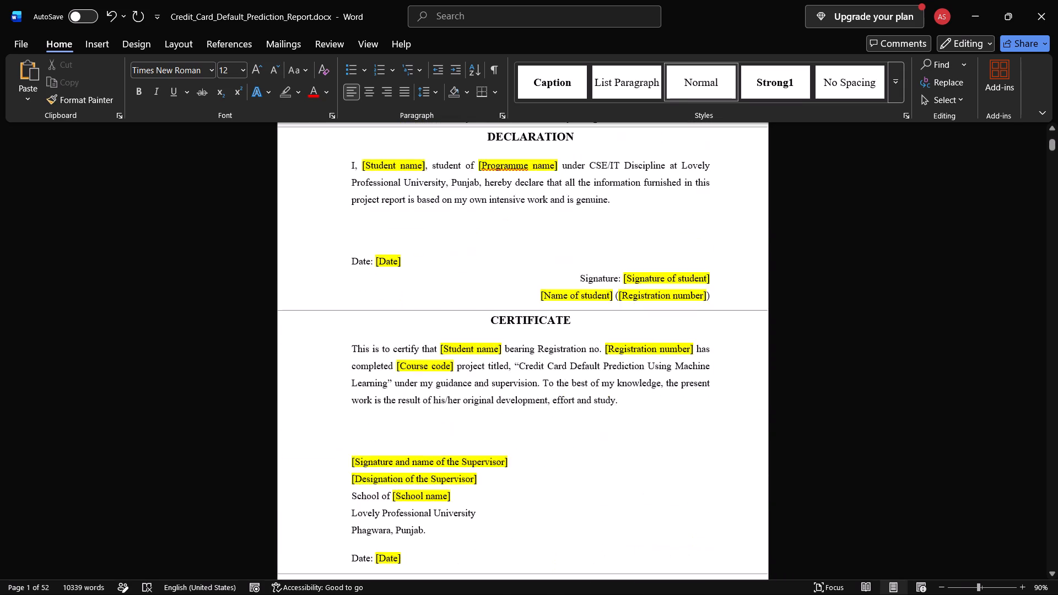
{"action": "scroll", "coordinate": [559, 456], "scroll_direction": "up", "scroll_amount": 1}
{"action": "scroll", "coordinate": [598, 273], "scroll_direction": "up", "scroll_amount": 1}
{"action": "left_click", "coordinate": [631, 493]}
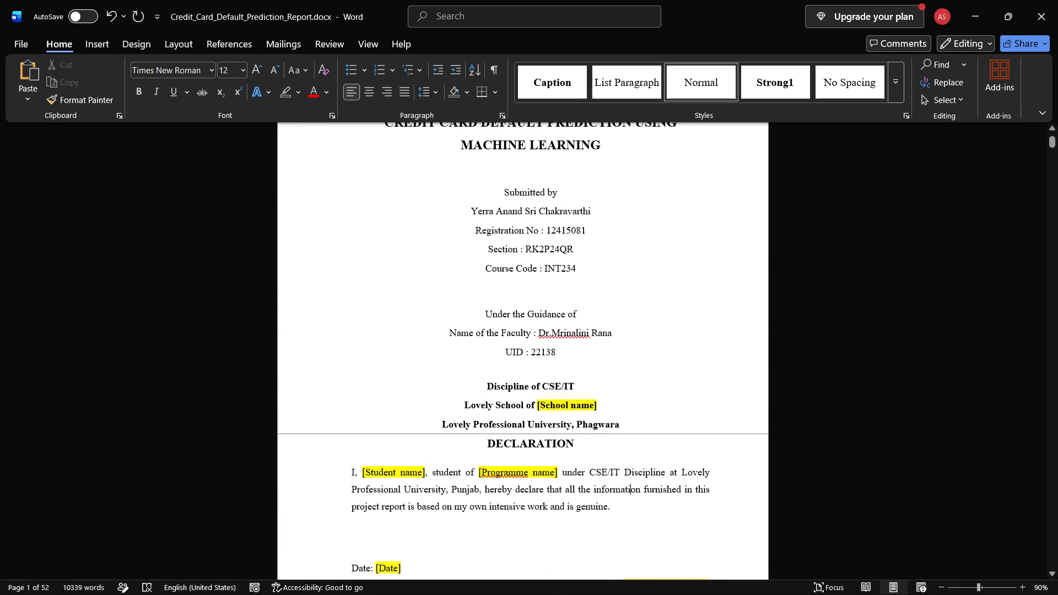
Examine the front pages from the cover to the Table of Contents, especially the boundary between the cover and the Declaration.
{"action": "scroll", "coordinate": [631, 493], "scroll_direction": "down", "scroll_amount": 3}
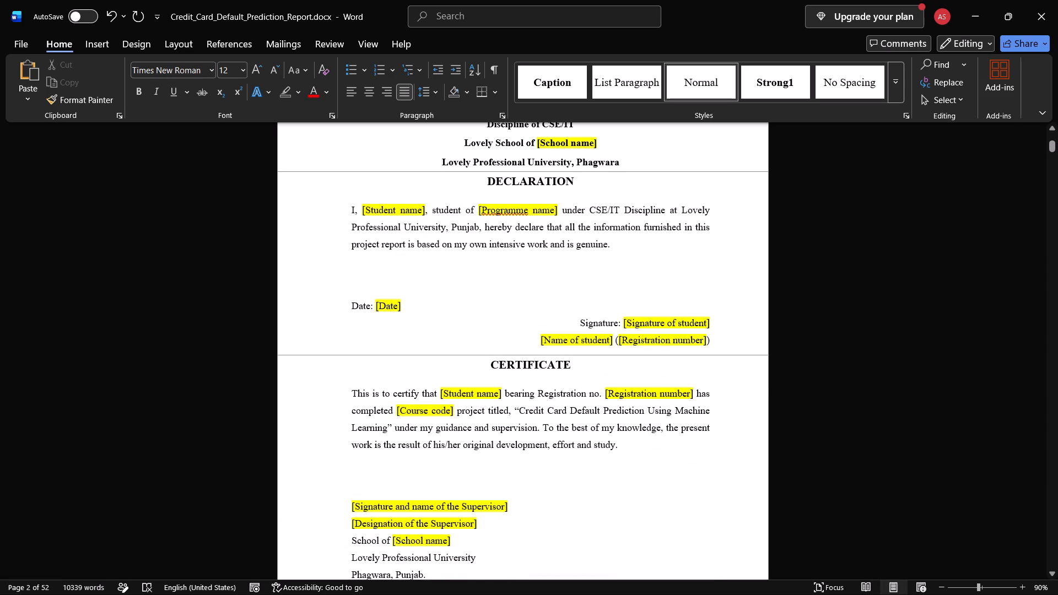
{"action": "scroll", "coordinate": [697, 231], "scroll_direction": "up", "scroll_amount": 7}
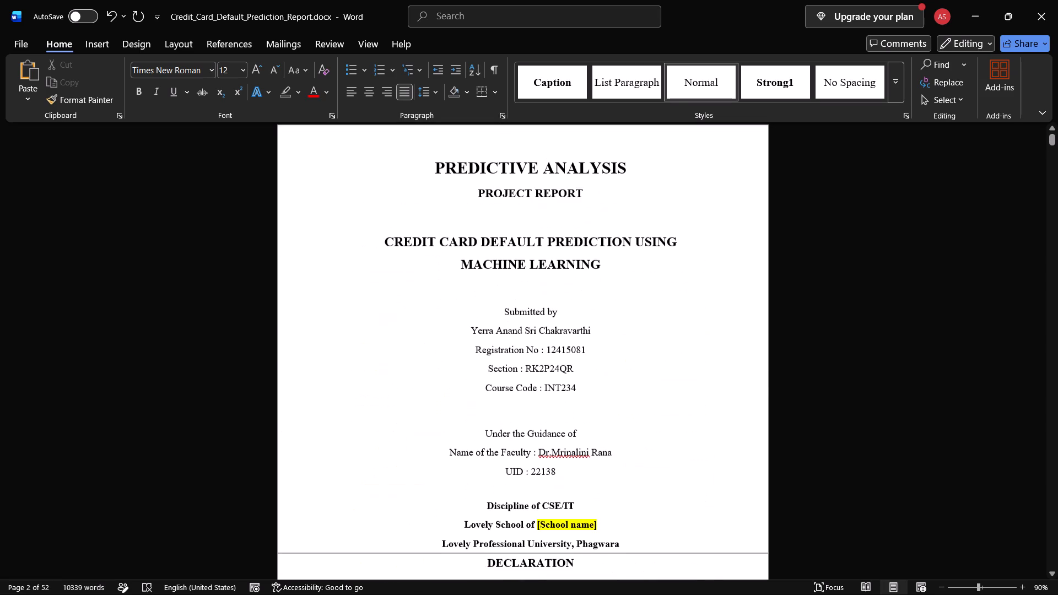
{"action": "scroll", "coordinate": [697, 231], "scroll_direction": "up", "scroll_amount": 1}
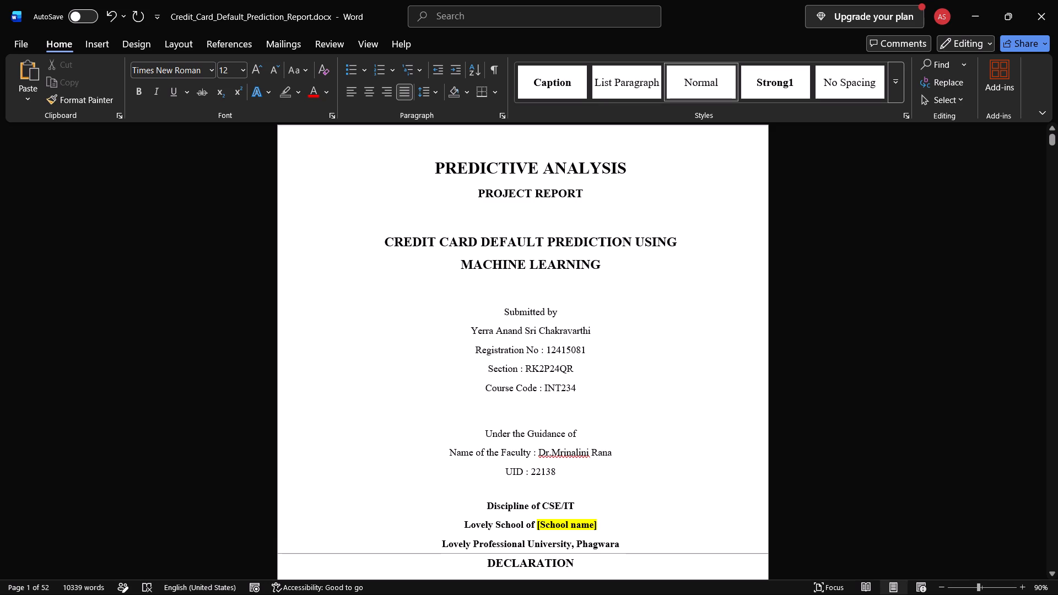
{"action": "scroll", "coordinate": [593, 394], "scroll_direction": "down", "scroll_amount": 1}
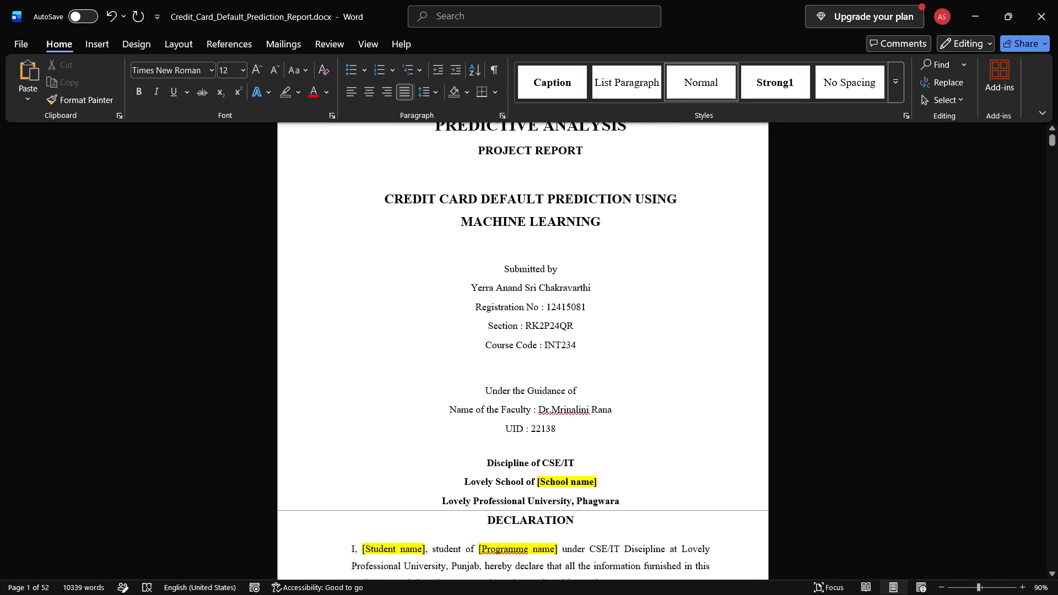
{"action": "scroll", "coordinate": [593, 394], "scroll_direction": "down", "scroll_amount": 2}
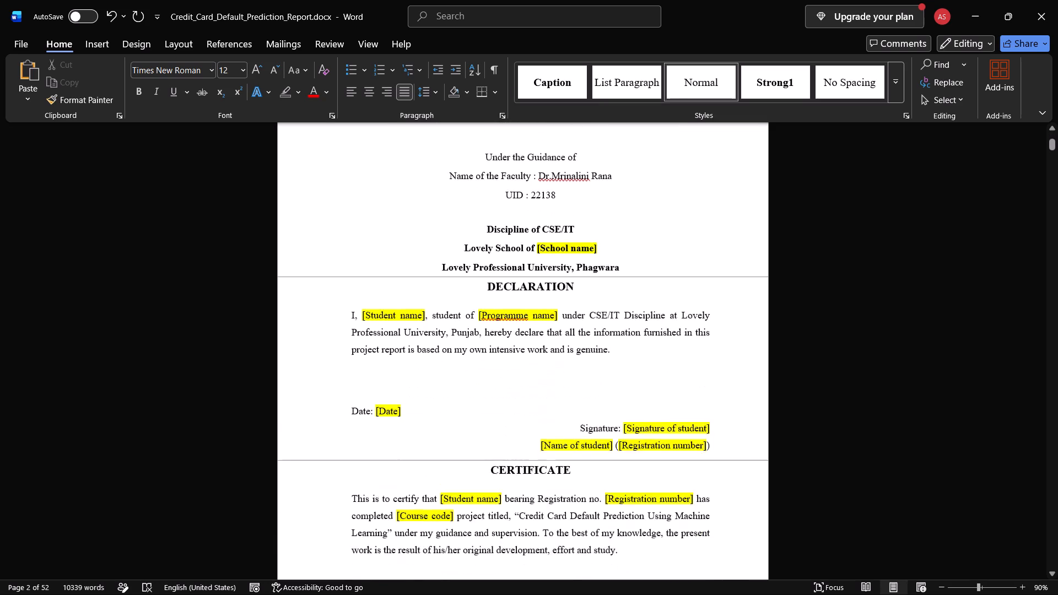
{"action": "scroll", "coordinate": [593, 394], "scroll_direction": "down", "scroll_amount": 1}
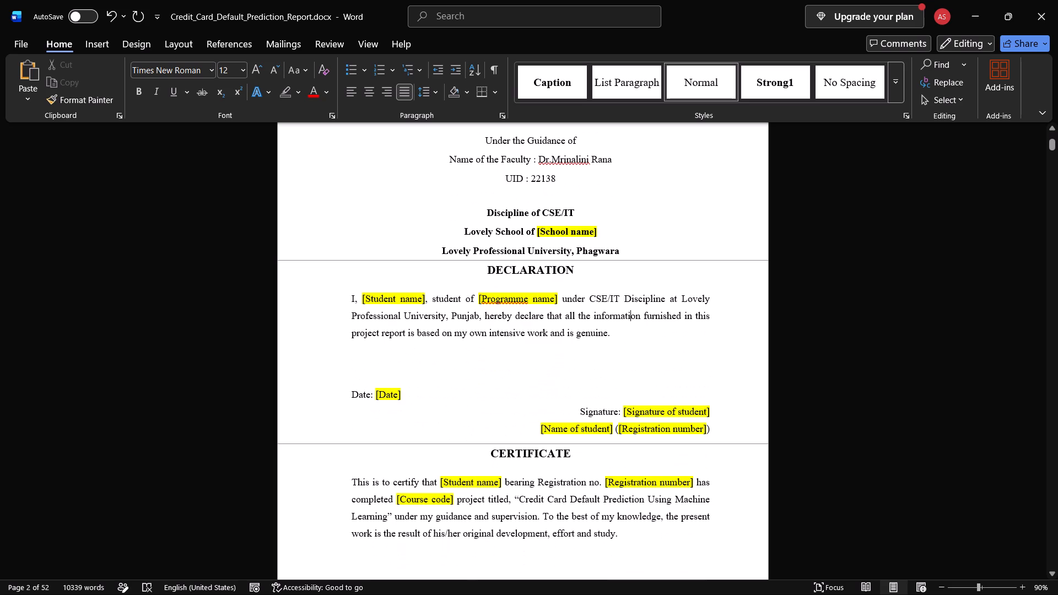
{"action": "scroll", "coordinate": [593, 394], "scroll_direction": "down", "scroll_amount": 1}
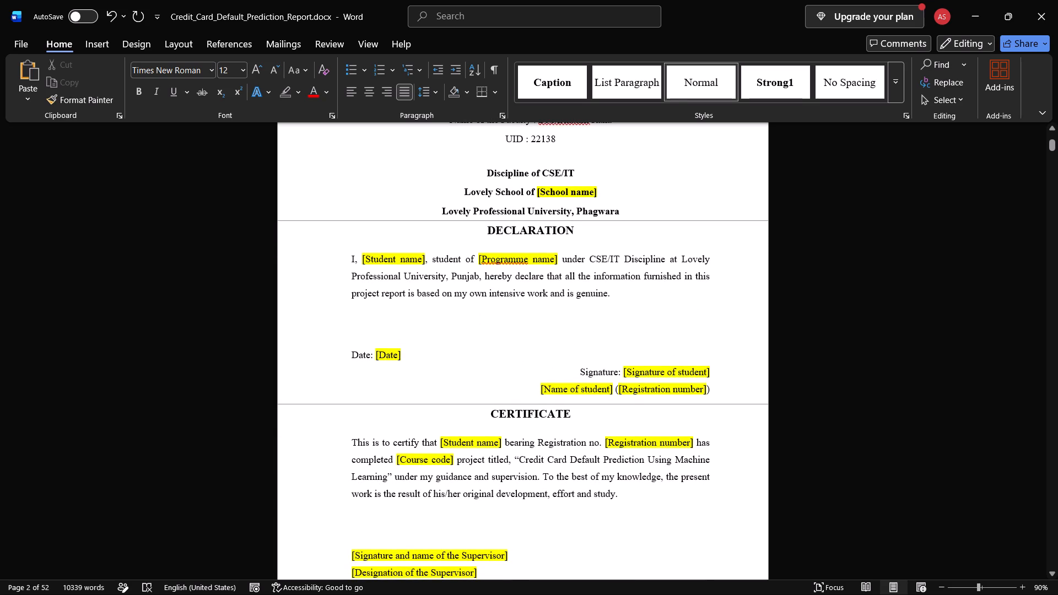
{"action": "scroll", "coordinate": [626, 402], "scroll_direction": "up", "scroll_amount": 4}
{"action": "scroll", "coordinate": [626, 402], "scroll_direction": "down", "scroll_amount": 10}
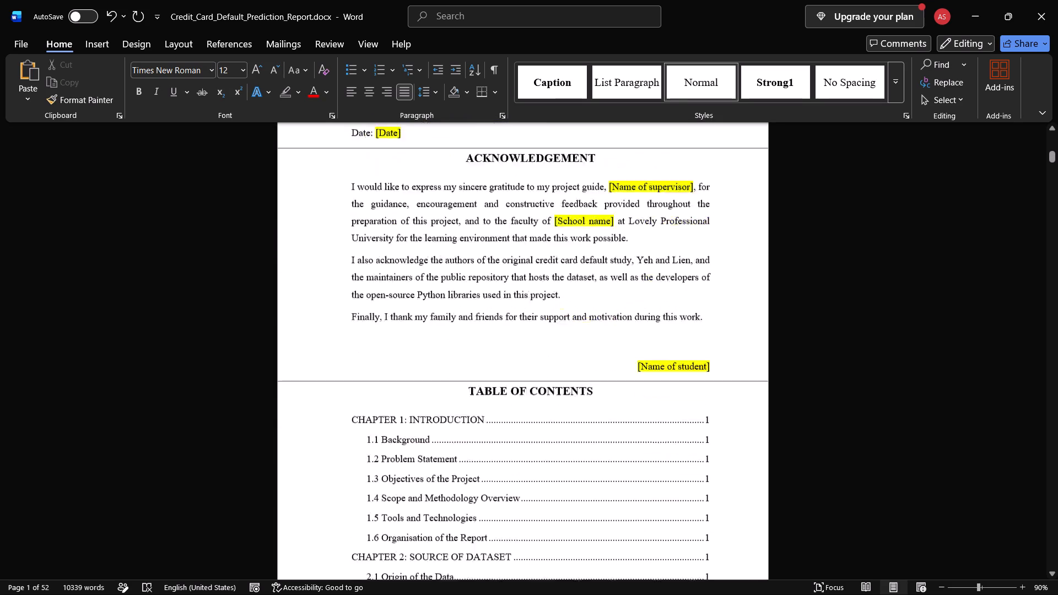
{"action": "scroll", "coordinate": [626, 402], "scroll_direction": "down", "scroll_amount": 1}
{"action": "scroll", "coordinate": [385, 452], "scroll_direction": "down", "scroll_amount": 8}
{"action": "scroll", "coordinate": [385, 452], "scroll_direction": "up", "scroll_amount": 11}
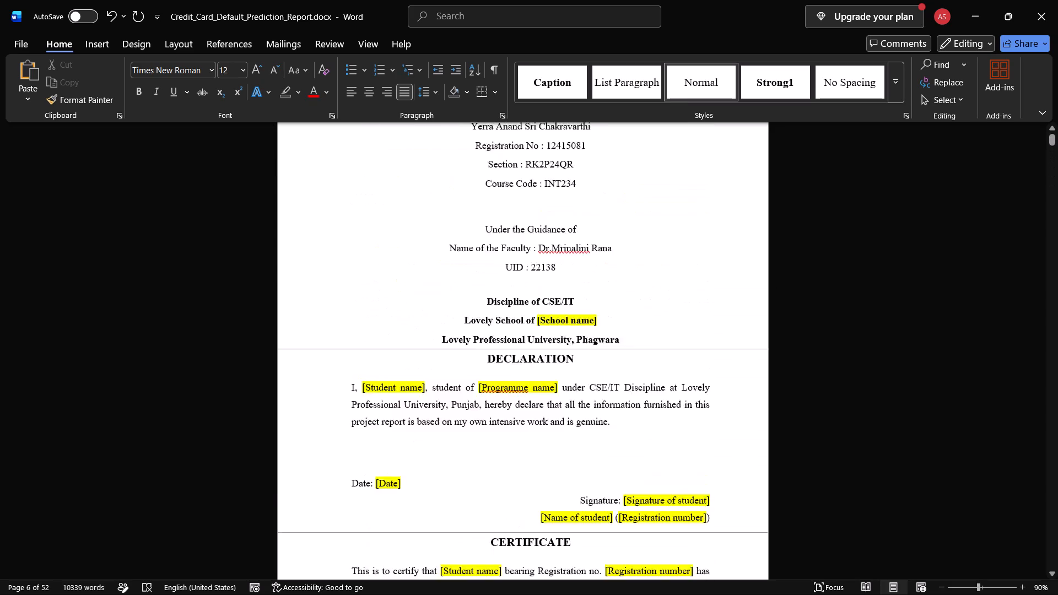
{"action": "scroll", "coordinate": [385, 452], "scroll_direction": "up", "scroll_amount": 6}
{"action": "scroll", "coordinate": [385, 452], "scroll_direction": "down", "scroll_amount": 1}
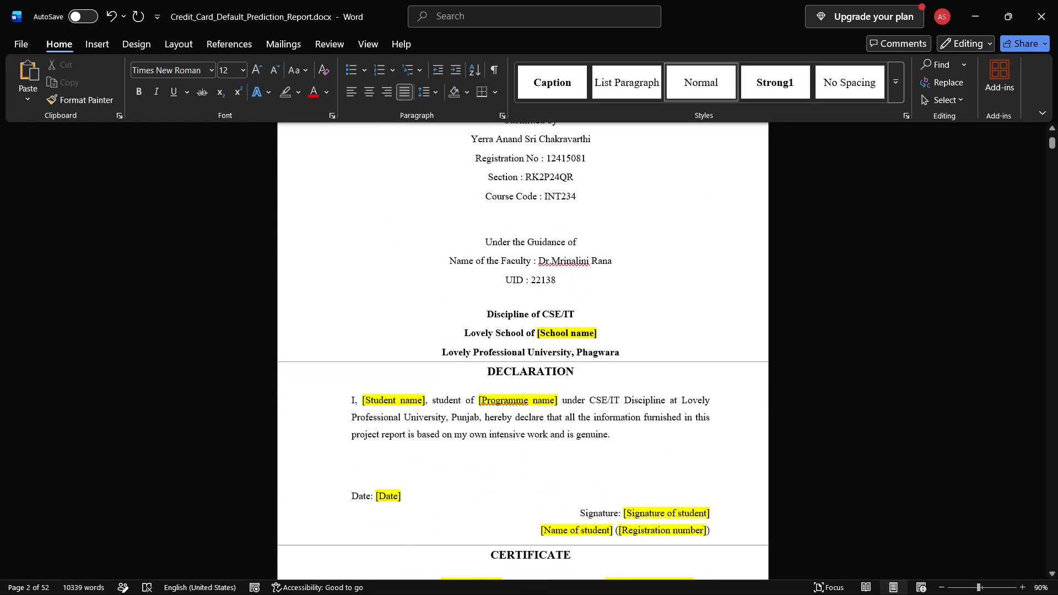
{"action": "scroll", "coordinate": [385, 452], "scroll_direction": "up", "scroll_amount": 2}
{"action": "scroll", "coordinate": [385, 452], "scroll_direction": "down", "scroll_amount": 2}
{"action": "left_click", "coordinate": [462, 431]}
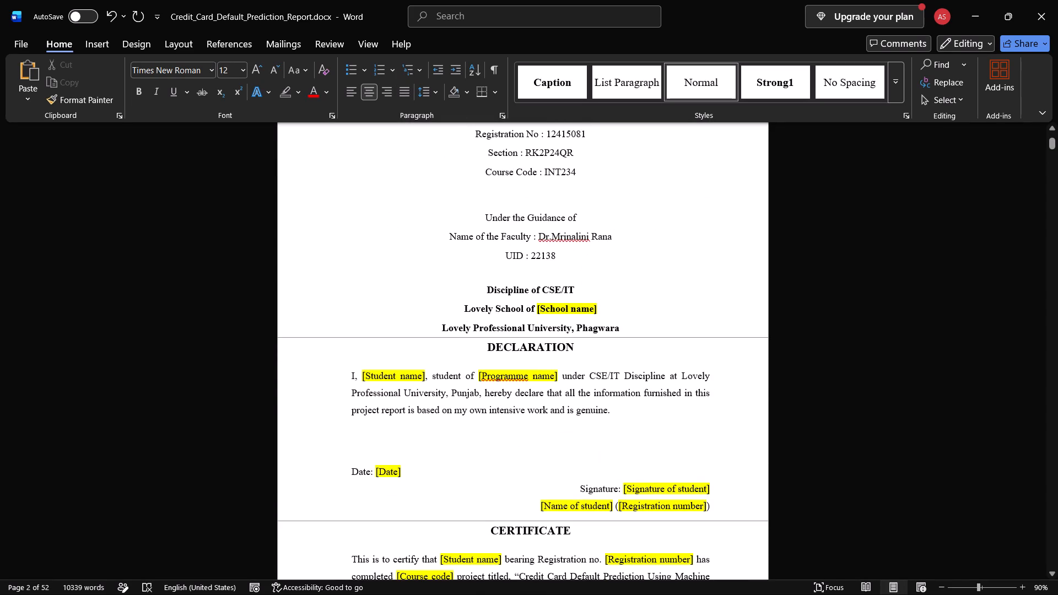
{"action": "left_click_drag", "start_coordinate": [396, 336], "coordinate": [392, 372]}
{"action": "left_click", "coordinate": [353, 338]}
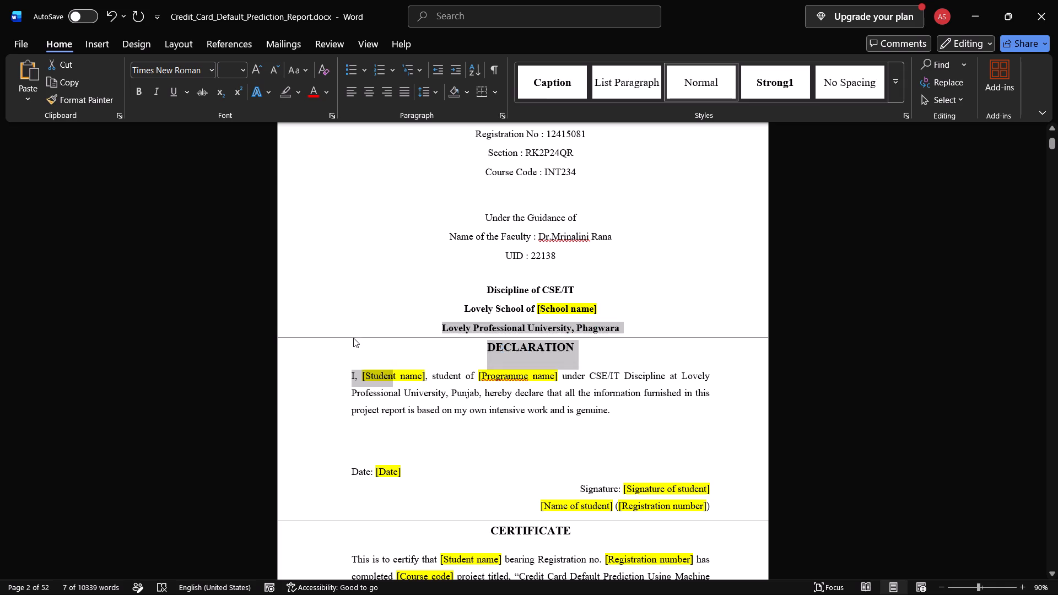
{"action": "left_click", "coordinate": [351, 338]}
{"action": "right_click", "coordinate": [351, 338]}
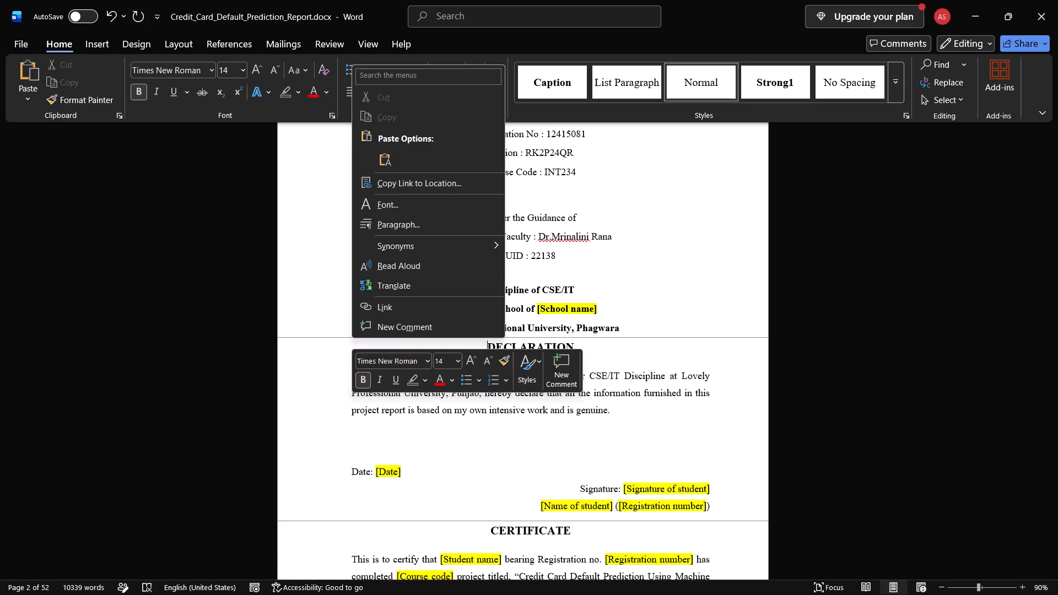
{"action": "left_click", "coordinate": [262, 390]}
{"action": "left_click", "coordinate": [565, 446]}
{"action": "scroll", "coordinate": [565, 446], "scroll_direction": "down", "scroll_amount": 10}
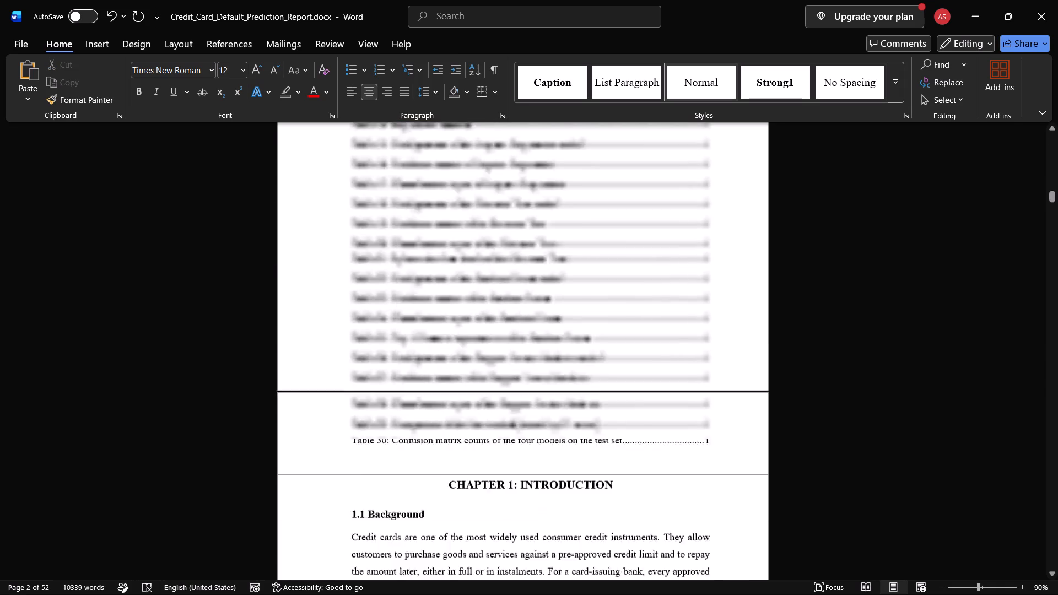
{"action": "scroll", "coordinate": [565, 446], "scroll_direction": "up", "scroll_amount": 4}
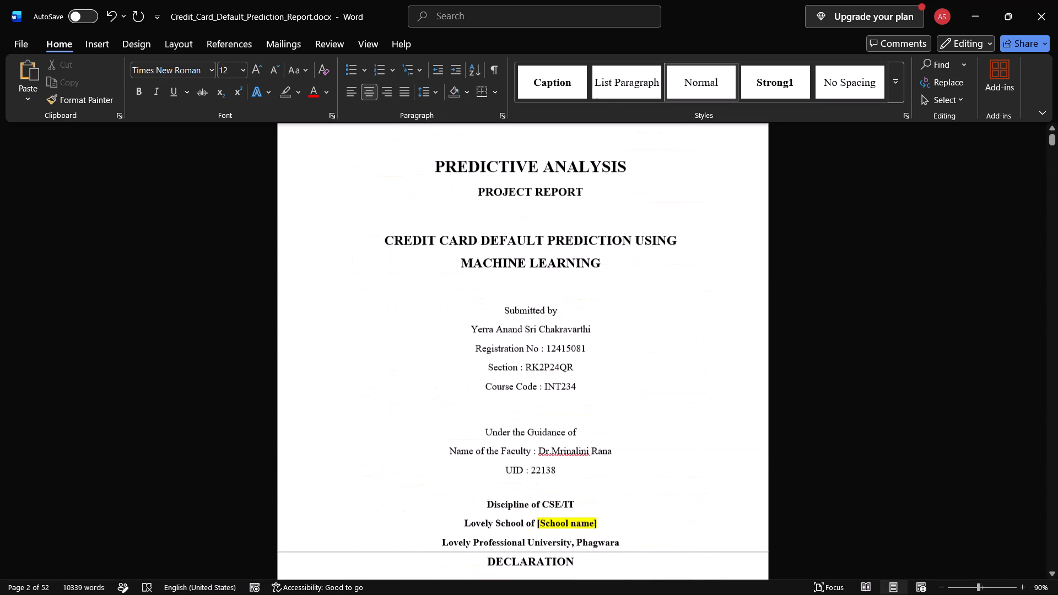
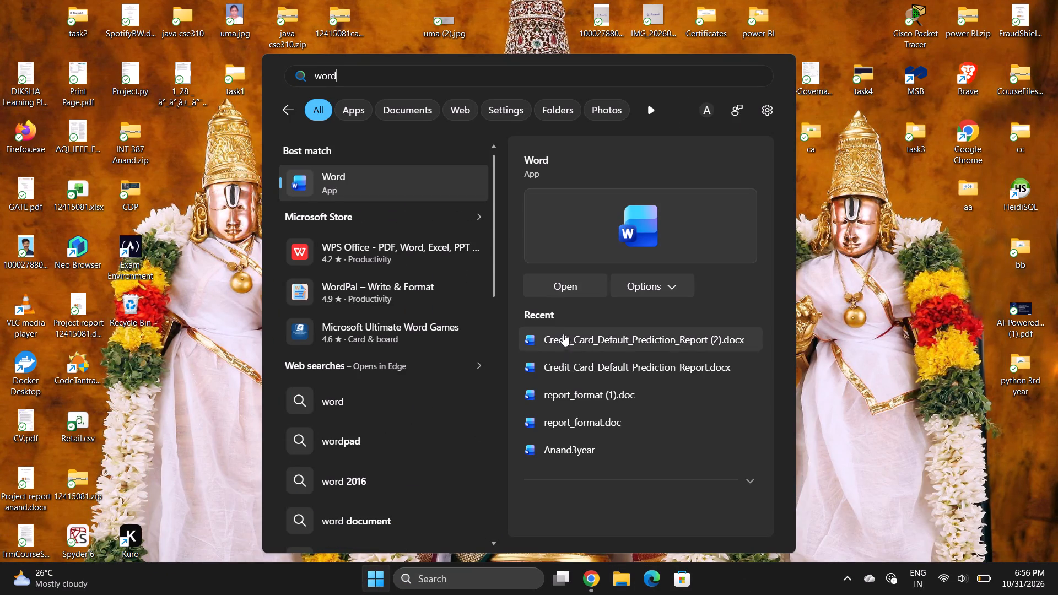
{"action": "double_click", "coordinate": [618, 372]}
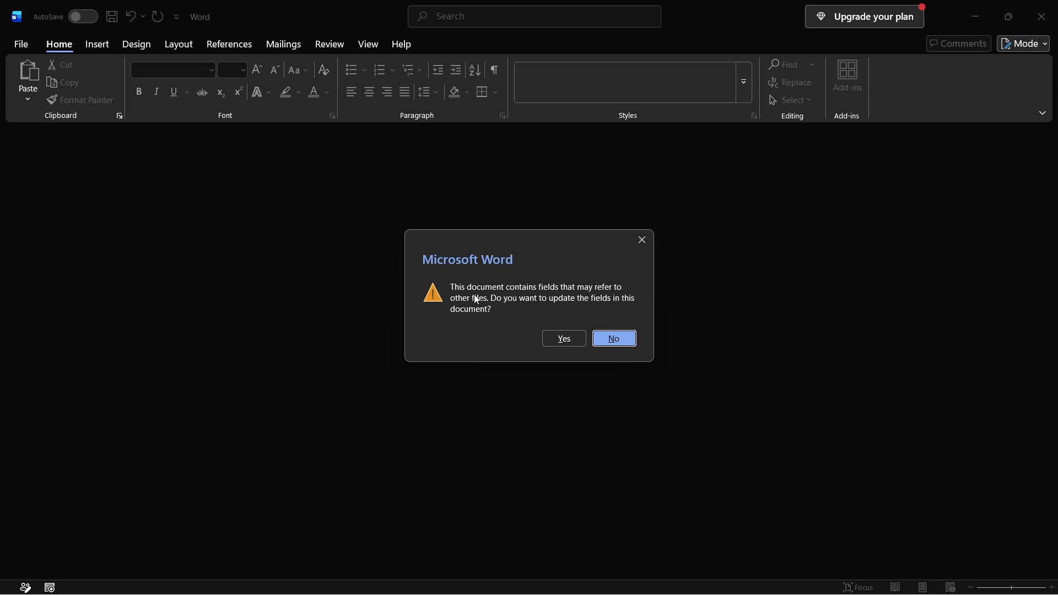
{"action": "left_click", "coordinate": [570, 345]}
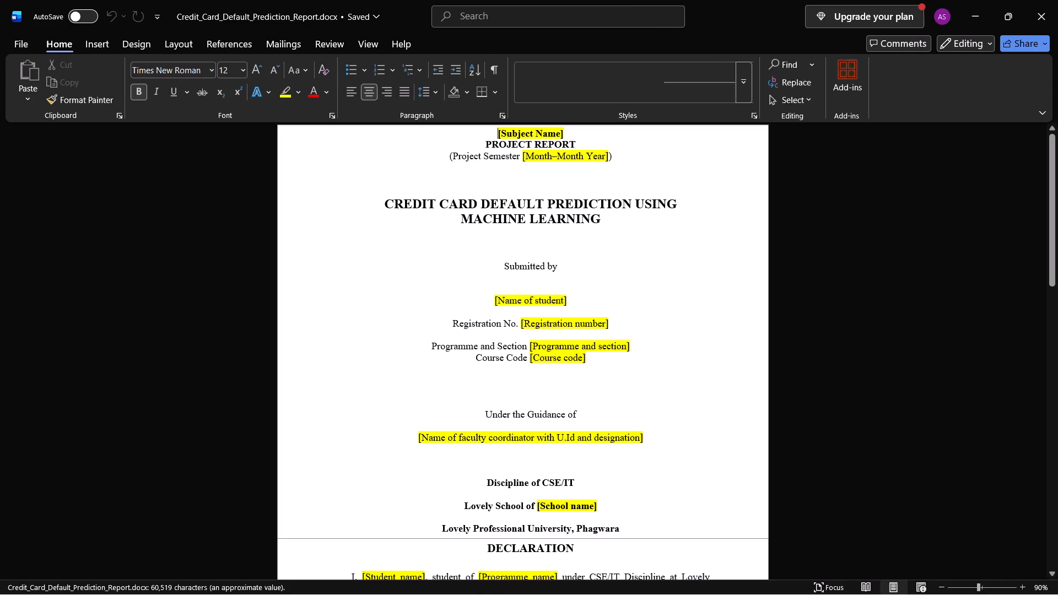
Examine the pagination of Credit_Card_Default_Prediction_Report.docx from the cover through the contents lists and early chapters, and return to the cover.
{"action": "scroll", "coordinate": [600, 227], "scroll_direction": "up", "scroll_amount": 5}
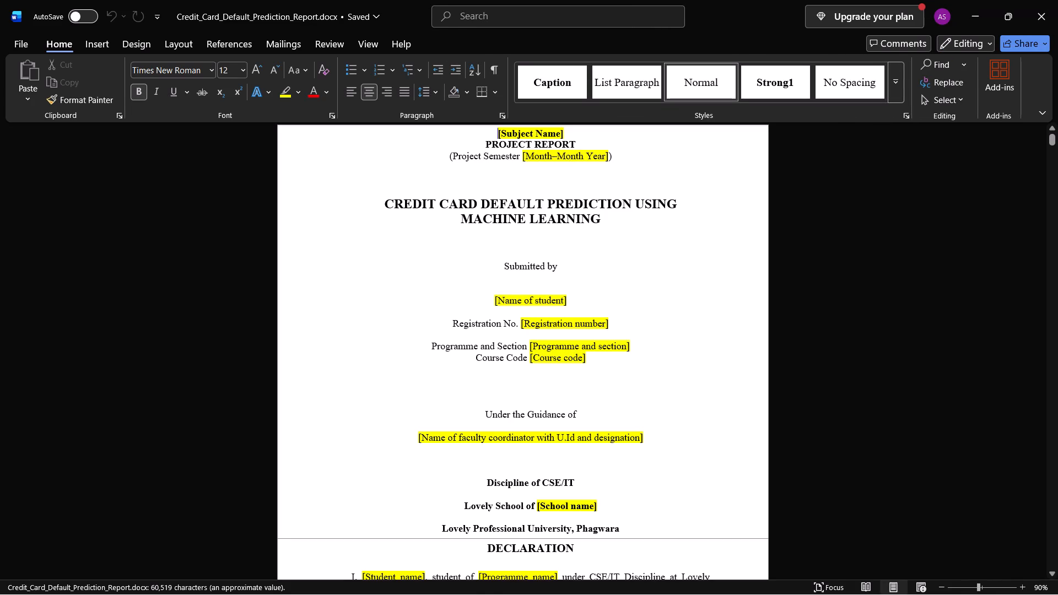
{"action": "scroll", "coordinate": [481, 489], "scroll_direction": "down", "scroll_amount": 12}
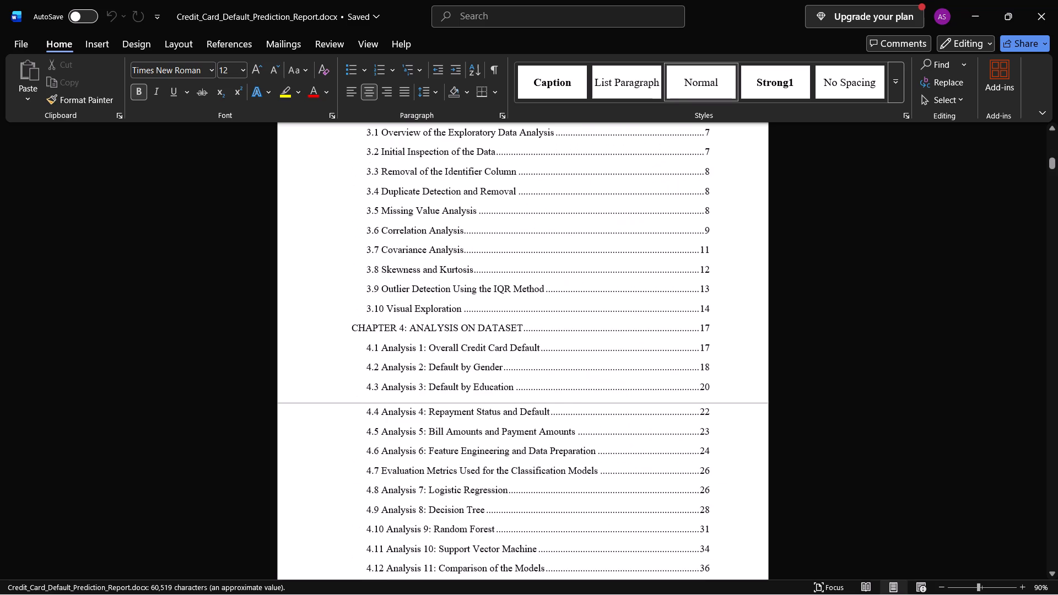
{"action": "scroll", "coordinate": [481, 489], "scroll_direction": "down", "scroll_amount": 20}
{"action": "scroll", "coordinate": [481, 489], "scroll_direction": "up", "scroll_amount": 13}
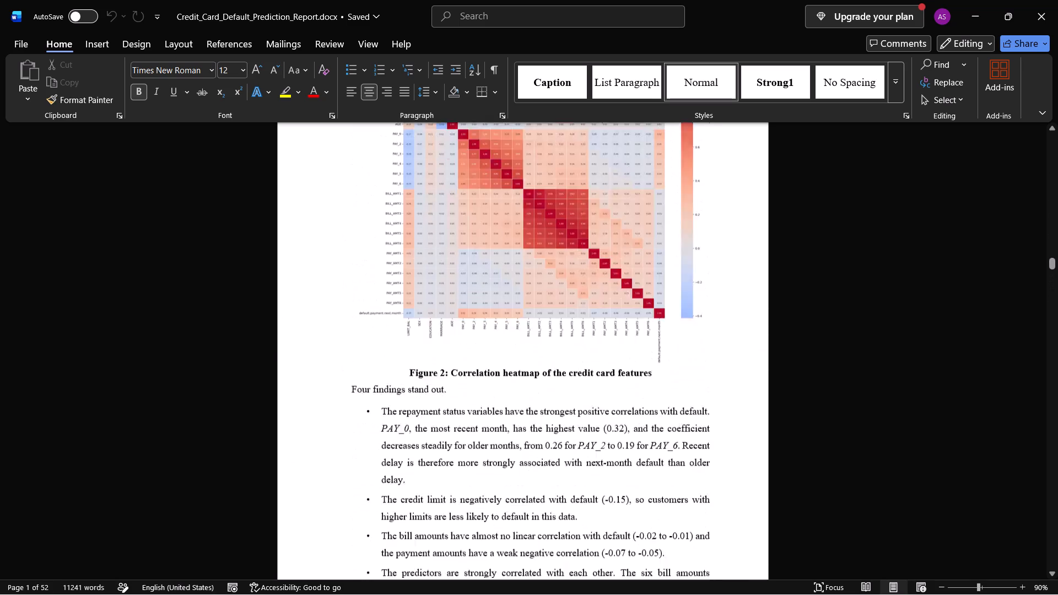
{"action": "scroll", "coordinate": [481, 489], "scroll_direction": "up", "scroll_amount": 10}
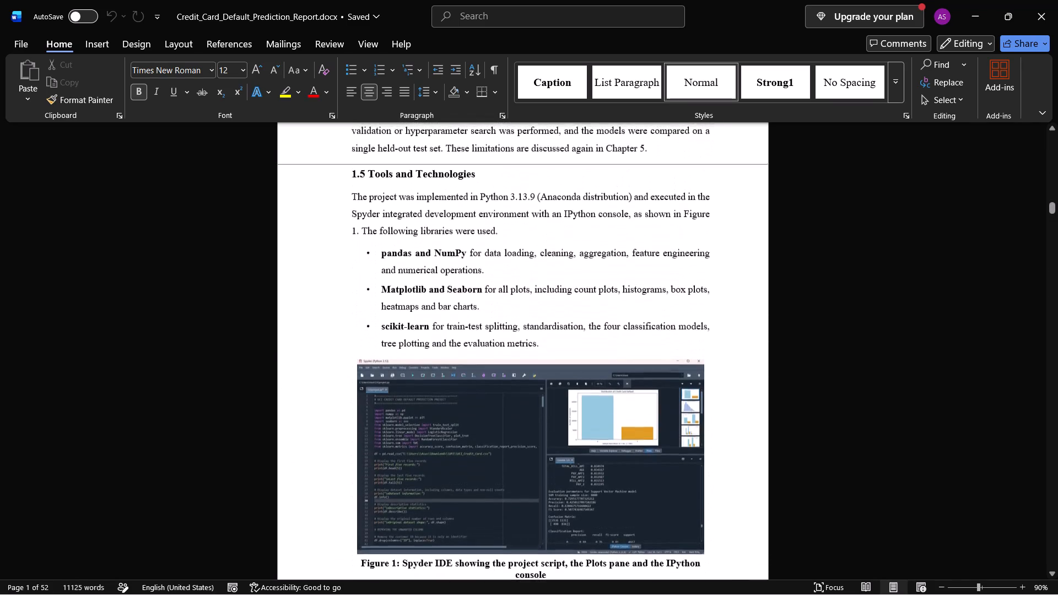
{"action": "scroll", "coordinate": [481, 489], "scroll_direction": "up", "scroll_amount": 16}
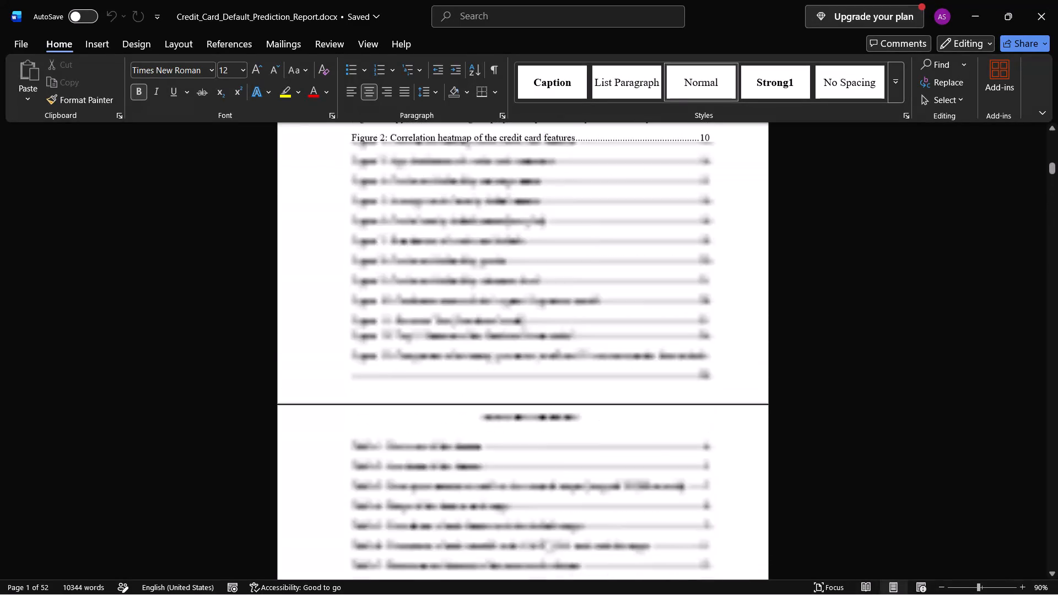
{"action": "scroll", "coordinate": [481, 489], "scroll_direction": "up", "scroll_amount": 18}
{"action": "scroll", "coordinate": [503, 330], "scroll_direction": "up", "scroll_amount": 6}
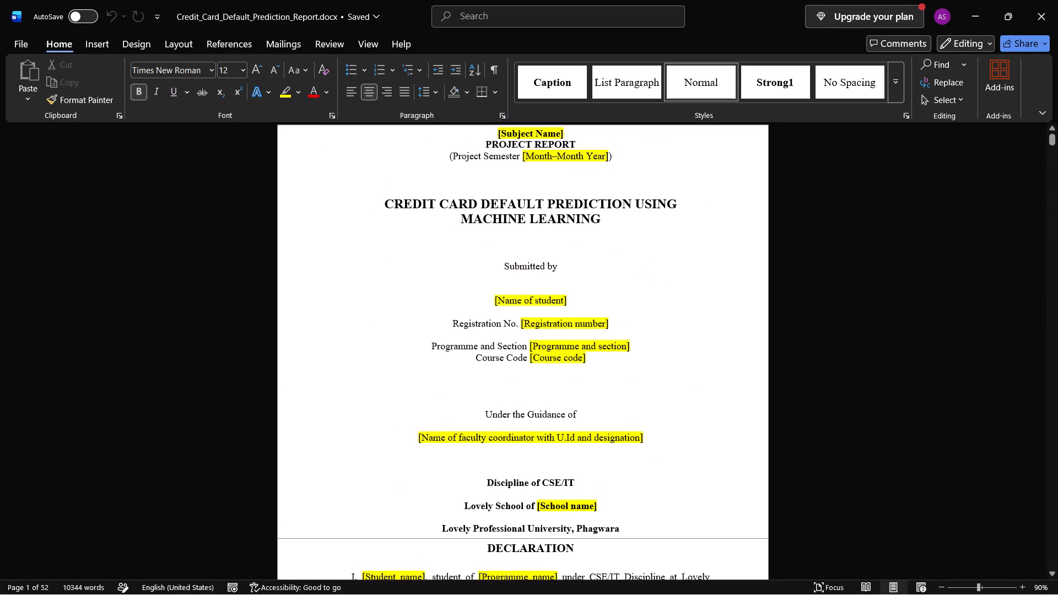
{"action": "scroll", "coordinate": [432, 251], "scroll_direction": "up", "scroll_amount": 4}
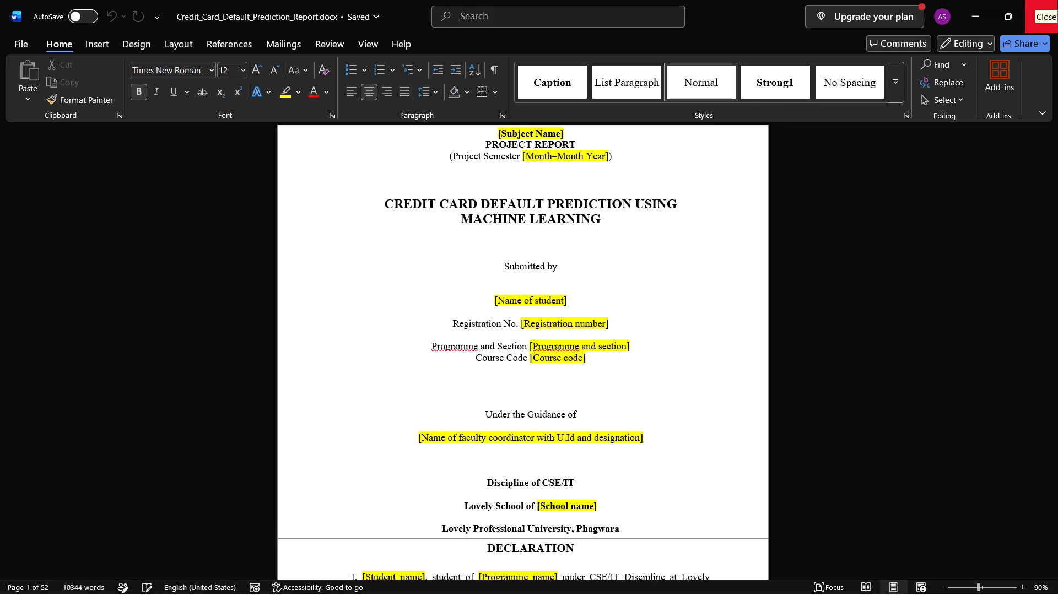
{"action": "scroll", "coordinate": [556, 155], "scroll_direction": "up", "scroll_amount": 1}
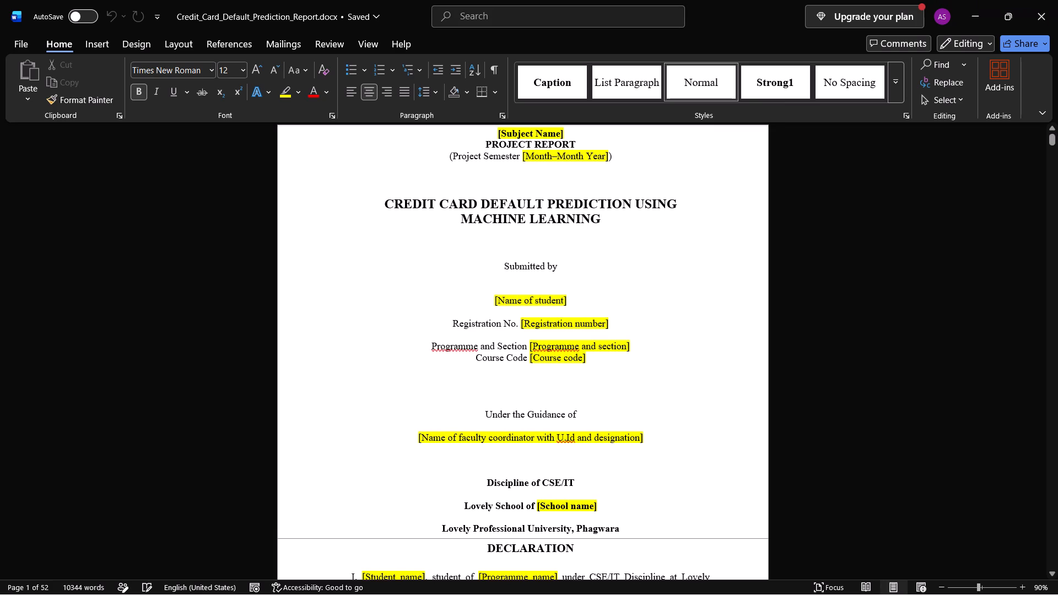
{"action": "scroll", "coordinate": [556, 155], "scroll_direction": "up", "scroll_amount": 1}
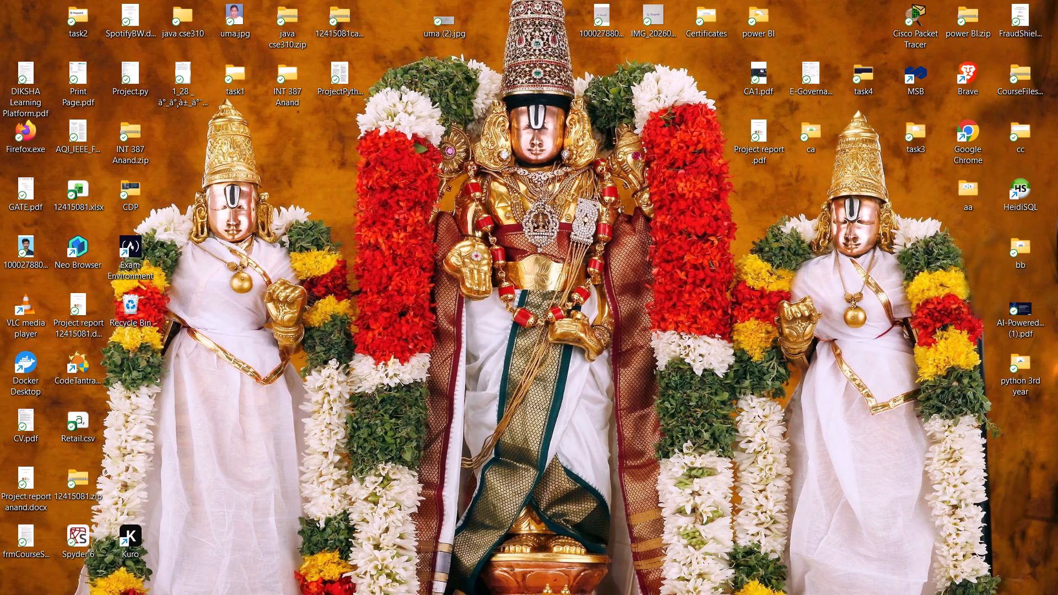
Open the report template report_format (1).doc from the Downloads folder in File Explorer.
{"action": "left_click", "coordinate": [616, 579]}
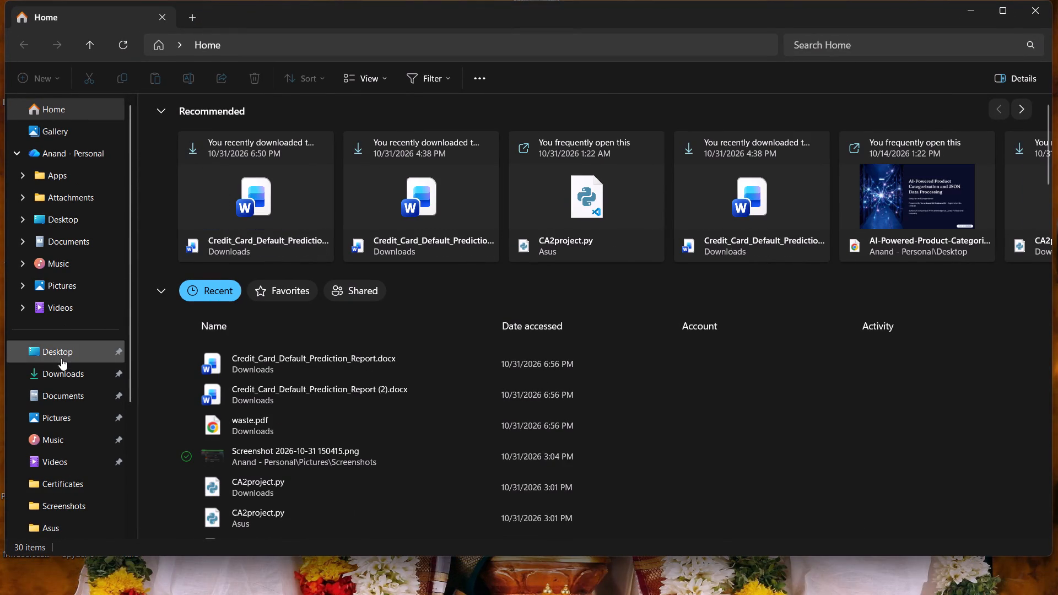
{"action": "left_click", "coordinate": [66, 367]}
{"action": "scroll", "coordinate": [244, 142], "scroll_direction": "up", "scroll_amount": 2}
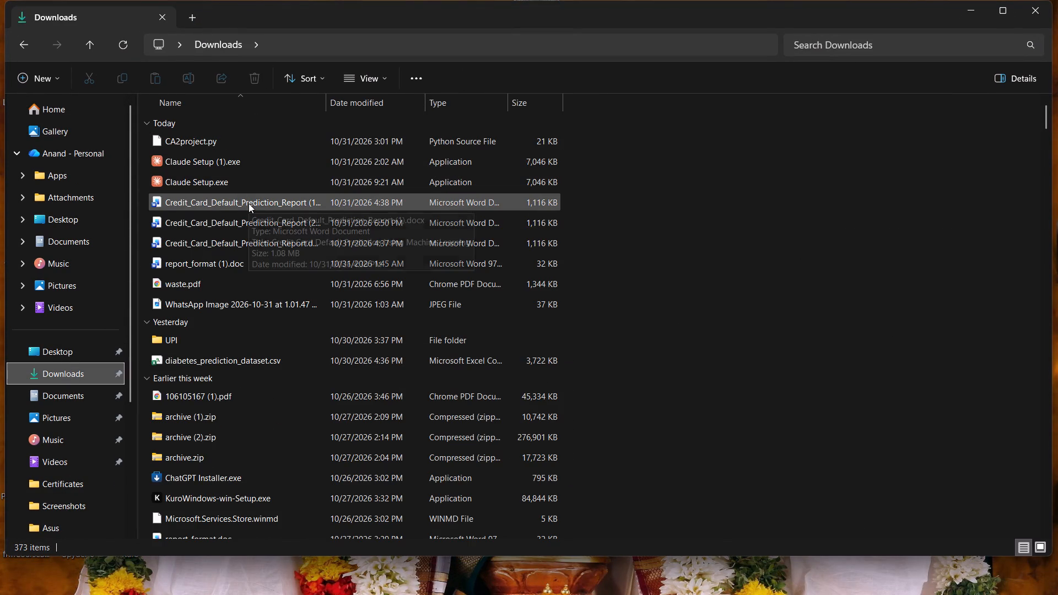
{"action": "double_click", "coordinate": [211, 261]}
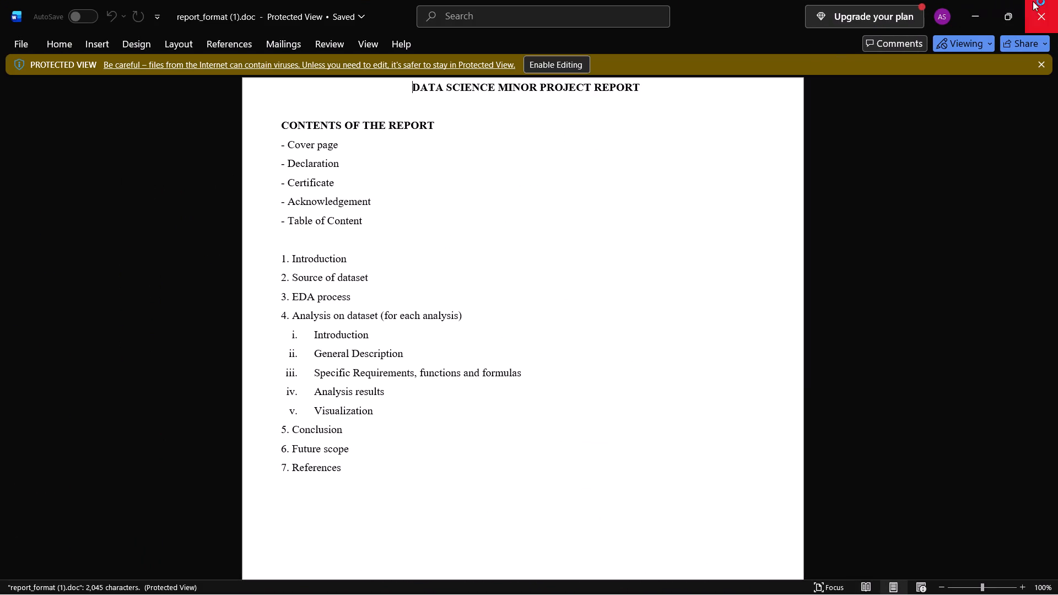
Close the report_format (1).doc template and open Credit_Card_Default_Prediction_Report.docx from Downloads to check its cover page.
{"action": "left_click", "coordinate": [1034, 16]}
{"action": "left_click", "coordinate": [600, 235]}
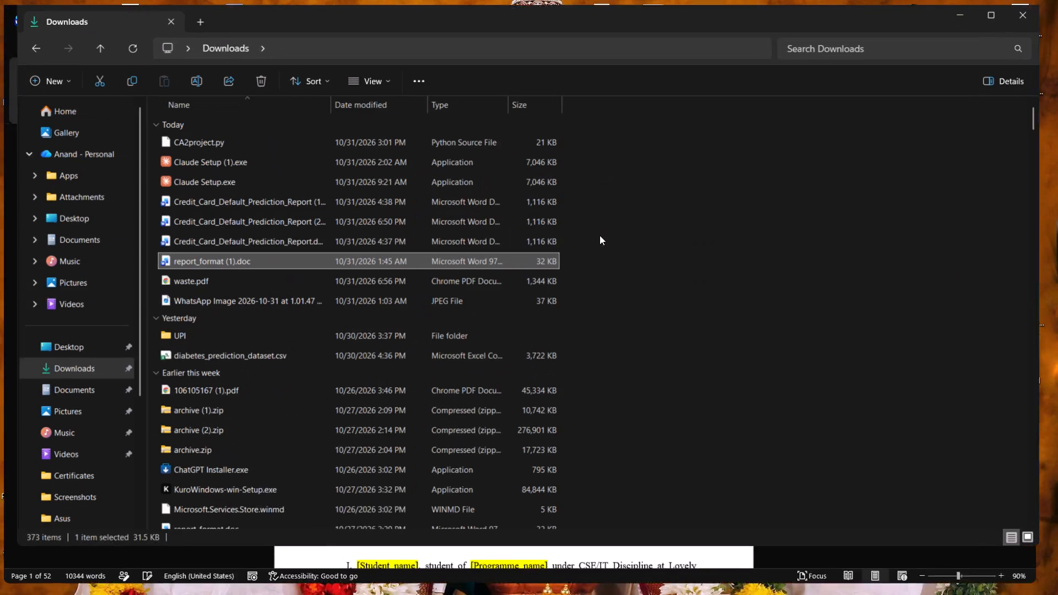
{"action": "double_click", "coordinate": [191, 240]}
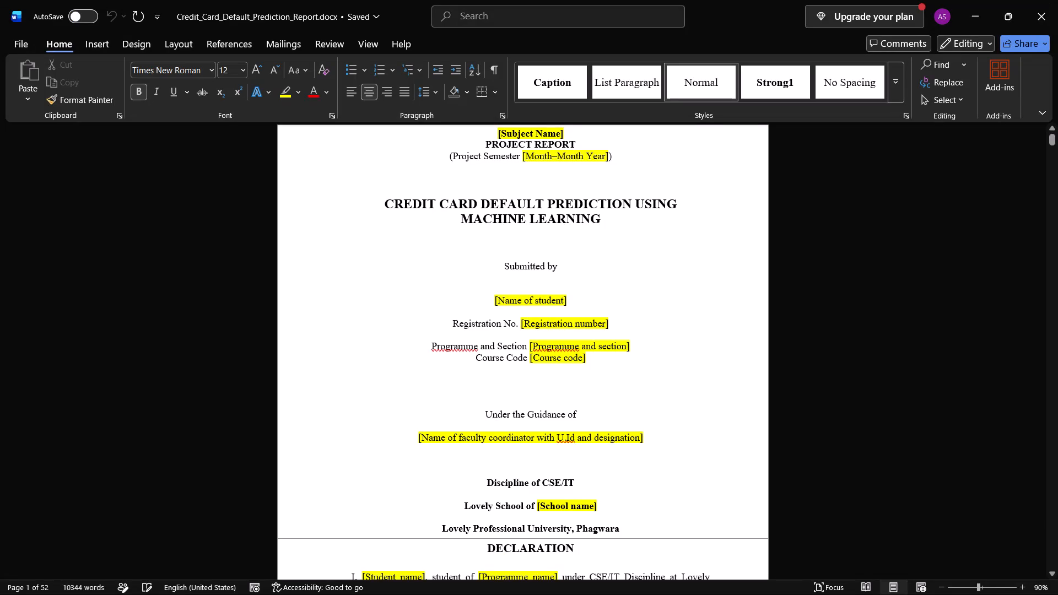
{"action": "scroll", "coordinate": [473, 292], "scroll_direction": "up", "scroll_amount": 2}
Open Credit_Card_Default_Prediction_Report (2).docx from the Downloads folder and accept updating its fields.
{"action": "left_click", "coordinate": [613, 245]}
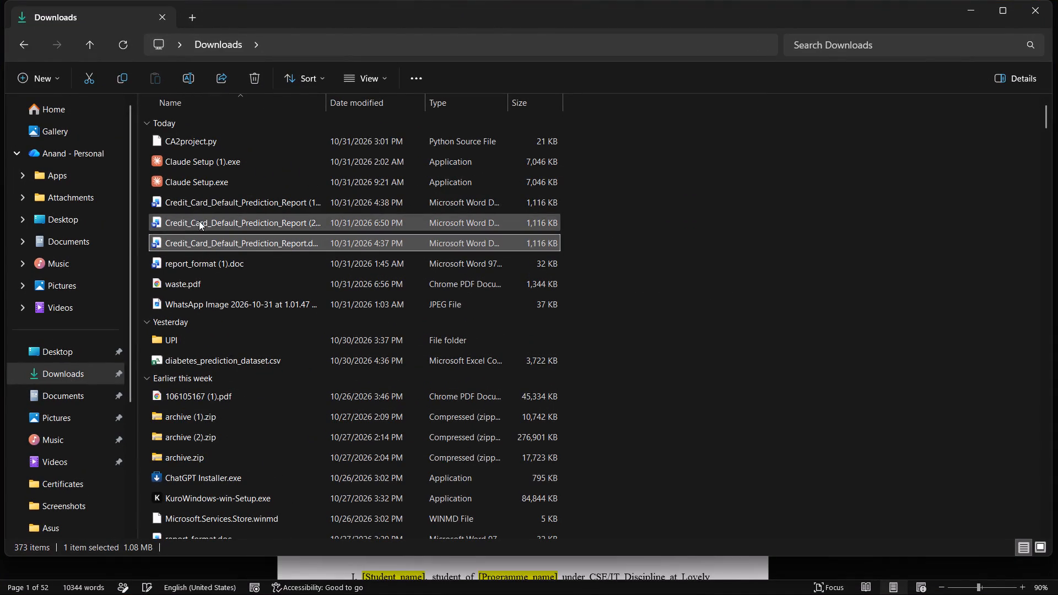
{"action": "double_click", "coordinate": [199, 221]}
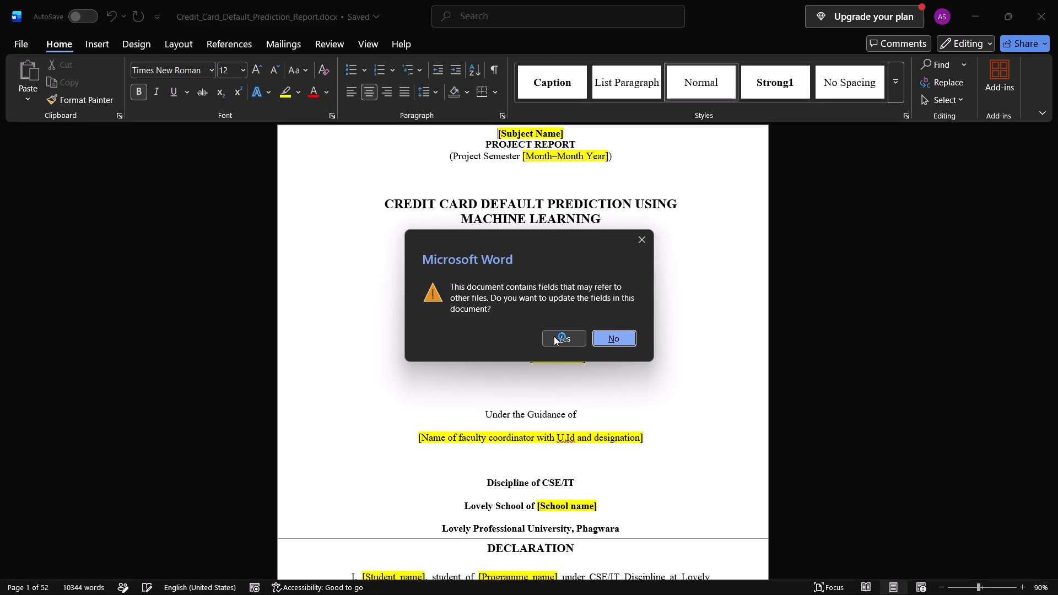
{"action": "left_click", "coordinate": [554, 338]}
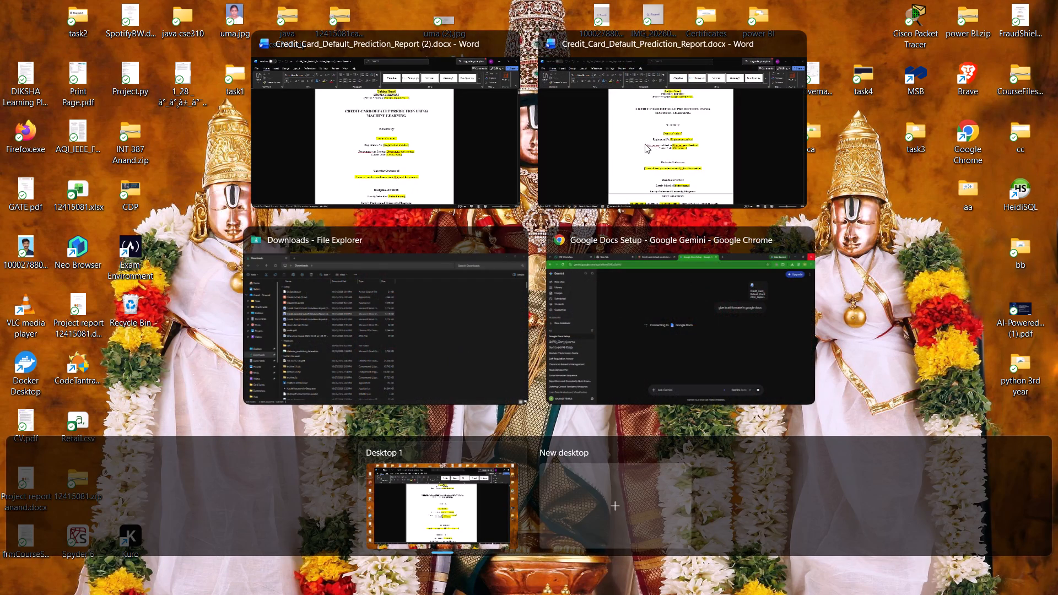
Open Credit_Card_Default_Prediction_Report (1).docx from Downloads and look through its front pages down to the table of contents.
{"action": "left_click", "coordinate": [490, 264]}
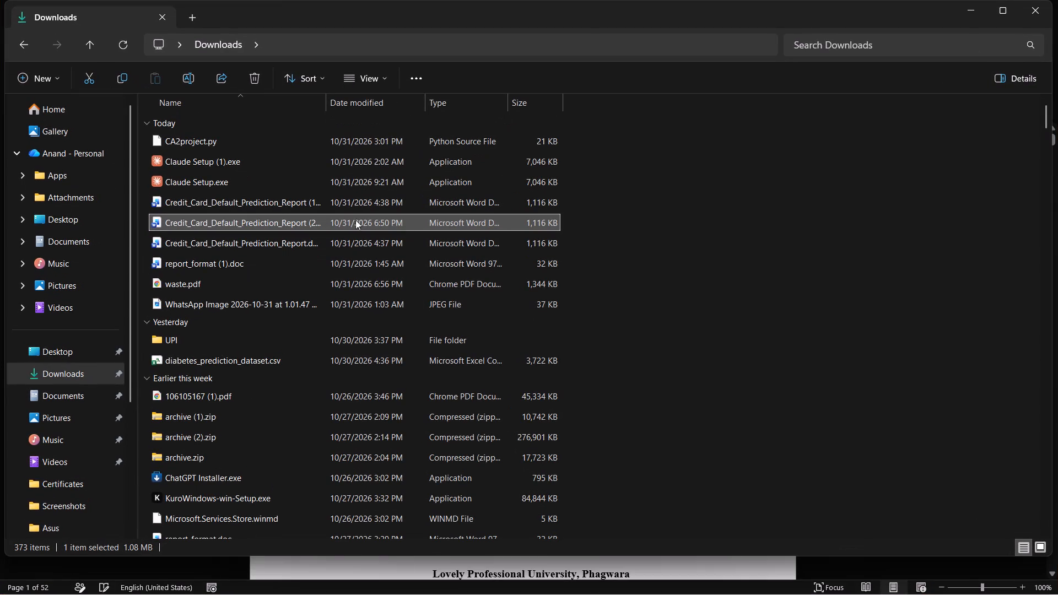
{"action": "double_click", "coordinate": [225, 208]}
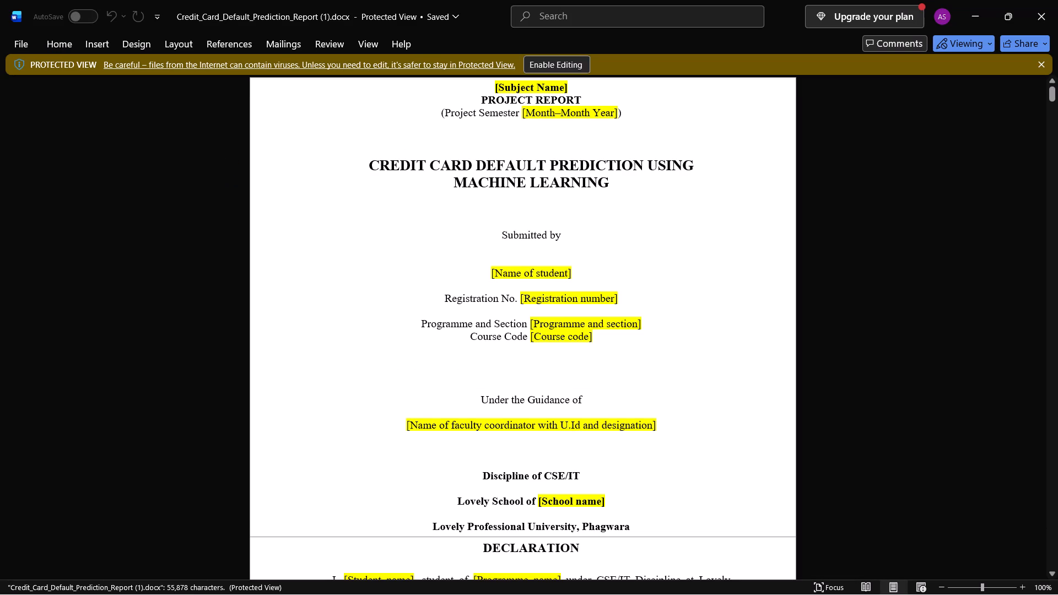
{"action": "scroll", "coordinate": [545, 250], "scroll_direction": "up", "scroll_amount": 3}
{"action": "scroll", "coordinate": [545, 250], "scroll_direction": "down", "scroll_amount": 5}
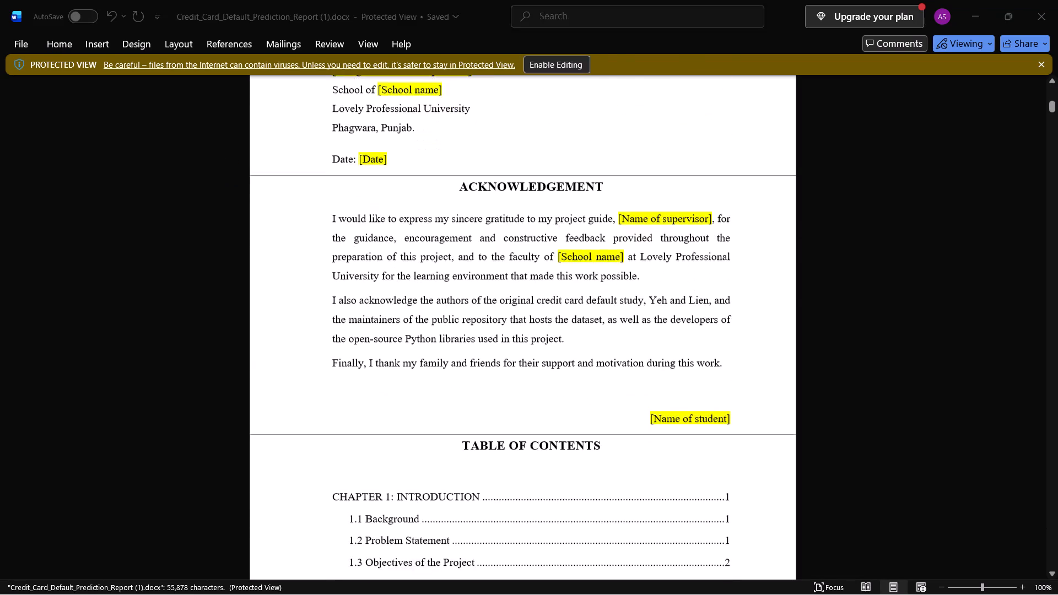
Delete Credit_Card_Default_Prediction_Report (2).docx from the Downloads folder, closing all three report documents open in Word.
{"action": "left_click", "coordinate": [818, 161]}
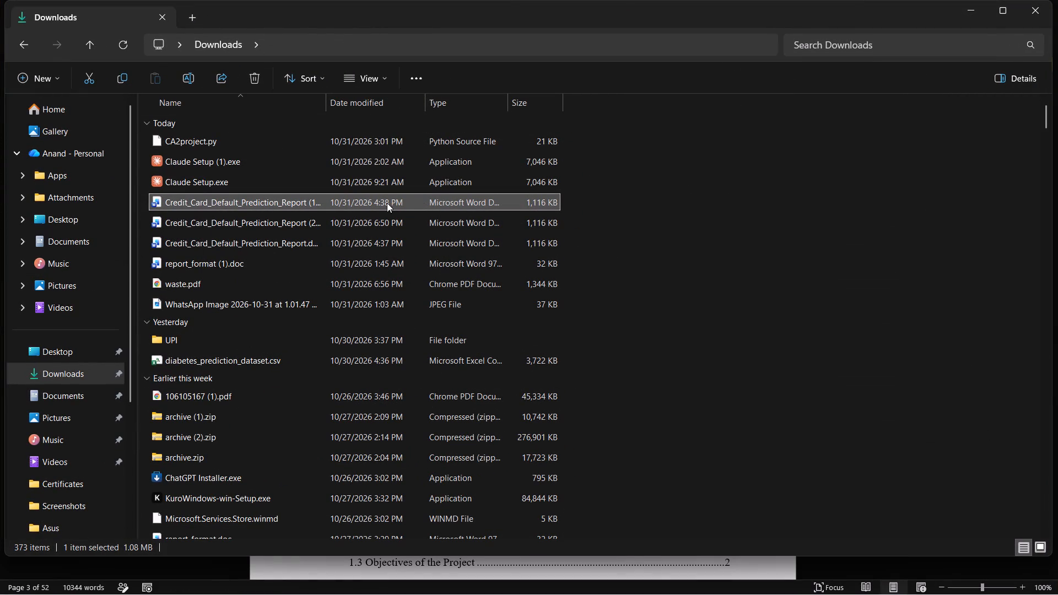
{"action": "left_click", "coordinate": [358, 222]}
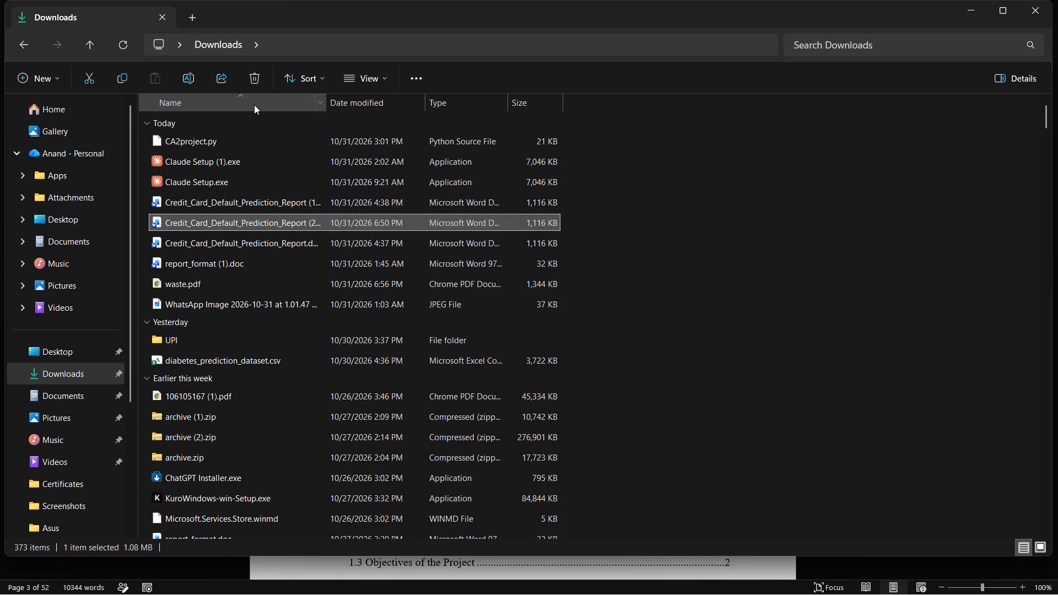
{"action": "left_click", "coordinate": [248, 80]}
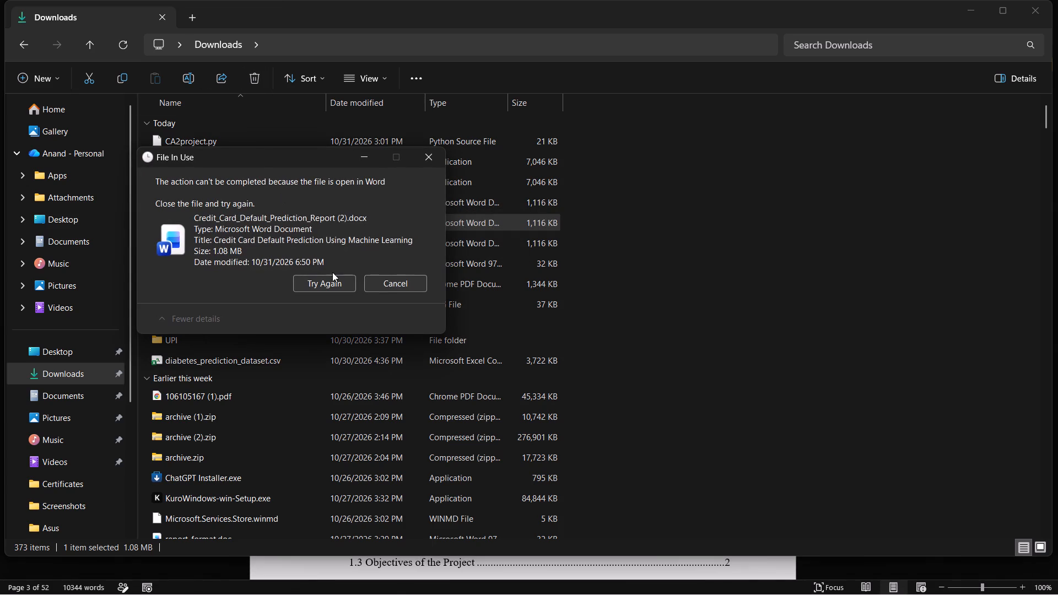
{"action": "left_click", "coordinate": [337, 281]}
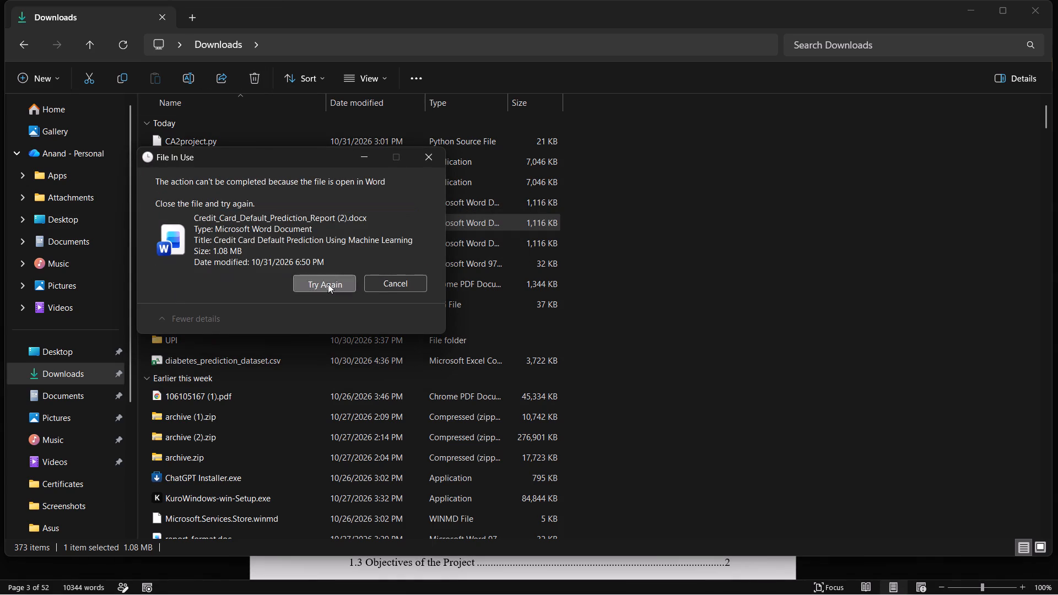
{"action": "left_click", "coordinate": [328, 284]}
{"action": "left_click", "coordinate": [424, 155]}
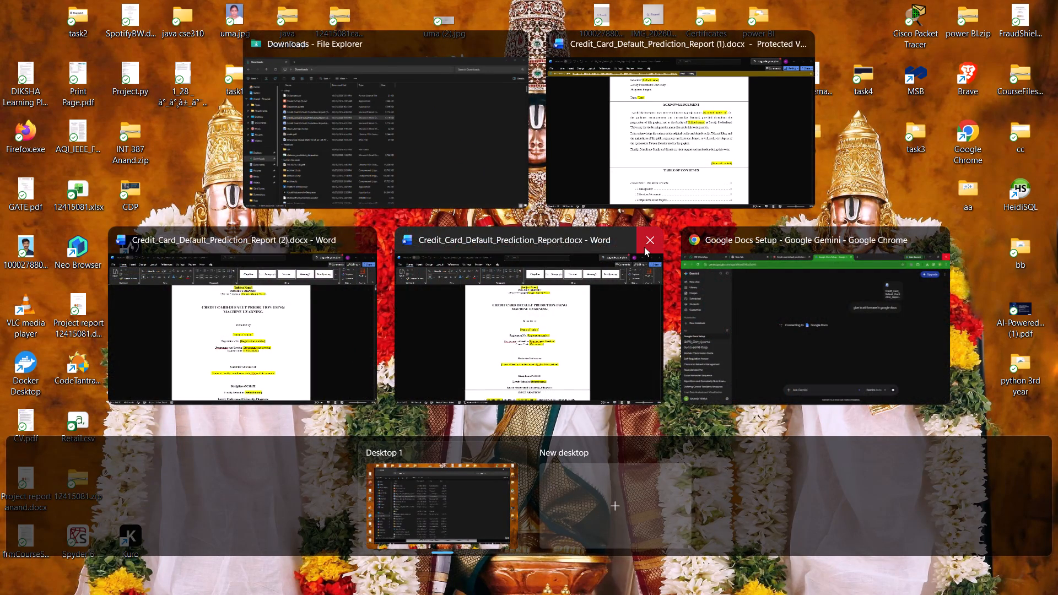
{"action": "left_click", "coordinate": [647, 245]}
{"action": "left_click", "coordinate": [506, 246]}
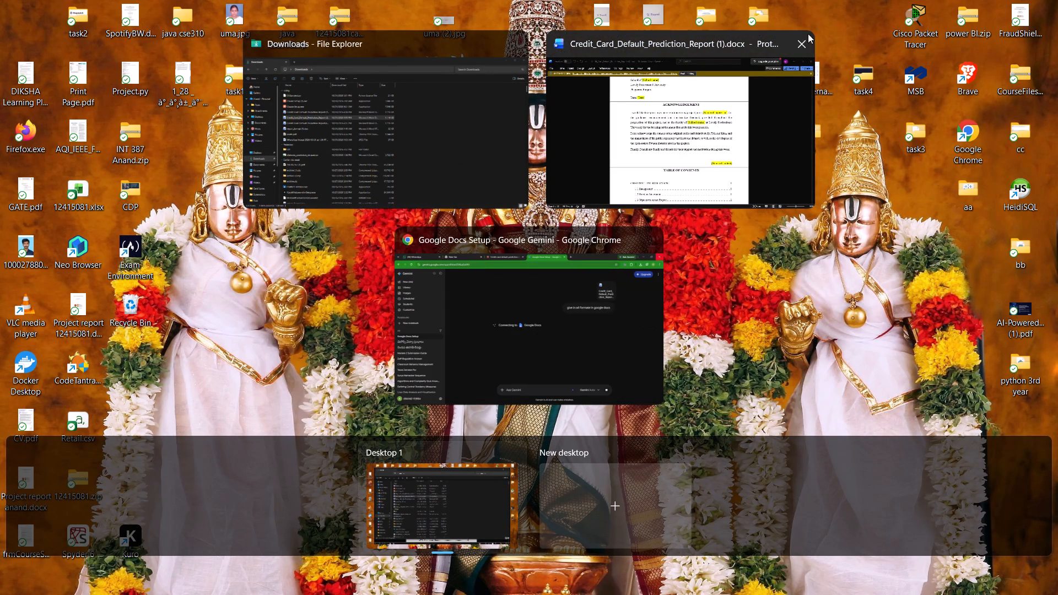
{"action": "left_click", "coordinate": [803, 39]}
{"action": "left_click", "coordinate": [576, 123]}
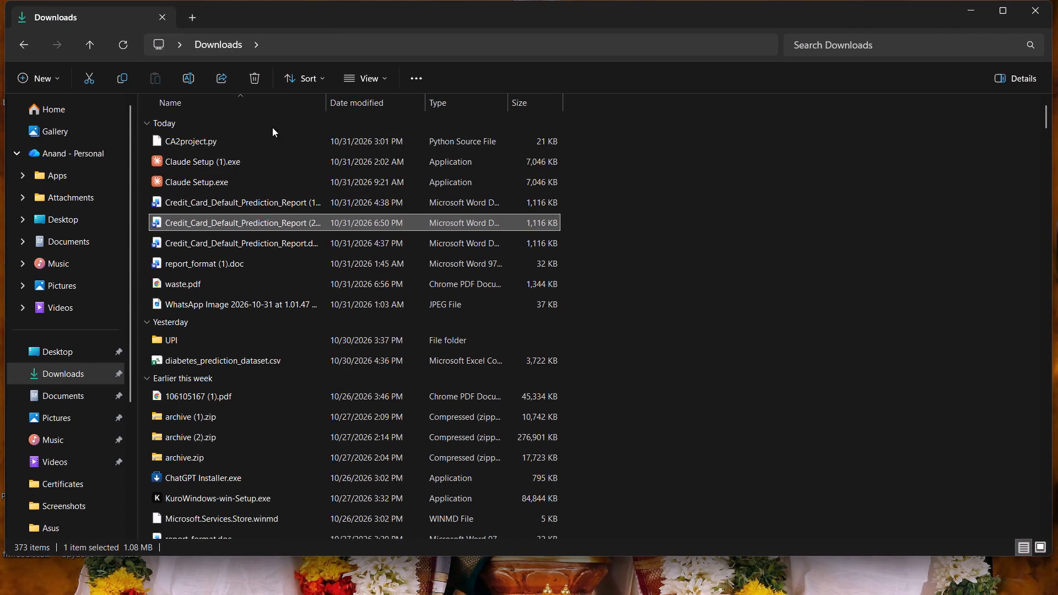
{"action": "left_click", "coordinate": [262, 82]}
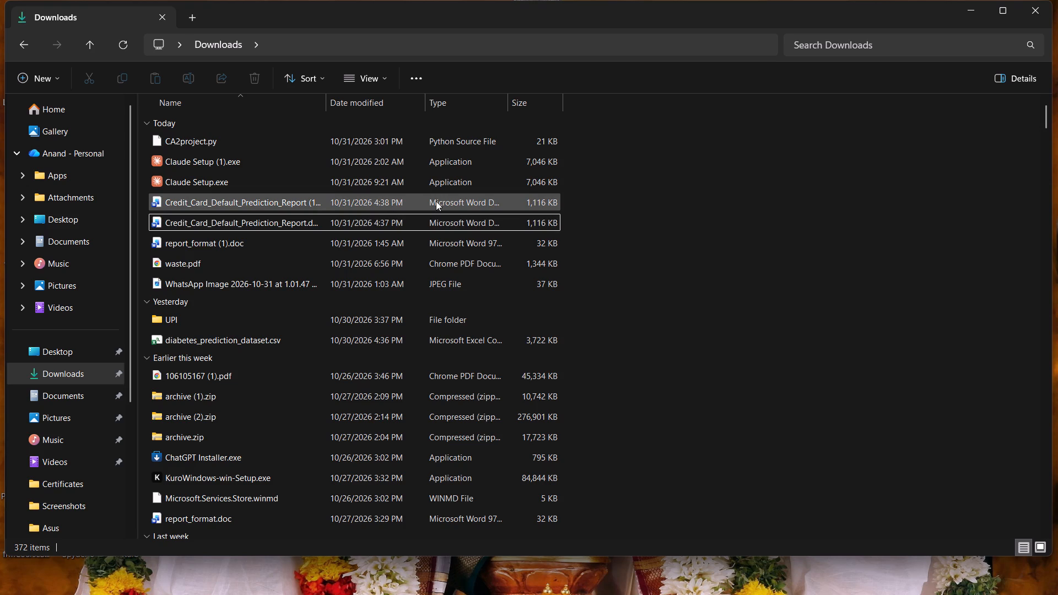
Reopen Credit_Card_Default_Prediction_Report (1).docx from Downloads to check its cover page.
{"action": "left_click", "coordinate": [420, 202]}
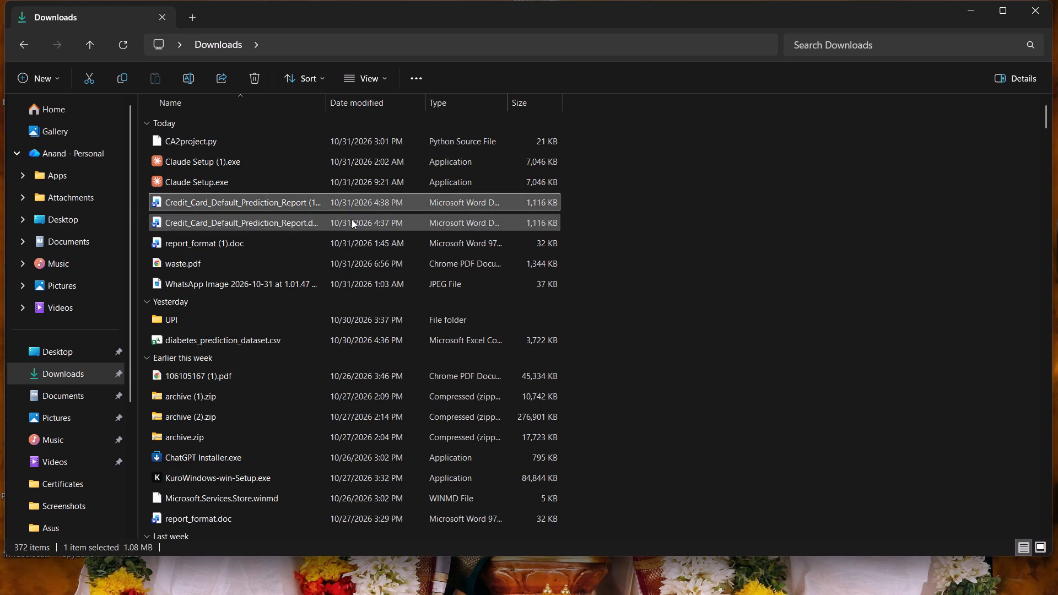
{"action": "left_click", "coordinate": [344, 222]}
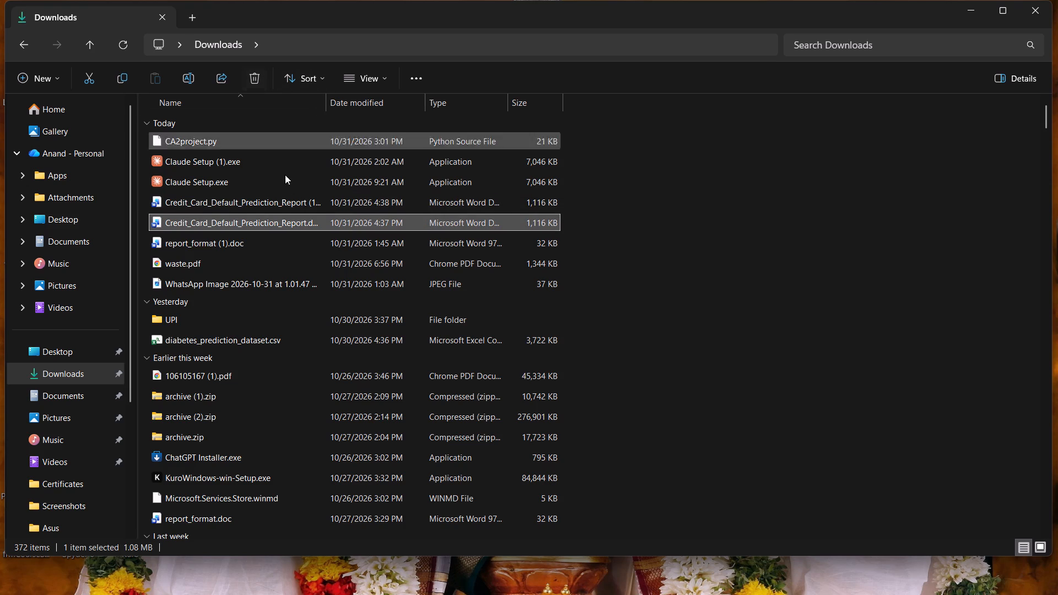
{"action": "double_click", "coordinate": [299, 204]}
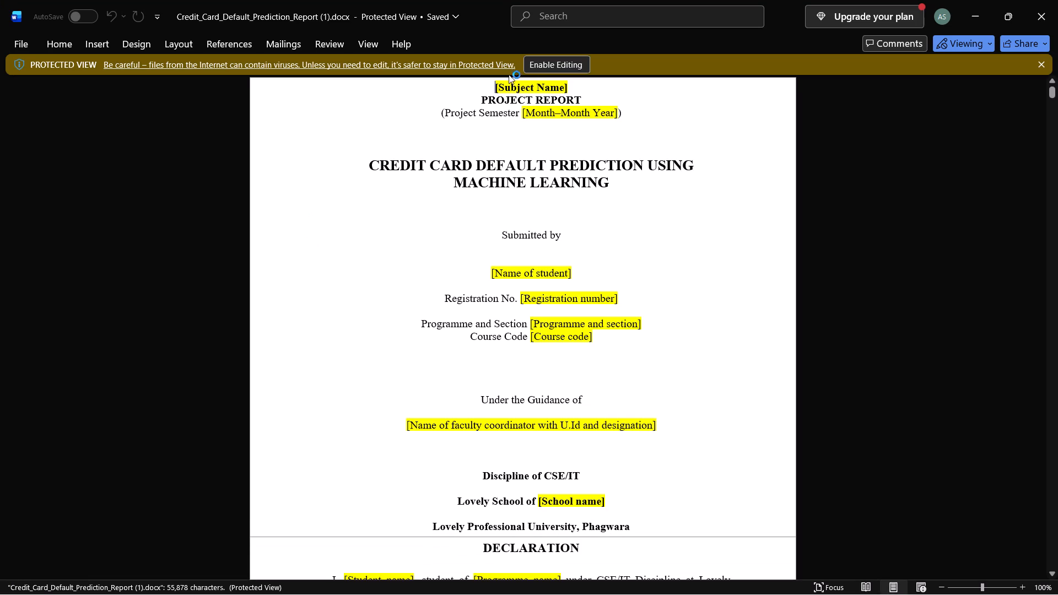
{"action": "scroll", "coordinate": [504, 180], "scroll_direction": "up", "scroll_amount": 3}
Delete Credit_Card_Default_Prediction_Report (1).docx from the Downloads folder, closing its open window in Word.
{"action": "left_click", "coordinate": [498, 181]}
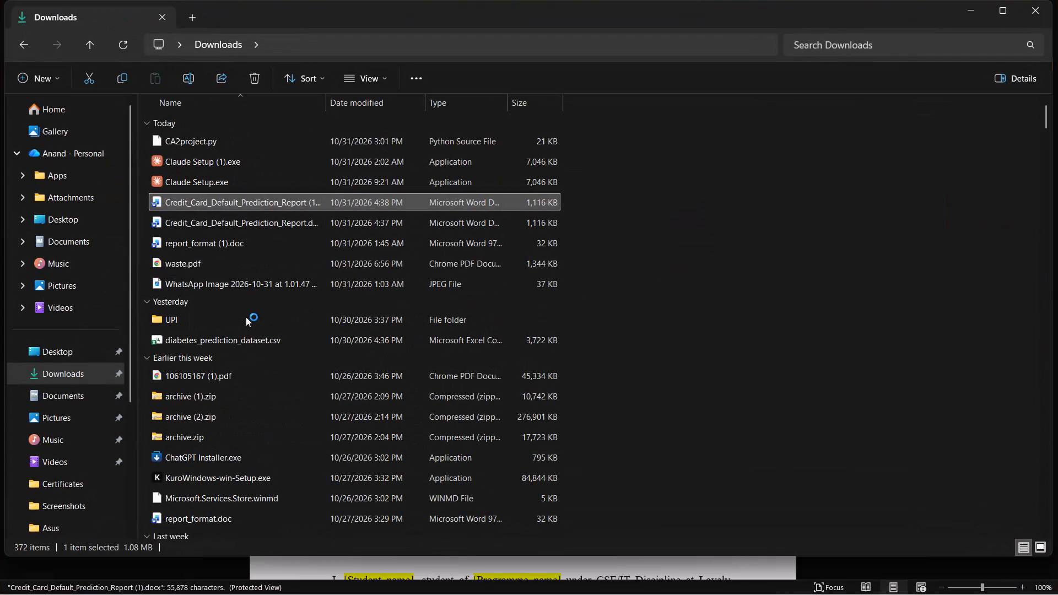
{"action": "left_click", "coordinate": [283, 227]}
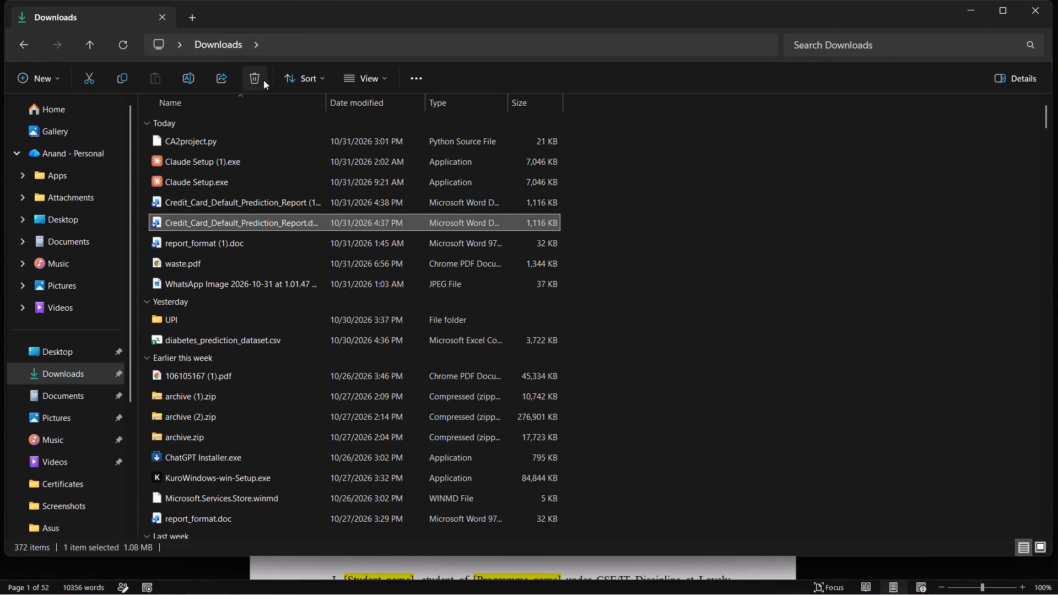
{"action": "left_click", "coordinate": [269, 197]}
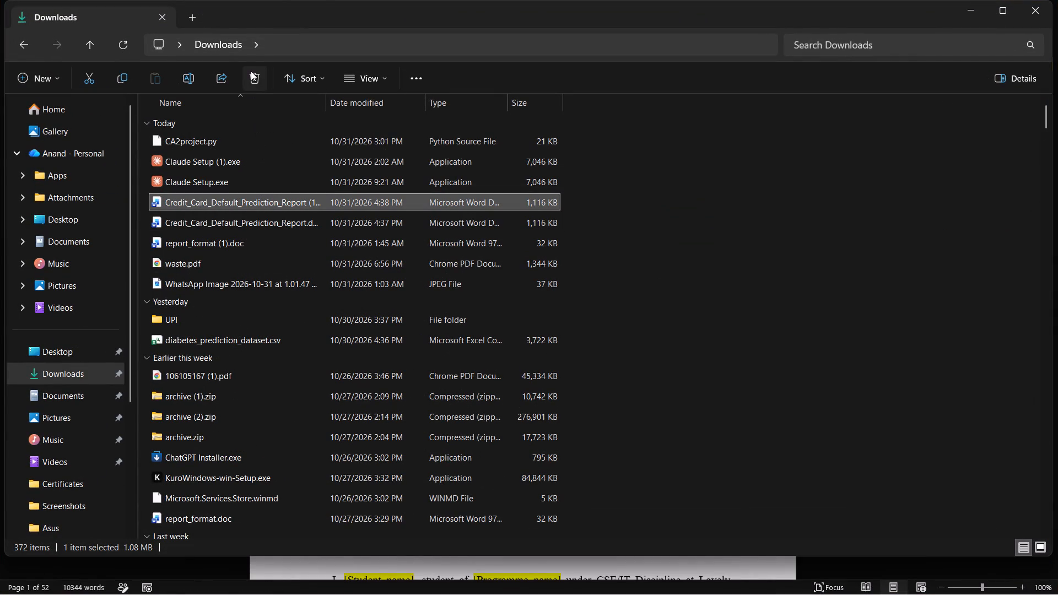
{"action": "left_click", "coordinate": [252, 75]}
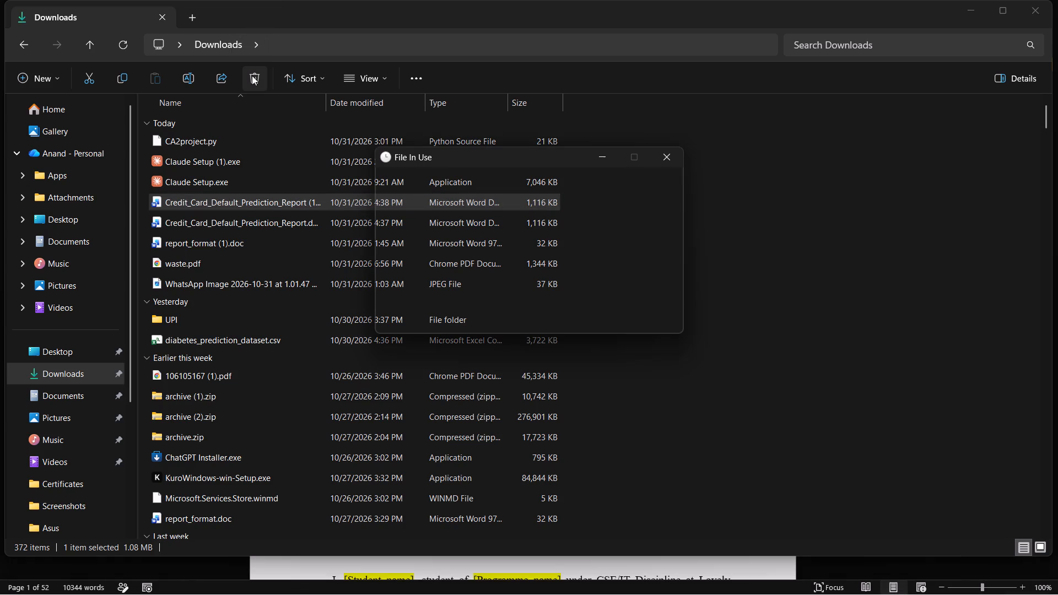
{"action": "left_click", "coordinate": [577, 280]}
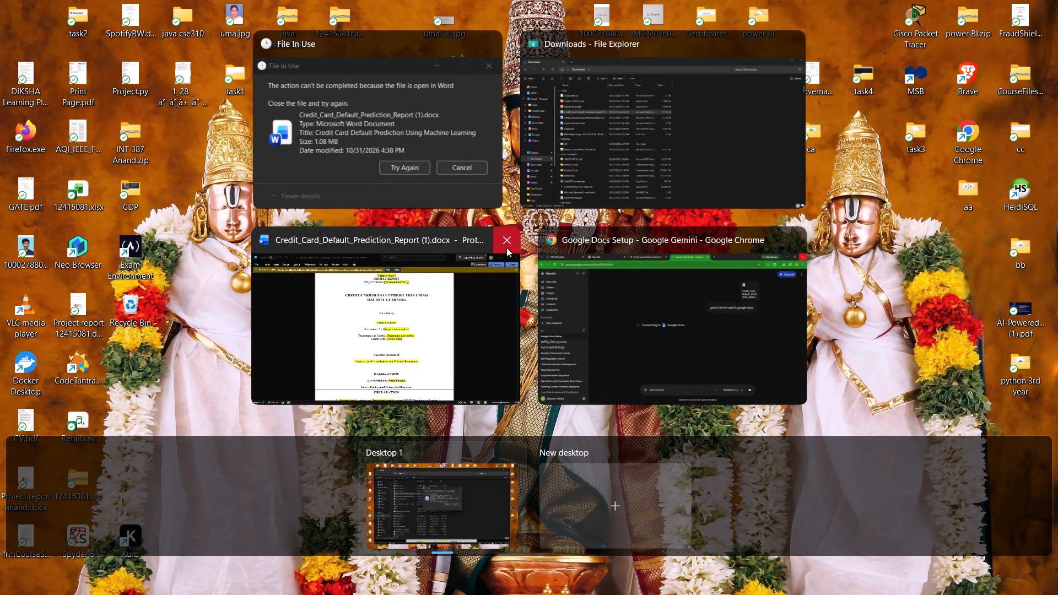
{"action": "left_click", "coordinate": [506, 247]}
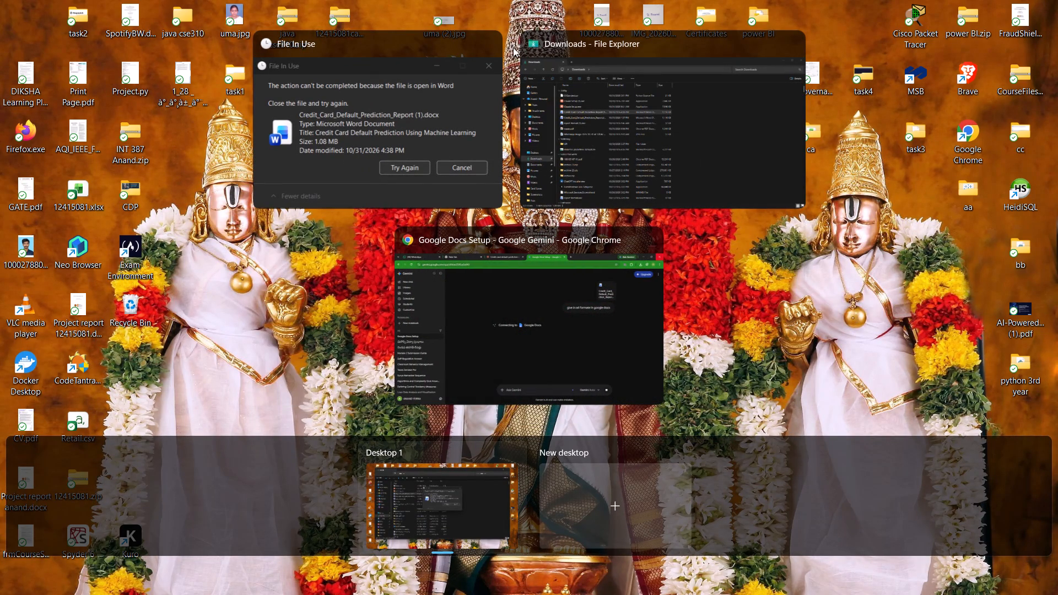
{"action": "left_click", "coordinate": [493, 46]}
{"action": "left_click", "coordinate": [553, 113]}
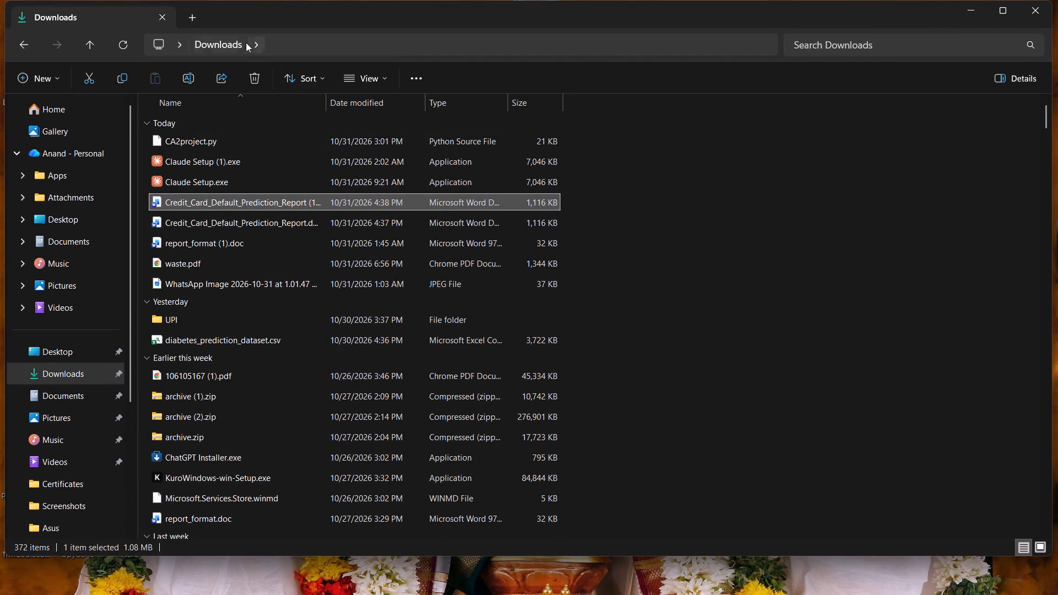
{"action": "left_click", "coordinate": [250, 77]}
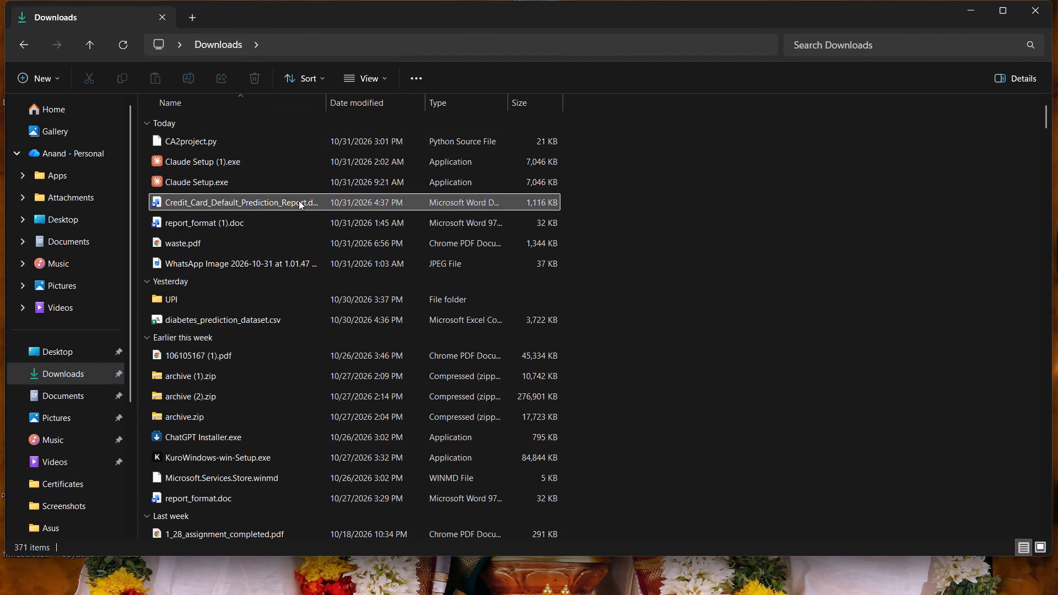
Open Credit_Card_Default_Prediction_Report.docx from Downloads without updating its fields, check its cover page, and close it.
{"action": "double_click", "coordinate": [299, 201]}
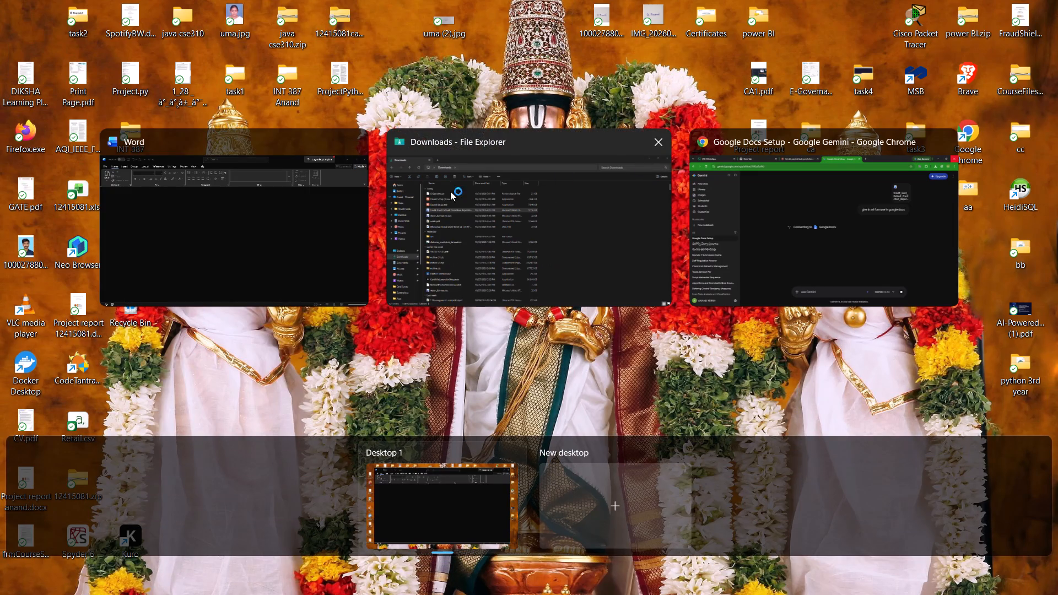
{"action": "left_click", "coordinate": [328, 200]}
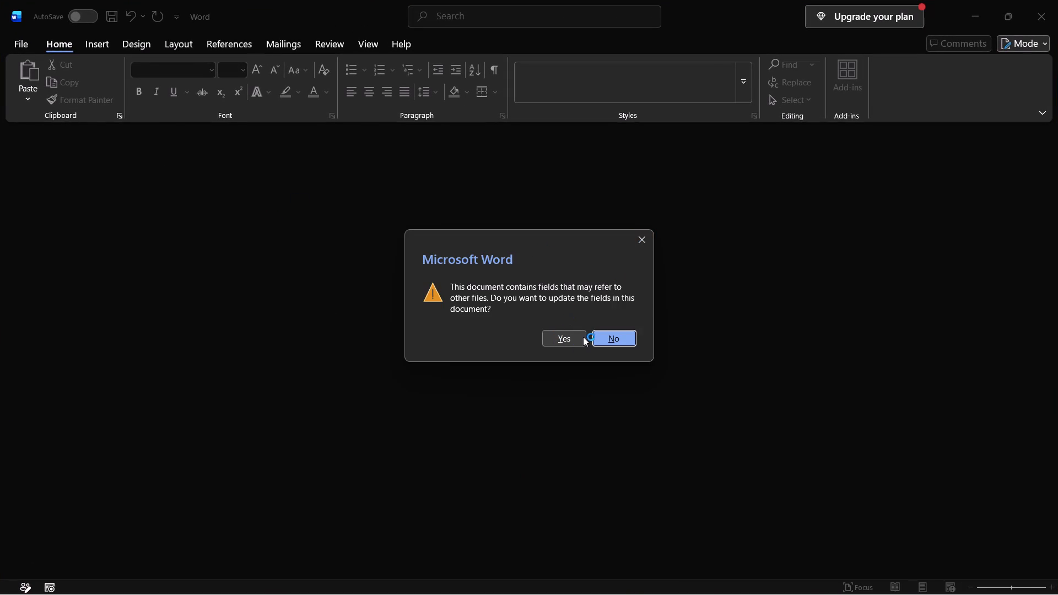
{"action": "left_click", "coordinate": [606, 338]}
{"action": "scroll", "coordinate": [598, 159], "scroll_direction": "up", "scroll_amount": 5}
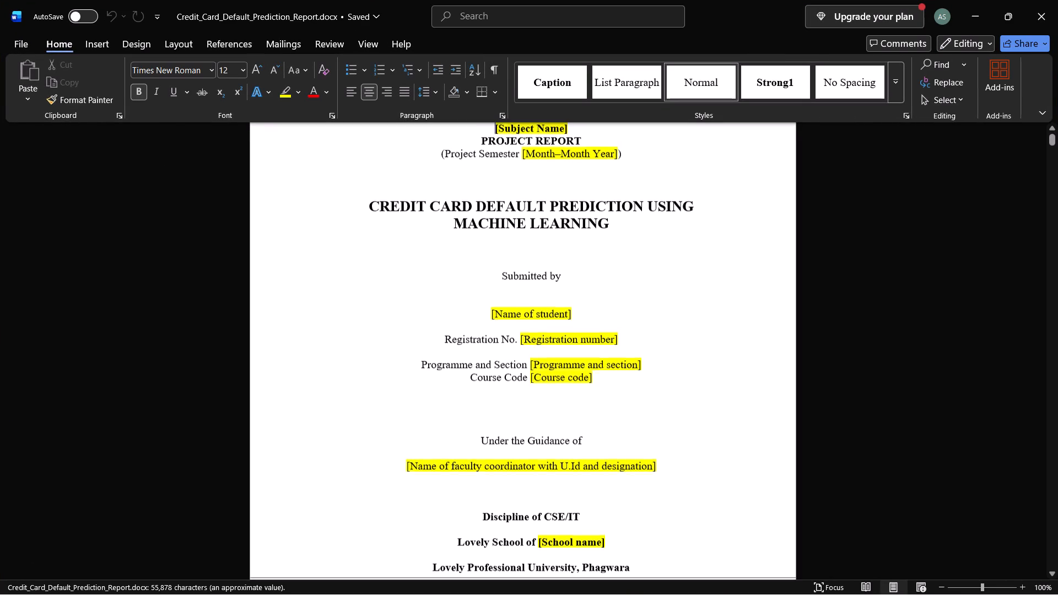
{"action": "left_click", "coordinate": [1057, 0]}
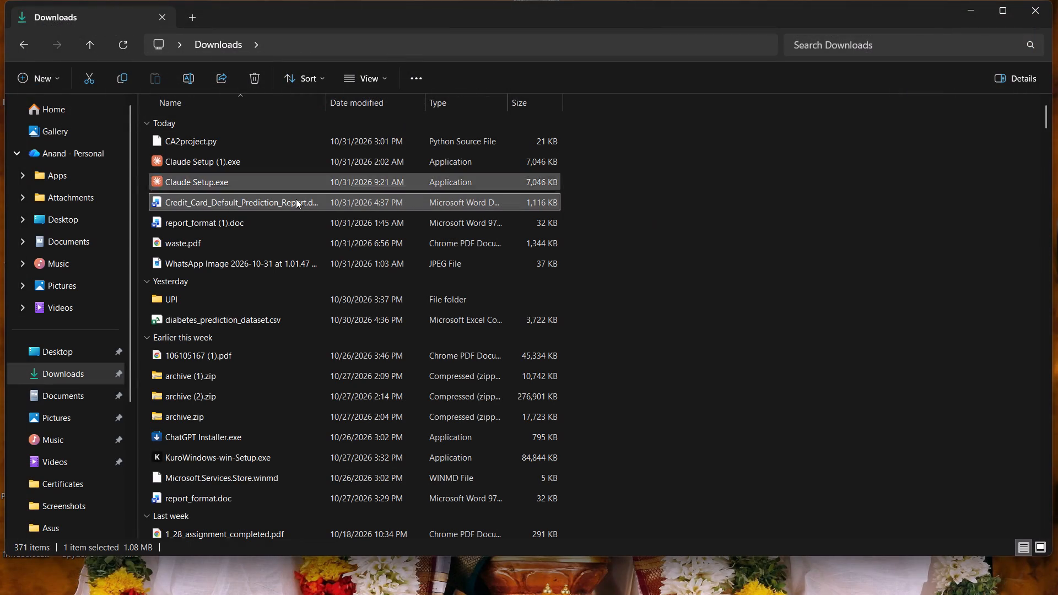
Delete Credit_Card_Default_Prediction_Report.docx from the Downloads folder.
{"action": "left_click", "coordinate": [253, 82]}
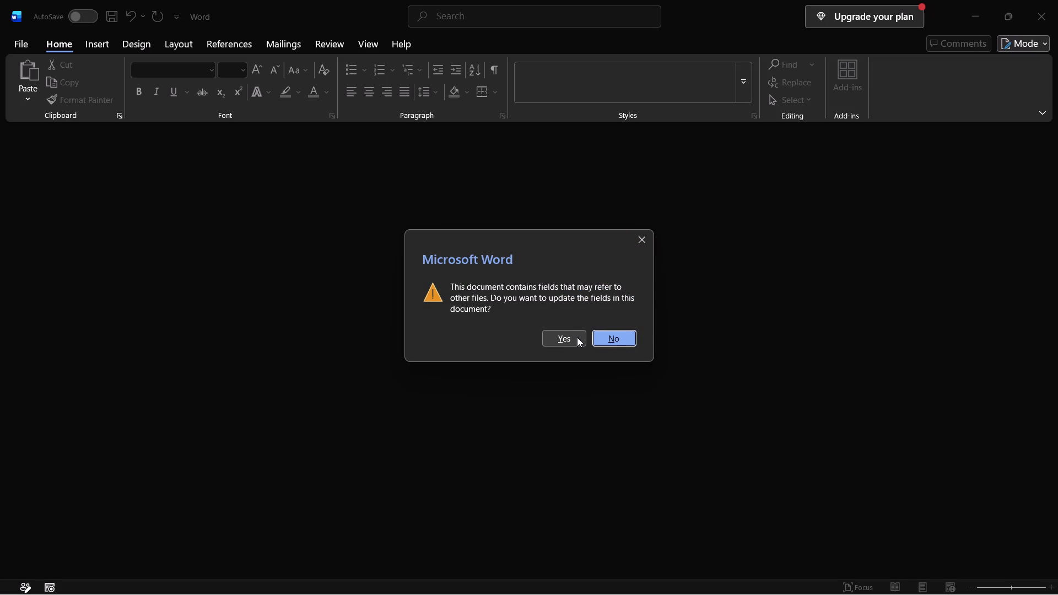
{"action": "left_click", "coordinate": [638, 244]}
Delete the highlighted [Subject Name] placeholder above PROJECT REPORT on the cover page.
{"action": "scroll", "coordinate": [544, 214], "scroll_direction": "up", "scroll_amount": 4}
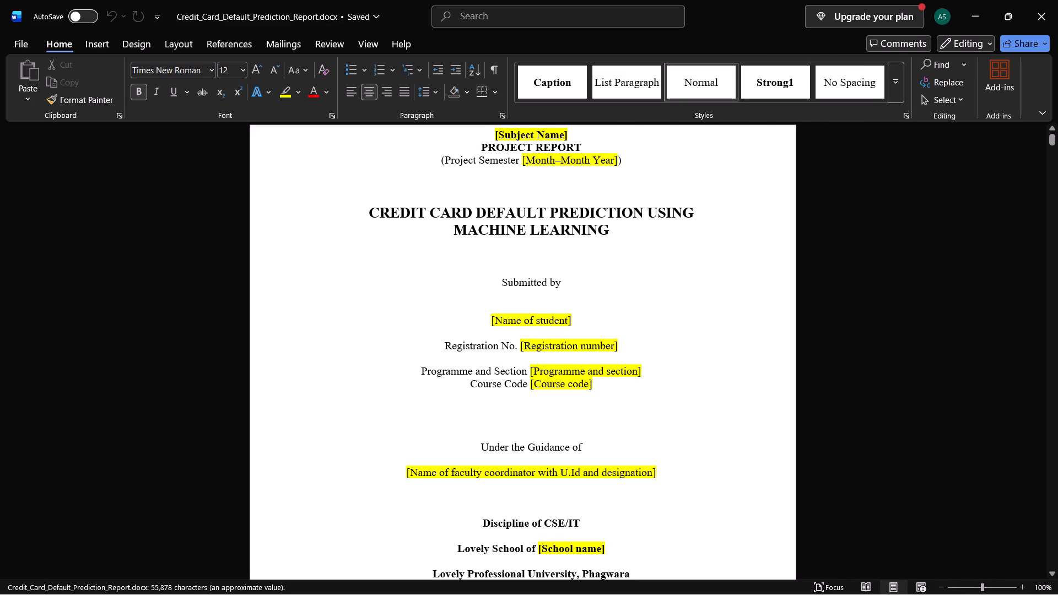
{"action": "left_click_drag", "start_coordinate": [570, 132], "coordinate": [506, 135]}
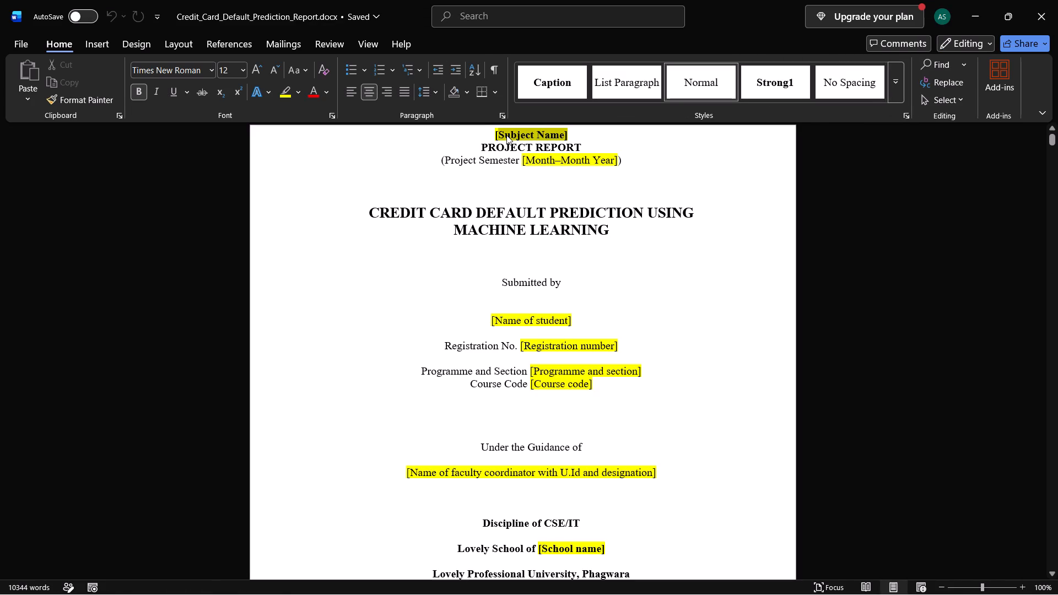
{"action": "left_click_drag", "start_coordinate": [506, 135], "coordinate": [496, 134]}
{"action": "key", "text": "BackSpace"}
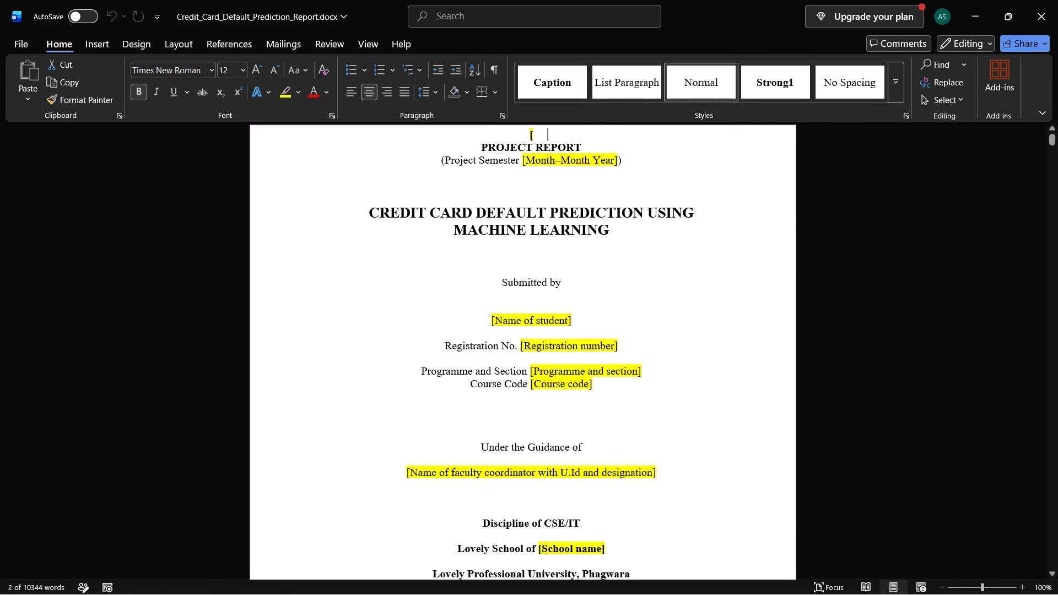
{"action": "key", "text": "BackSpace"}
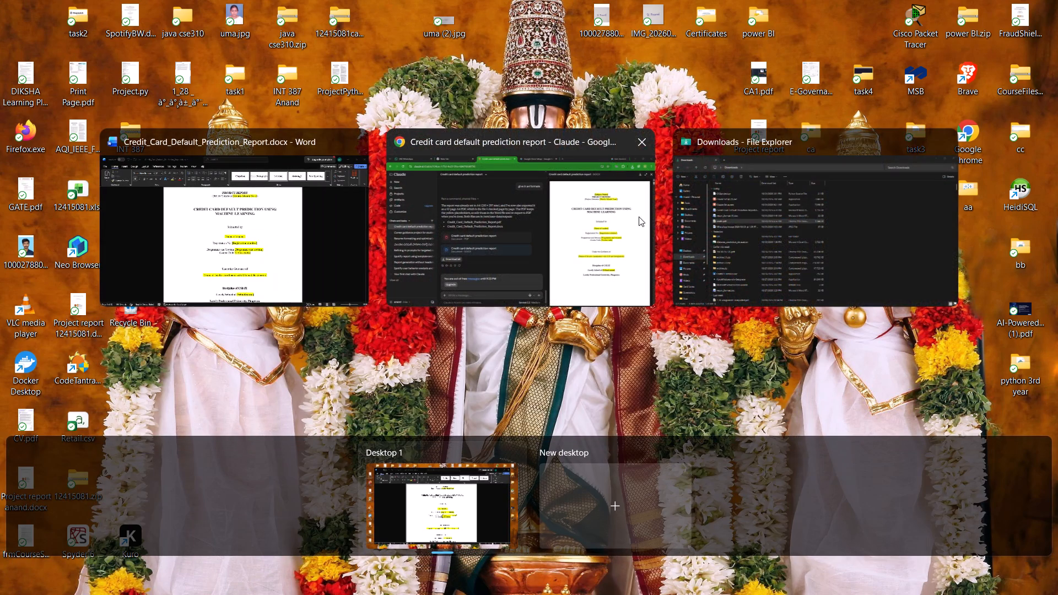
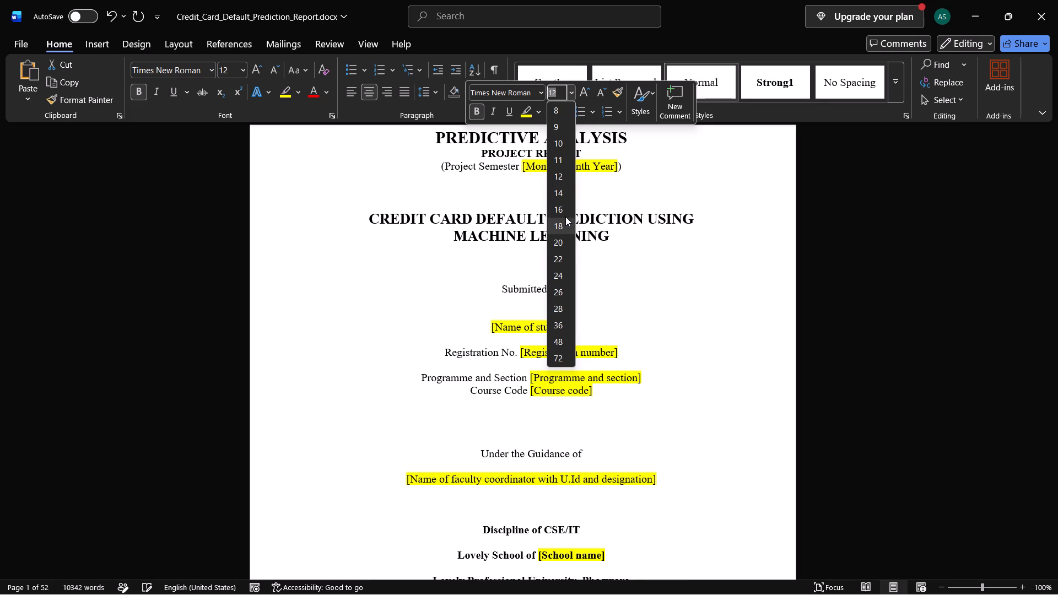
Set the font size of the PREDICTIVE ANALYSIS heading on the cover page to 16.
{"action": "left_click", "coordinate": [566, 212]}
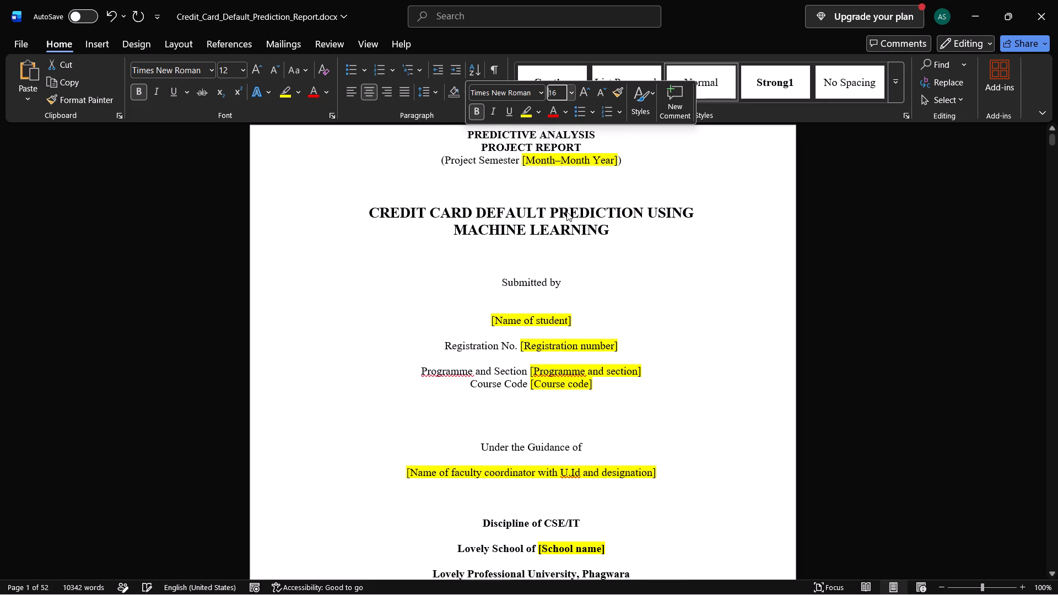
{"action": "left_click", "coordinate": [430, 147]}
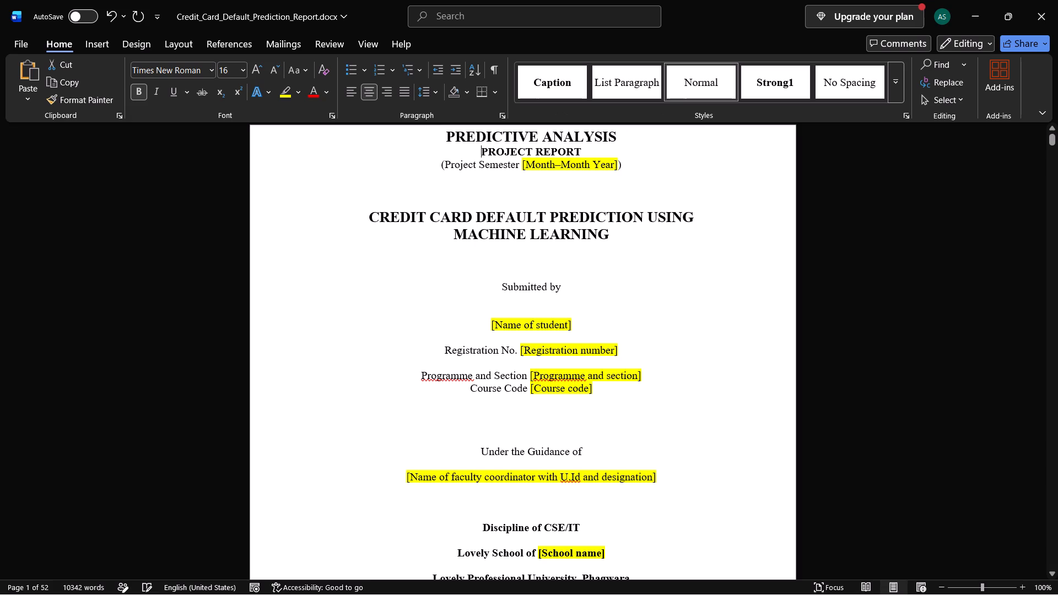
Add two blank lines above the PREDICTIVE ANALYSIS heading and one blank line of font size 8 between it and PROJECT REPORT.
{"action": "left_click", "coordinate": [443, 140]}
{"action": "key", "text": "Return"}
{"action": "key", "text": "Return"}
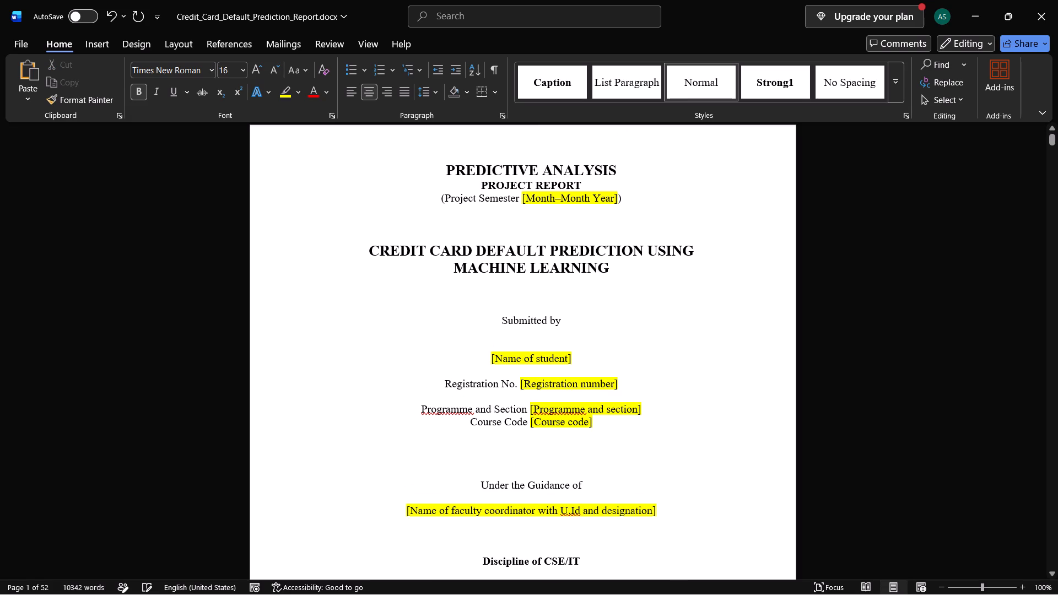
{"action": "left_click", "coordinate": [622, 167]}
{"action": "key", "text": "Return"}
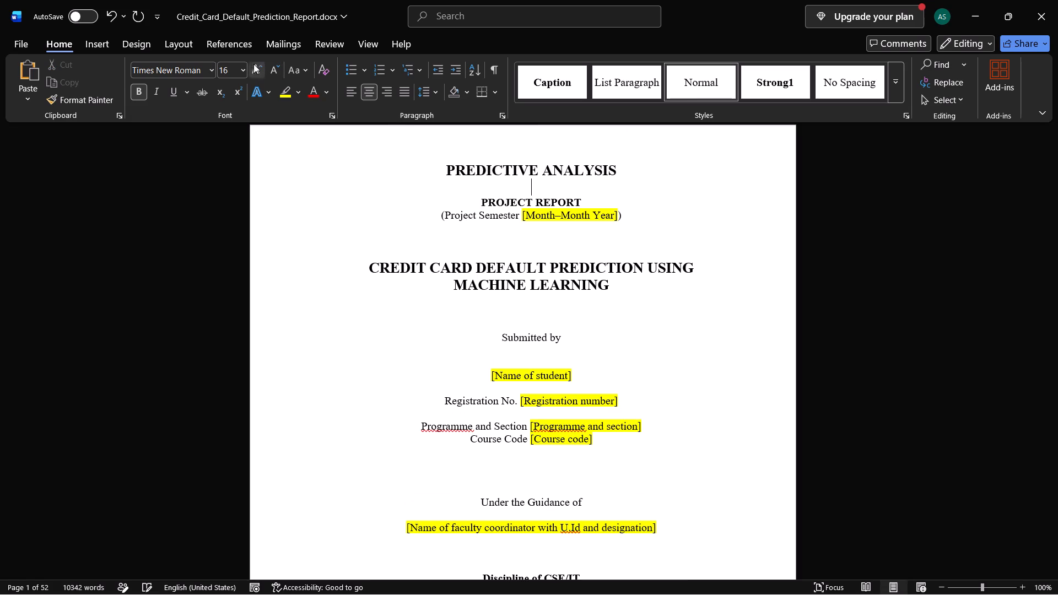
{"action": "left_click", "coordinate": [242, 69]}
{"action": "left_click", "coordinate": [237, 86]}
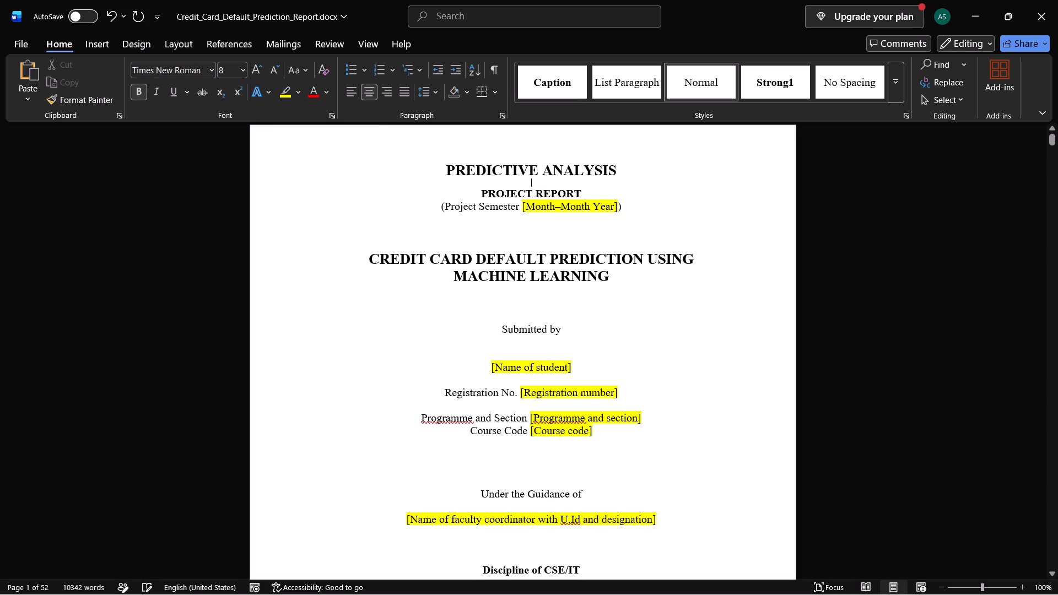
Delete the (Project Semester [Month–Month Year]) line below PROJECT REPORT, including its emptied paragraph.
{"action": "left_click_drag", "start_coordinate": [625, 207], "coordinate": [450, 205]}
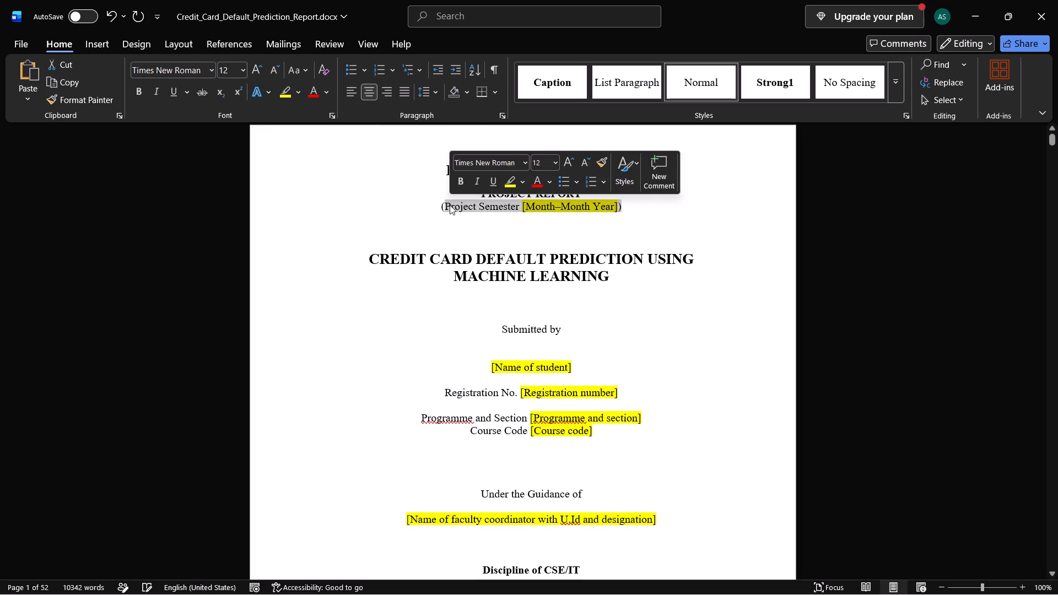
{"action": "key", "text": "BackSpace"}
{"action": "key", "text": "BackSpace"}
{"action": "key", "text": "BackSpace"}
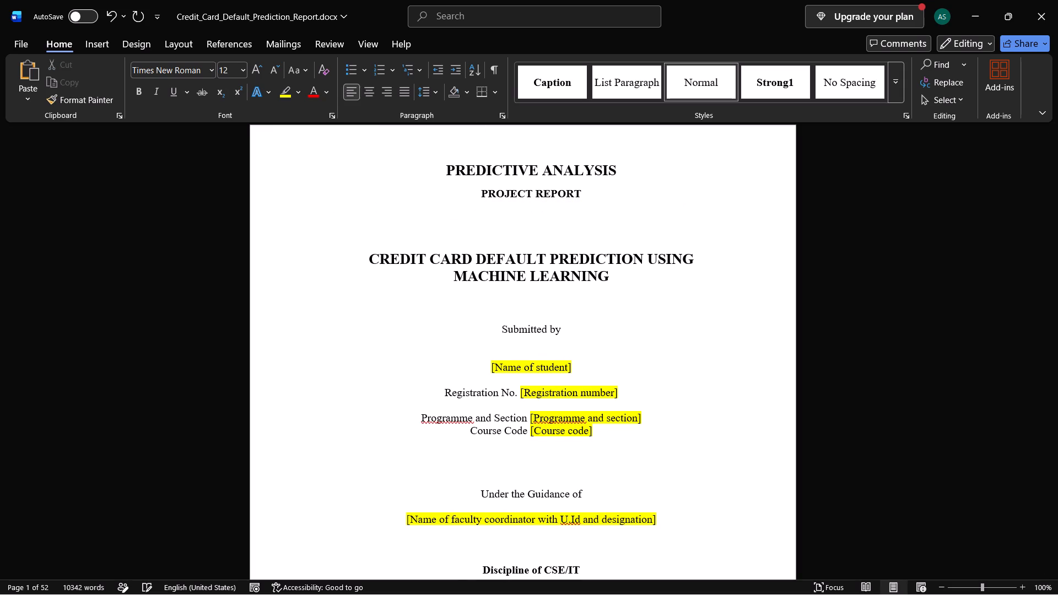
{"action": "key", "text": "BackSpace"}
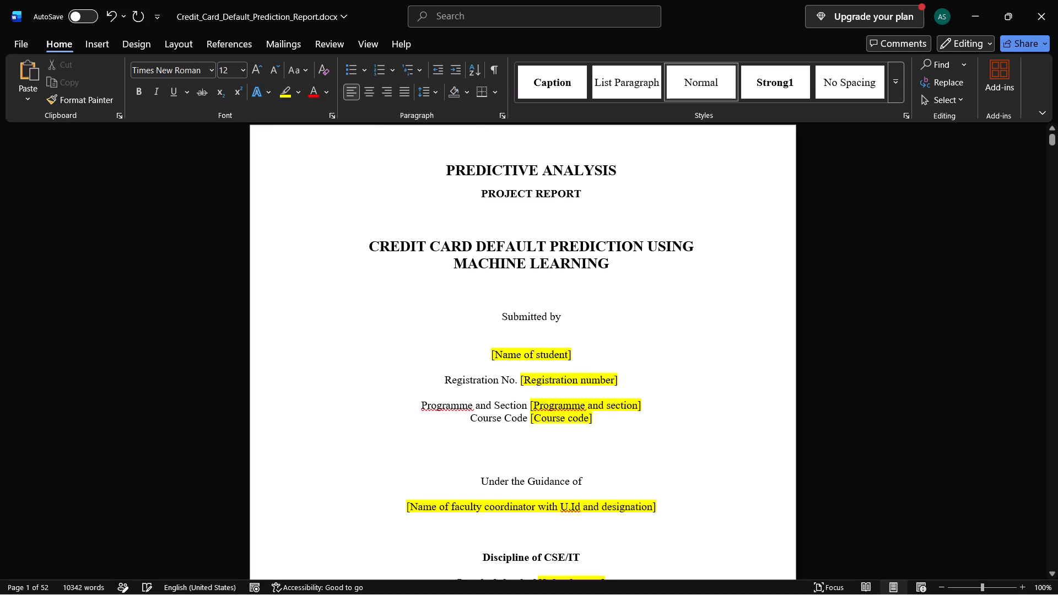
Remove one blank line between Submitted by and [Name of student] on the cover page, and set the remaining blank line to font size 8.
{"action": "left_click", "coordinate": [553, 328]}
{"action": "key", "text": "BackSpace"}
{"action": "key", "text": "BackSpace"}
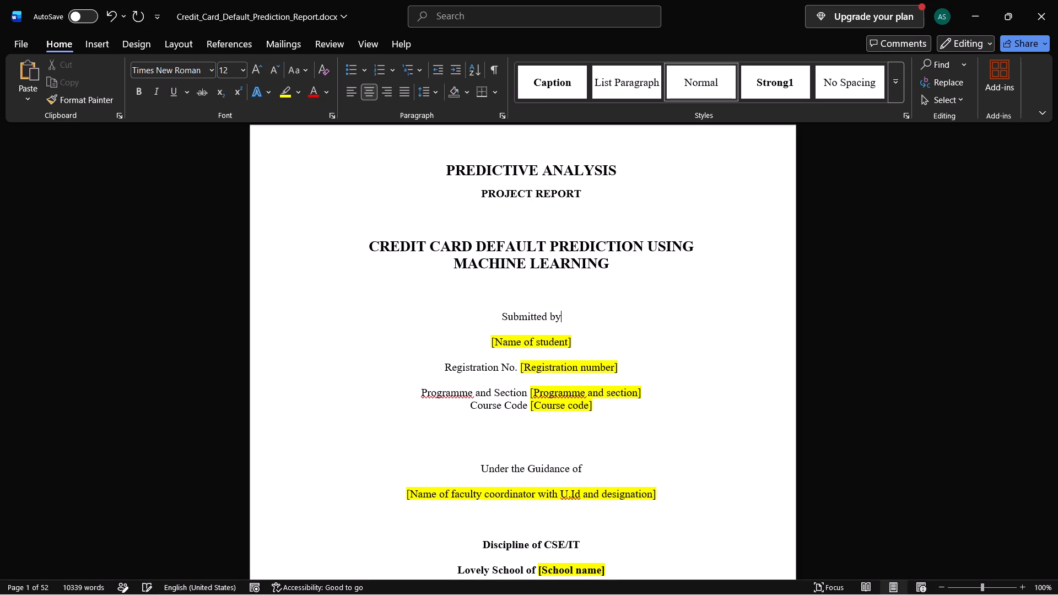
{"action": "left_click", "coordinate": [533, 325]}
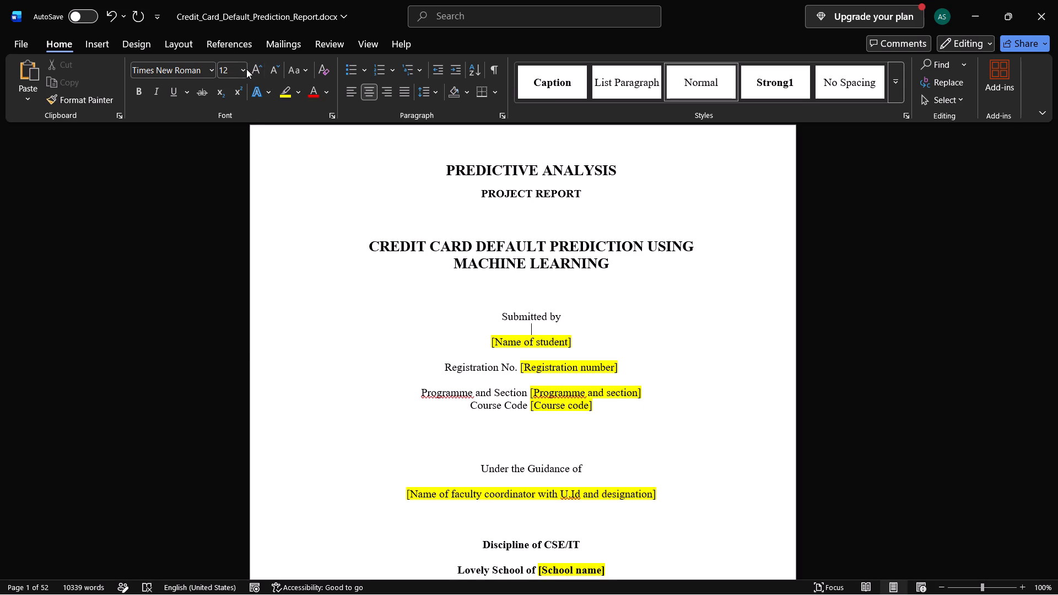
{"action": "left_click", "coordinate": [245, 69]}
{"action": "left_click", "coordinate": [236, 91]}
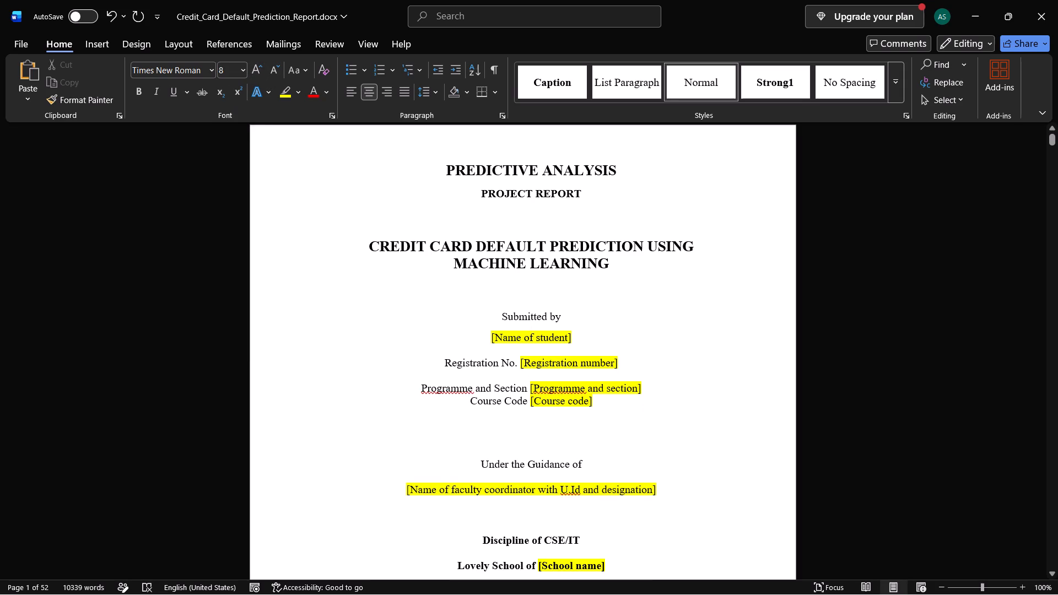
Replace the highlighted [Name of student] placeholder below Submitted by with the student's name.
{"action": "left_click_drag", "start_coordinate": [576, 337], "coordinate": [486, 335]}
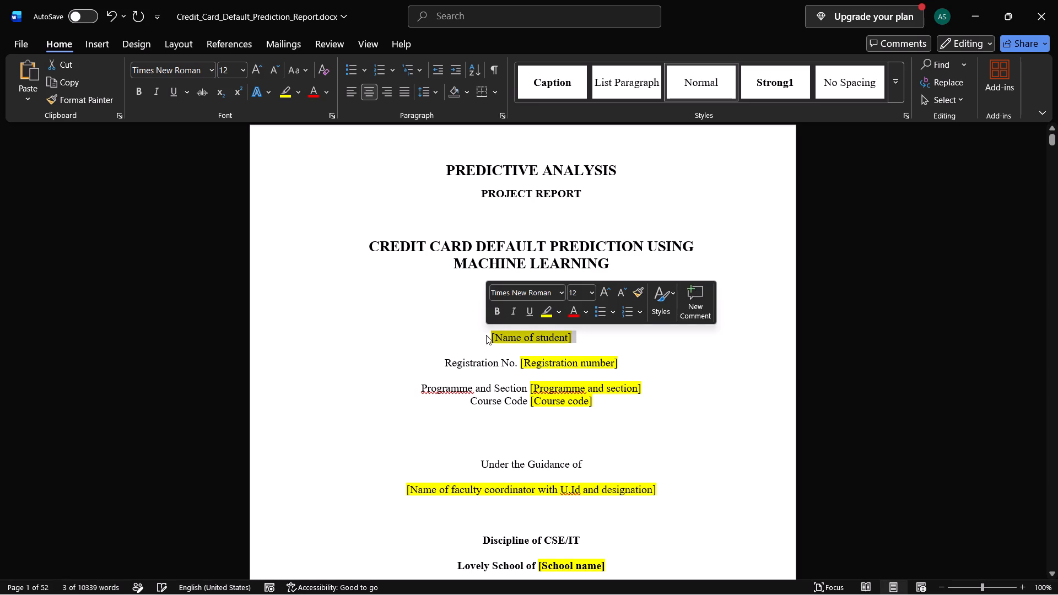
{"action": "key", "text": "BackSpace"}
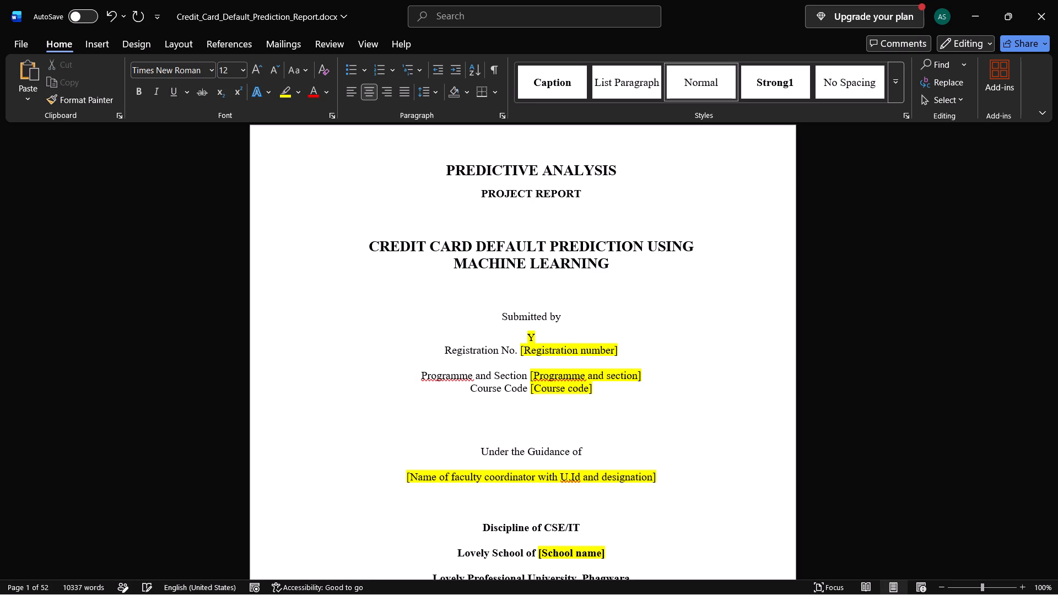
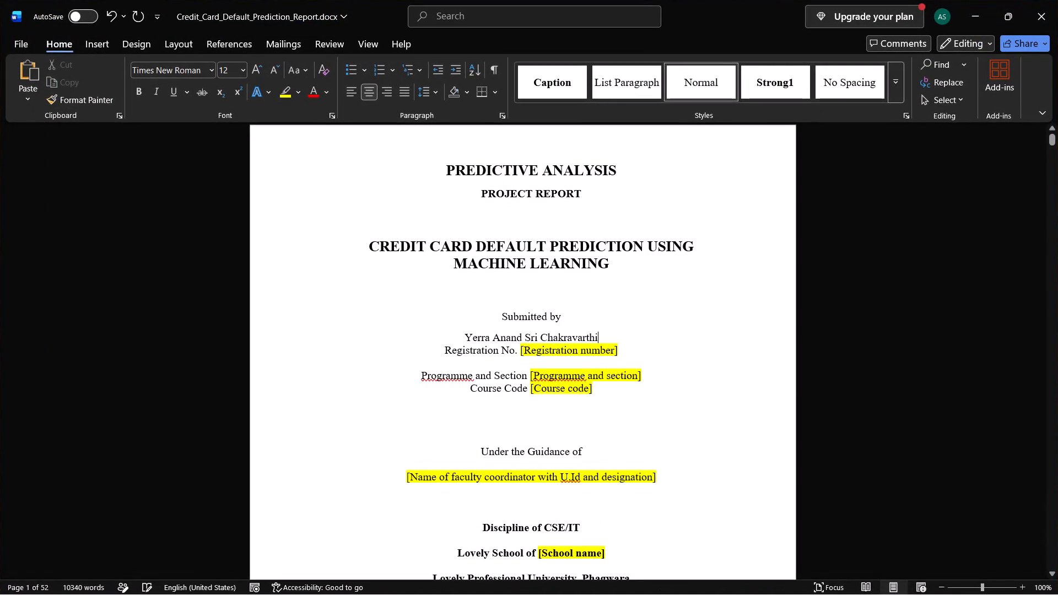
Insert a blank line of font size 8 between the student's name and the Registration No. line on the cover page.
{"action": "left_click", "coordinate": [532, 323]}
{"action": "left_click", "coordinate": [605, 342]}
{"action": "key", "text": "Return"}
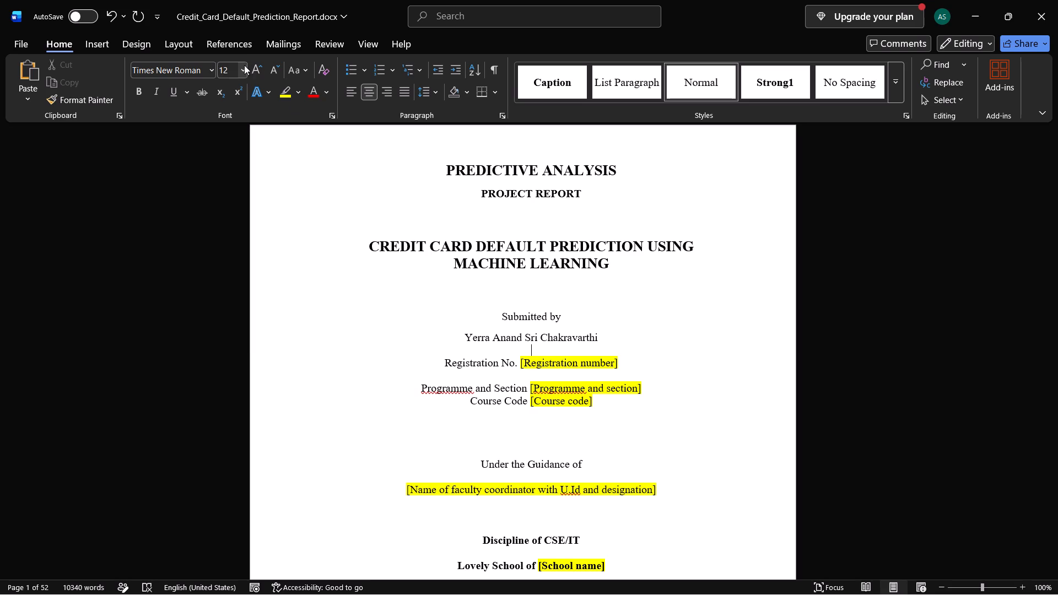
{"action": "left_click", "coordinate": [245, 66]}
{"action": "left_click", "coordinate": [243, 86]}
{"action": "left_click", "coordinate": [233, 90]}
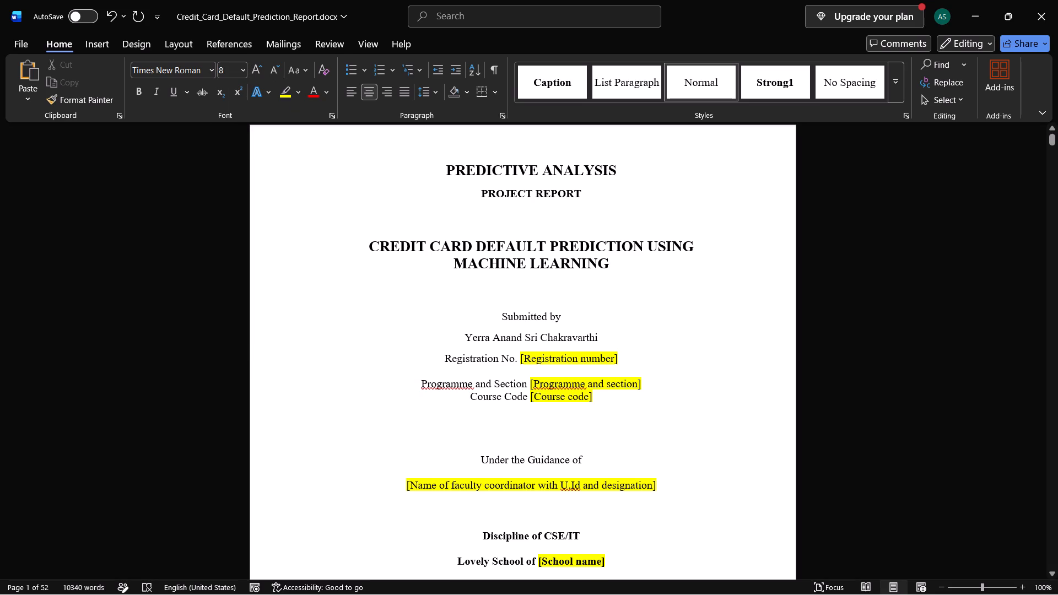
Delete the highlighted [Registration number] placeholder after Registration No. on the cover page.
{"action": "left_click_drag", "start_coordinate": [623, 356], "coordinate": [522, 359]}
{"action": "key", "text": "BackSpace"}
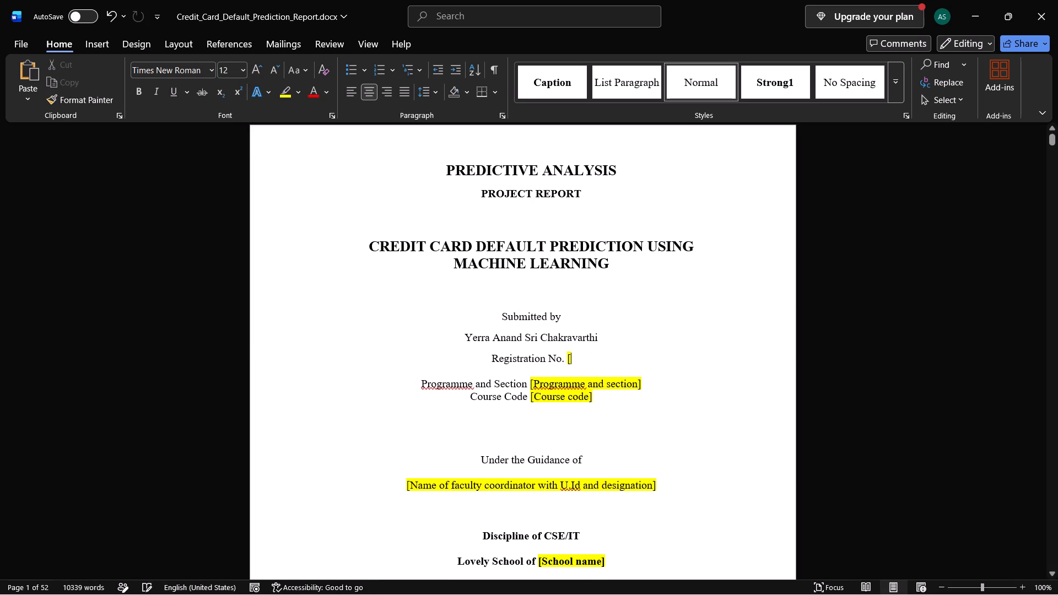
Replace the rest of the registration placeholder and the period after No with a spaced colon and the student's registration number.
{"action": "key", "text": "BackSpace"}
{"action": "key", "text": "BackSpace"}
{"action": "key", "text": "BackSpace"}
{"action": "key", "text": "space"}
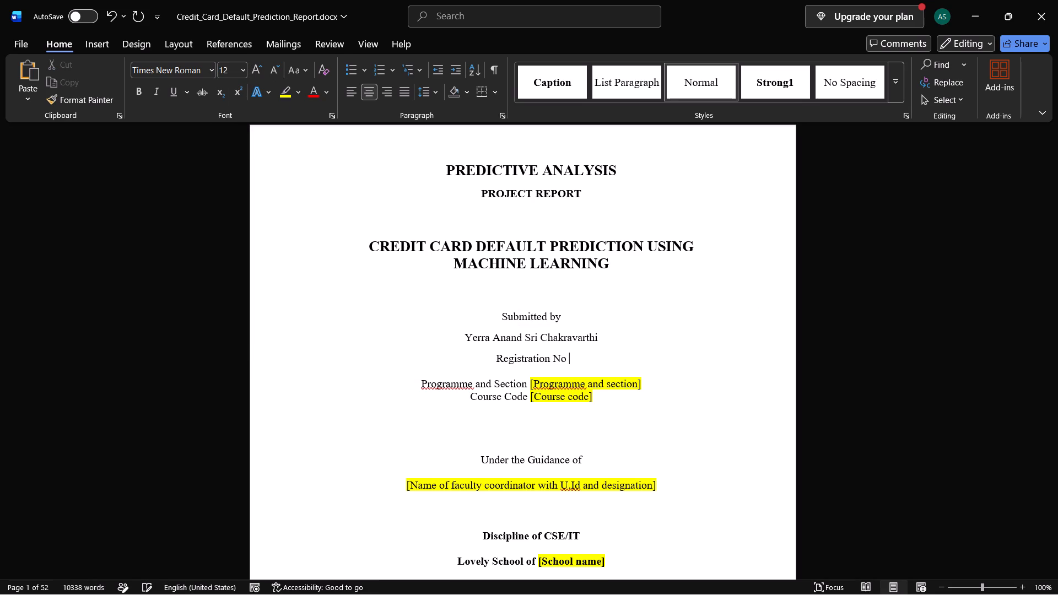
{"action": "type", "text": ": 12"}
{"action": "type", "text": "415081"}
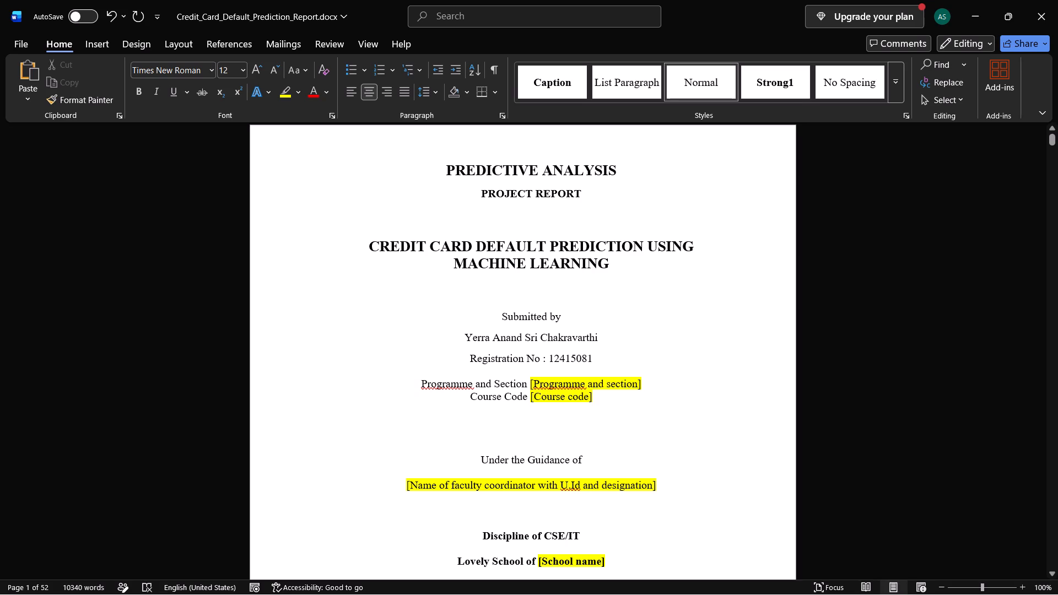
Set the font size of the blank line between Registration No and Programme and Section to 8.
{"action": "left_click", "coordinate": [556, 350]}
{"action": "left_click", "coordinate": [597, 360]}
{"action": "left_click", "coordinate": [525, 369]}
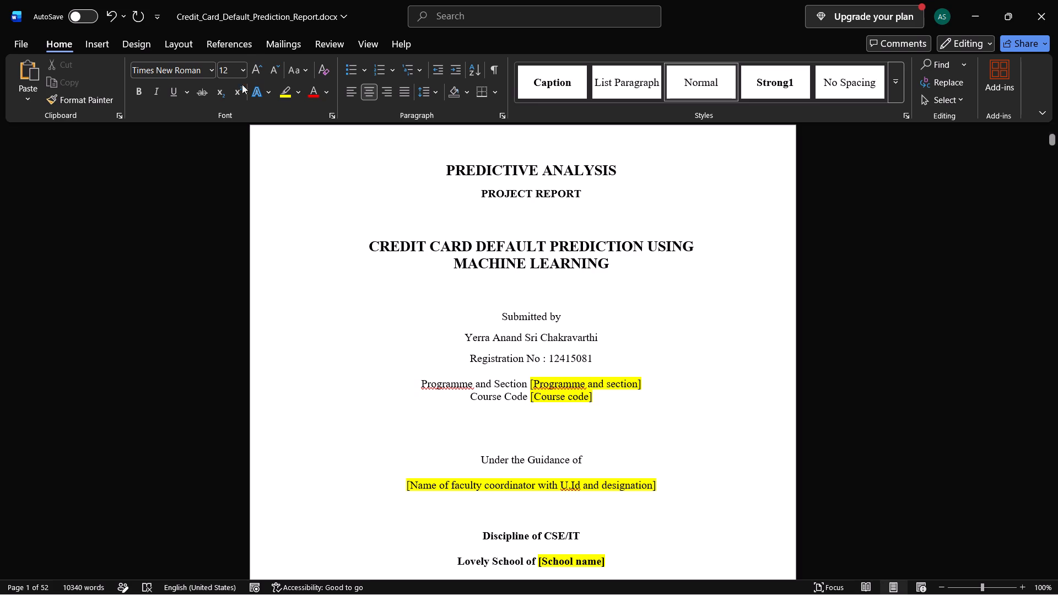
{"action": "left_click", "coordinate": [241, 68]}
{"action": "left_click", "coordinate": [233, 87]}
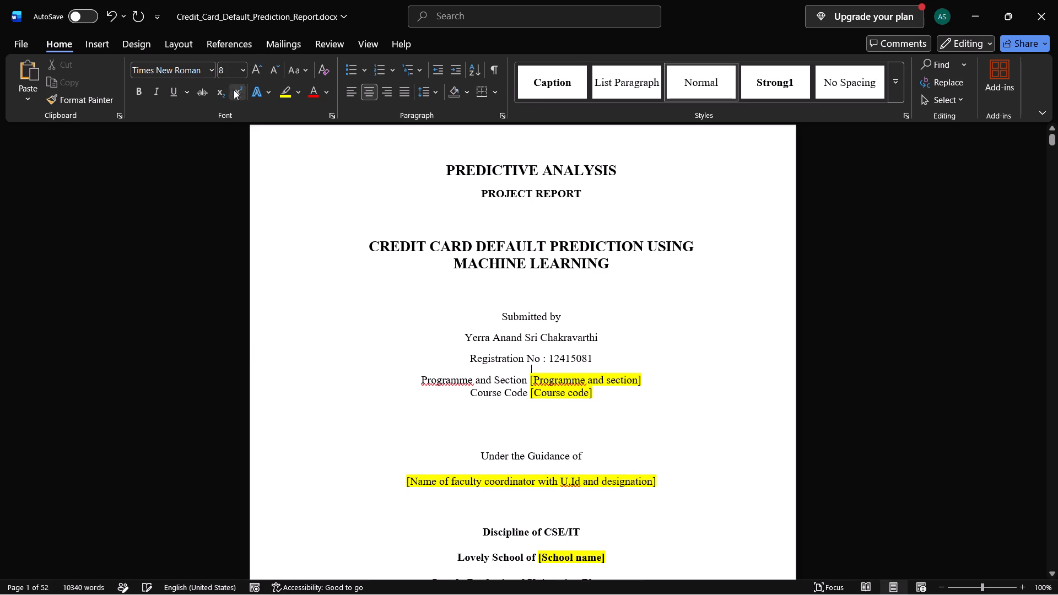
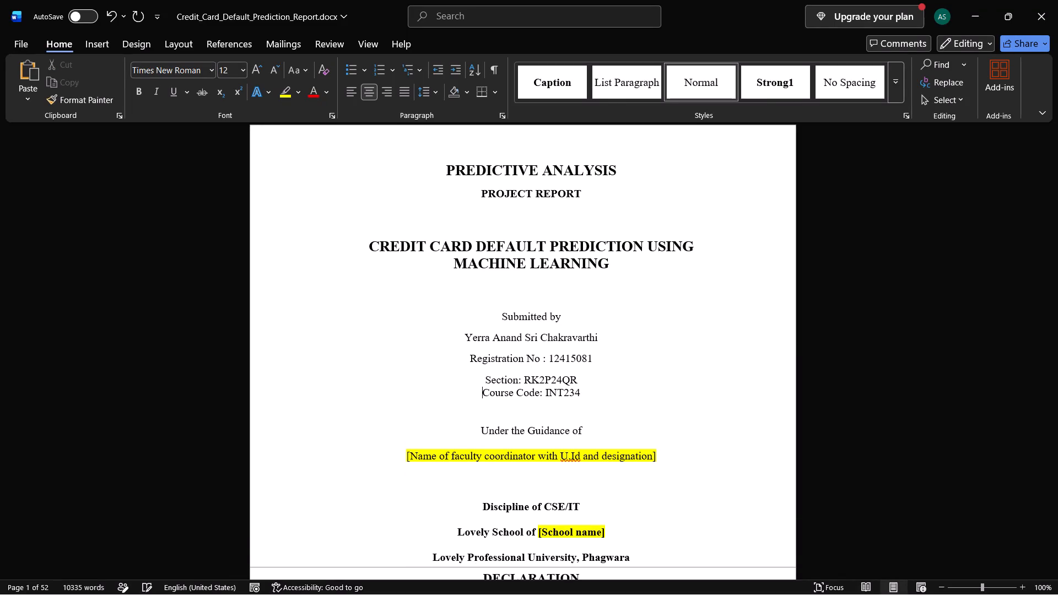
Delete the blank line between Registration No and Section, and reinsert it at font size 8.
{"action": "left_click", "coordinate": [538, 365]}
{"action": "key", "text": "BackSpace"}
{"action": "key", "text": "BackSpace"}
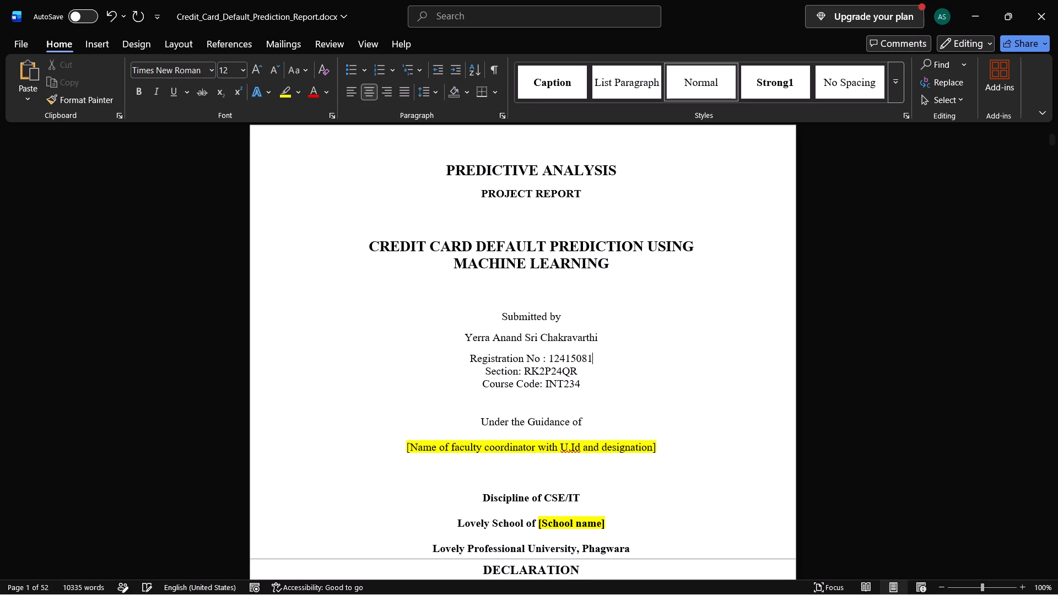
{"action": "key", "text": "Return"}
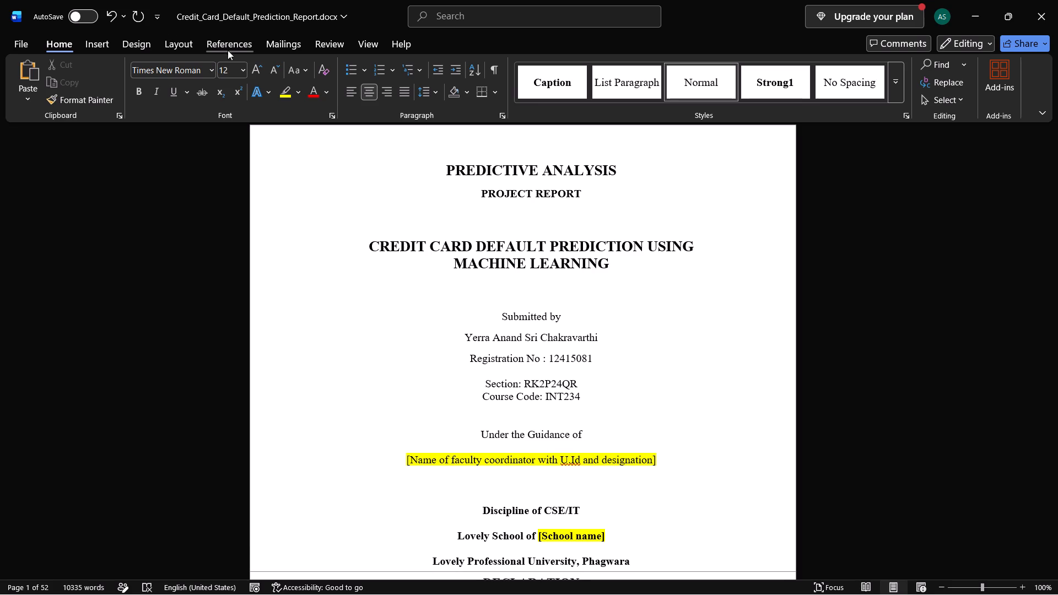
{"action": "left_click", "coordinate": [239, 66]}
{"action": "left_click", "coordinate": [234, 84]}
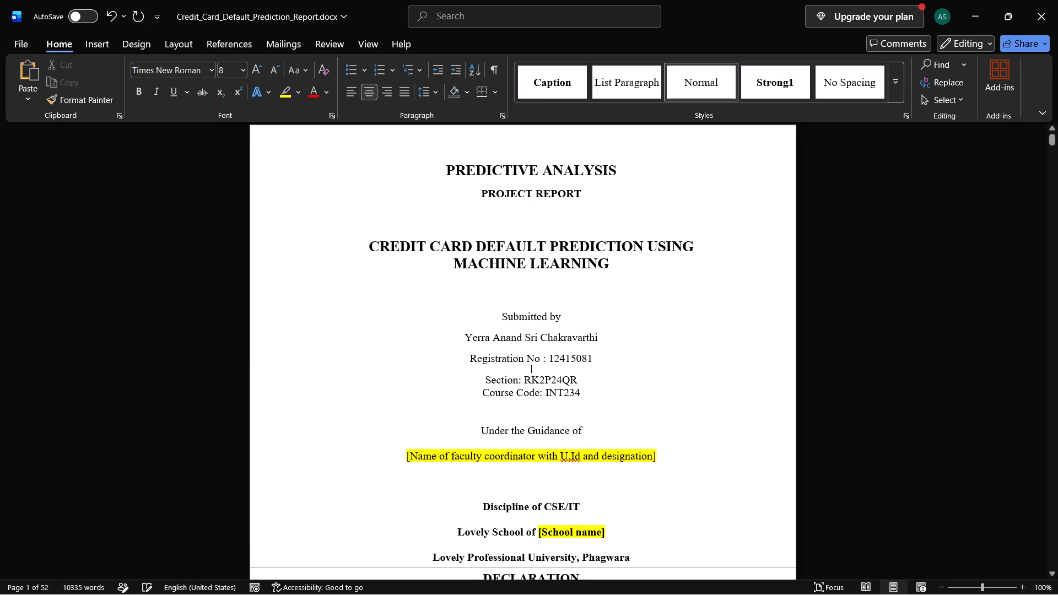
Add a space before the colon in the Section line of the cover page.
{"action": "left_click", "coordinate": [585, 380]}
{"action": "left_click", "coordinate": [518, 381]}
{"action": "key", "text": "space"}
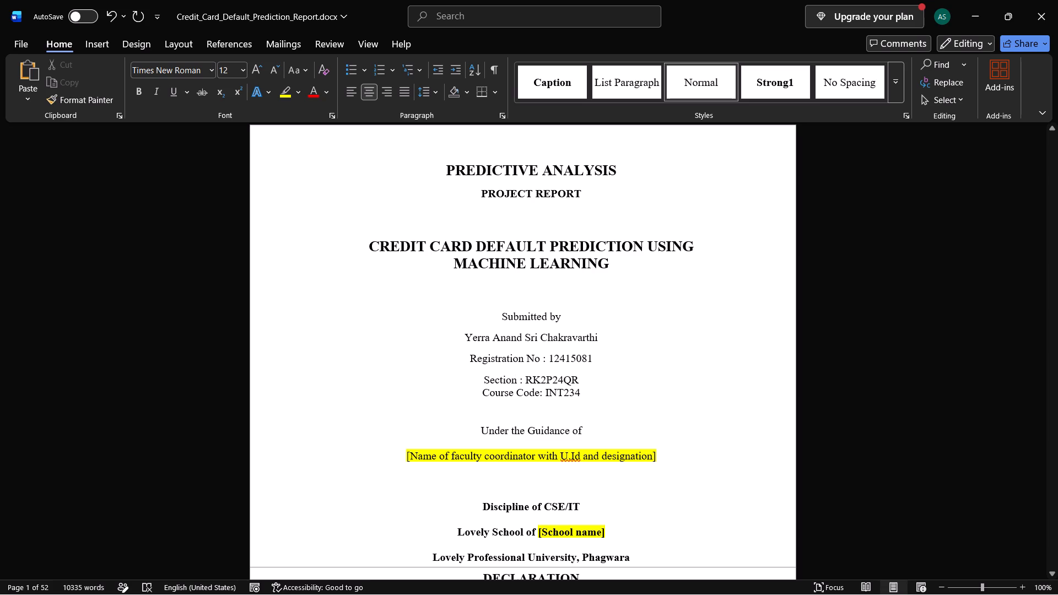
Insert a blank line between Section and Course Code and set its font size to 8.
{"action": "left_click", "coordinate": [580, 381]}
{"action": "key", "text": "Return"}
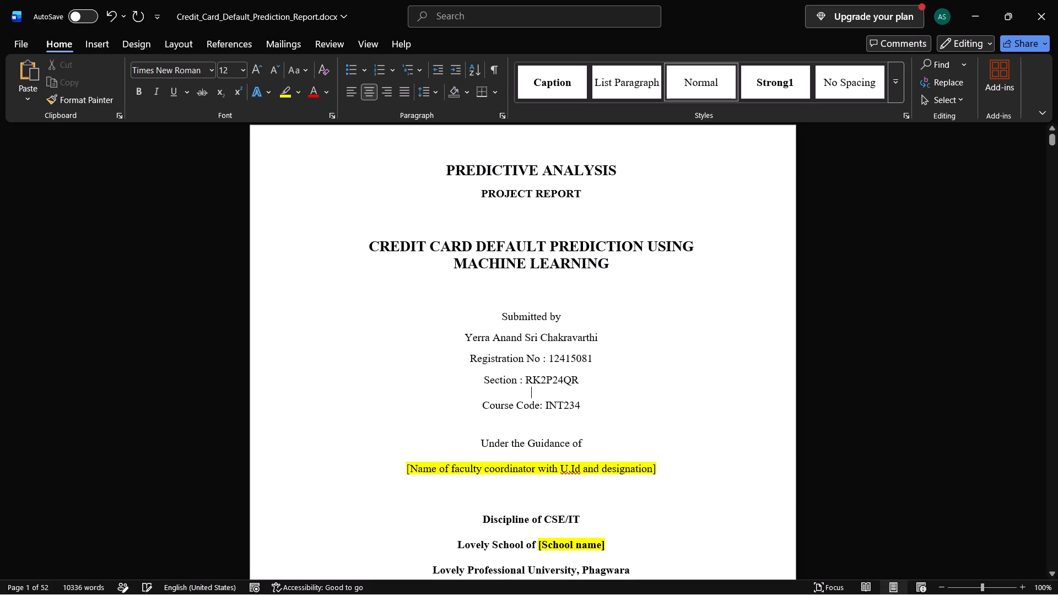
{"action": "left_click", "coordinate": [244, 75]}
{"action": "left_click", "coordinate": [236, 84]}
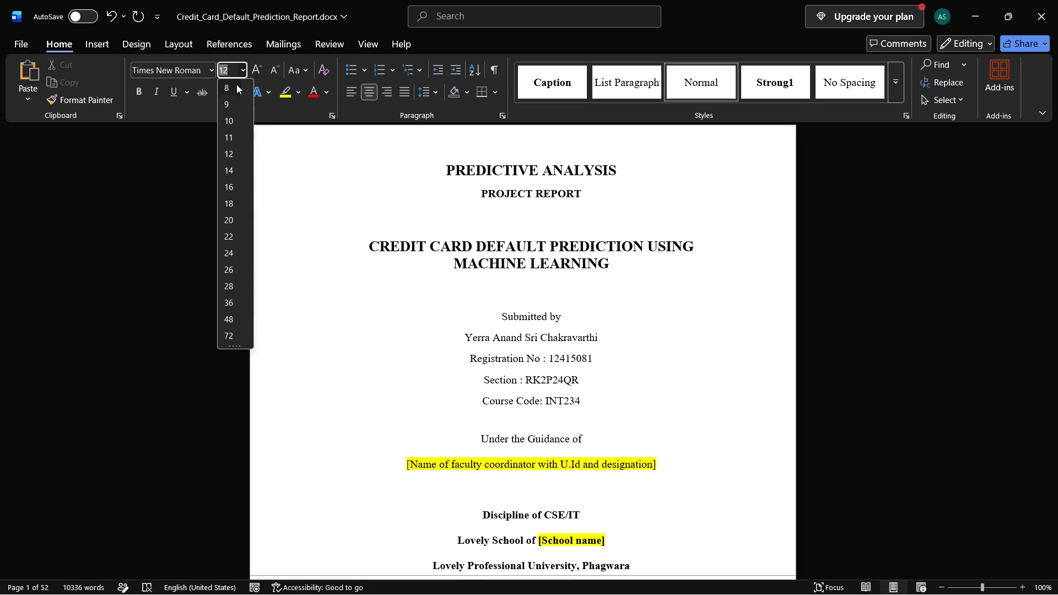
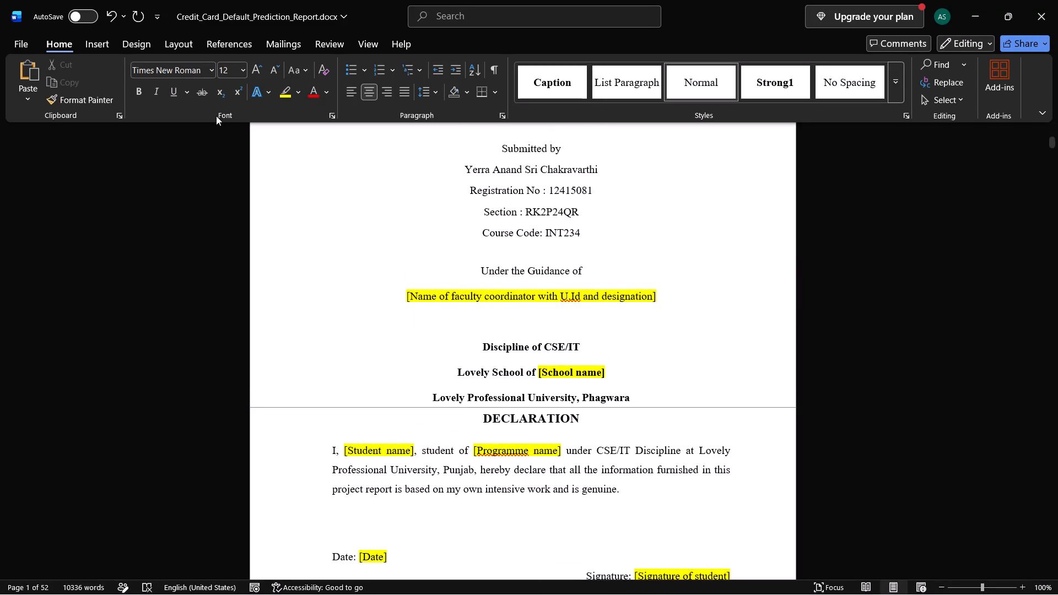
Set the font size of the blank line below "Under the Guidance of" to 8.
{"action": "left_click", "coordinate": [240, 68]}
{"action": "left_click", "coordinate": [236, 83]}
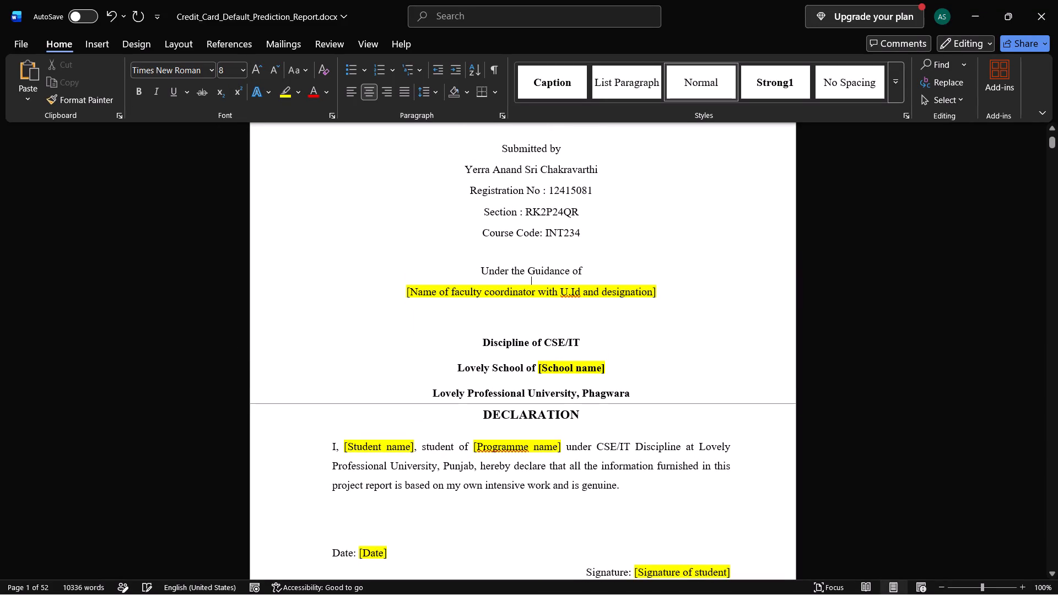
Replace the highlighted faculty coordinator placeholder on the cover page with the copied faculty name and UID text.
{"action": "left_click_drag", "start_coordinate": [660, 294], "coordinate": [438, 289]}
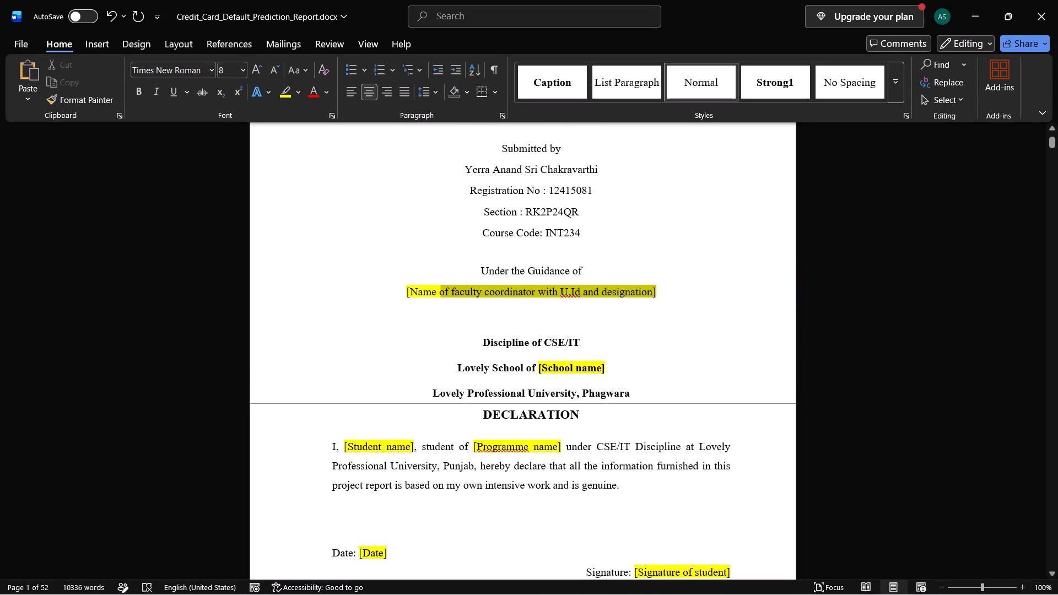
{"action": "left_click_drag", "start_coordinate": [438, 289], "coordinate": [405, 292]}
{"action": "key", "text": "BackSpace"}
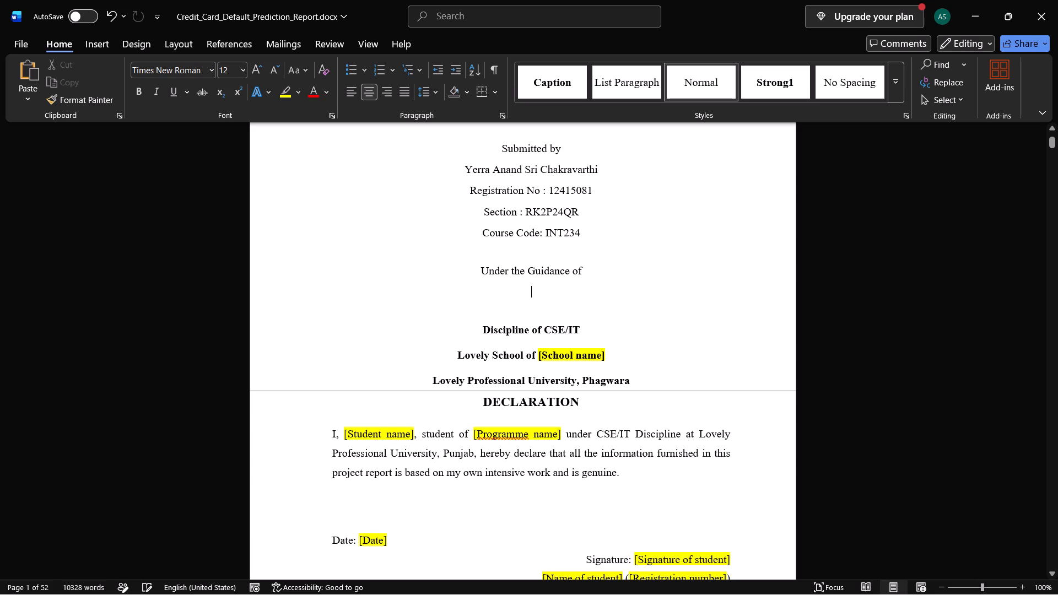
{"action": "key", "text": "ctrl+v"}
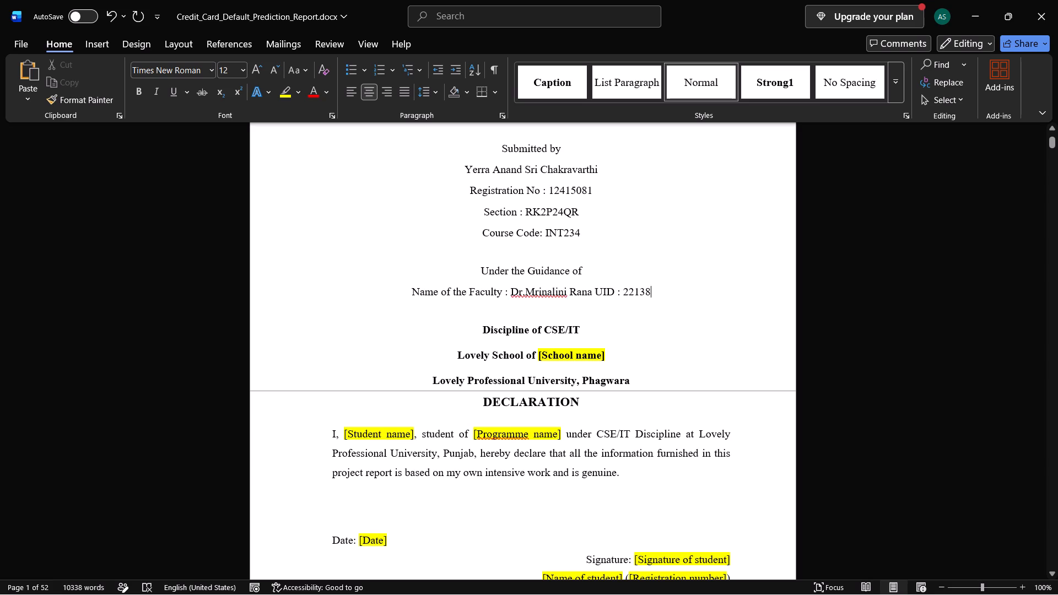
Move the UID text onto its own line below the faculty name.
{"action": "left_click", "coordinate": [595, 292]}
{"action": "key", "text": "Return"}
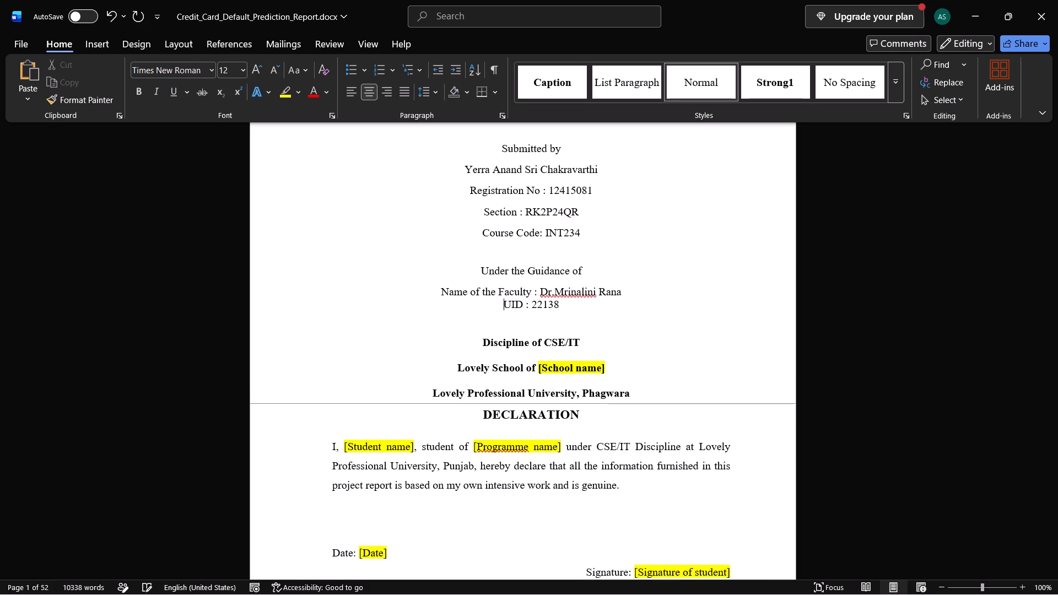
Insert a blank line between the faculty name line and the UID line on the cover page.
{"action": "left_click", "coordinate": [626, 289]}
{"action": "key", "text": "Return"}
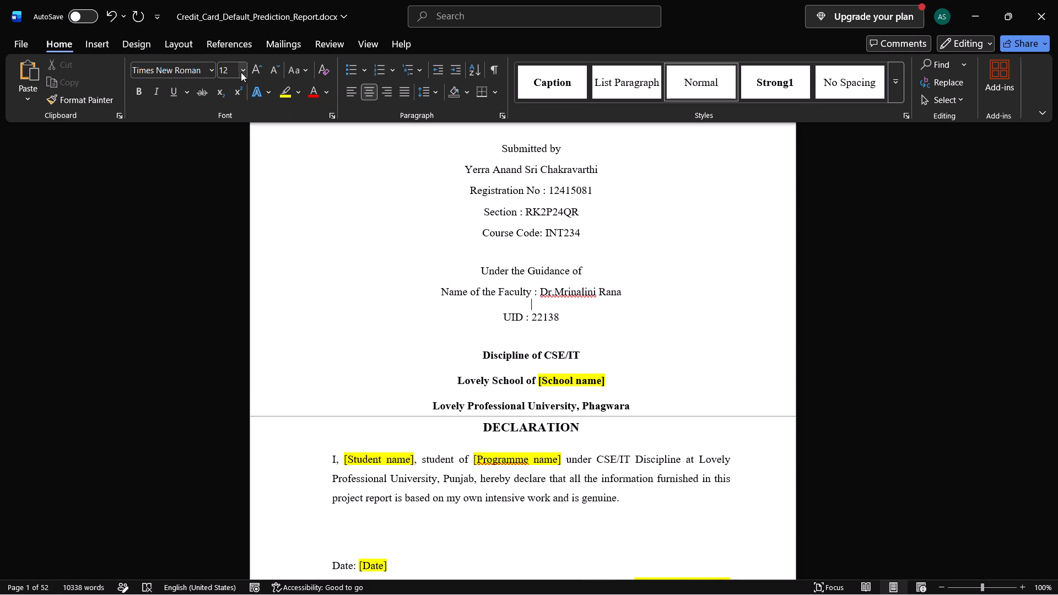
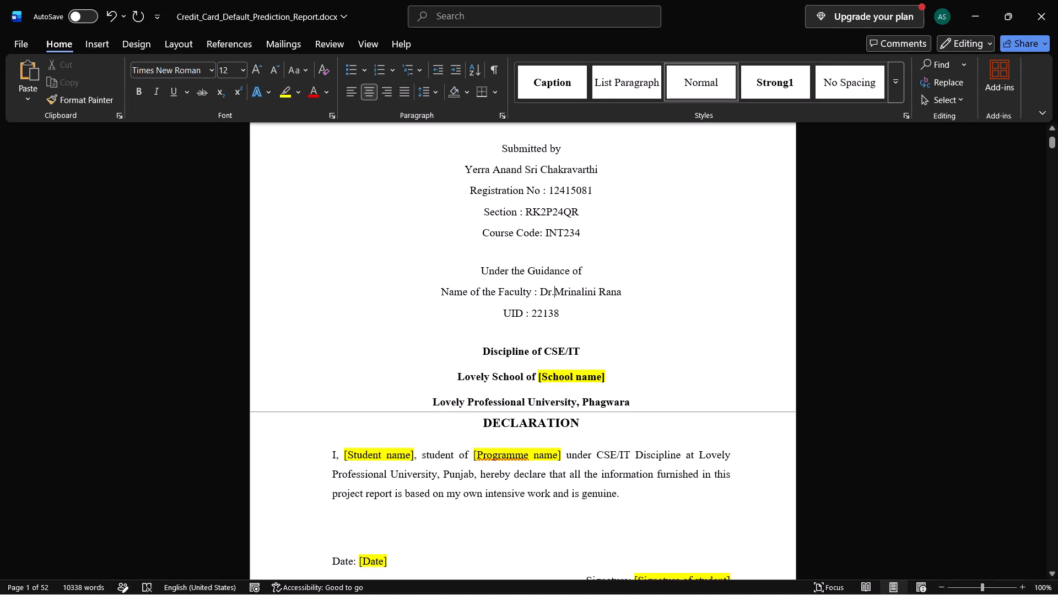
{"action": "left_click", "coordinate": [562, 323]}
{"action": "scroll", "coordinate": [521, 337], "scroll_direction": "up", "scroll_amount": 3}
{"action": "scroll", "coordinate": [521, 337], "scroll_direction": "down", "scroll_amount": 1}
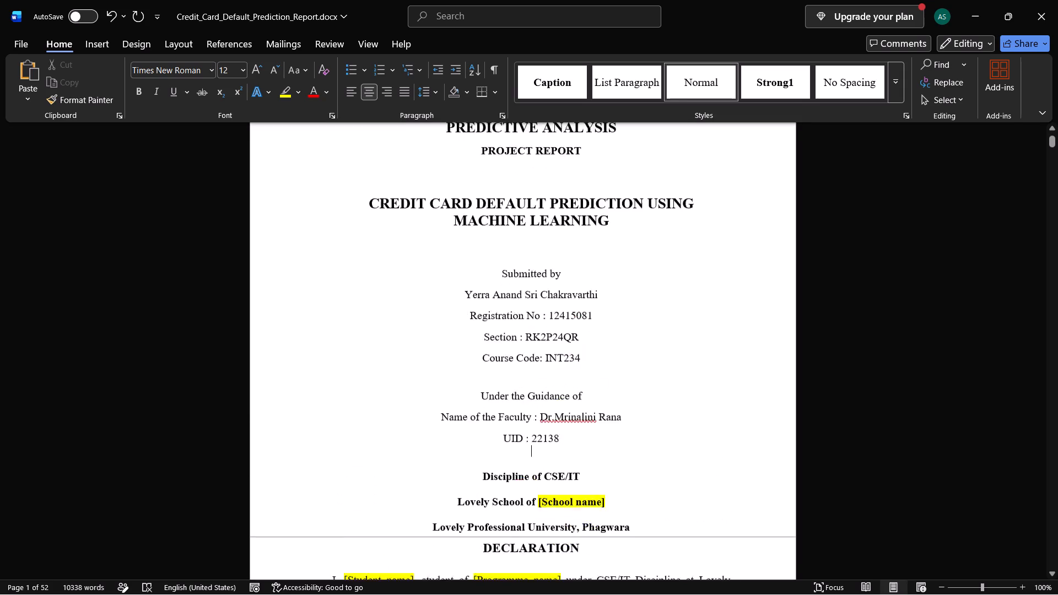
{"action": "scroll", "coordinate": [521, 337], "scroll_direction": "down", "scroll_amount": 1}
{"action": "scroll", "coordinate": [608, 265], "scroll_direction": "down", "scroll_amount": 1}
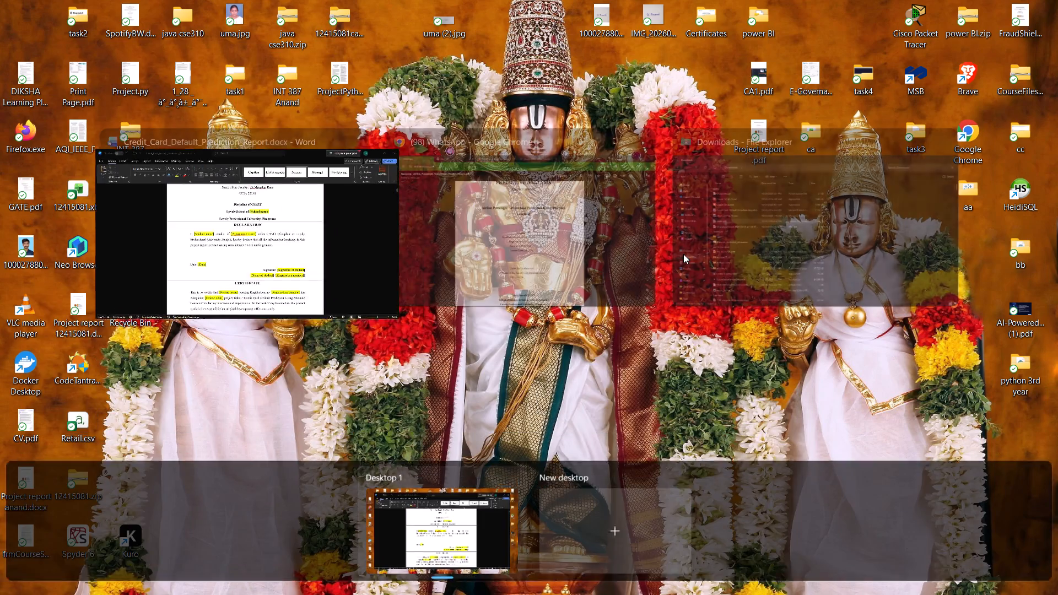
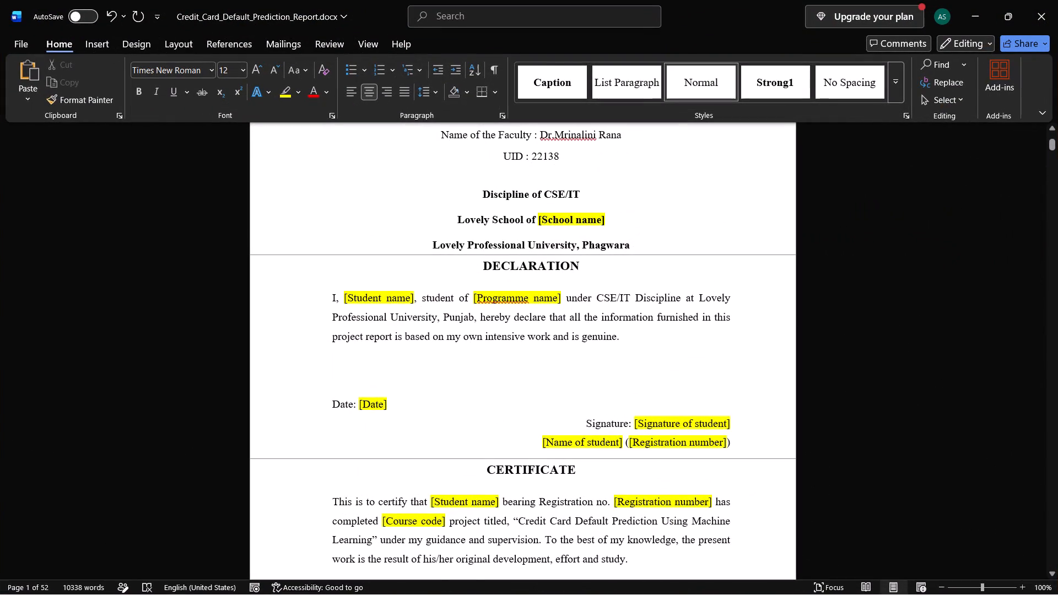
Replace the school name placeholder after "Lovely School of" on the cover page with the copied text "Computer Science and Engineering".
{"action": "scroll", "coordinate": [521, 329], "scroll_direction": "up", "scroll_amount": 1}
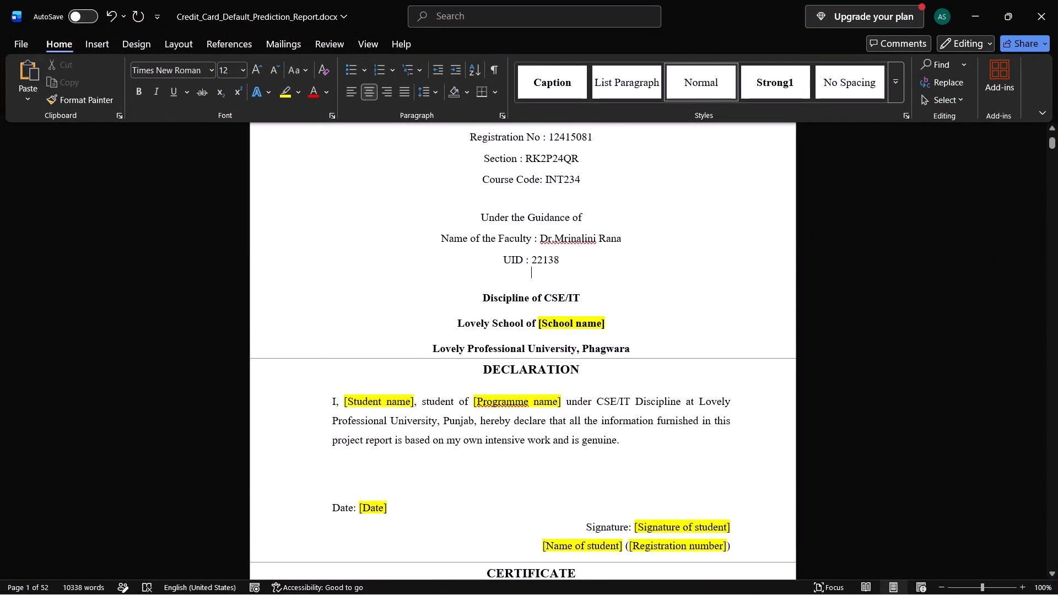
{"action": "left_click_drag", "start_coordinate": [608, 322], "coordinate": [548, 321]}
{"action": "key", "text": "BackSpace"}
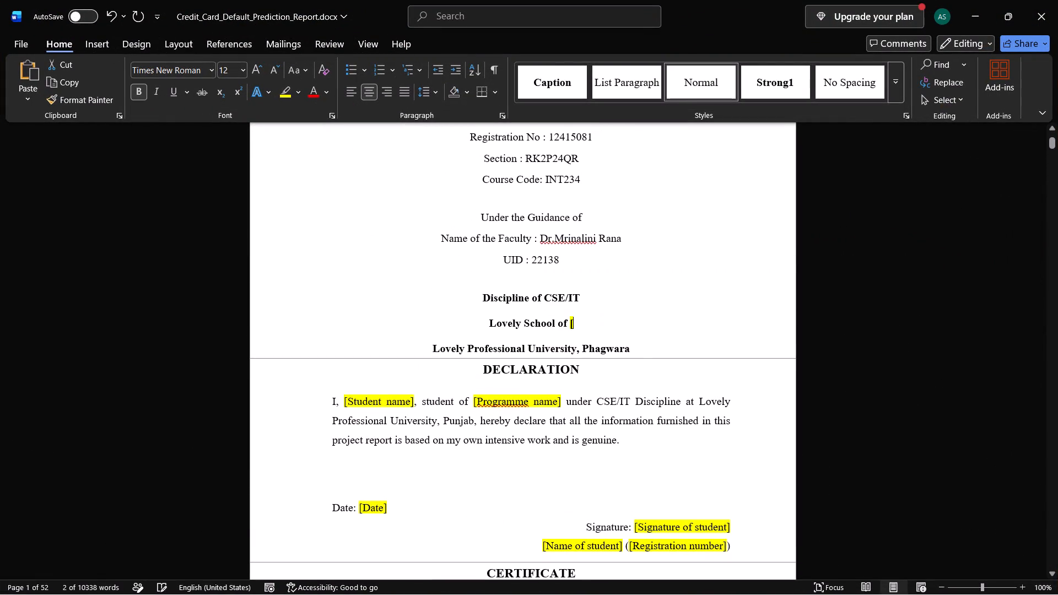
{"action": "key", "text": "BackSpace"}
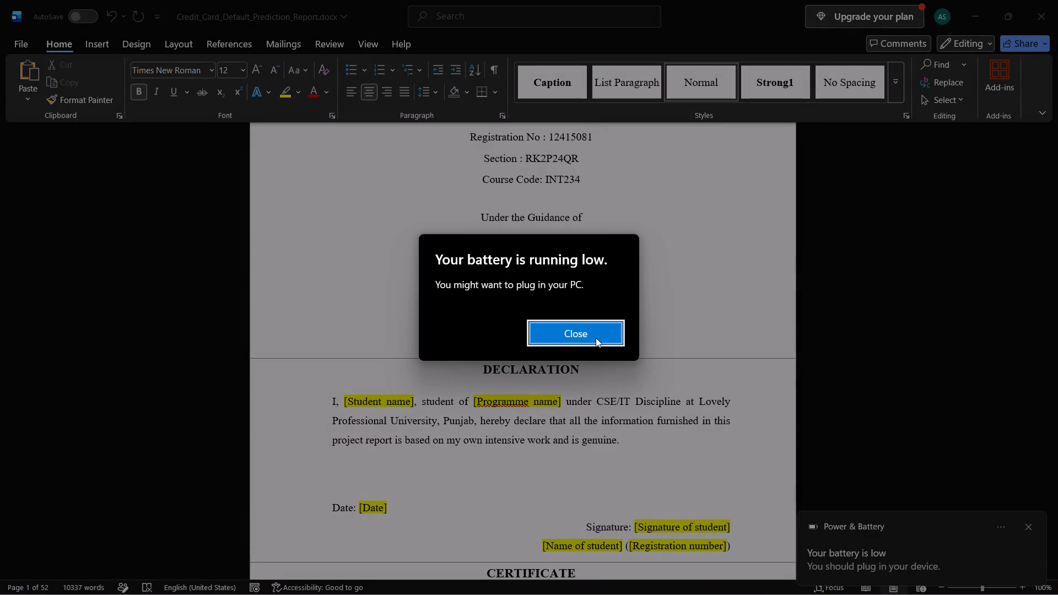
{"action": "left_click", "coordinate": [595, 335]}
{"action": "left_click", "coordinate": [579, 320]}
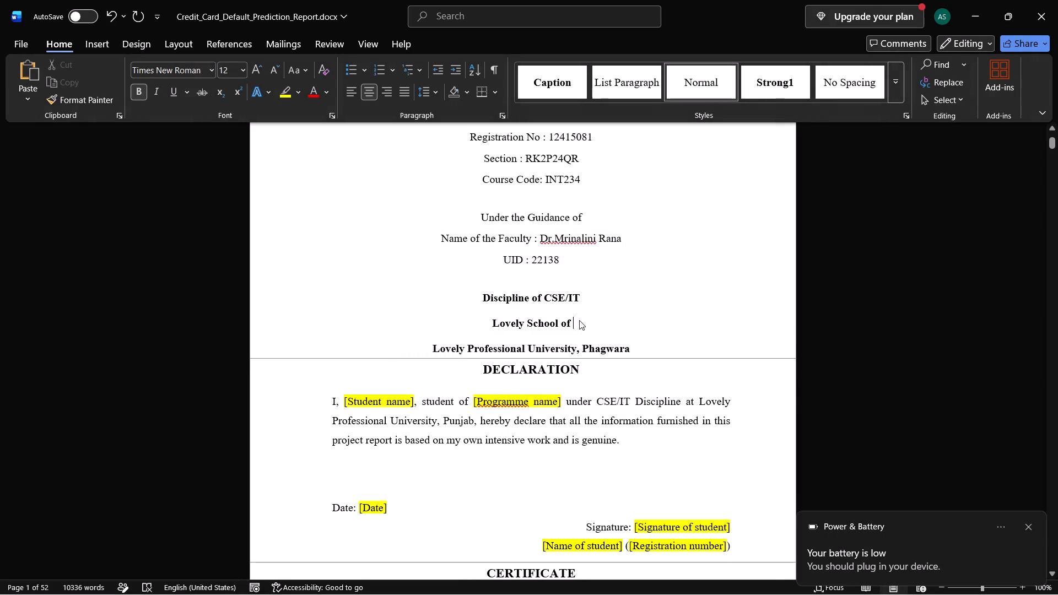
{"action": "key", "text": "ctrl+v"}
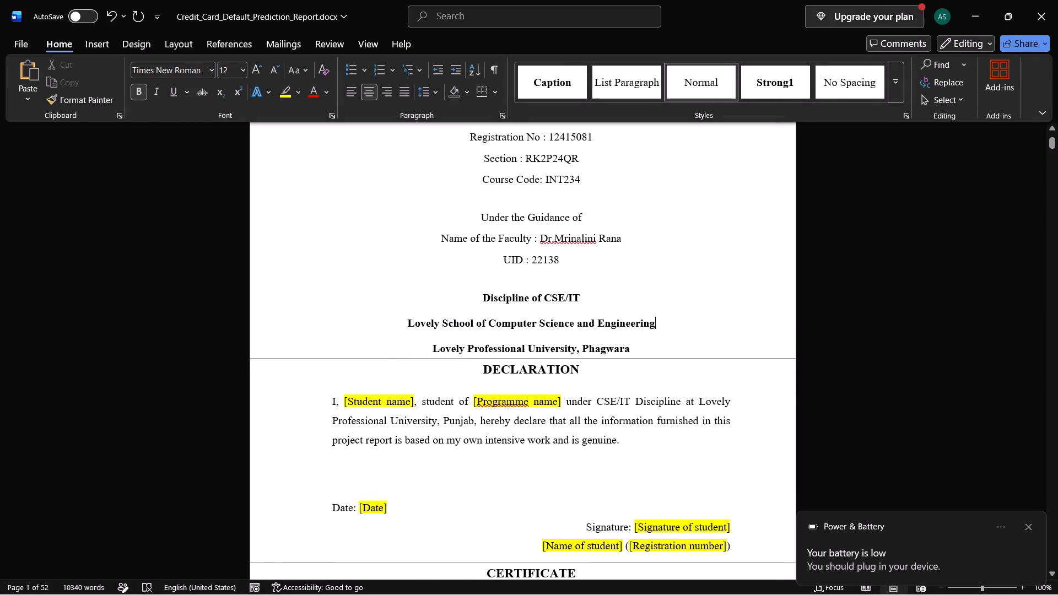
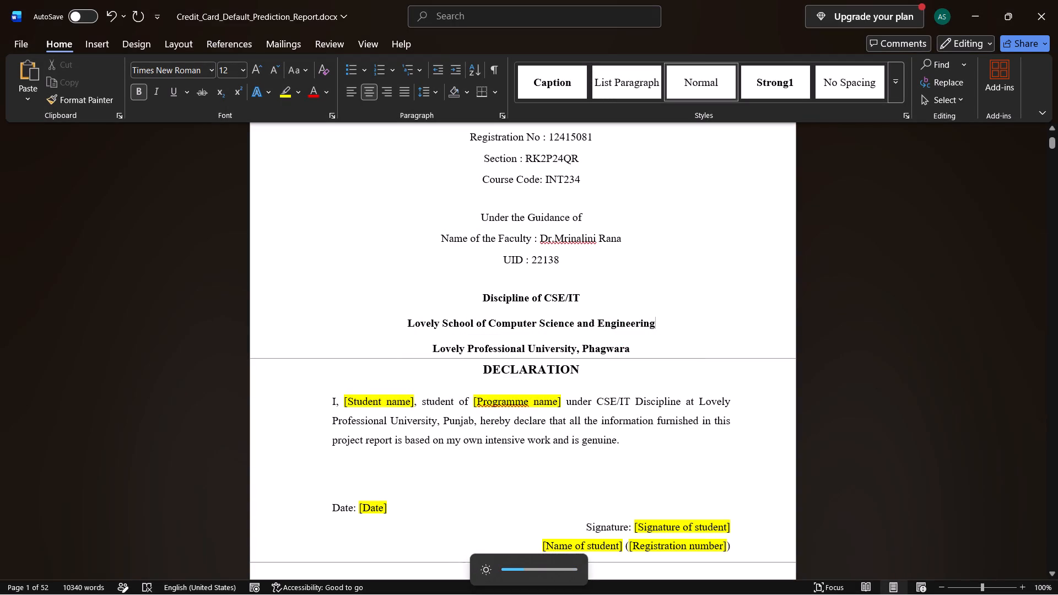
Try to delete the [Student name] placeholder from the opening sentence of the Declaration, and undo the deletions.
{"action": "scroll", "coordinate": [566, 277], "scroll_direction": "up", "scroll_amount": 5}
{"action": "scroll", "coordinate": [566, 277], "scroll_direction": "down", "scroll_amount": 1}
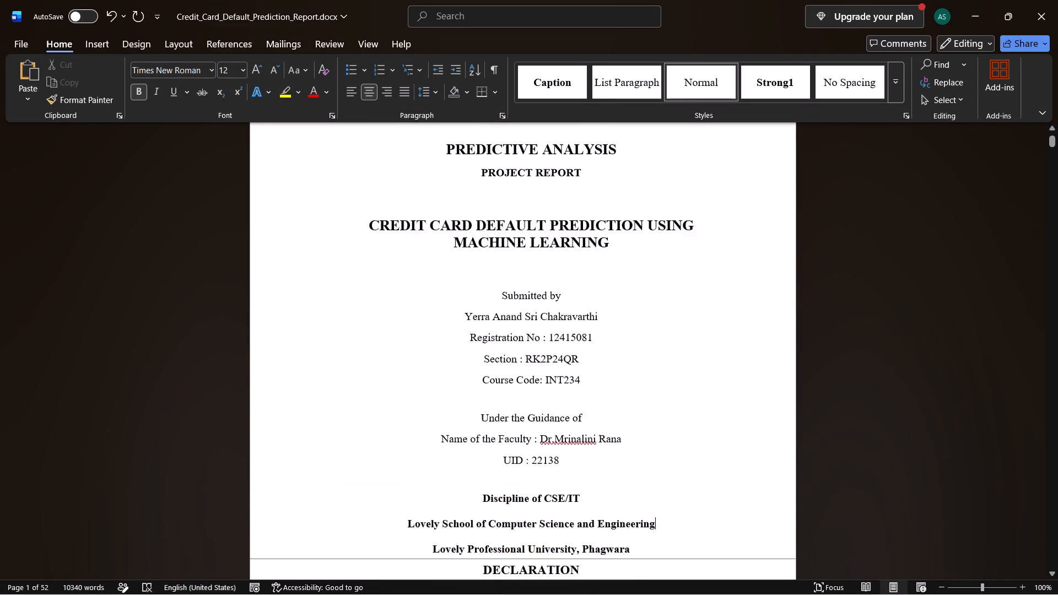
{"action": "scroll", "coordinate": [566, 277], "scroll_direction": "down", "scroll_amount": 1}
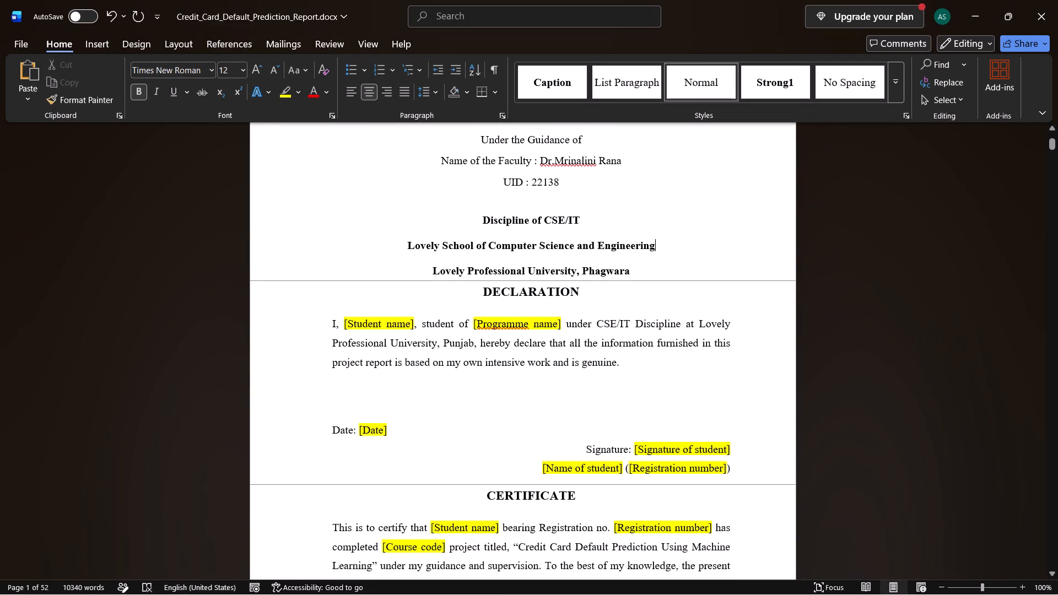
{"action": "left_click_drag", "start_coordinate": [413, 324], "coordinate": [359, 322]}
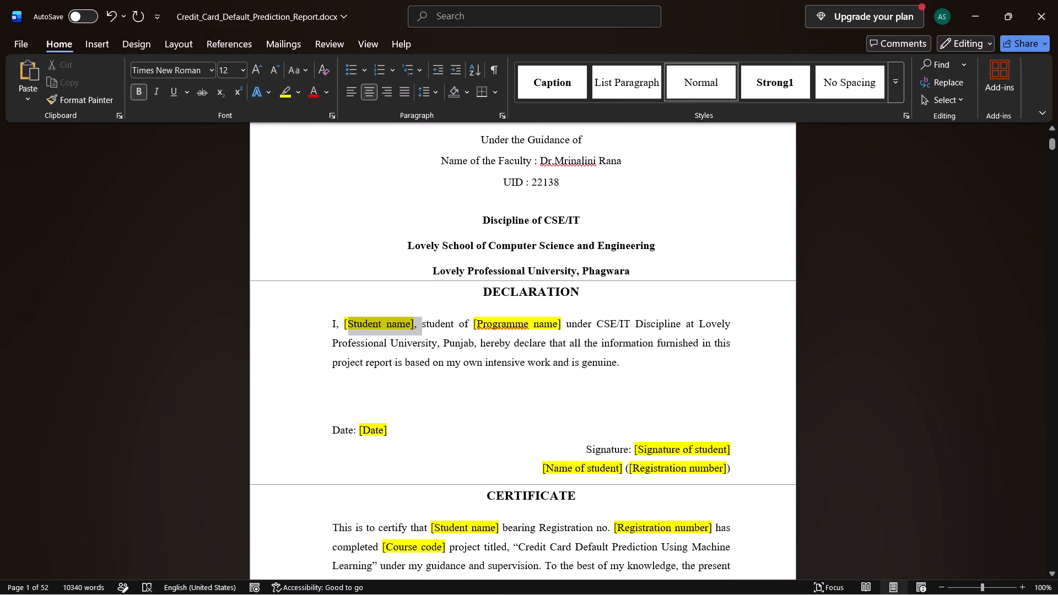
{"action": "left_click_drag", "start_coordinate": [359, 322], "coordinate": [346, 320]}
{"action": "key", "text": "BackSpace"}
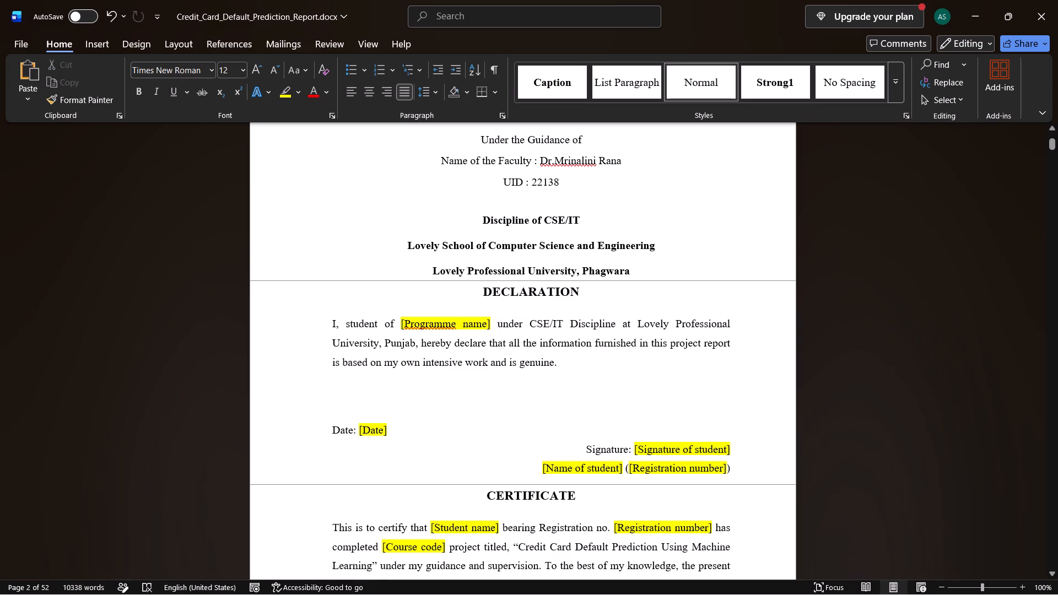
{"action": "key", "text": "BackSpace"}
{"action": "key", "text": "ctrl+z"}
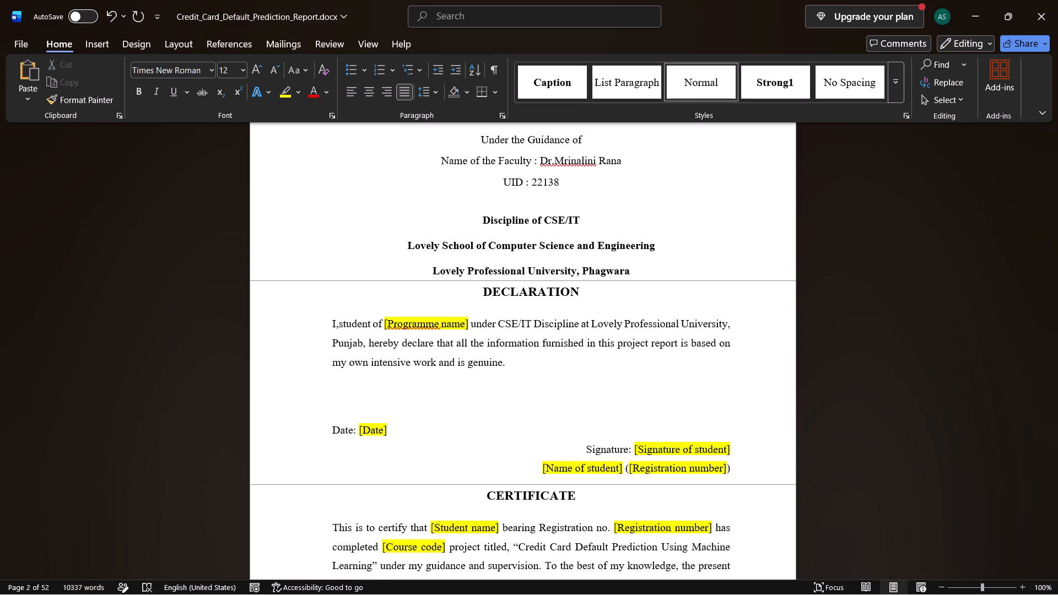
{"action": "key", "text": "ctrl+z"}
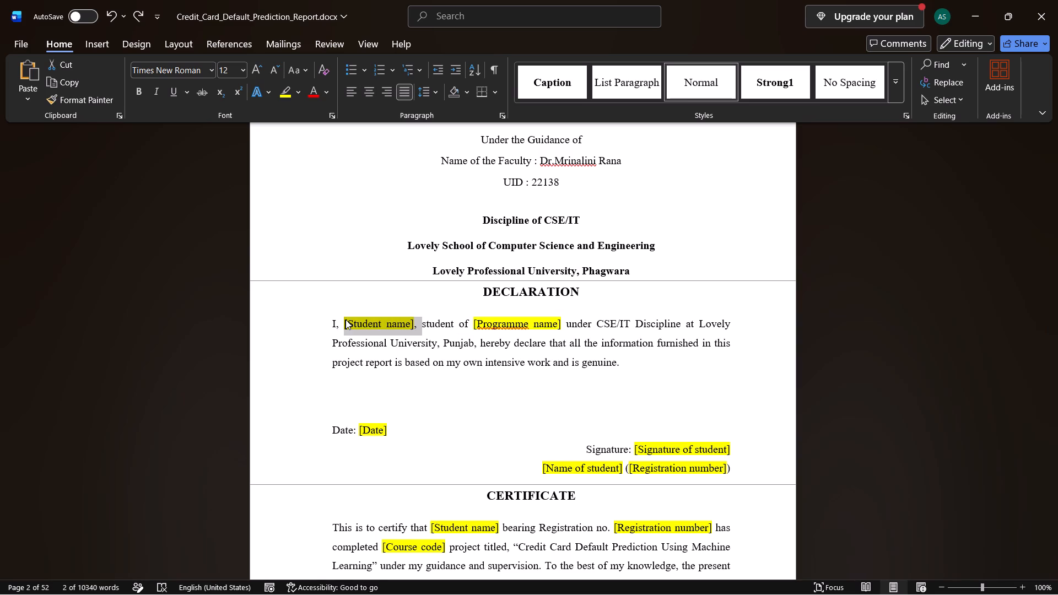
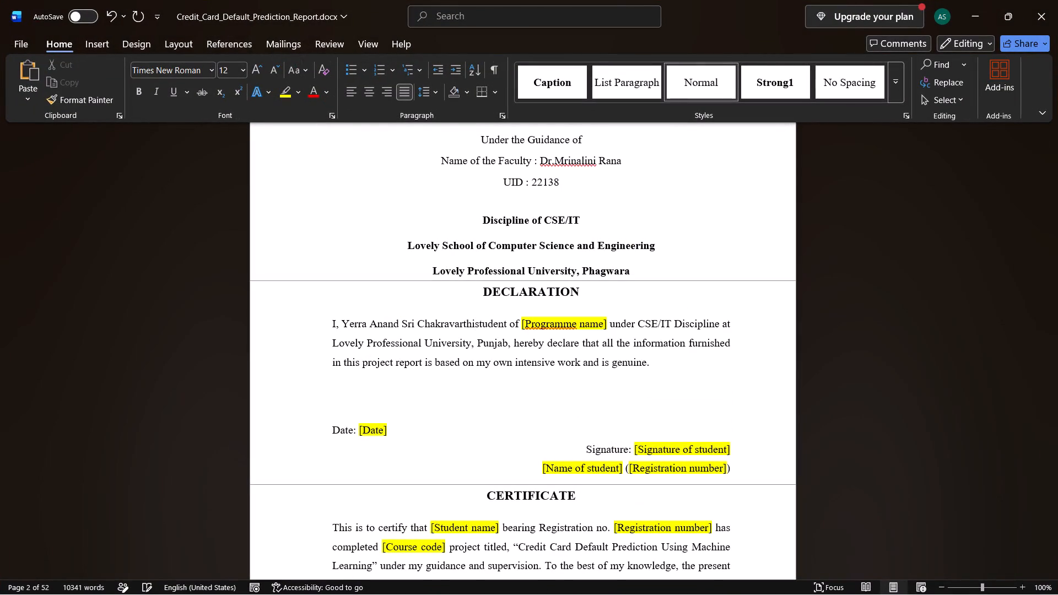
Insert a comma and a space between the student's name and the word "student" in the Declaration's opening sentence.
{"action": "key", "text": "space"}
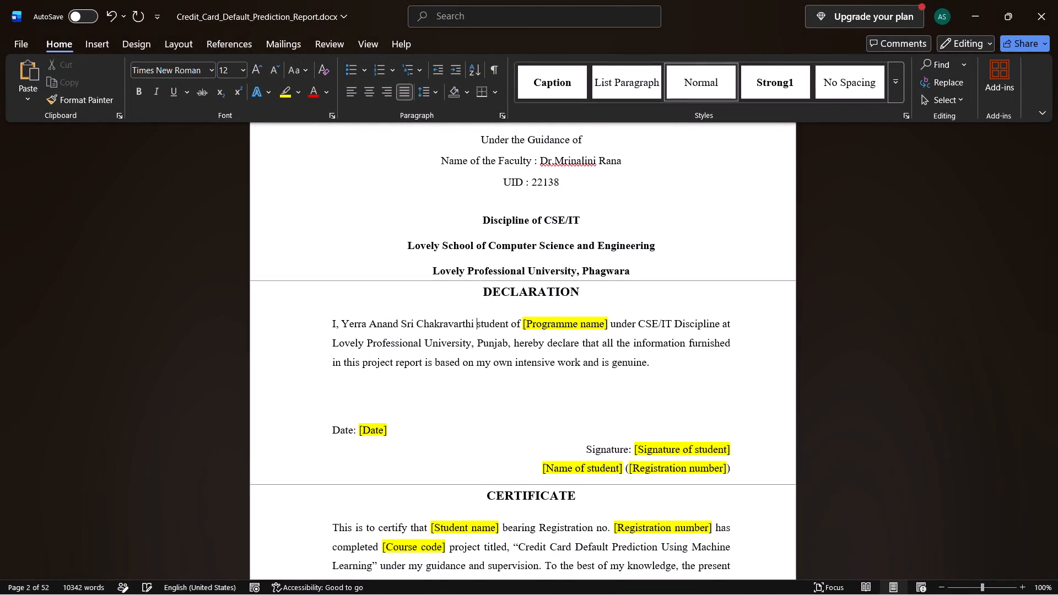
{"action": "key", "text": "BackSpace"}
{"action": "type", "text": ","}
{"action": "key", "text": "space"}
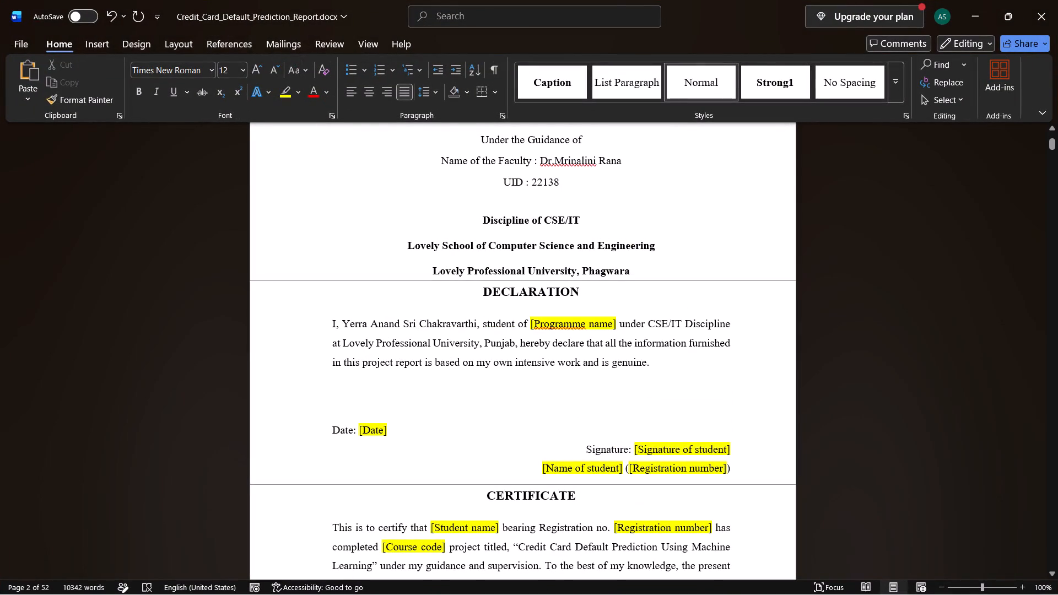
Delete the highlighted [Programme name] placeholder and its trailing space from the Declaration's opening sentence.
{"action": "left_click", "coordinate": [618, 322]}
{"action": "key", "text": "BackSpace"}
{"action": "key", "text": "BackSpace"}
{"action": "key", "text": "BackSpace"}
{"action": "key", "text": "BackSpace"}
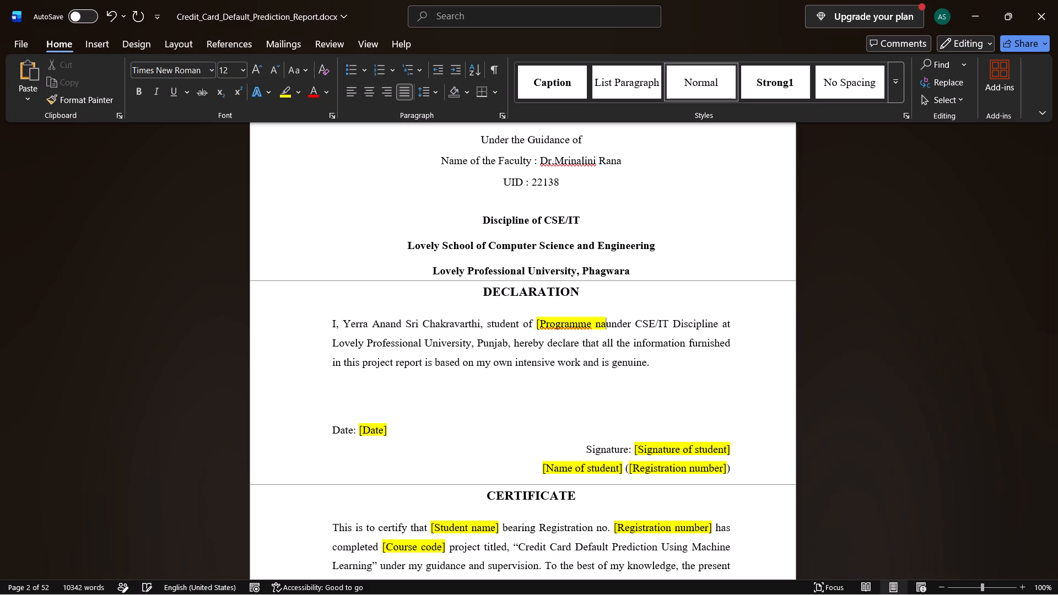
{"action": "key", "text": "BackSpace"}
{"action": "key", "text": "BackSpace"}
{"action": "key", "text": "BackSpace"}
{"action": "key", "text": "BackSpace"}
{"action": "key", "text": "BackSpace"}
{"action": "key", "text": "BackSpace"}
{"action": "key", "text": "BackSpace"}
{"action": "key", "text": "BackSpace"}
{"action": "key", "text": "BackSpace"}
{"action": "key", "text": "BackSpace"}
{"action": "key", "text": "BackSpace"}
{"action": "key", "text": "BackSpace"}
{"action": "key", "text": "BackSpace"}
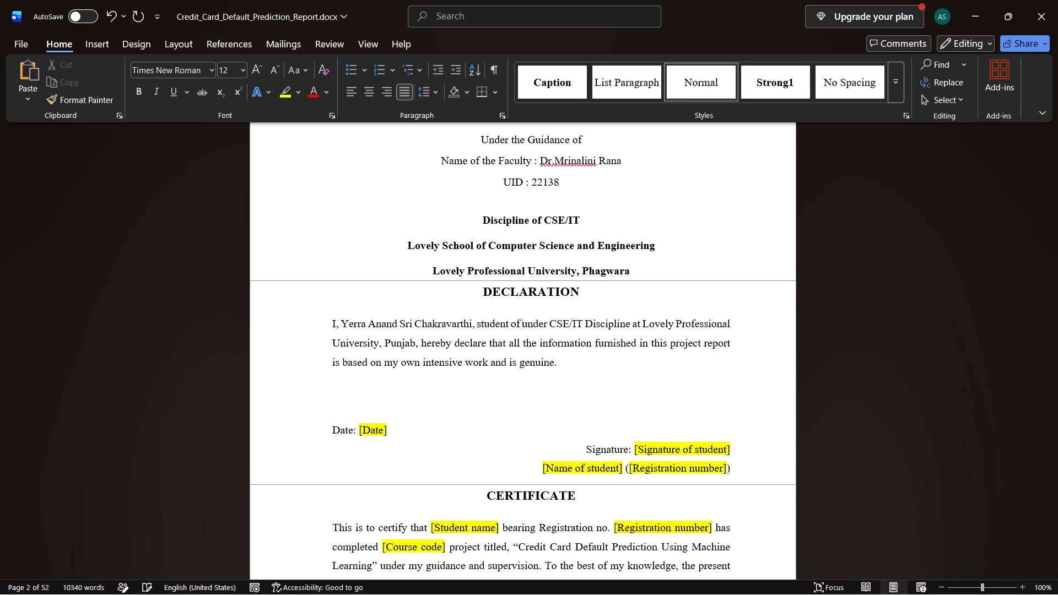
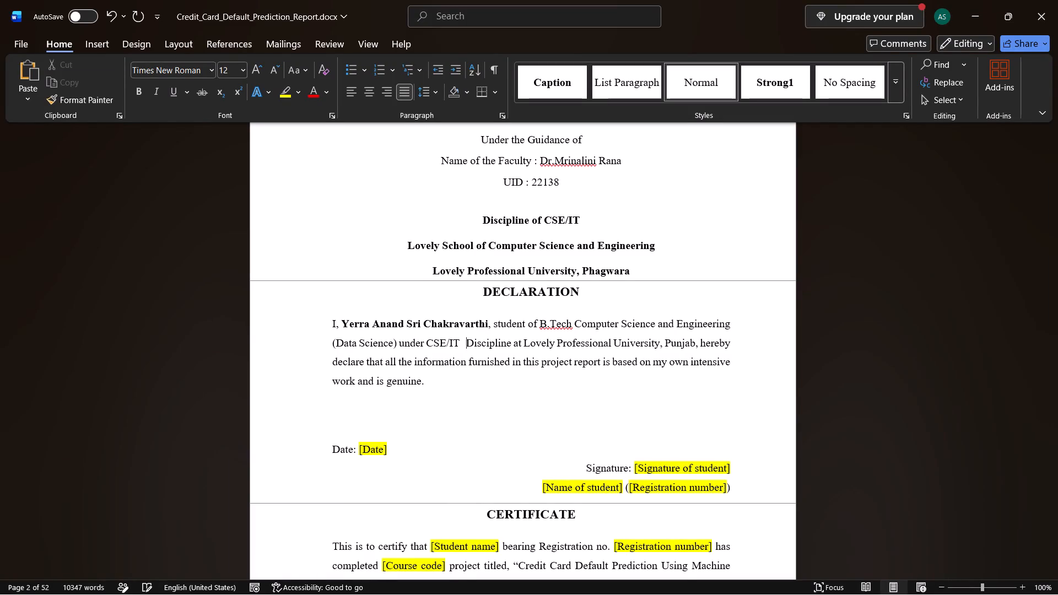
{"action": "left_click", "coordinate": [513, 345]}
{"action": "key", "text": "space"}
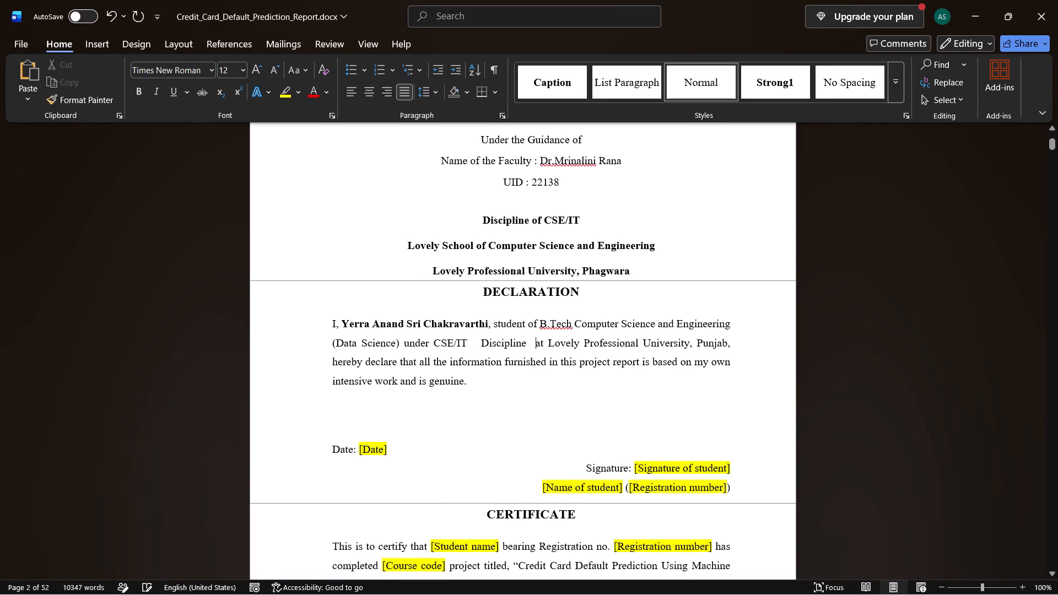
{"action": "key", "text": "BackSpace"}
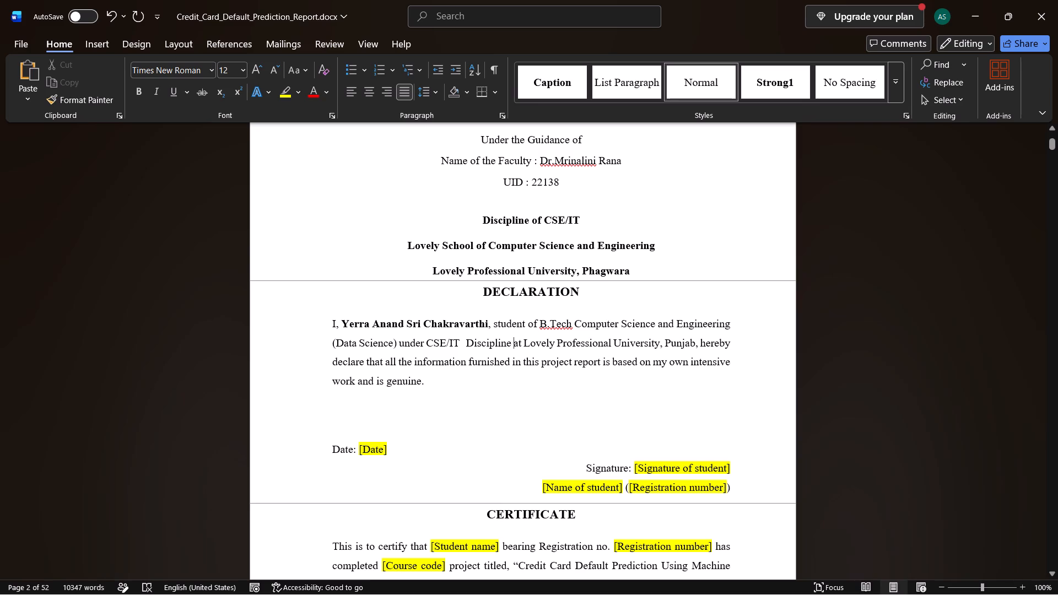
Insert an extra space between "at" and "Lovely Professional University" in the Declaration's opening sentence.
{"action": "left_click", "coordinate": [527, 342]}
{"action": "left_click", "coordinate": [523, 345]}
{"action": "key", "text": "space"}
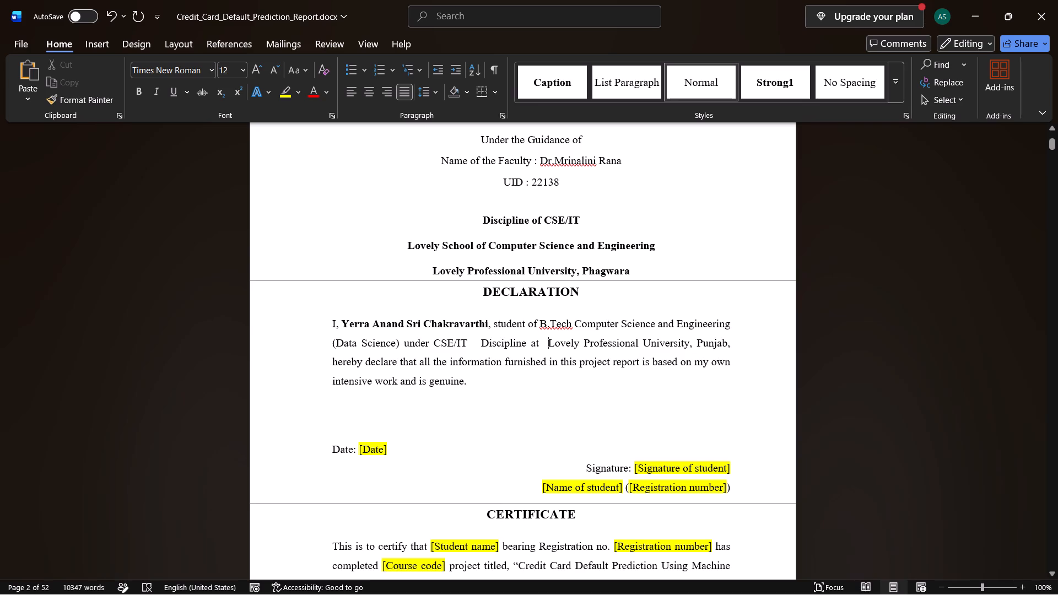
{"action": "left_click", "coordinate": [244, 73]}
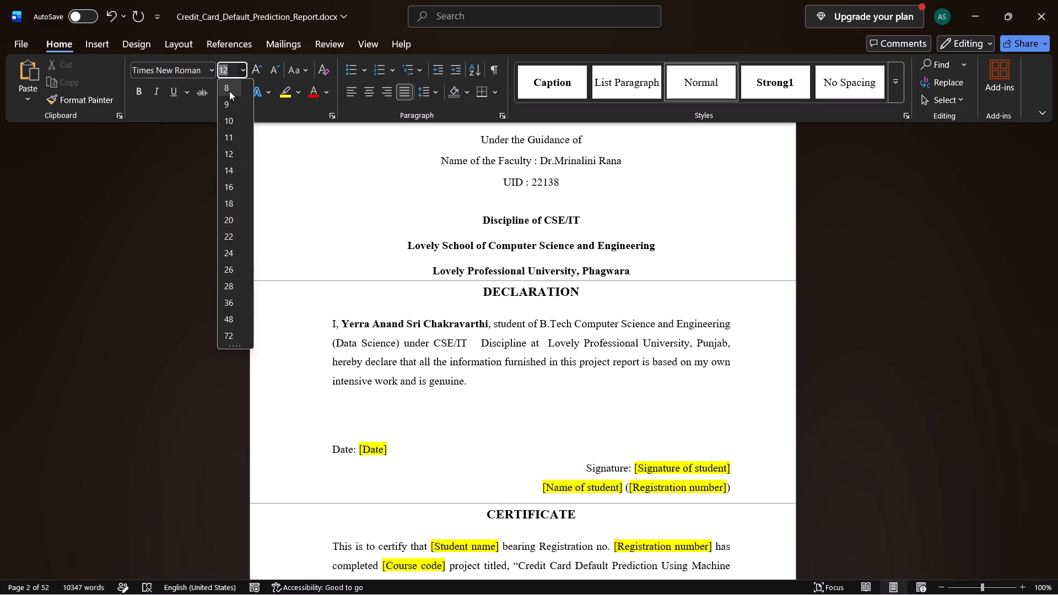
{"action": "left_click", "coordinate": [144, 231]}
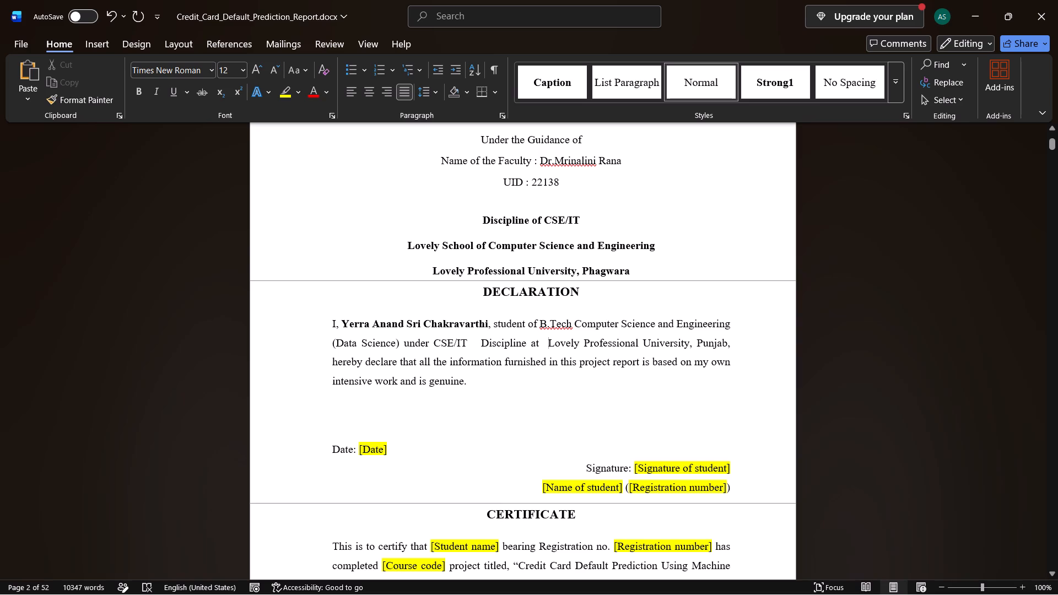
Place the insertion point just before "Discipline" in the Declaration's opening sentence.
{"action": "left_click", "coordinate": [479, 348]}
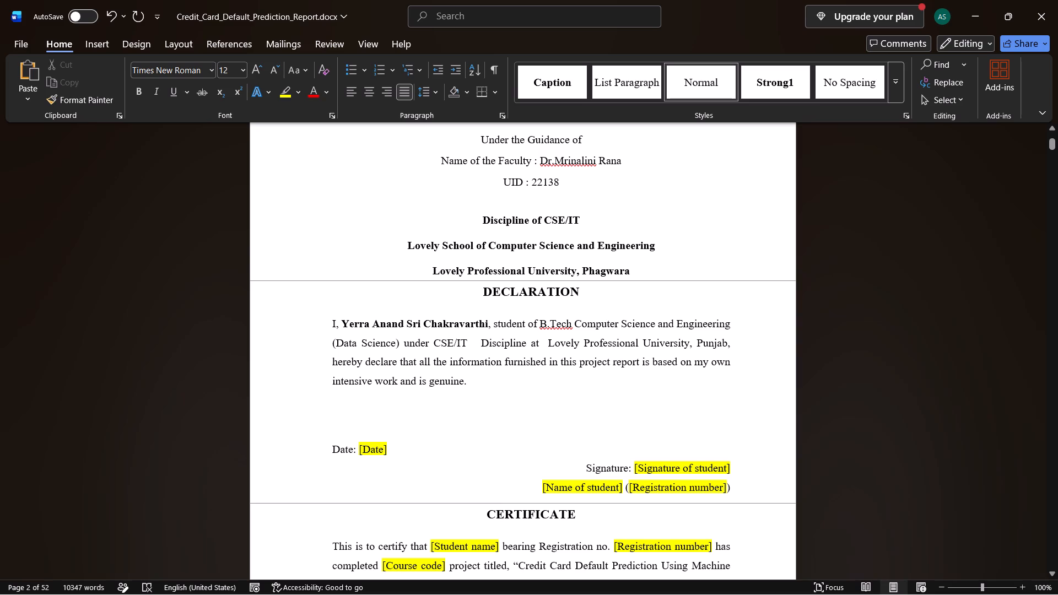
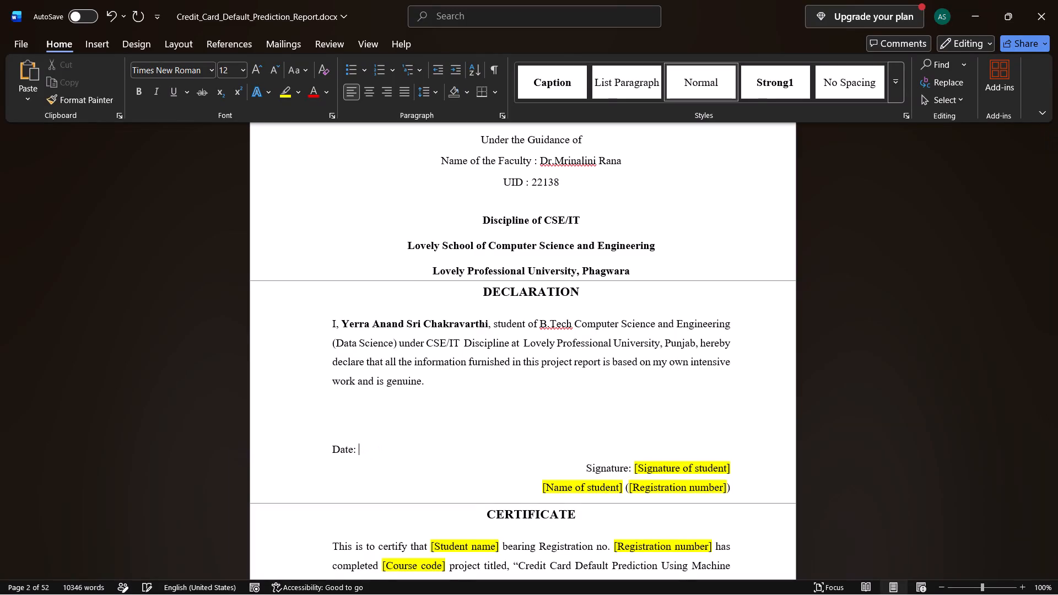
Fill in the Declaration's date line by pasting 29-10-2026 after "Date:".
{"action": "key", "text": "ctrl+v"}
Remove the highlighted "[Signature of student]" placeholder from the Declaration's signature line.
{"action": "left_click_drag", "start_coordinate": [730, 465], "coordinate": [655, 466]}
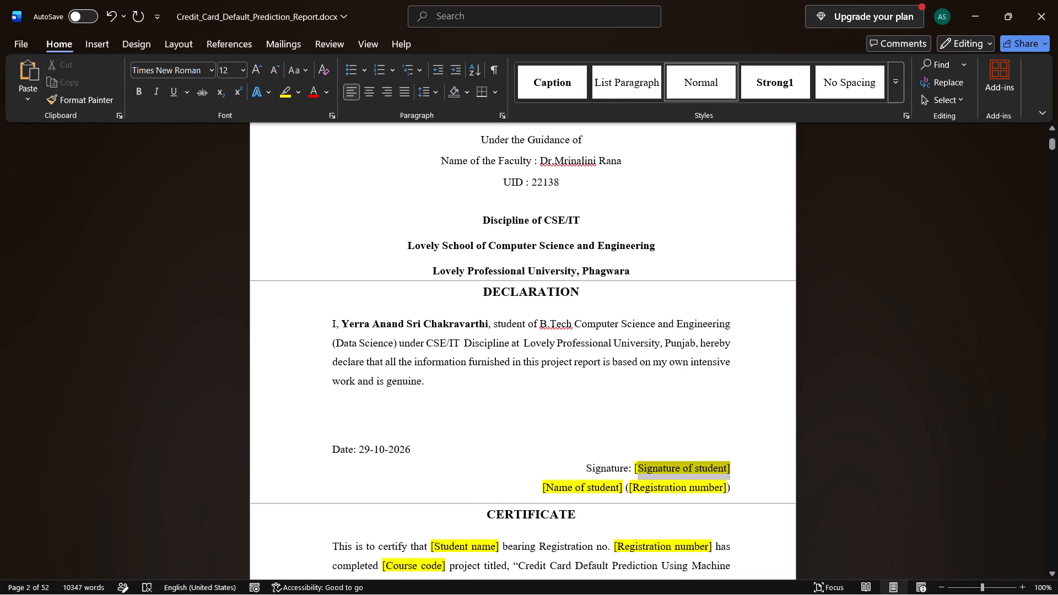
{"action": "left_click_drag", "start_coordinate": [655, 466], "coordinate": [644, 465]}
{"action": "key", "text": "BackSpace"}
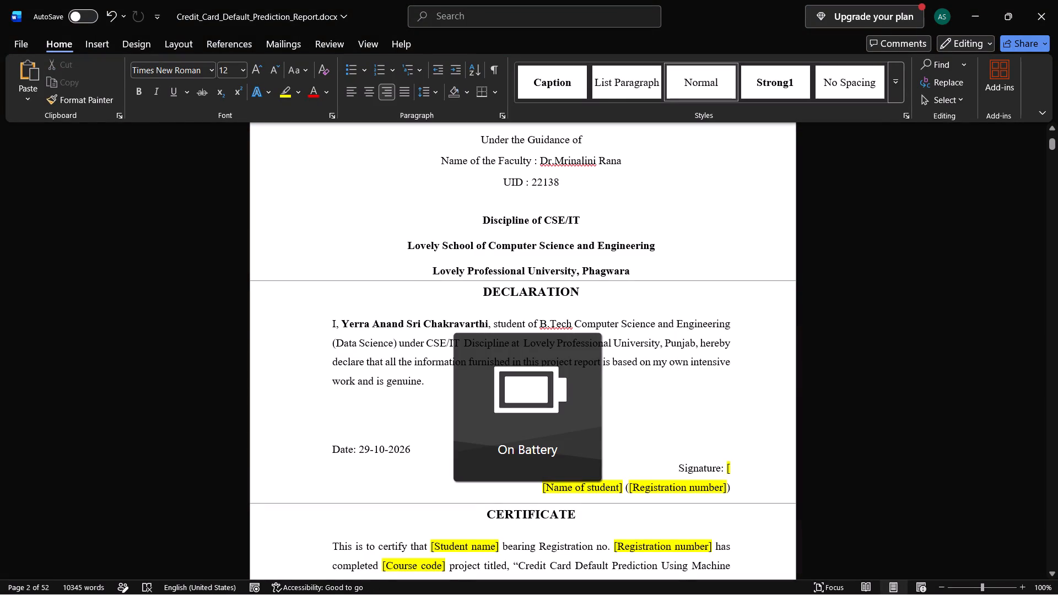
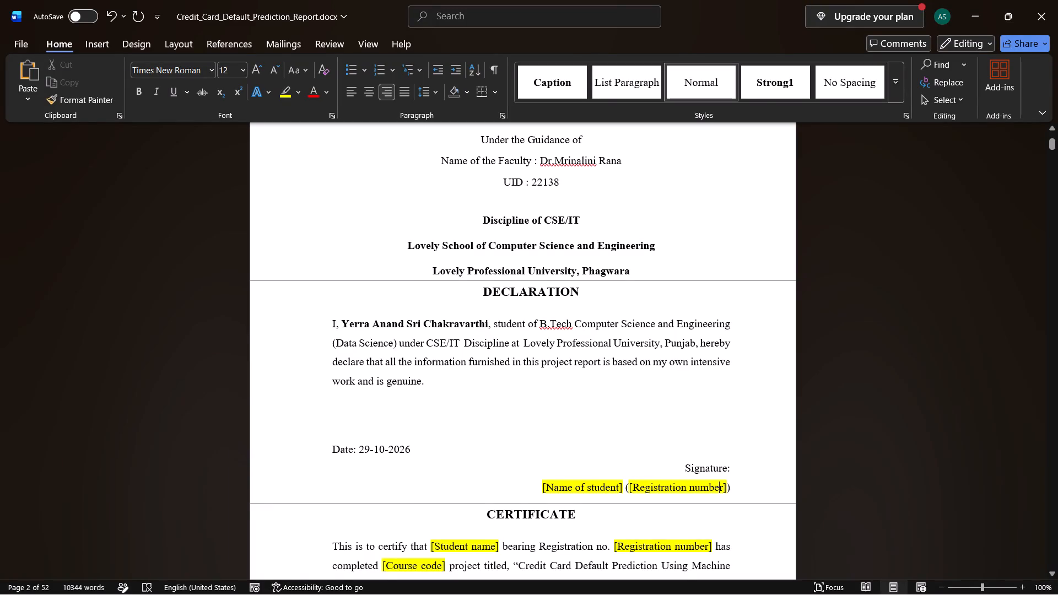
Delete the highlighted "[Name of student] ([Registration number])" placeholder line beneath "Signature:" in the Declaration.
{"action": "key", "text": "Right"}
{"action": "key", "text": "Right"}
{"action": "key", "text": "BackSpace"}
{"action": "key", "text": "BackSpace"}
{"action": "key", "text": "BackSpace"}
{"action": "key", "text": "BackSpace"}
{"action": "key", "text": "BackSpace"}
{"action": "key", "text": "BackSpace"}
{"action": "key", "text": "BackSpace"}
{"action": "key", "text": "BackSpace"}
{"action": "key", "text": "BackSpace"}
{"action": "key", "text": "BackSpace"}
{"action": "key", "text": "BackSpace"}
{"action": "key", "text": "BackSpace"}
{"action": "key", "text": "BackSpace"}
{"action": "key", "text": "BackSpace"}
{"action": "key", "text": "BackSpace"}
{"action": "key", "text": "BackSpace"}
{"action": "key", "text": "BackSpace"}
{"action": "key", "text": "BackSpace"}
{"action": "key", "text": "BackSpace"}
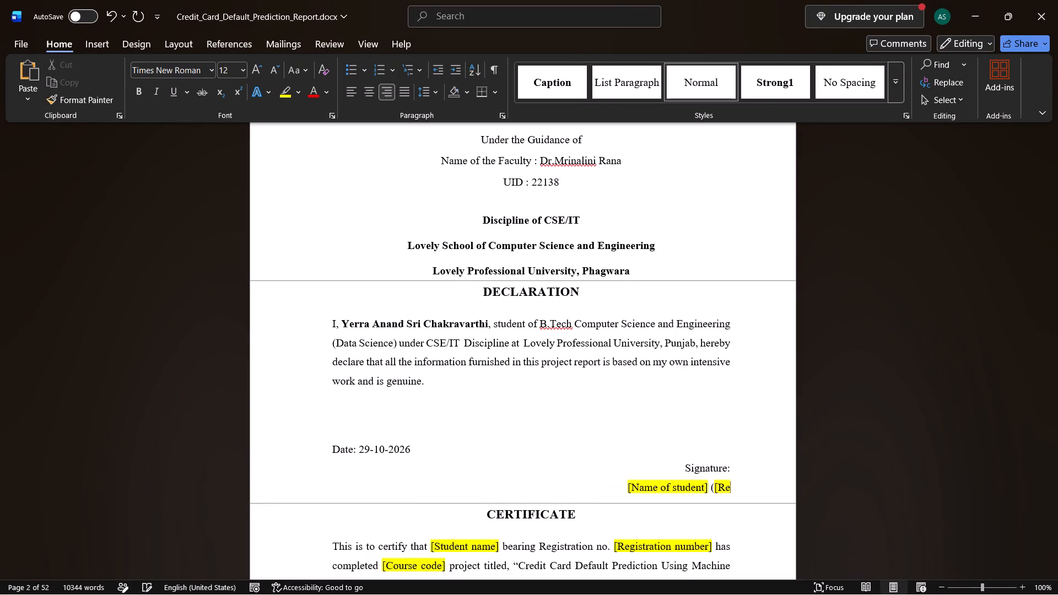
{"action": "key", "text": "BackSpace"}
{"action": "key", "text": "BackSpace"}
{"action": "key", "text": "BackSpace"}
{"action": "key", "text": "BackSpace"}
{"action": "key", "text": "BackSpace"}
{"action": "key", "text": "BackSpace"}
{"action": "key", "text": "BackSpace"}
{"action": "key", "text": "BackSpace"}
{"action": "key", "text": "BackSpace"}
{"action": "key", "text": "BackSpace"}
{"action": "key", "text": "BackSpace"}
{"action": "key", "text": "BackSpace"}
{"action": "key", "text": "BackSpace"}
{"action": "key", "text": "BackSpace"}
{"action": "key", "text": "BackSpace"}
{"action": "key", "text": "BackSpace"}
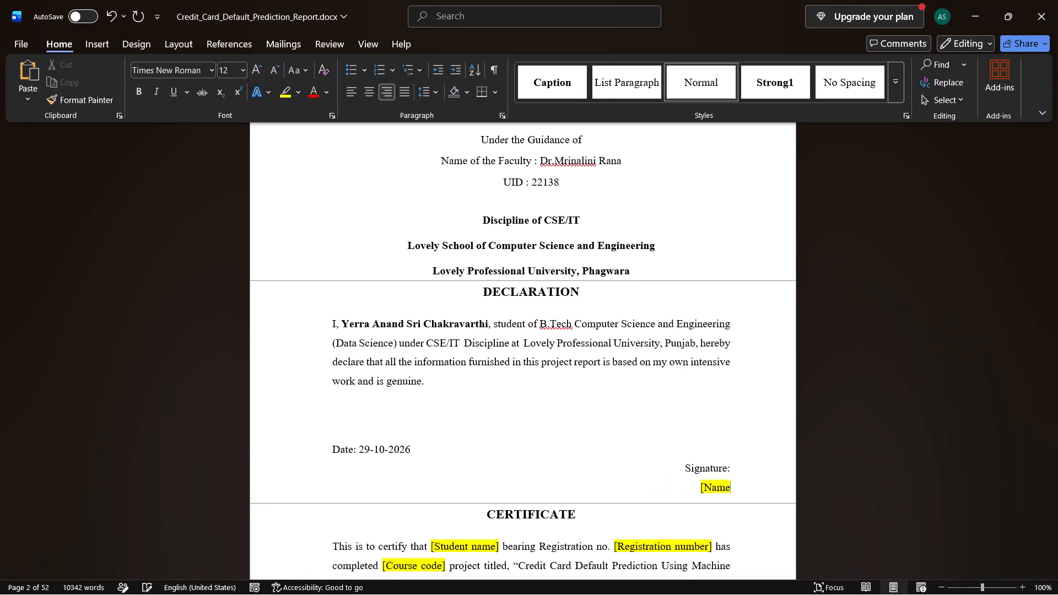
{"action": "key", "text": "BackSpace"}
{"action": "key", "text": "BackSpace"}
{"action": "key", "text": "BackSpace"}
{"action": "key", "text": "BackSpace"}
{"action": "key", "text": "BackSpace"}
{"action": "key", "text": "BackSpace"}
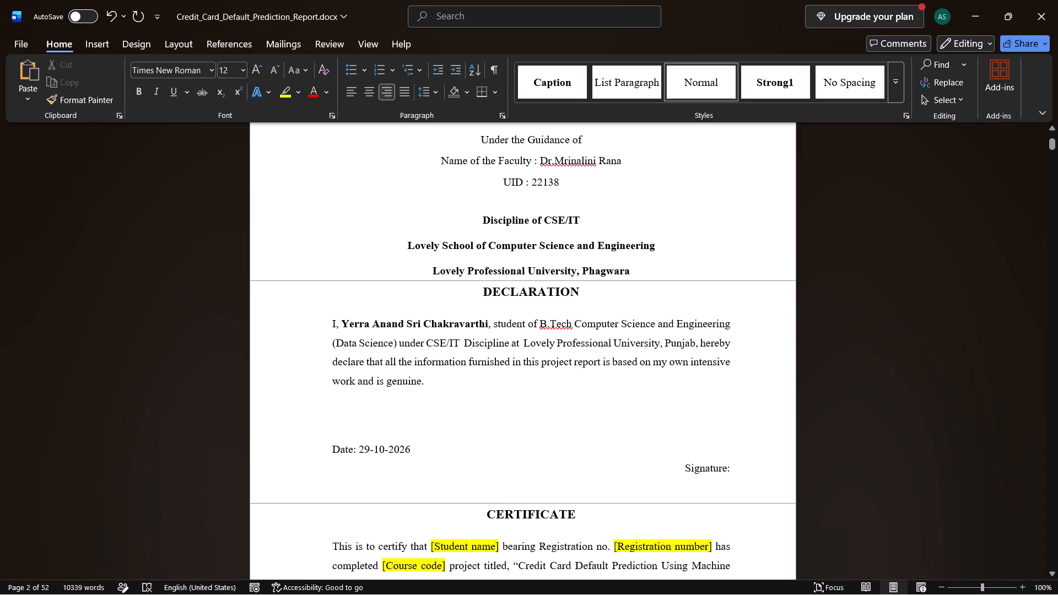
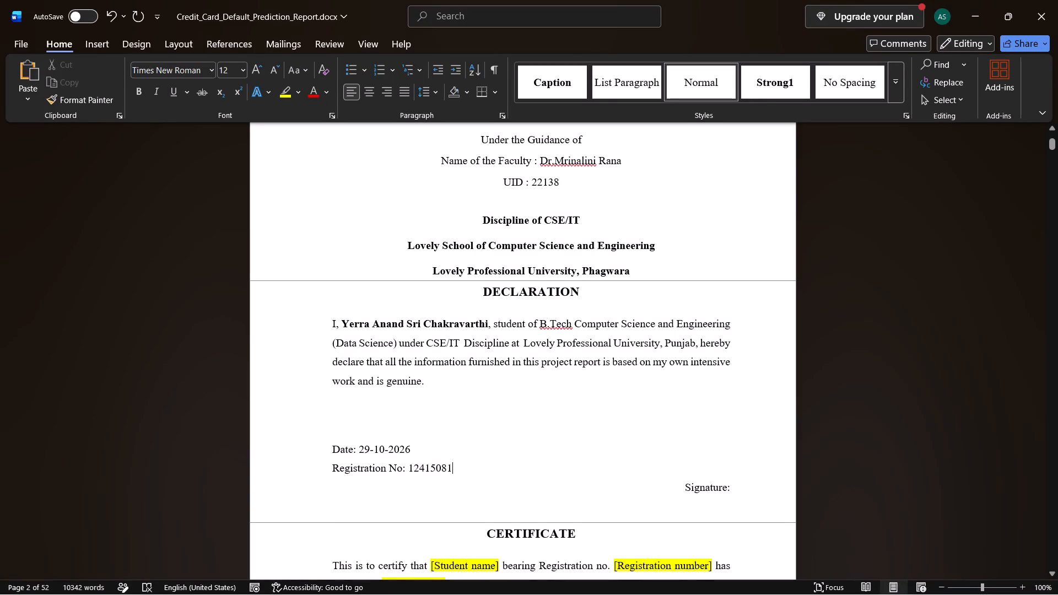
Left-align the "Signature:" line in the Declaration, keeping it on its own line directly beneath the complete registration number.
{"action": "left_click", "coordinate": [683, 485]}
{"action": "key", "text": "BackSpace"}
{"action": "key", "text": "BackSpace"}
{"action": "key", "text": "BackSpace"}
{"action": "key", "text": "BackSpace"}
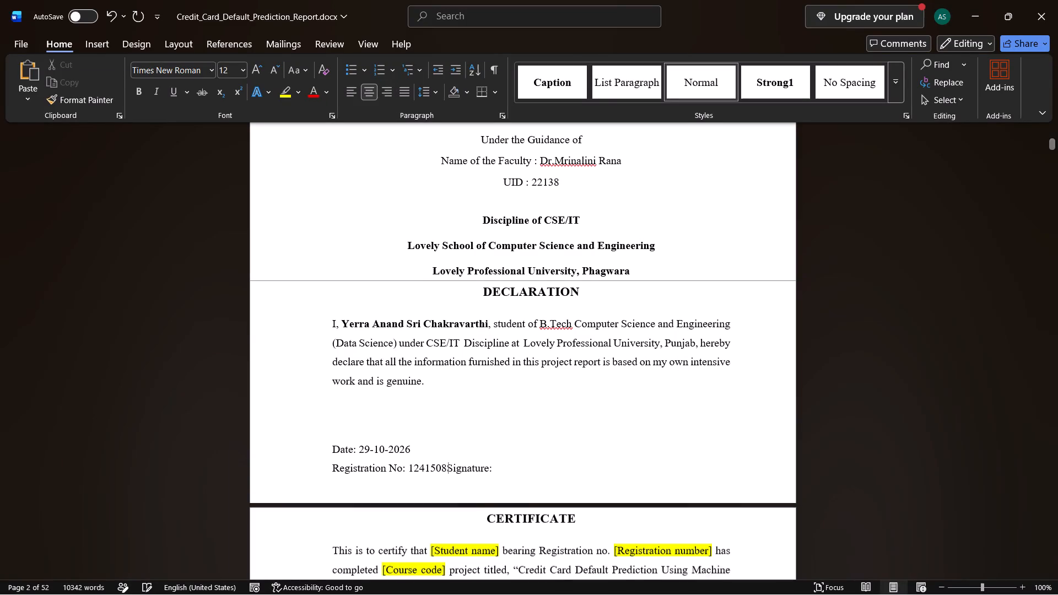
{"action": "key", "text": "BackSpace"}
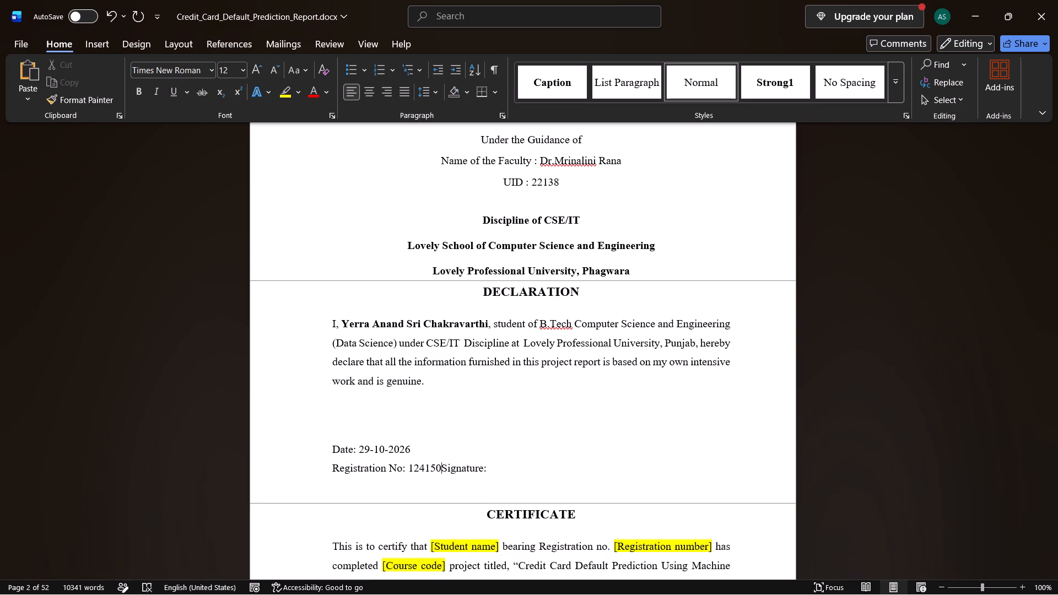
{"action": "key", "text": "ctrl+z"}
{"action": "key", "text": "ctrl+z"}
{"action": "key", "text": "ctrl+z"}
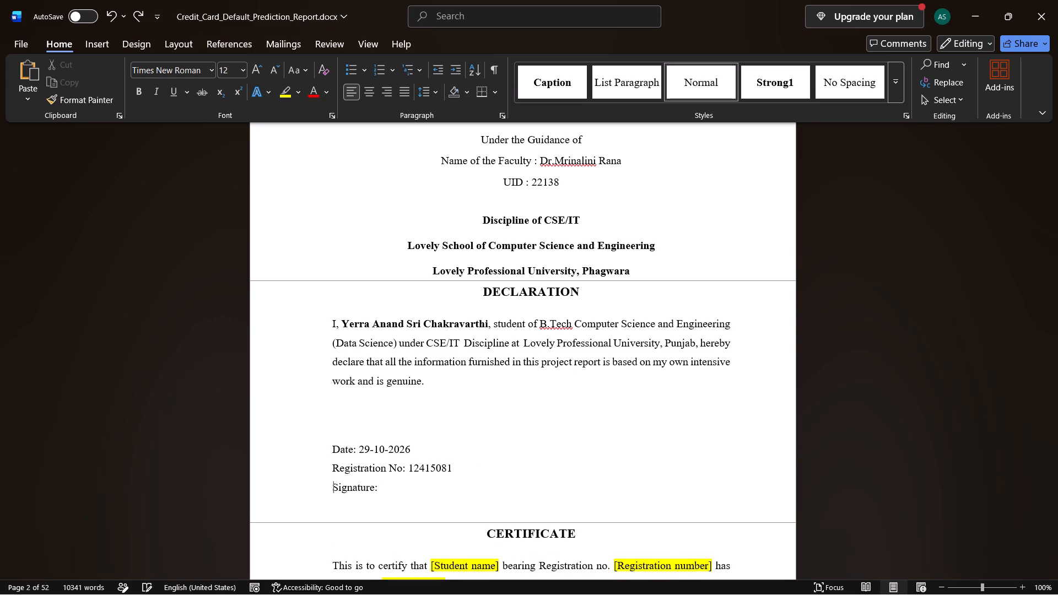
{"action": "left_click", "coordinate": [407, 488]}
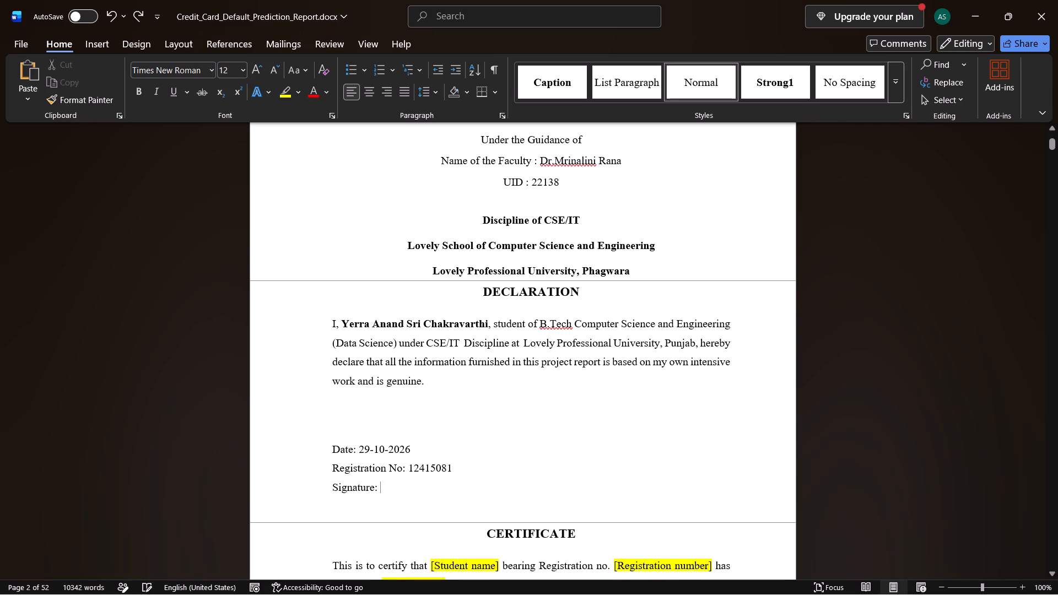
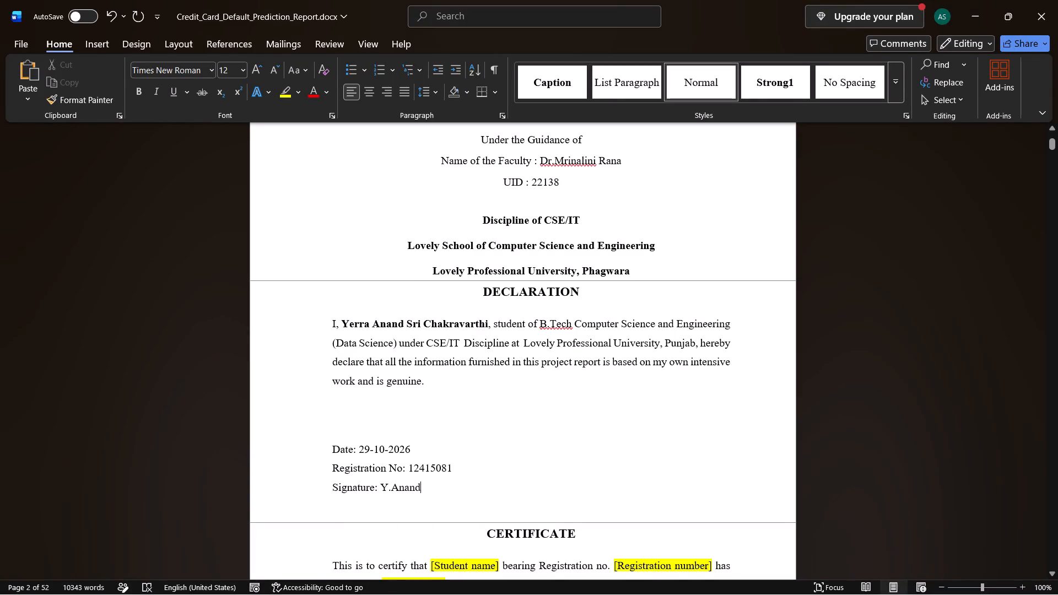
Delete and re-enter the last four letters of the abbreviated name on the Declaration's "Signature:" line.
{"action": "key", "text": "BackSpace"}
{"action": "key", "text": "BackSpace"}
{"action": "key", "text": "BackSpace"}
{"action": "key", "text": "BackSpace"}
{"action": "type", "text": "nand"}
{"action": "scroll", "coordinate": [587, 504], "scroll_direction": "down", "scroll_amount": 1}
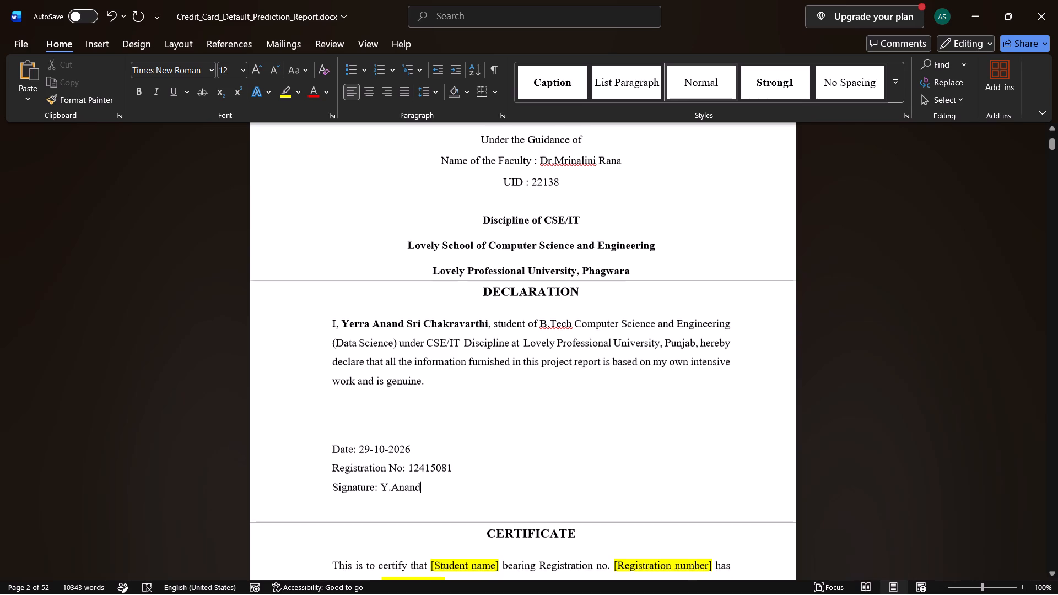
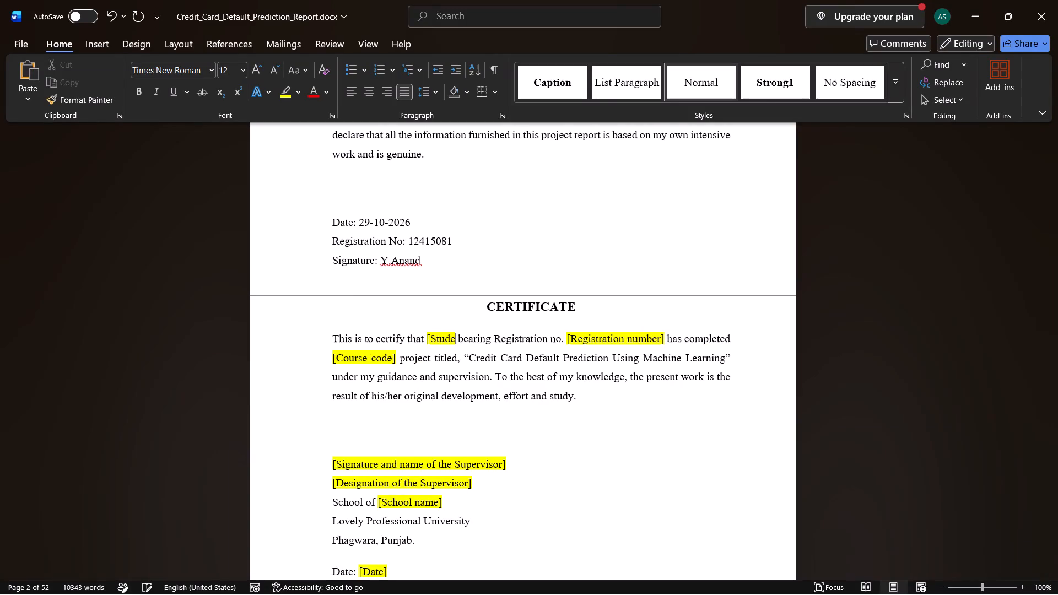
Replace the rest of the student name placeholder in the Certificate paragraph with the copied full student name.
{"action": "key", "text": "BackSpace"}
{"action": "key", "text": "BackSpace"}
{"action": "key", "text": "BackSpace"}
{"action": "key", "text": "BackSpace"}
{"action": "key", "text": "BackSpace"}
{"action": "key", "text": "BackSpace"}
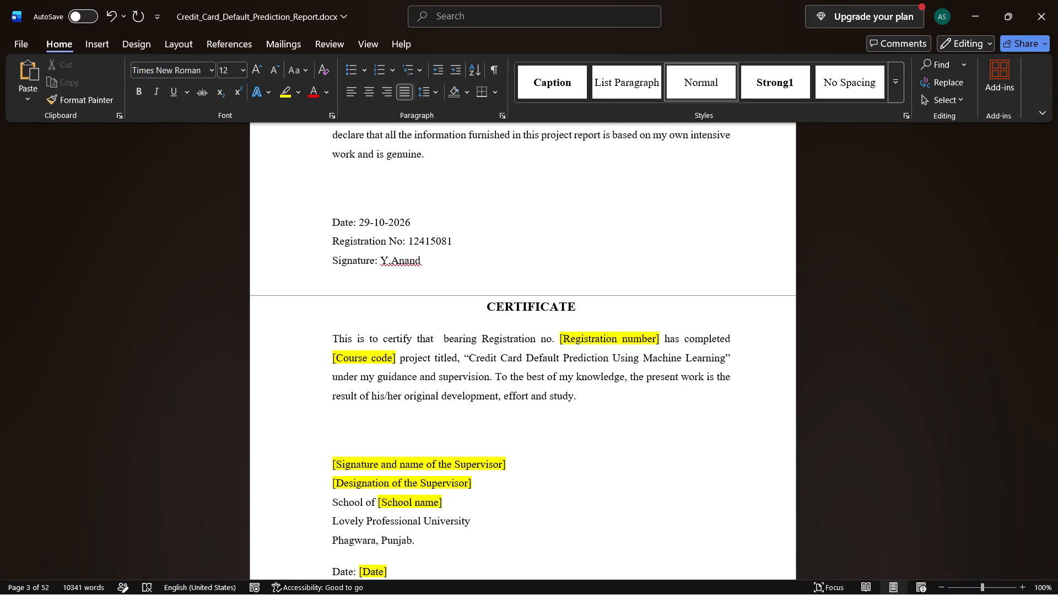
{"action": "key", "text": "ctrl+v"}
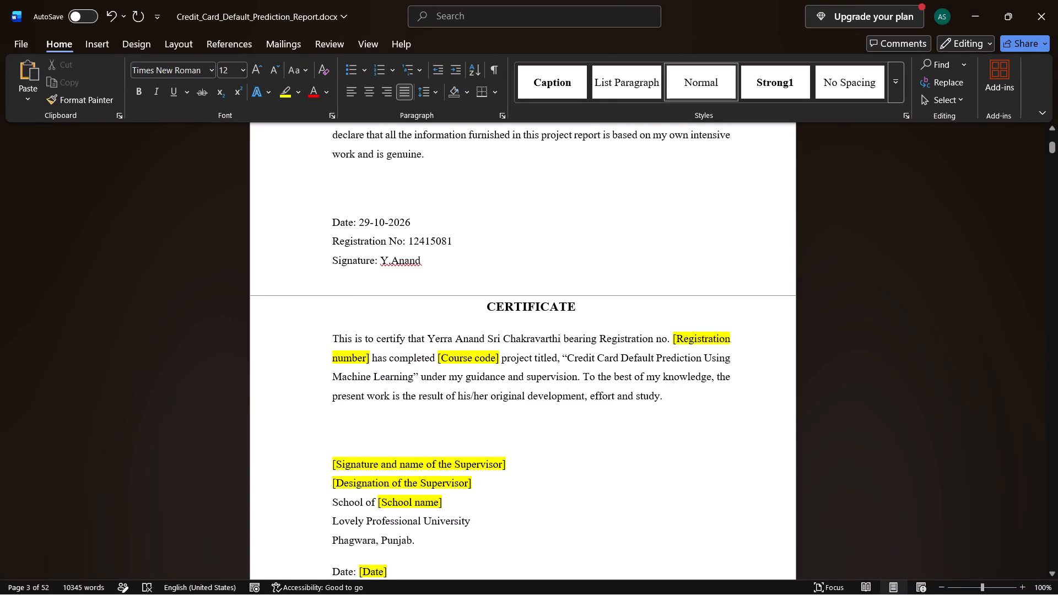
Make the student's full name bold in the Certificate paragraph.
{"action": "left_click_drag", "start_coordinate": [561, 337], "coordinate": [484, 336]}
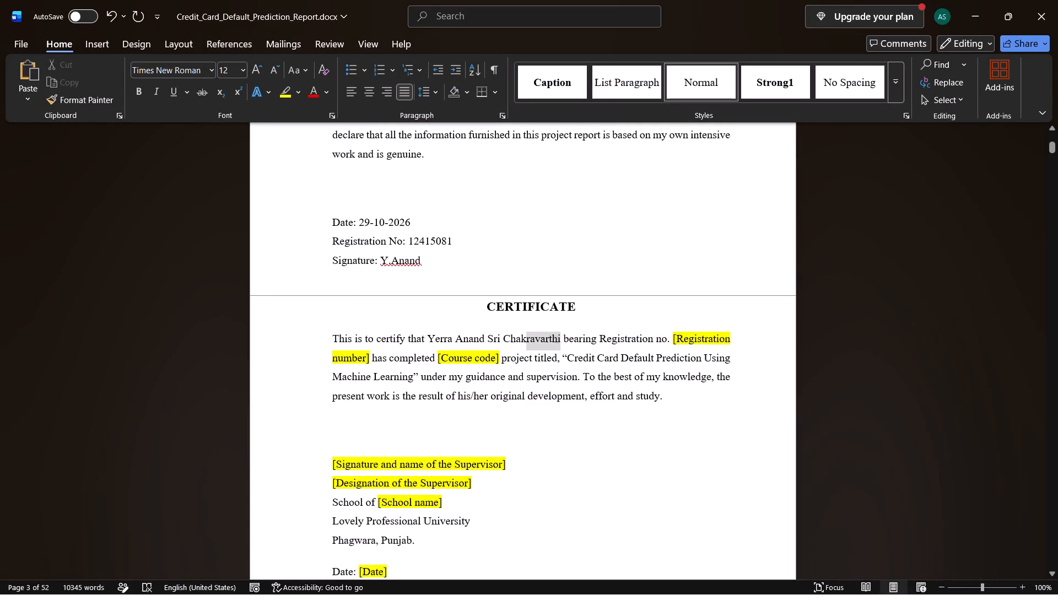
{"action": "left_click_drag", "start_coordinate": [484, 336], "coordinate": [427, 337]}
{"action": "left_click", "coordinate": [427, 337]}
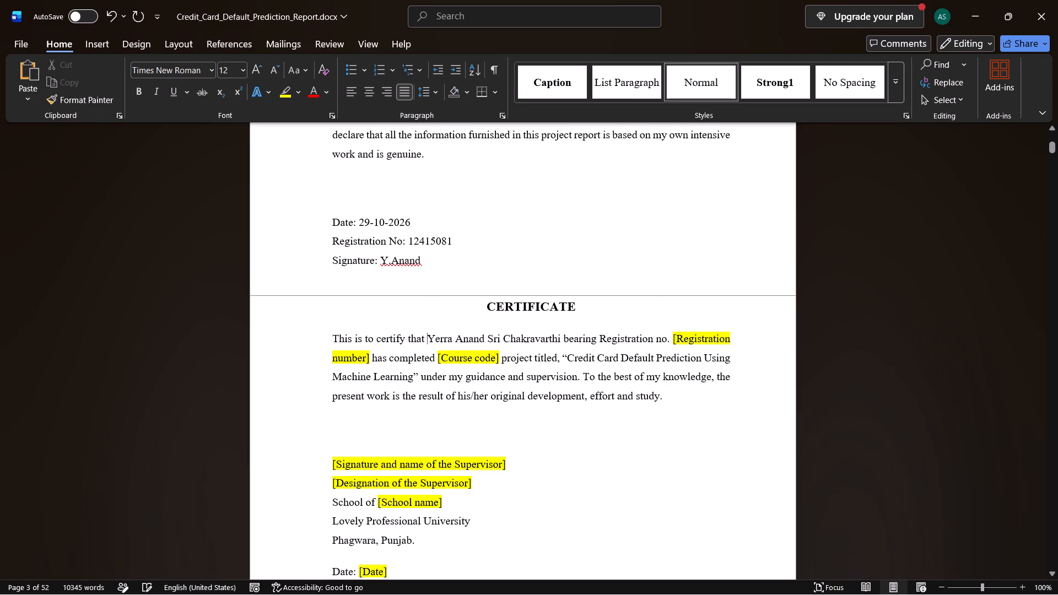
{"action": "left_click_drag", "start_coordinate": [428, 337], "coordinate": [531, 336]}
{"action": "left_click", "coordinate": [541, 317]}
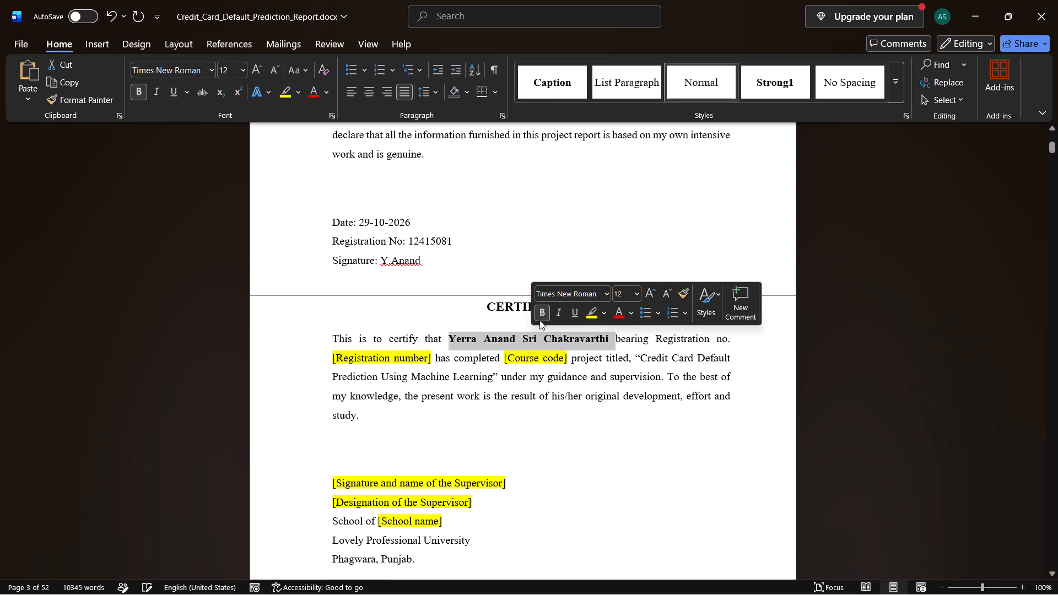
{"action": "left_click", "coordinate": [630, 447]}
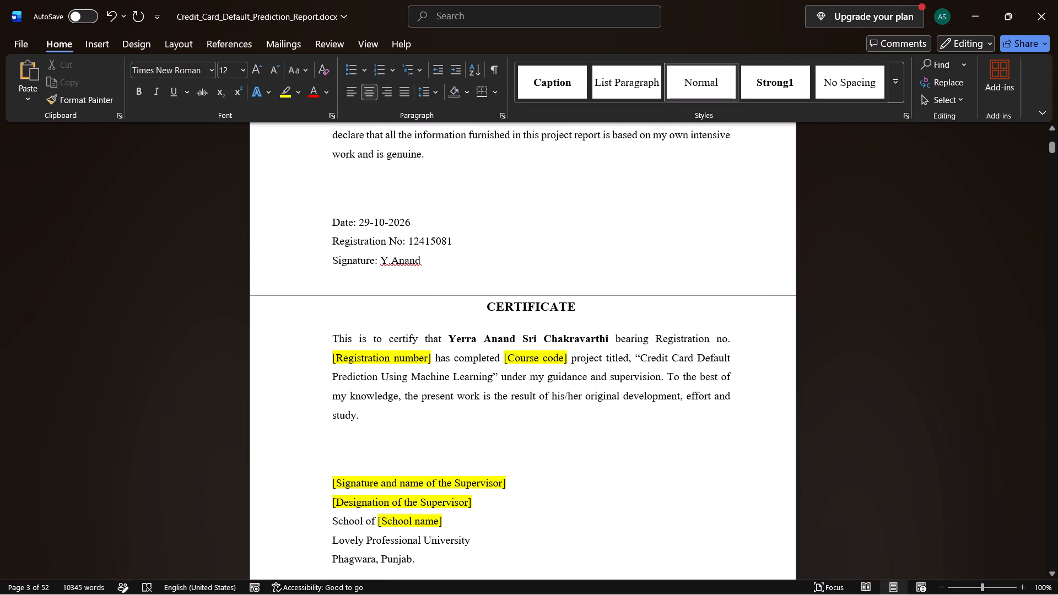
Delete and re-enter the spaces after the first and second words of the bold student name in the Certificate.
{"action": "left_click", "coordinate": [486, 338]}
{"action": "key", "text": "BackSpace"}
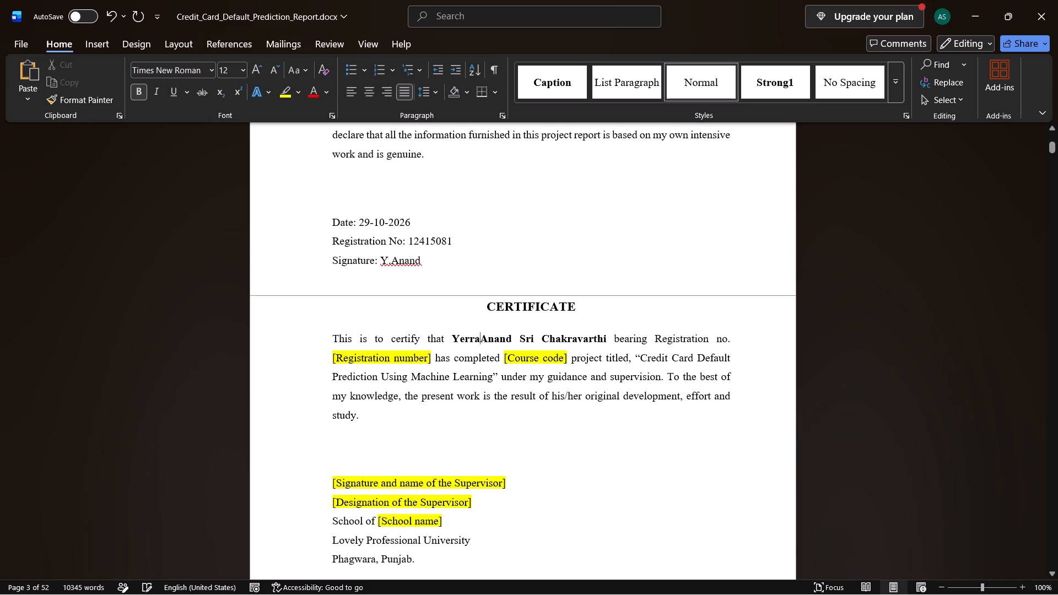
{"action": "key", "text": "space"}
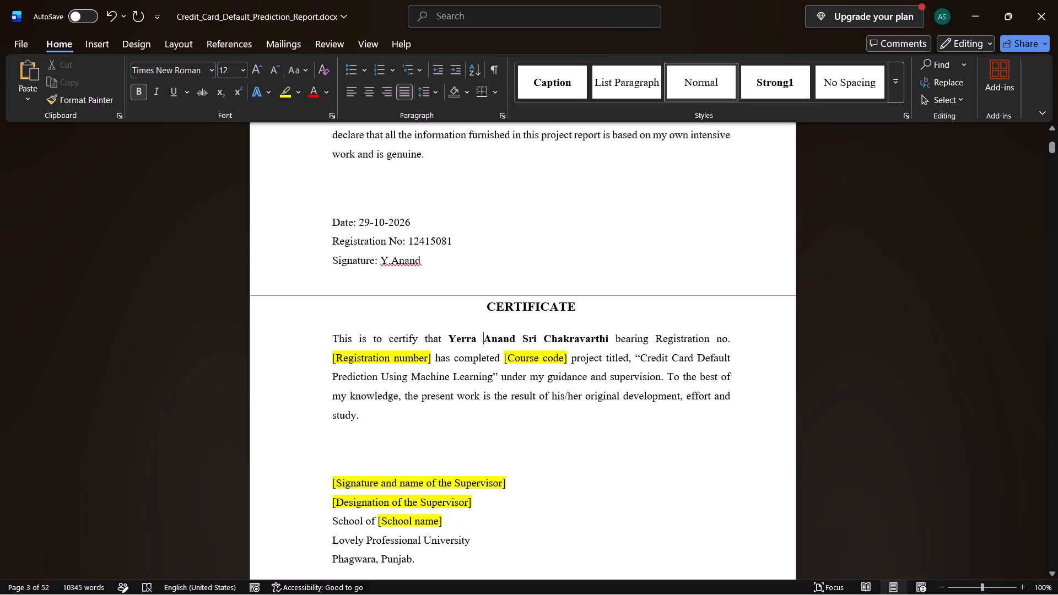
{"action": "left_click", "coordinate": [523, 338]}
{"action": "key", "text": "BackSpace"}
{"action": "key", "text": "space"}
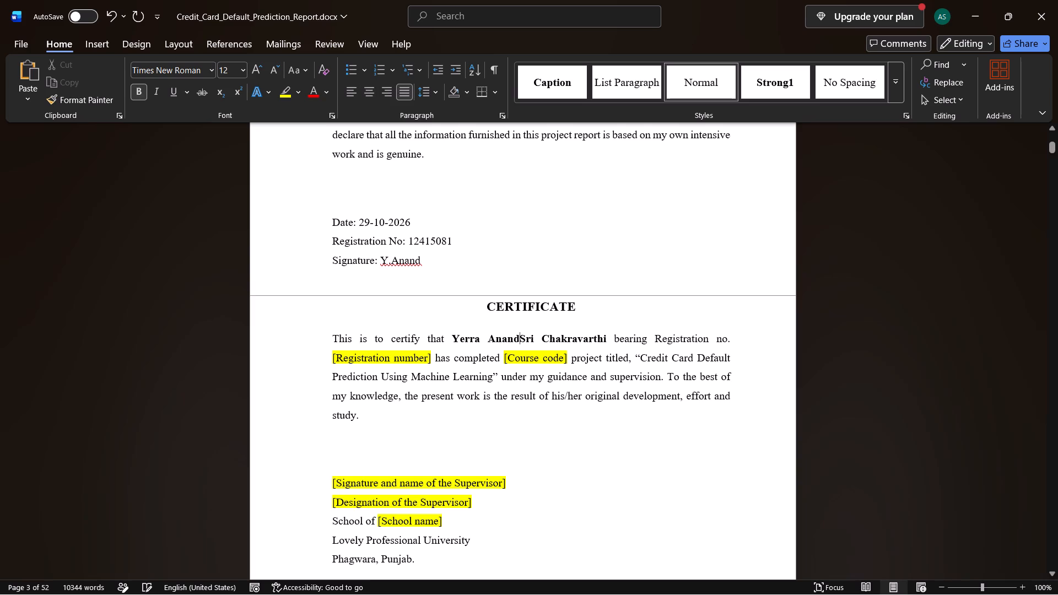
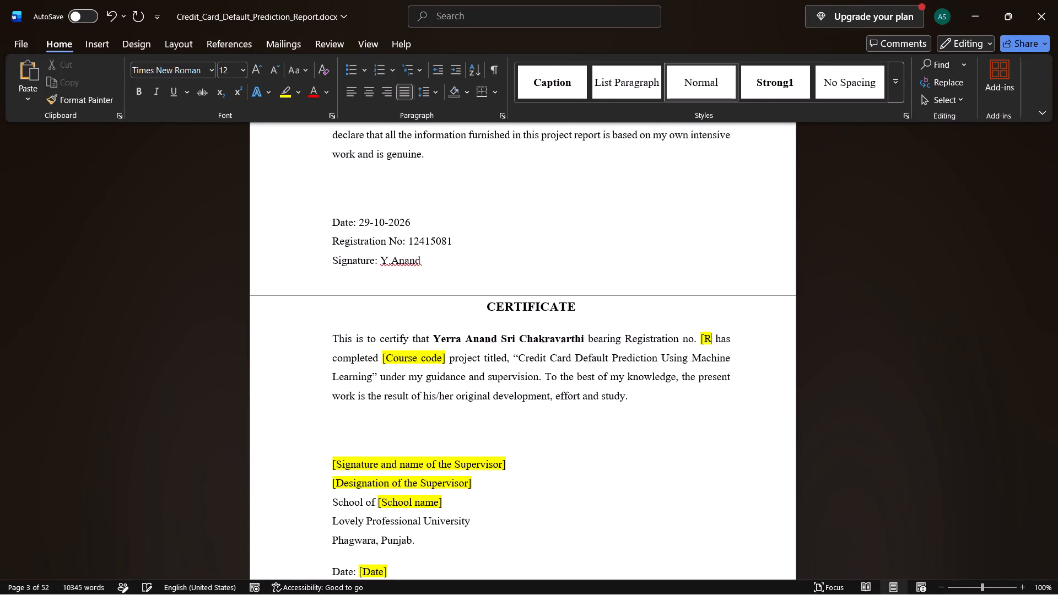
Remove the rest of the registration number placeholder and the full stop after "Registration no" in the Certificate paragraph, putting a spaced colon there.
{"action": "key", "text": "BackSpace"}
{"action": "key", "text": "BackSpace"}
{"action": "key", "text": "BackSpace"}
{"action": "key", "text": "BackSpace"}
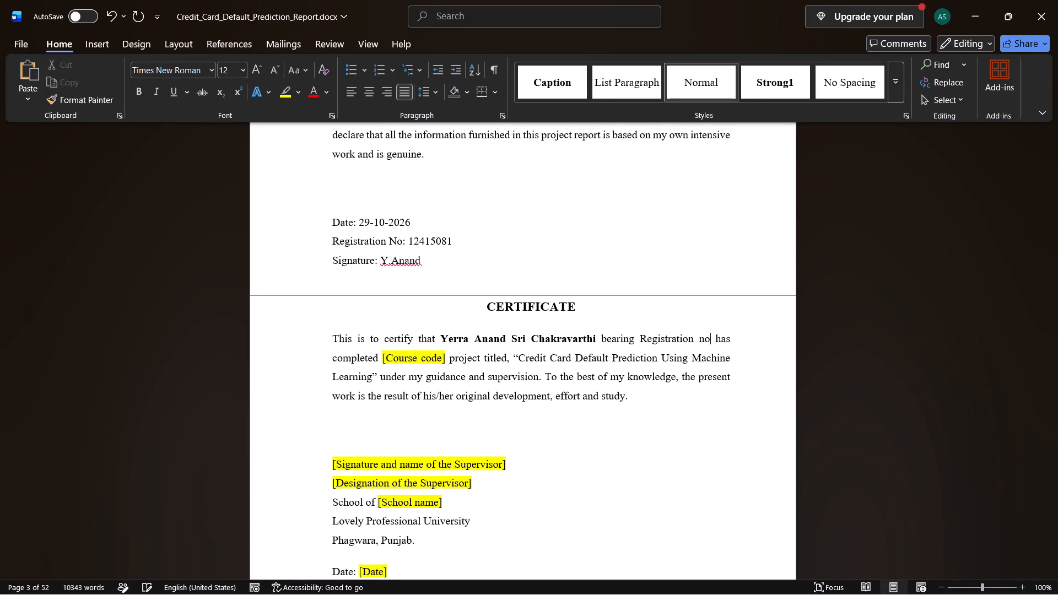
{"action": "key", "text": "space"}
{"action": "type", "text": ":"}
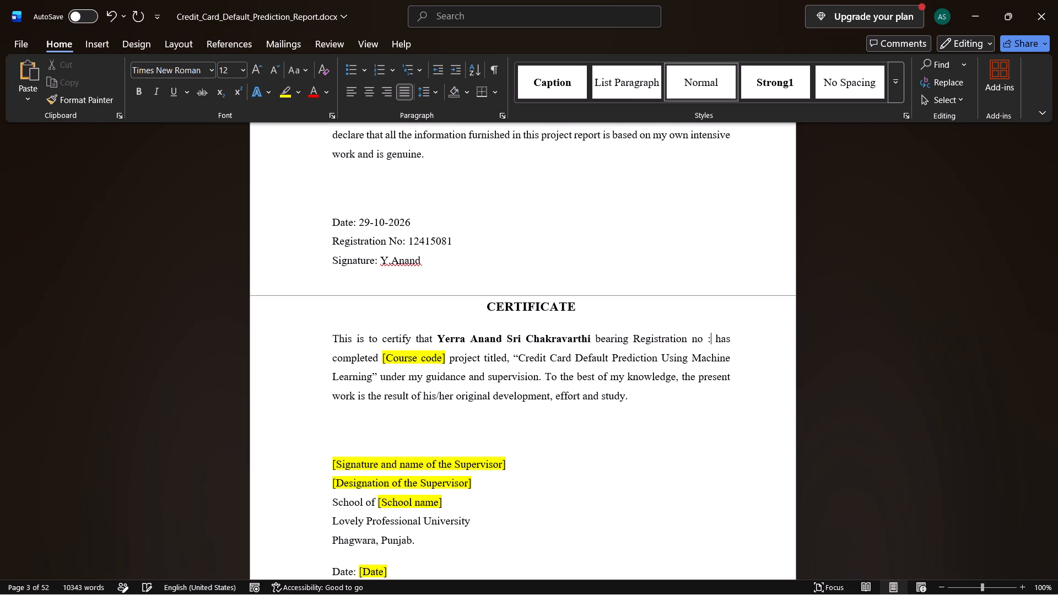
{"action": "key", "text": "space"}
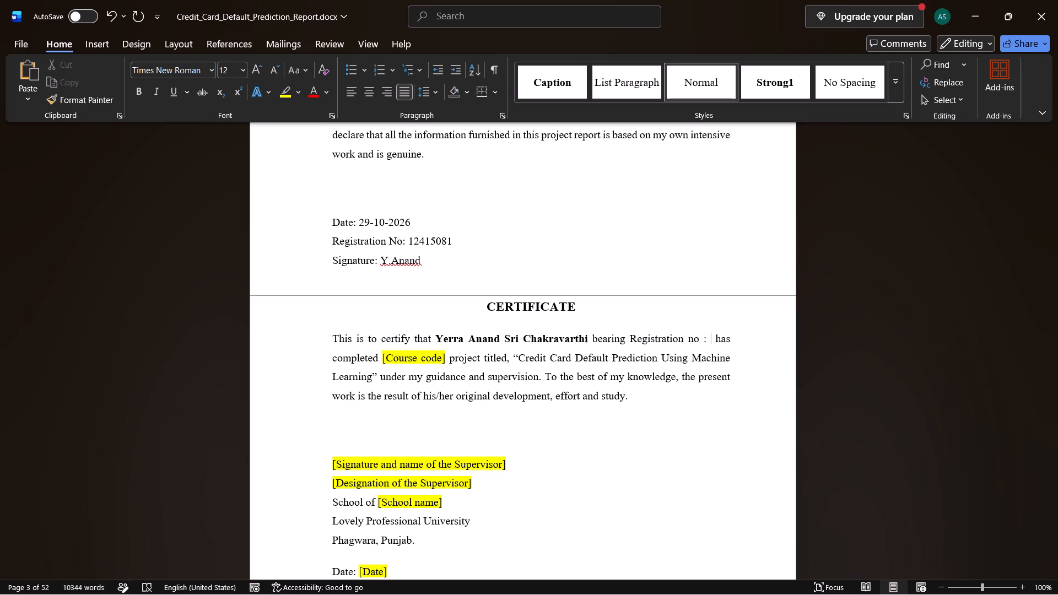
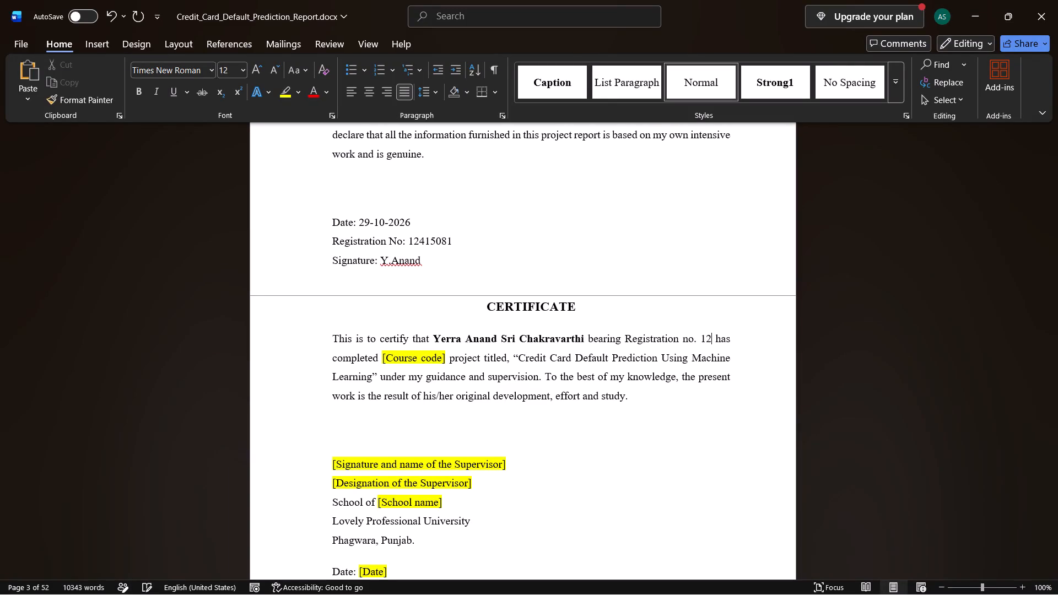
Complete the student's registration number in the Certificate paragraph, matching the one given in the Declaration.
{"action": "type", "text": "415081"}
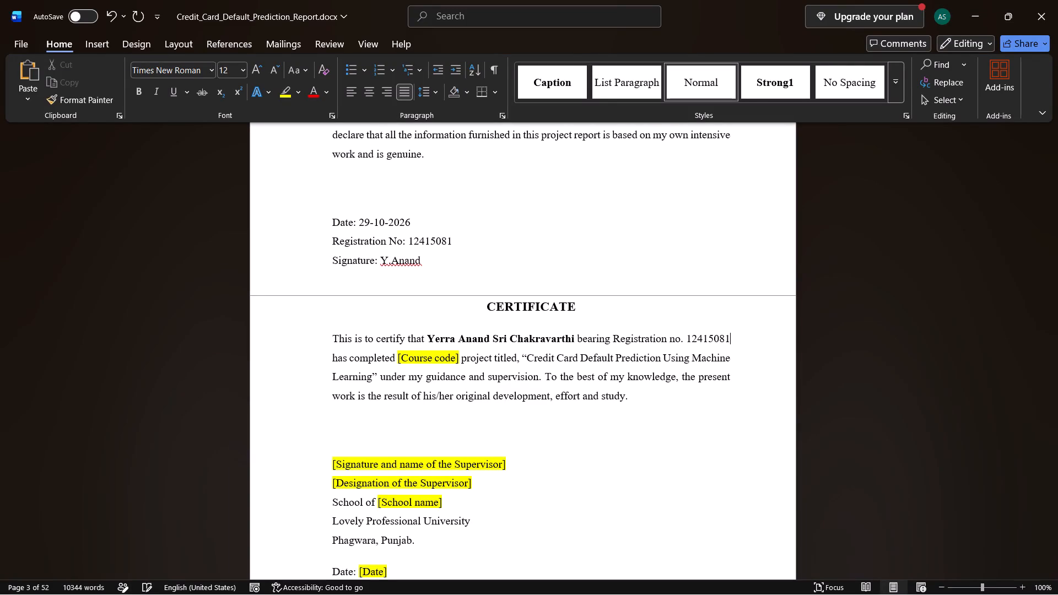
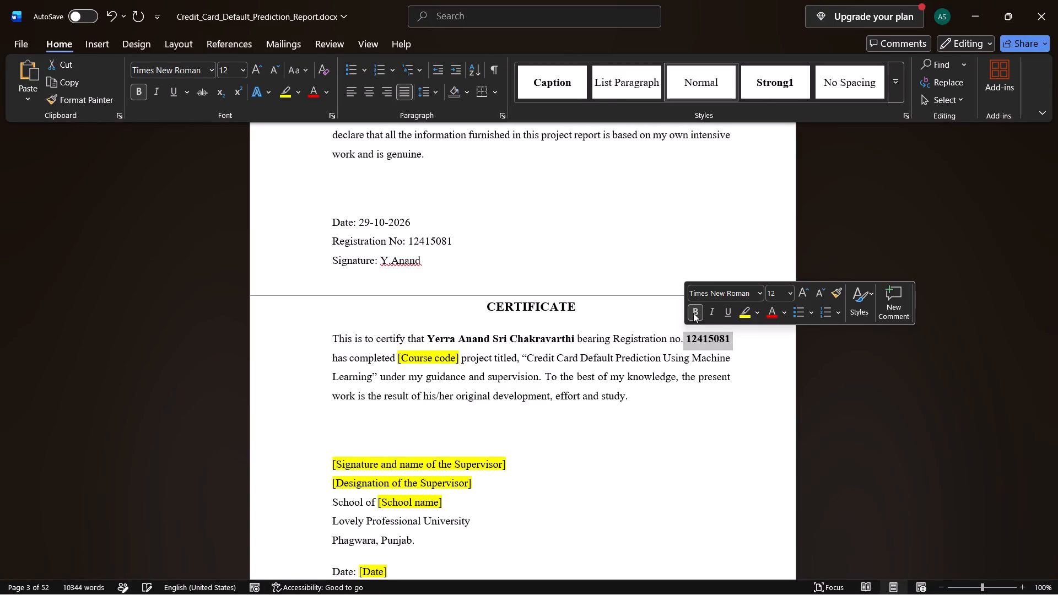
Replace the highlighted [Course code] placeholder in the Certificate paragraph with the copied course code INT234.
{"action": "left_click_drag", "start_coordinate": [461, 355], "coordinate": [451, 355]}
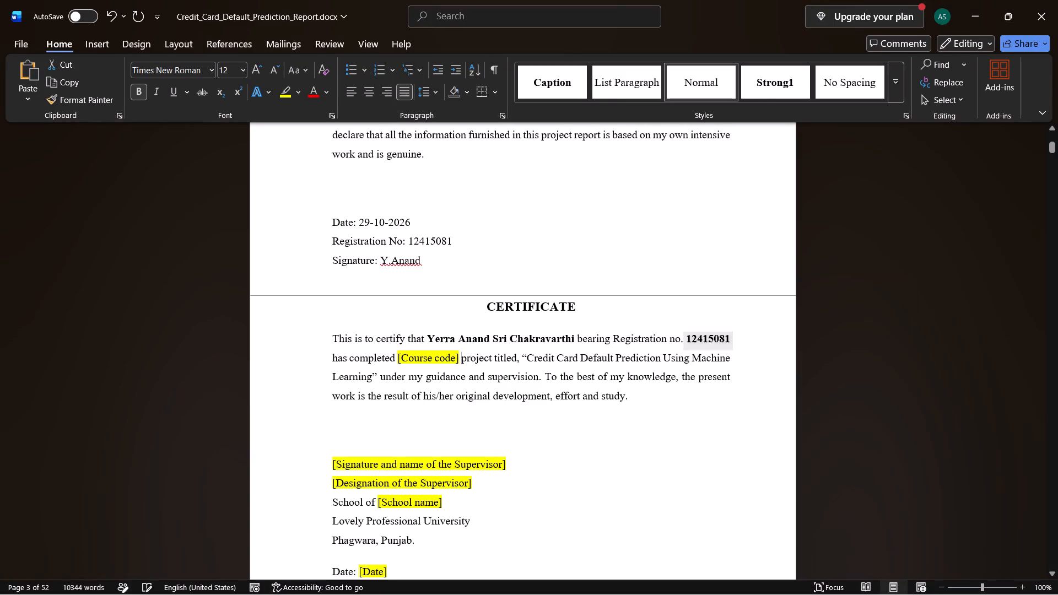
{"action": "left_click_drag", "start_coordinate": [451, 355], "coordinate": [397, 353]}
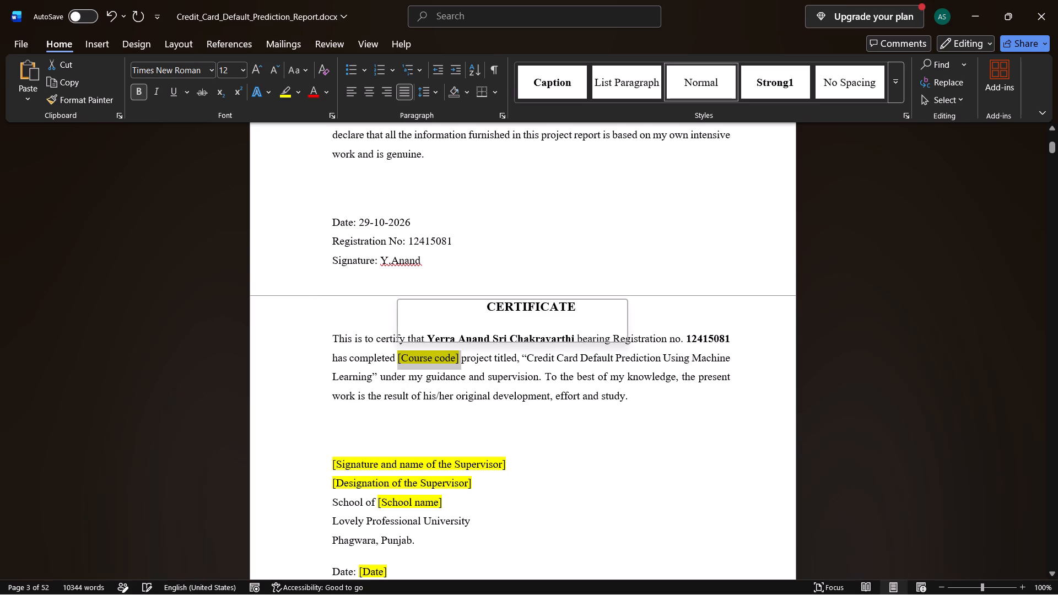
{"action": "key", "text": "ctrl+v"}
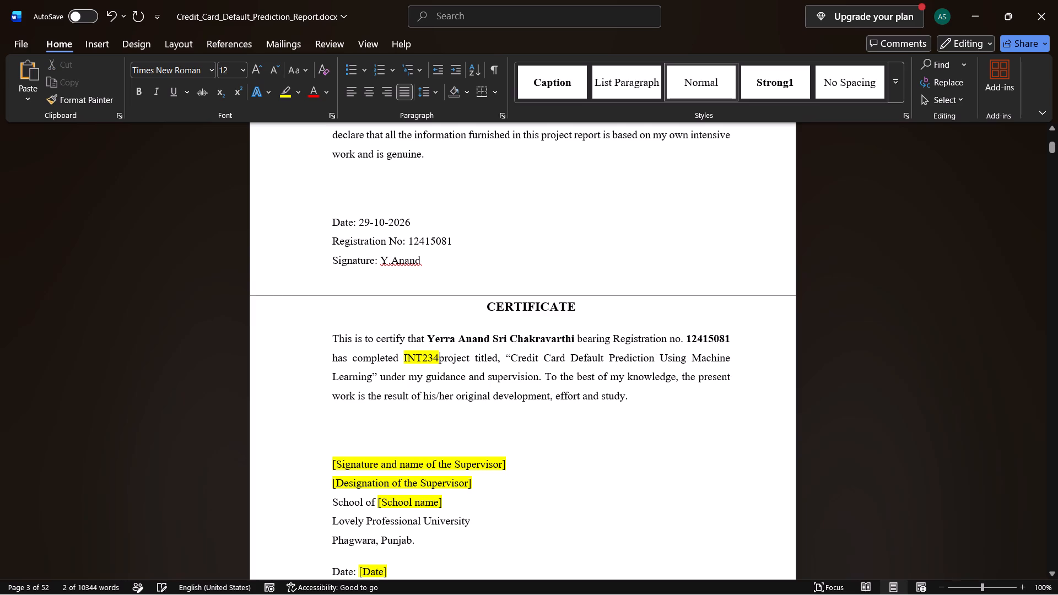
Delete the highlighted INT234 in the Certificate paragraph and re-enter it without highlighting, with a space before "project".
{"action": "left_click_drag", "start_coordinate": [439, 358], "coordinate": [400, 355]}
{"action": "double_click", "coordinate": [416, 356]}
{"action": "left_click", "coordinate": [433, 355]}
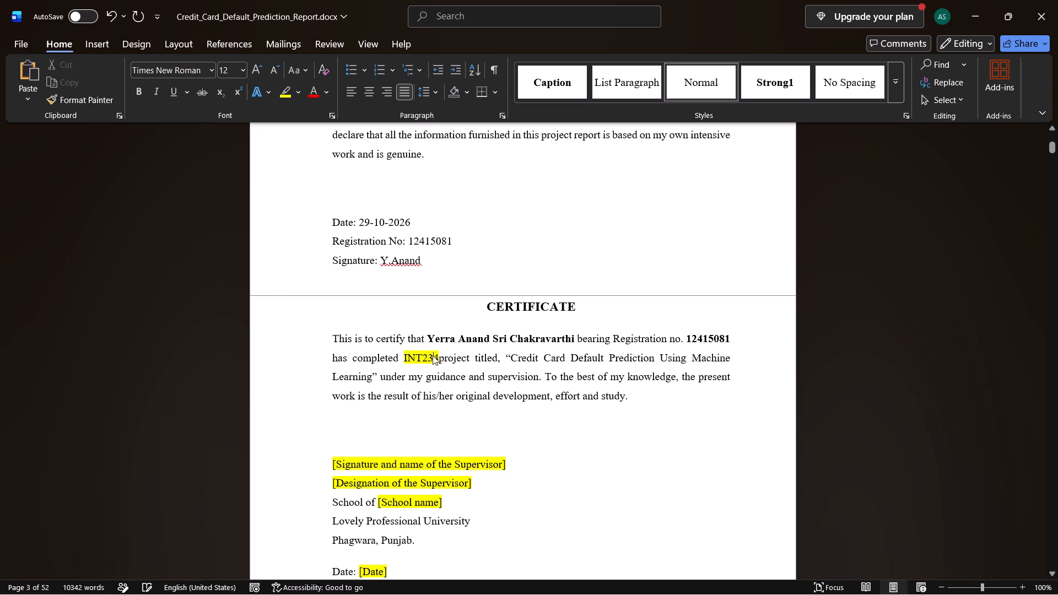
{"action": "left_click", "coordinate": [436, 355]}
{"action": "key", "text": "BackSpace"}
{"action": "key", "text": "BackSpace"}
{"action": "key", "text": "BackSpace"}
{"action": "key", "text": "BackSpace"}
{"action": "key", "text": "BackSpace"}
{"action": "key", "text": "BackSpace"}
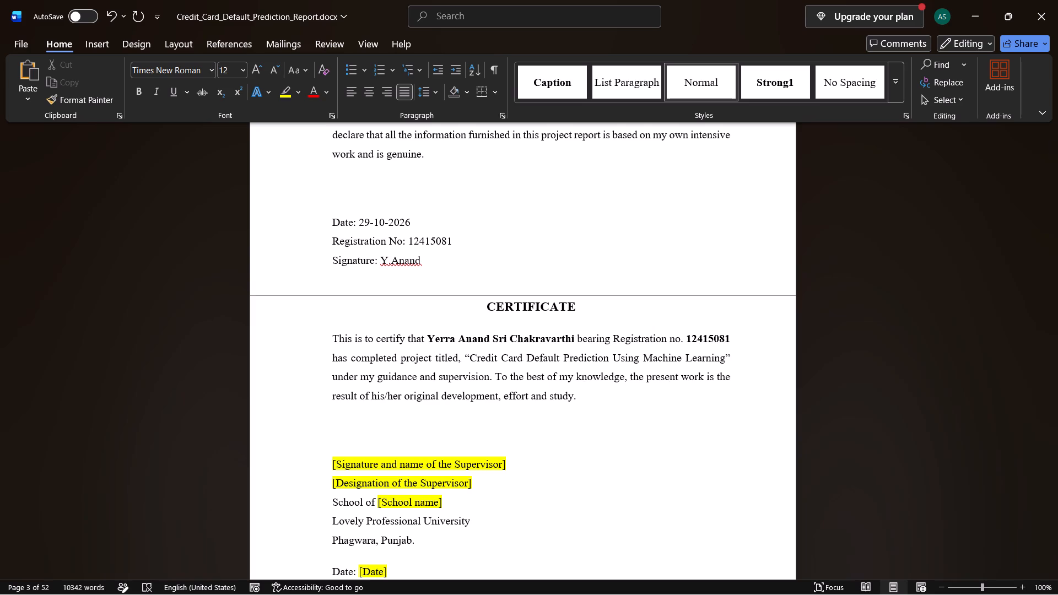
{"action": "key", "text": "ctrl+v"}
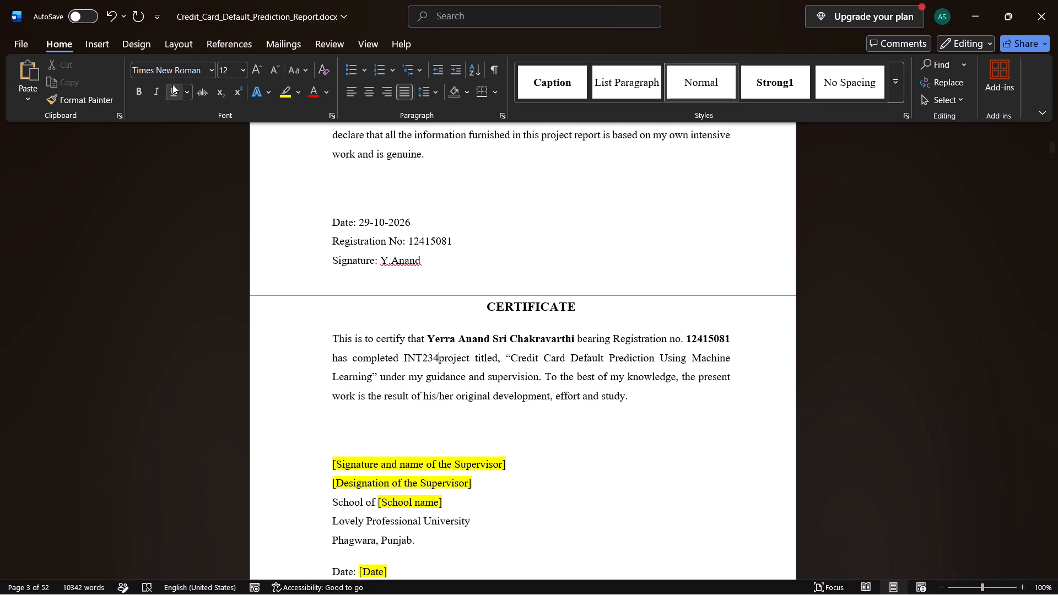
{"action": "key", "text": "space"}
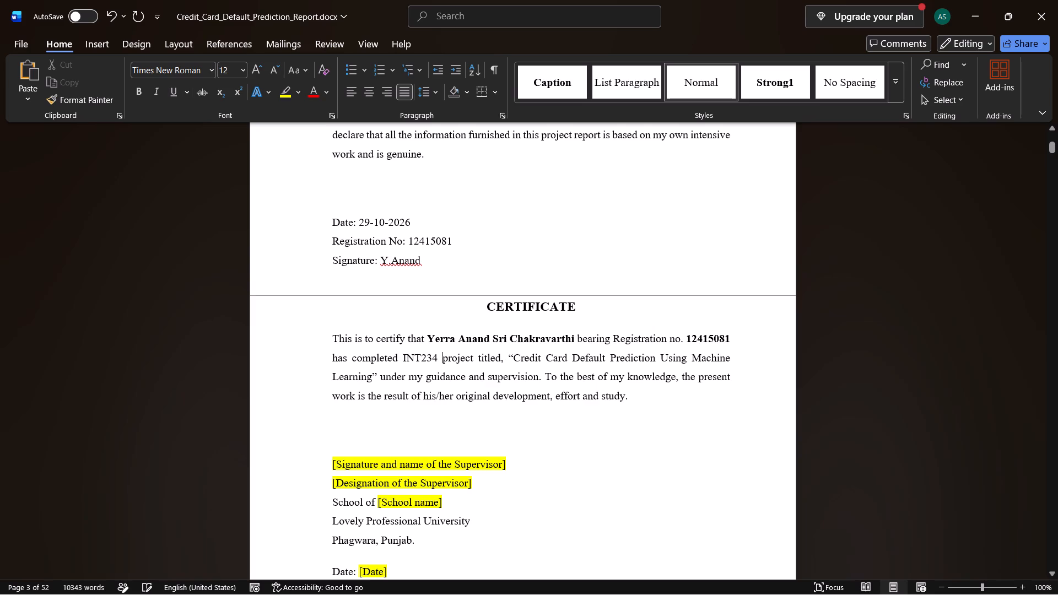
Select the course code INT234 in the Certificate paragraph for formatting.
{"action": "left_click_drag", "start_coordinate": [436, 358], "coordinate": [401, 356]}
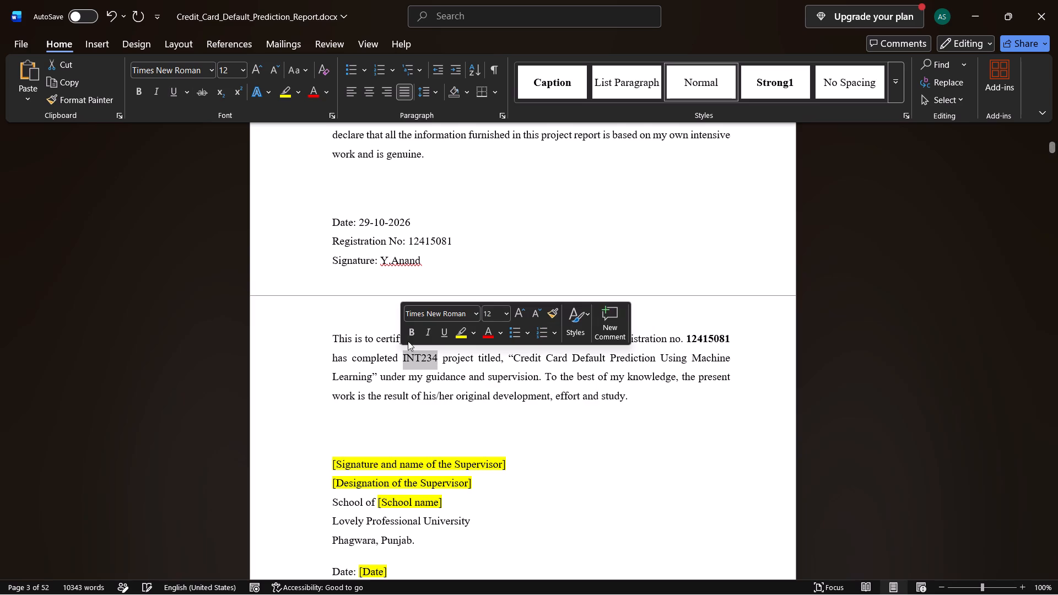
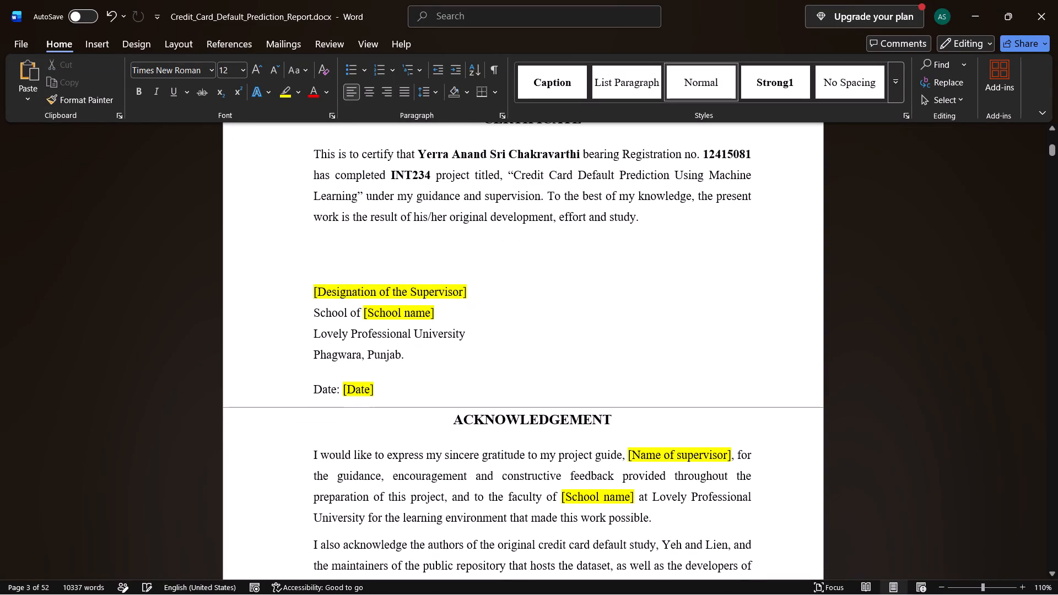
Place the text cursor on the blank line directly above the [Designation of the Supervisor] placeholder in the Certificate.
{"action": "left_click", "coordinate": [388, 271]}
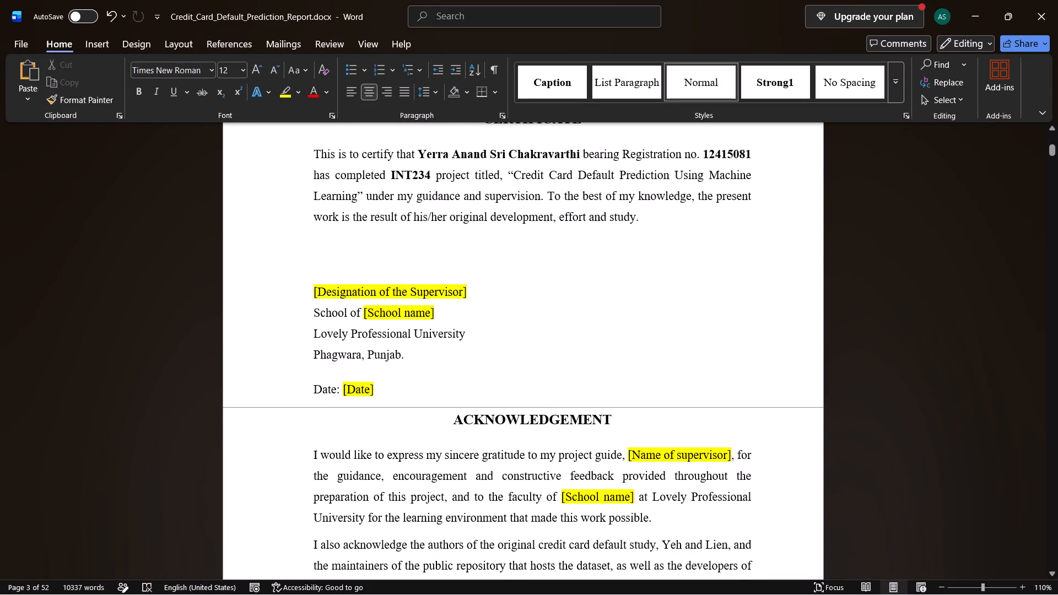
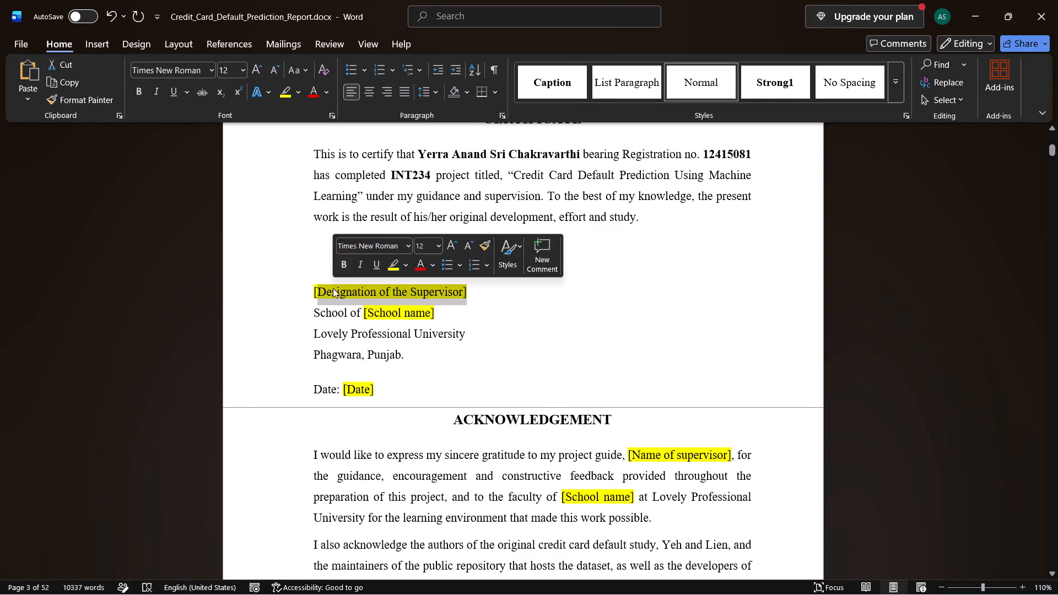
Replace the selected [Designation of the Supervisor] placeholder in the Certificate with the copied signature, supervisor name and U.Id details.
{"action": "key", "text": "BackSpace"}
{"action": "key", "text": "BackSpace"}
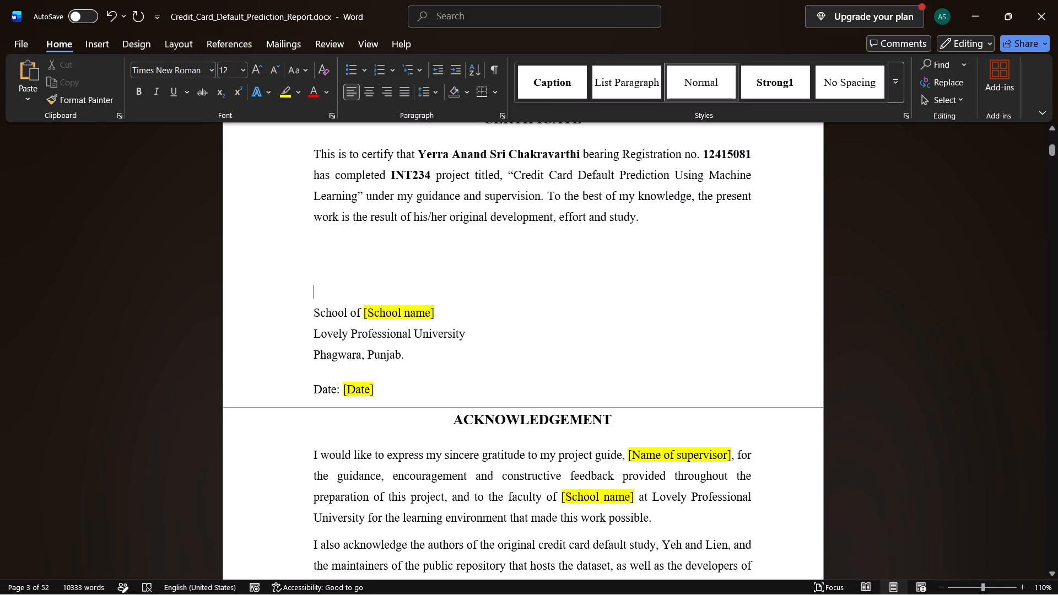
{"action": "left_click", "coordinate": [318, 259]}
{"action": "left_click", "coordinate": [339, 277]}
{"action": "left_click", "coordinate": [322, 295]}
{"action": "key", "text": "ctrl+v"}
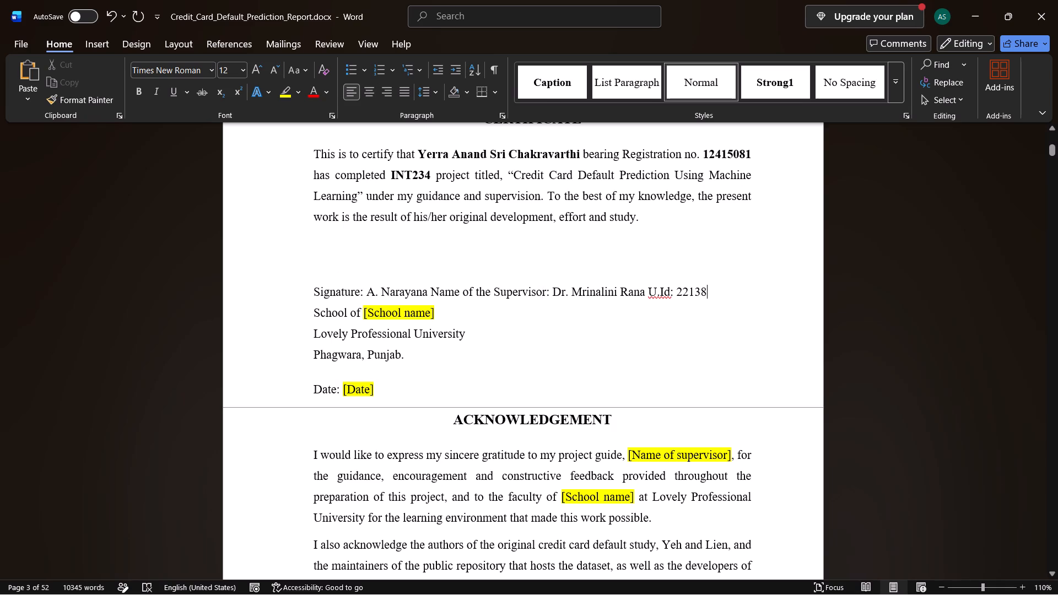
Replace the name after "Signature:" in the Certificate's pasted line with the student's short signature, initial and first name.
{"action": "left_click", "coordinate": [428, 290]}
{"action": "key", "text": "BackSpace"}
{"action": "key", "text": "BackSpace"}
{"action": "key", "text": "BackSpace"}
{"action": "key", "text": "BackSpace"}
{"action": "key", "text": "BackSpace"}
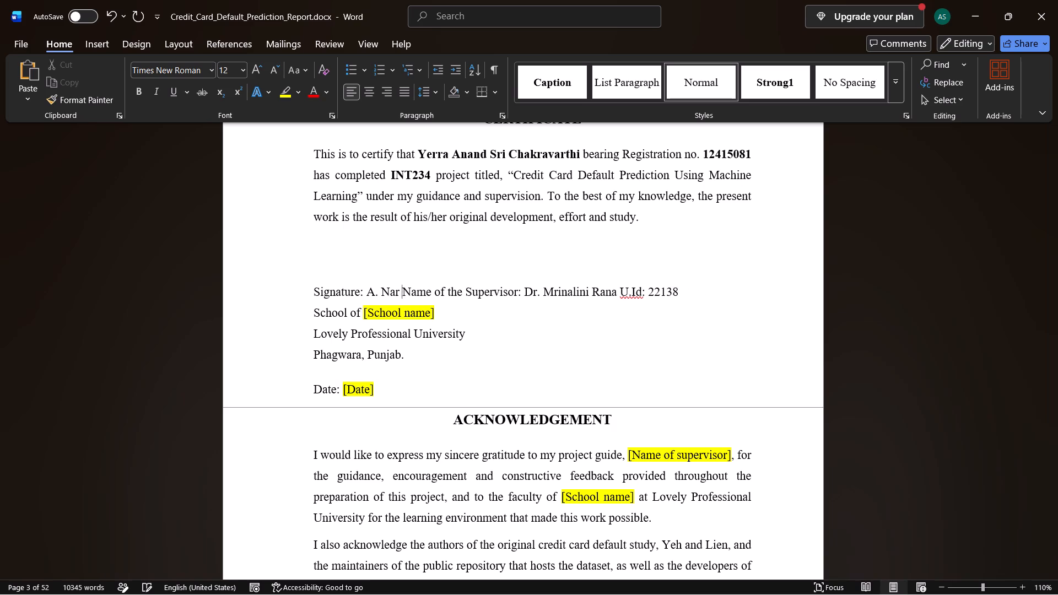
{"action": "key", "text": "BackSpace"}
{"action": "key", "text": "BackSpace"}
{"action": "key", "text": "BackSpace"}
{"action": "key", "text": "BackSpace"}
{"action": "key", "text": "BackSpace"}
{"action": "key", "text": "BackSpace"}
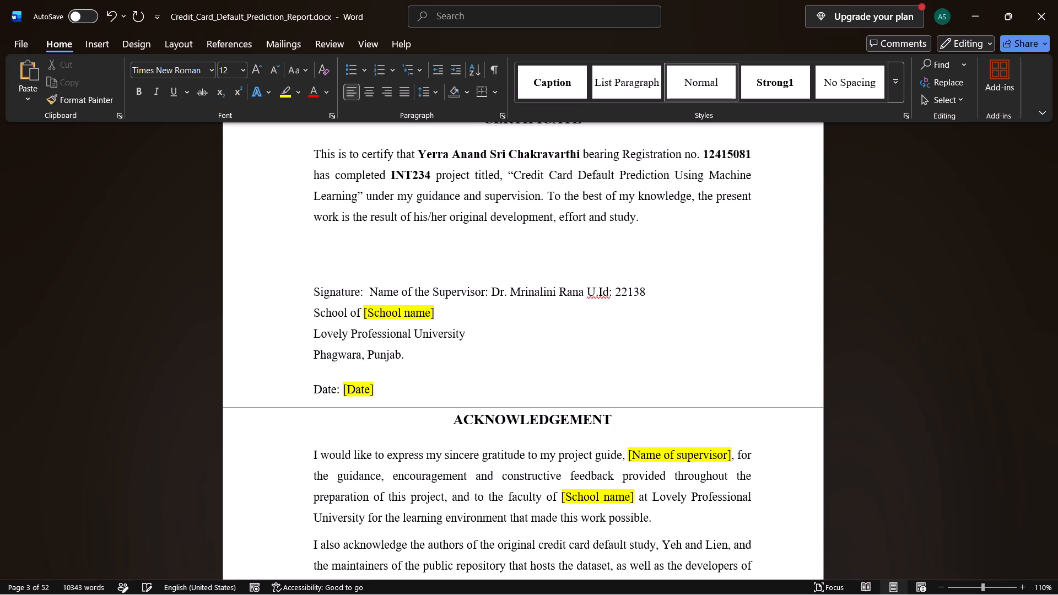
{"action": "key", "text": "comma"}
{"action": "key", "text": "BackSpace"}
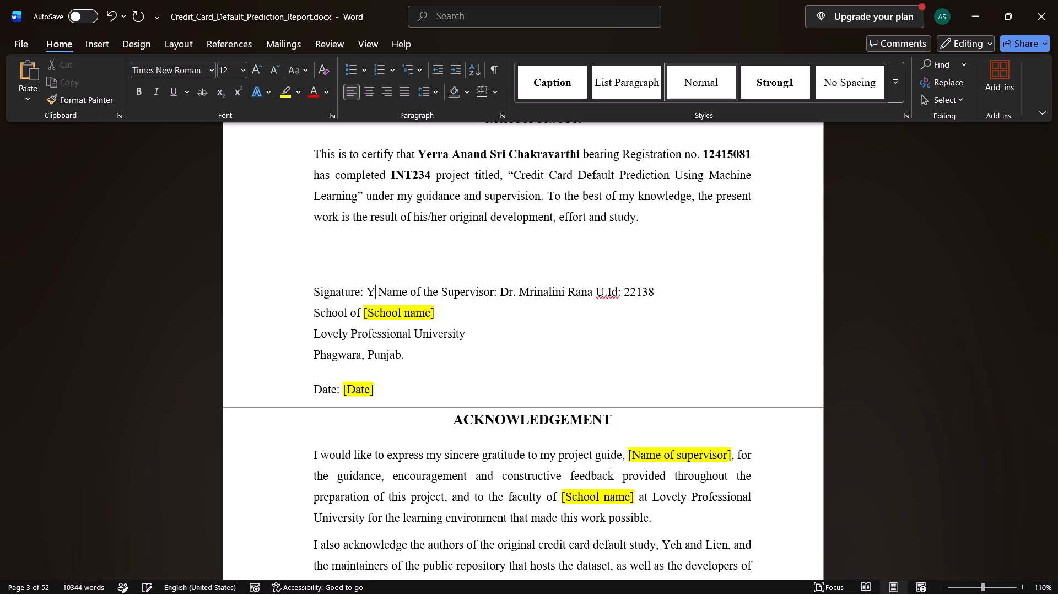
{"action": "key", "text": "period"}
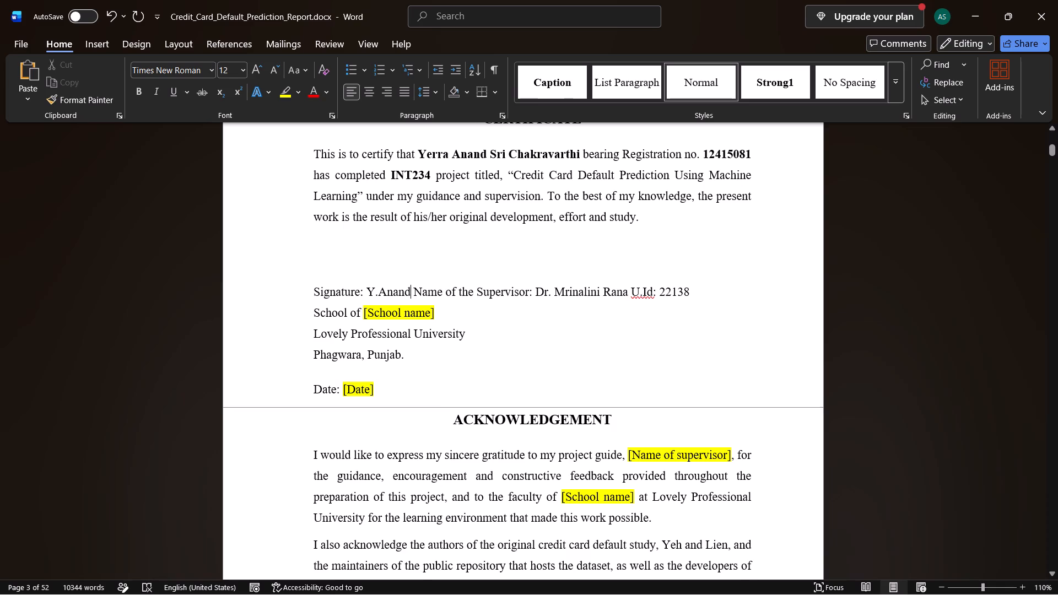
Split the pasted Certificate details into separate Signature, Name of the Supervisor and U.Id lines, removing the leading space before "Name".
{"action": "key", "text": "Return"}
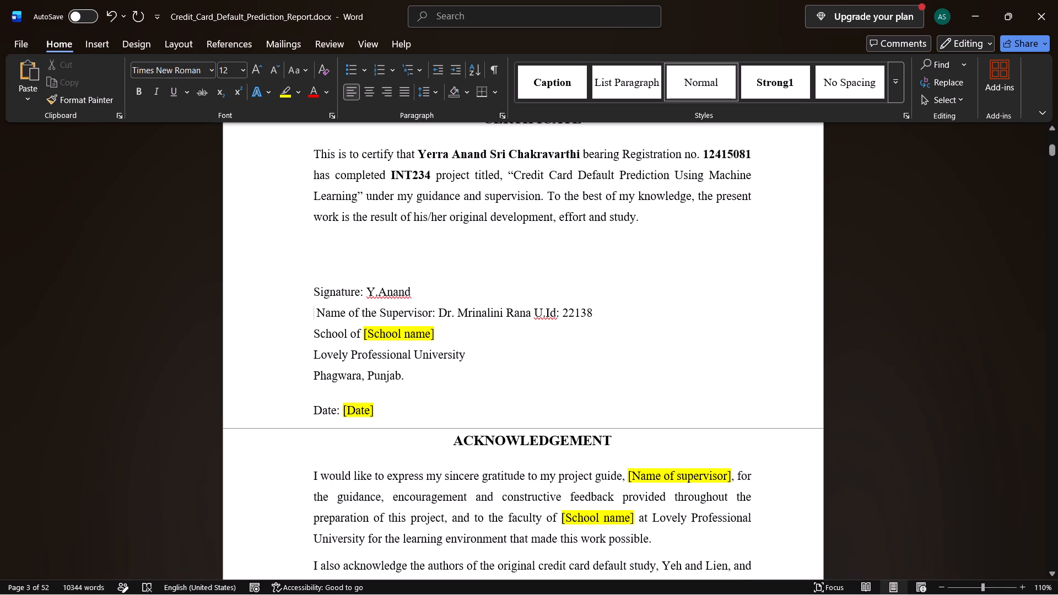
{"action": "left_click", "coordinate": [533, 312]}
{"action": "key", "text": "Return"}
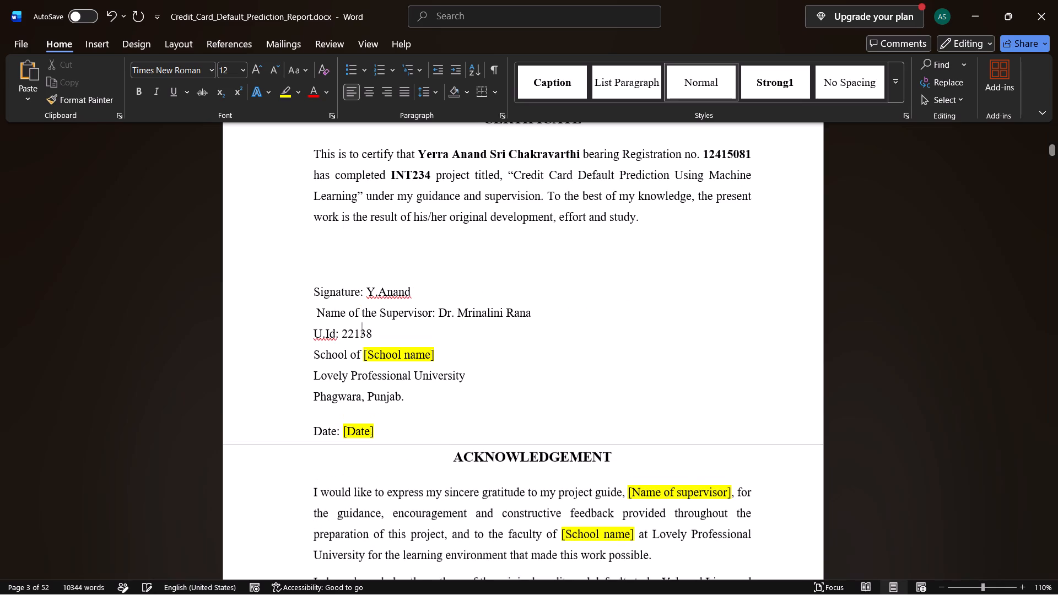
{"action": "left_click", "coordinate": [318, 312]}
{"action": "key", "text": "BackSpace"}
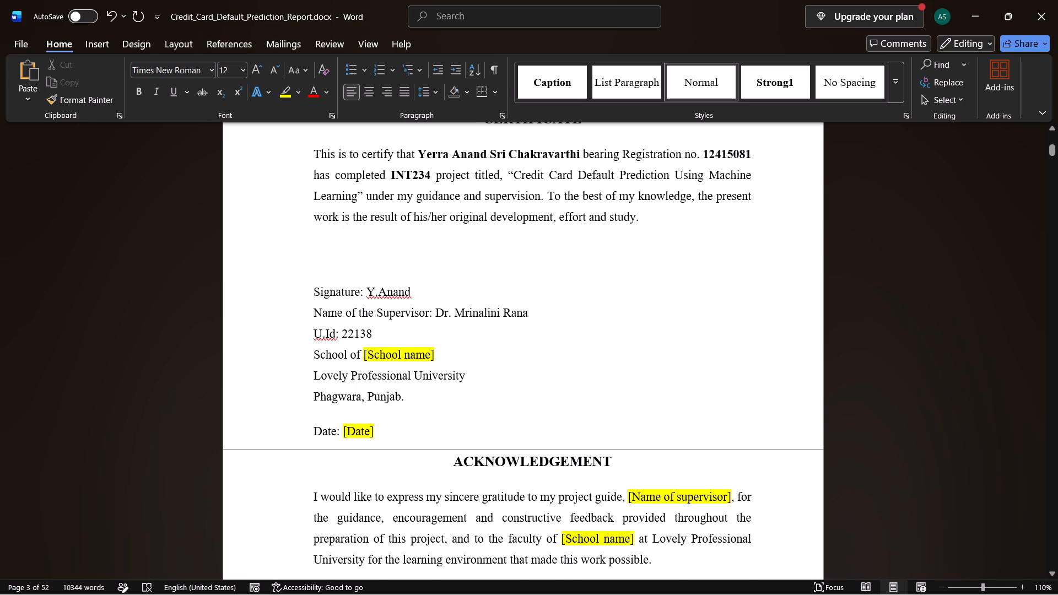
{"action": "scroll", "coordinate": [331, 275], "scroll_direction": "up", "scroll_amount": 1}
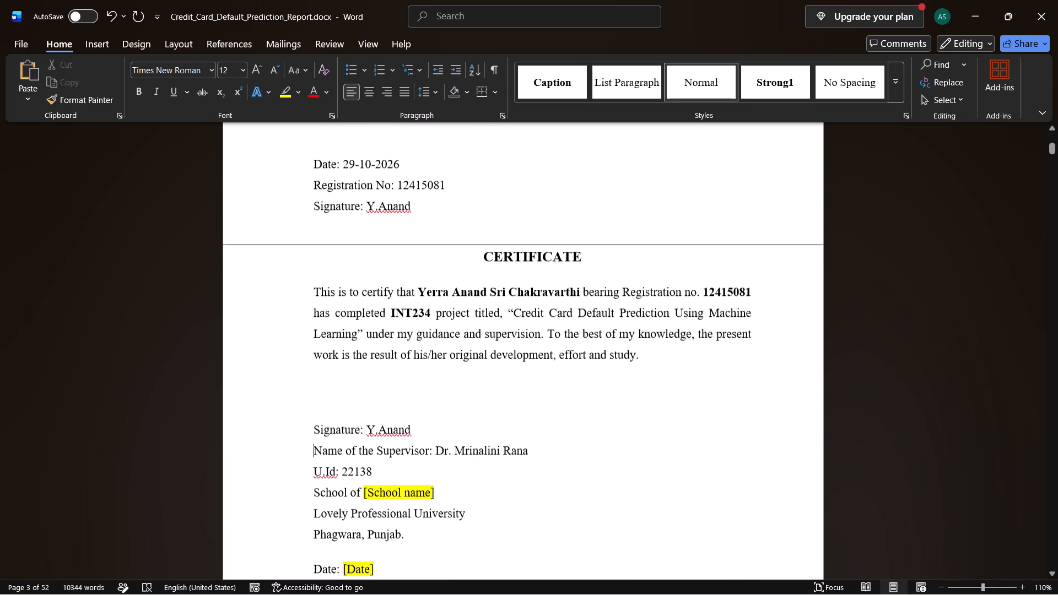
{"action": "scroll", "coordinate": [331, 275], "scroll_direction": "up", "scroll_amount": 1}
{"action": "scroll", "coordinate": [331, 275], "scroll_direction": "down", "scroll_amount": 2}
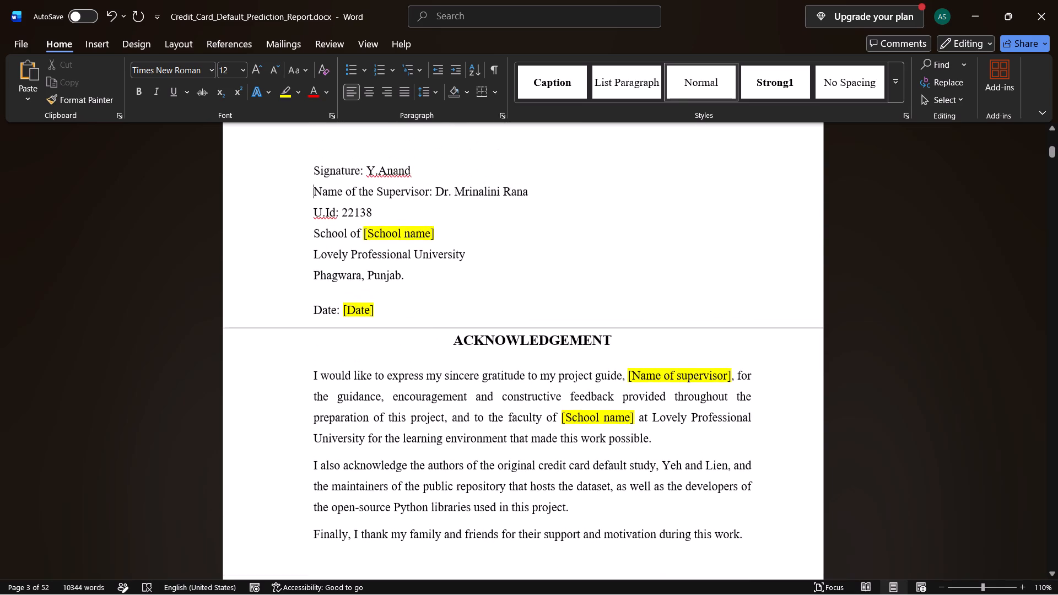
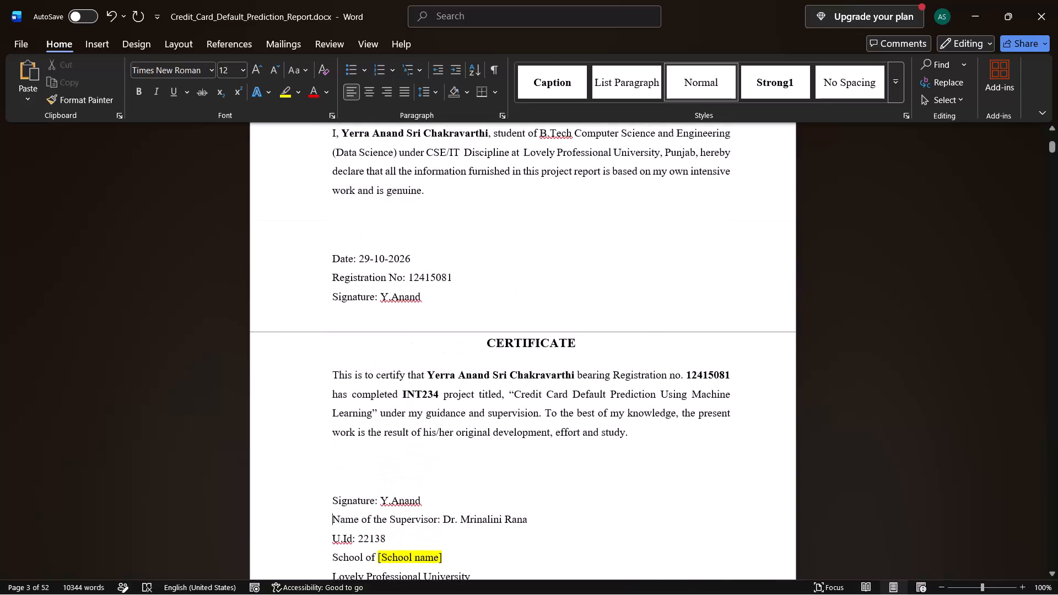
Set the font size of the whole Signature line in the Certificate section to 12.
{"action": "scroll", "coordinate": [490, 400], "scroll_direction": "down", "scroll_amount": 2}
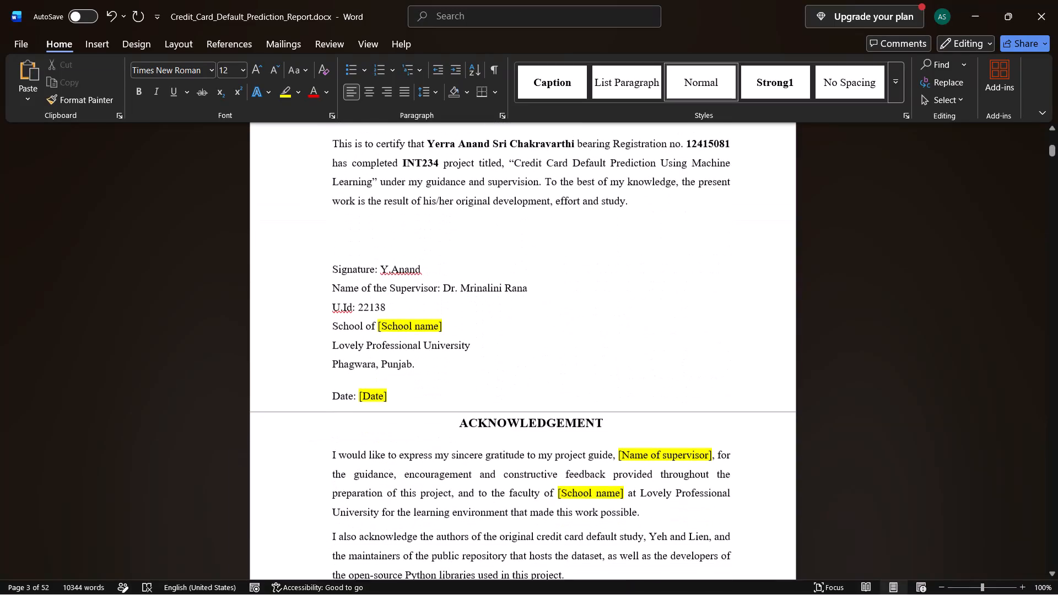
{"action": "left_click", "coordinate": [380, 203]}
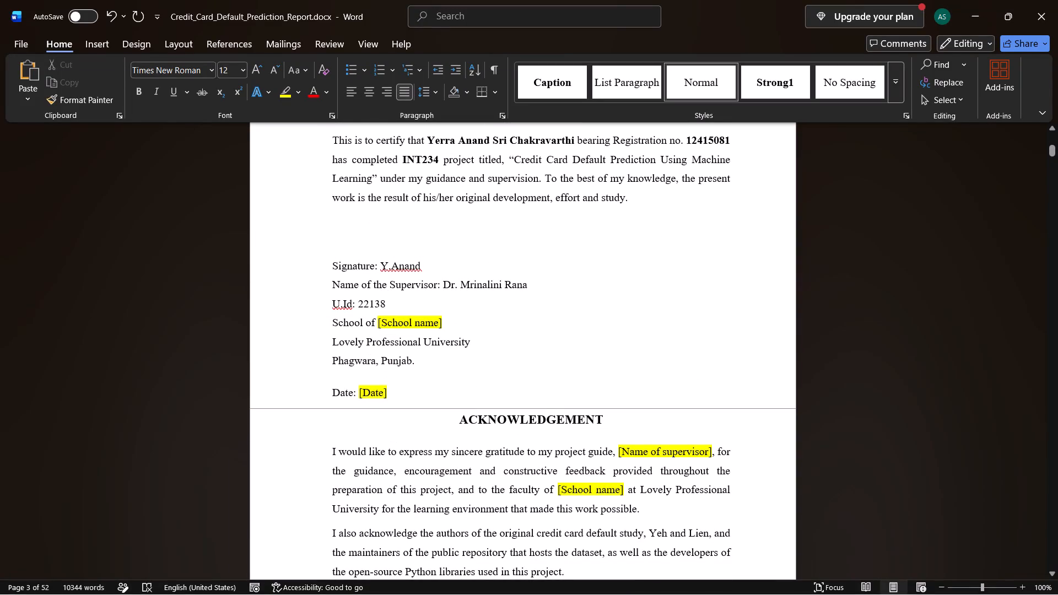
{"action": "left_click", "coordinate": [398, 200]}
{"action": "left_click_drag", "start_coordinate": [334, 264], "coordinate": [413, 262]}
{"action": "left_click", "coordinate": [405, 264]}
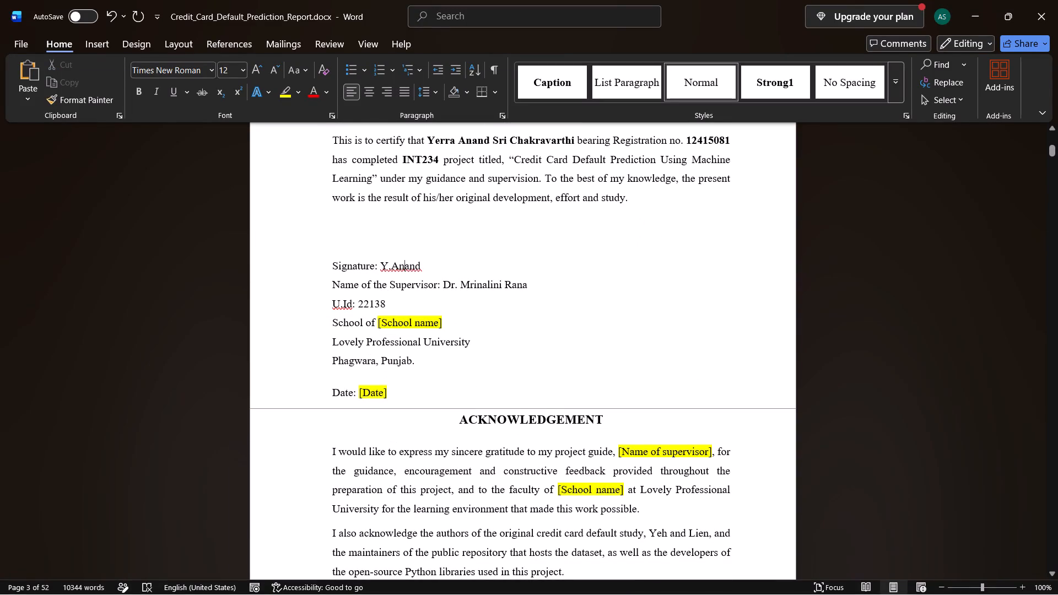
{"action": "left_click", "coordinate": [422, 262]}
{"action": "left_click_drag", "start_coordinate": [422, 262], "coordinate": [343, 261]}
{"action": "left_click", "coordinate": [343, 261]}
{"action": "left_click", "coordinate": [427, 267]}
{"action": "left_click_drag", "start_coordinate": [427, 267], "coordinate": [333, 263]}
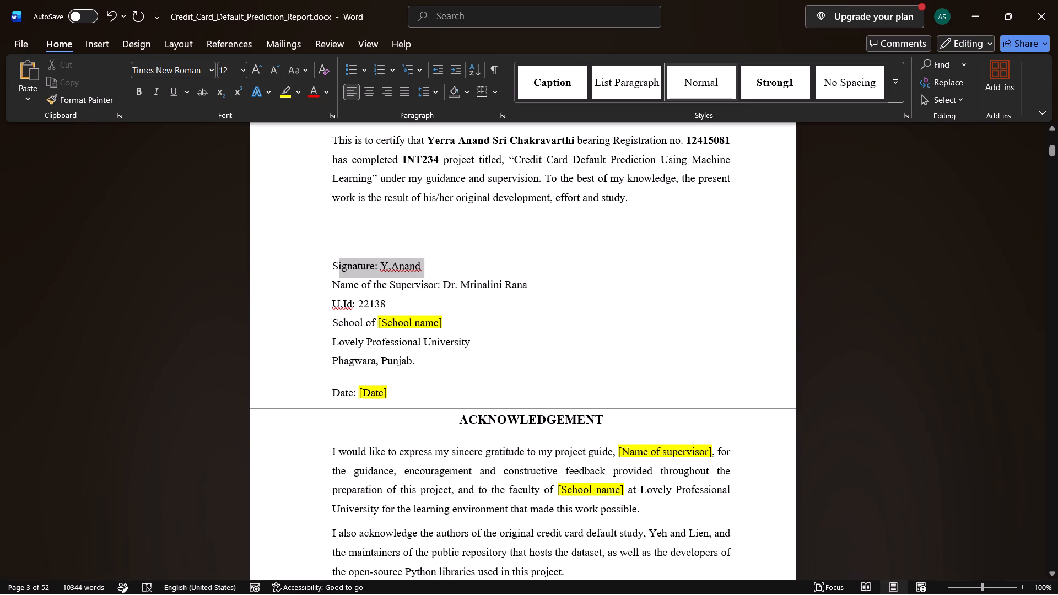
{"action": "left_click_drag", "start_coordinate": [333, 263], "coordinate": [319, 264]}
{"action": "left_click", "coordinate": [423, 226]}
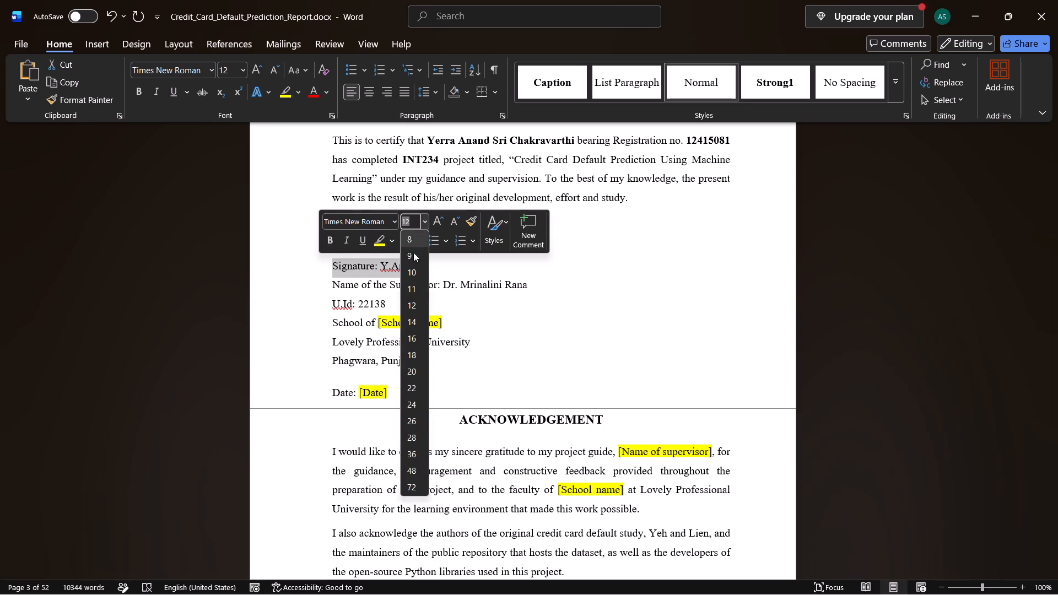
{"action": "left_click", "coordinate": [413, 301]}
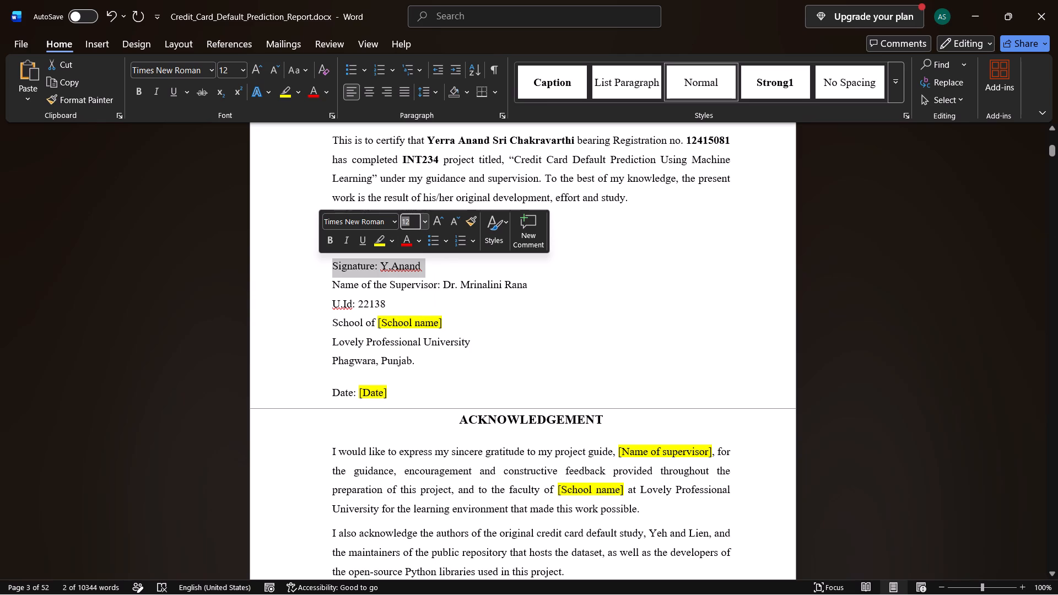
Set the font size of the supervisor's U.Id line in the Certificate section to 12.
{"action": "double_click", "coordinate": [333, 282]}
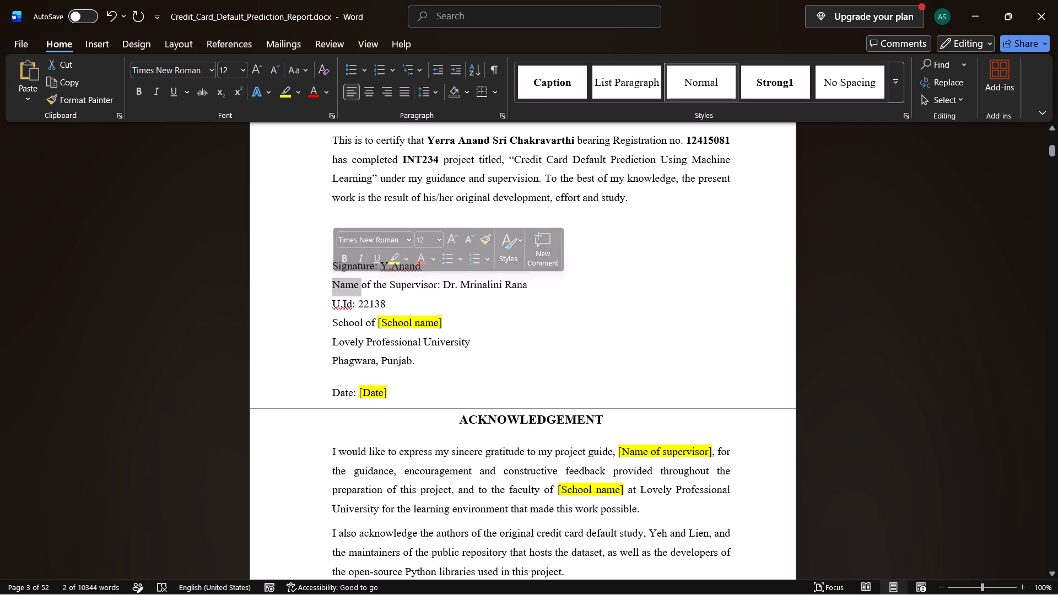
{"action": "left_click", "coordinate": [414, 306]}
{"action": "left_click", "coordinate": [332, 303]}
{"action": "left_click_drag", "start_coordinate": [332, 303], "coordinate": [377, 302]}
{"action": "left_click", "coordinate": [483, 261]}
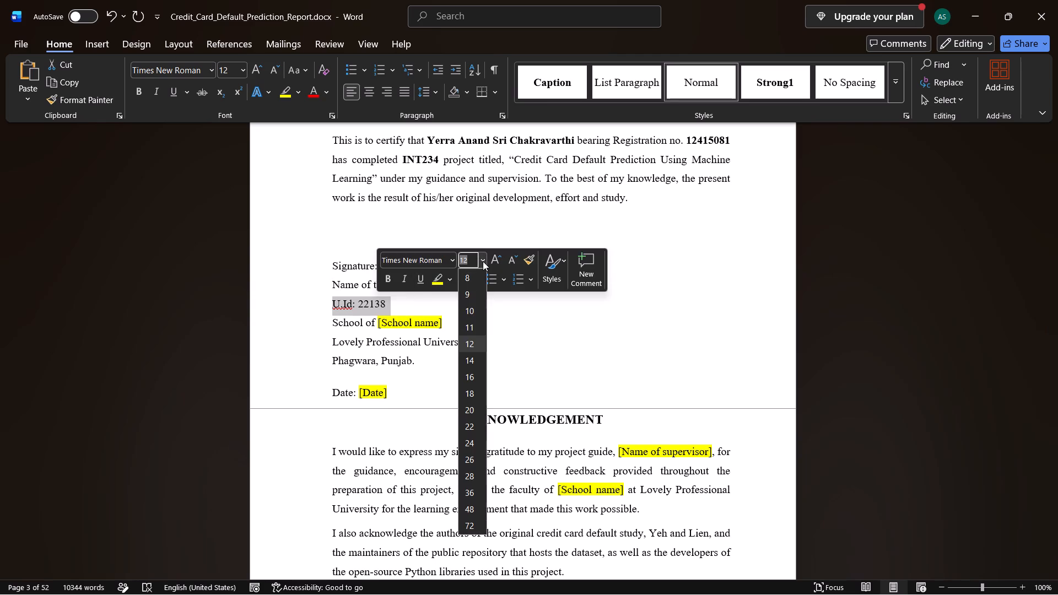
{"action": "left_click", "coordinate": [473, 337]}
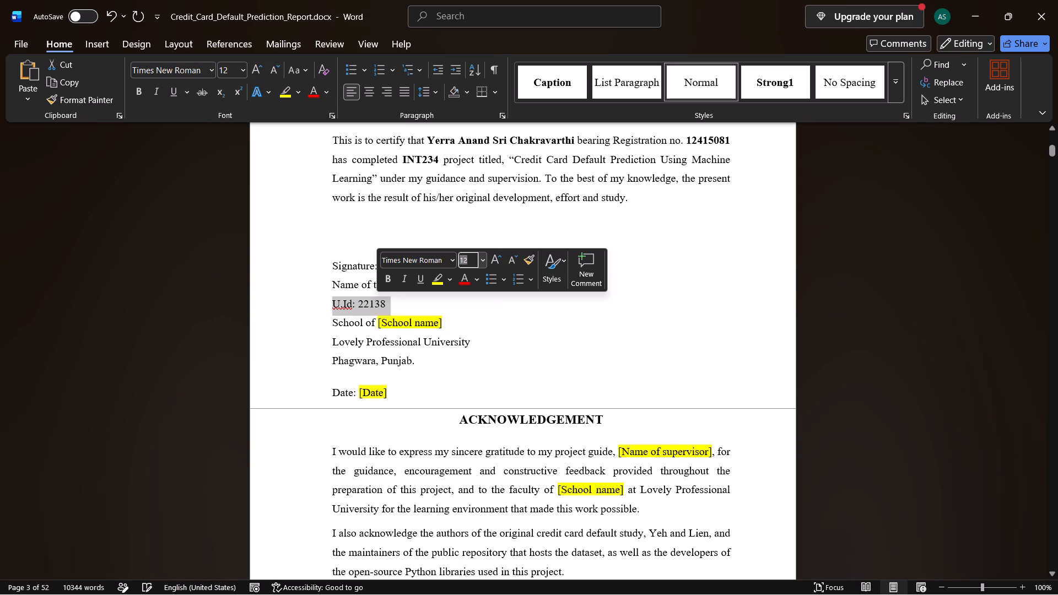
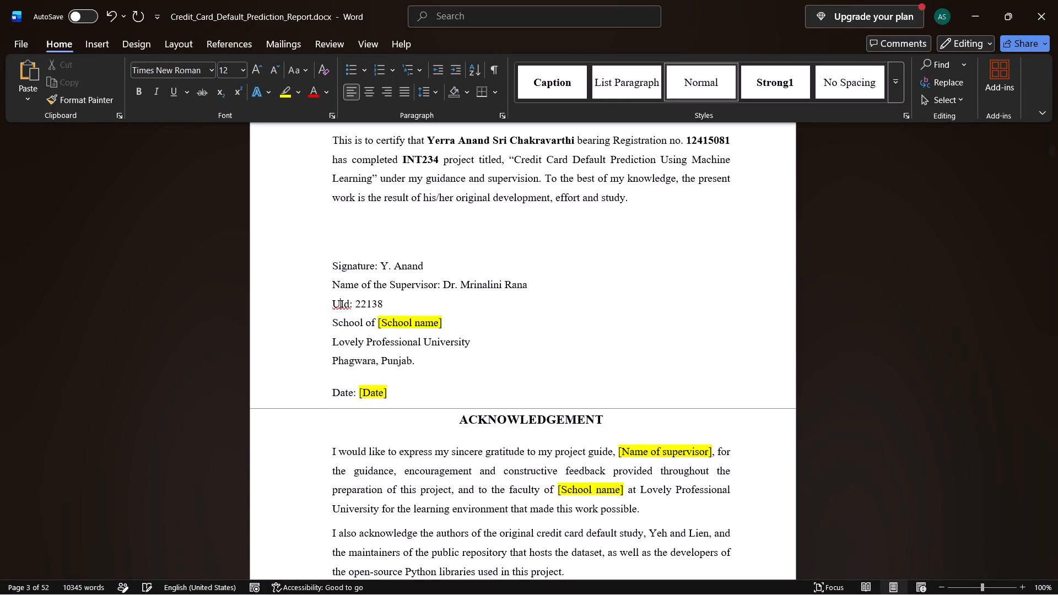
Insert the period after the U in the supervisor's ID label in the Certificate section so it reads U.Id.
{"action": "key", "text": "period"}
{"action": "left_click", "coordinate": [350, 306]}
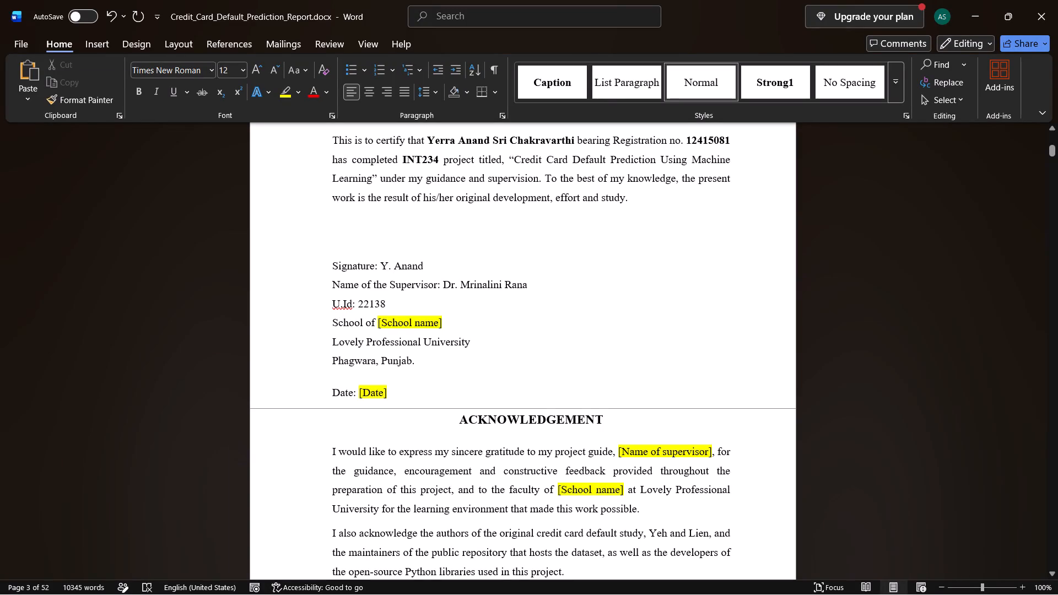
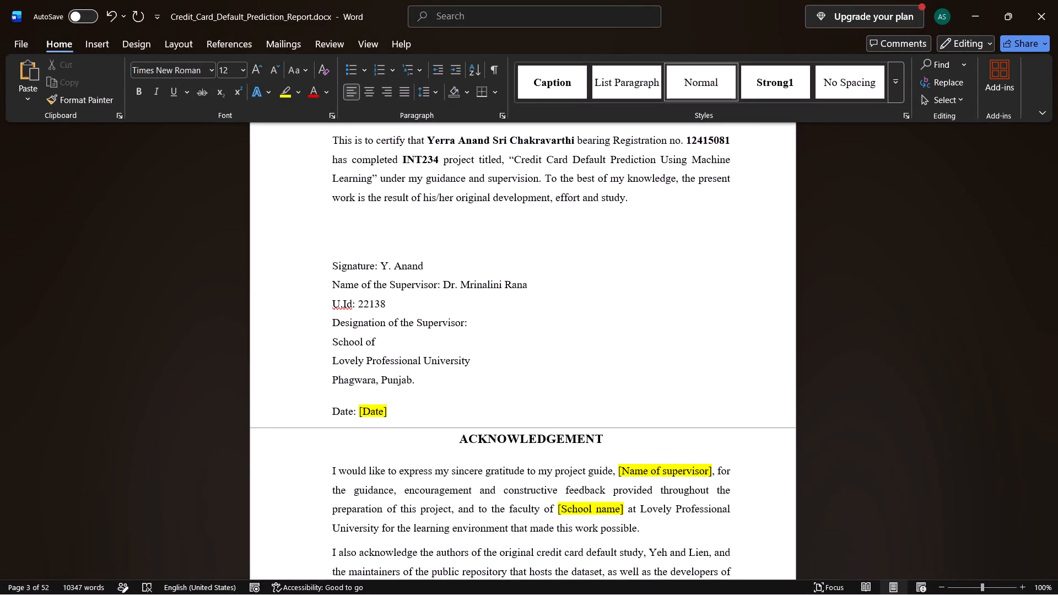
Fill in the school name after "School of" in the Certificate's supervisor details, starting with "Computer".
{"action": "left_click", "coordinate": [387, 339]}
{"action": "type", "text": "uter"}
{"action": "key", "text": "space"}
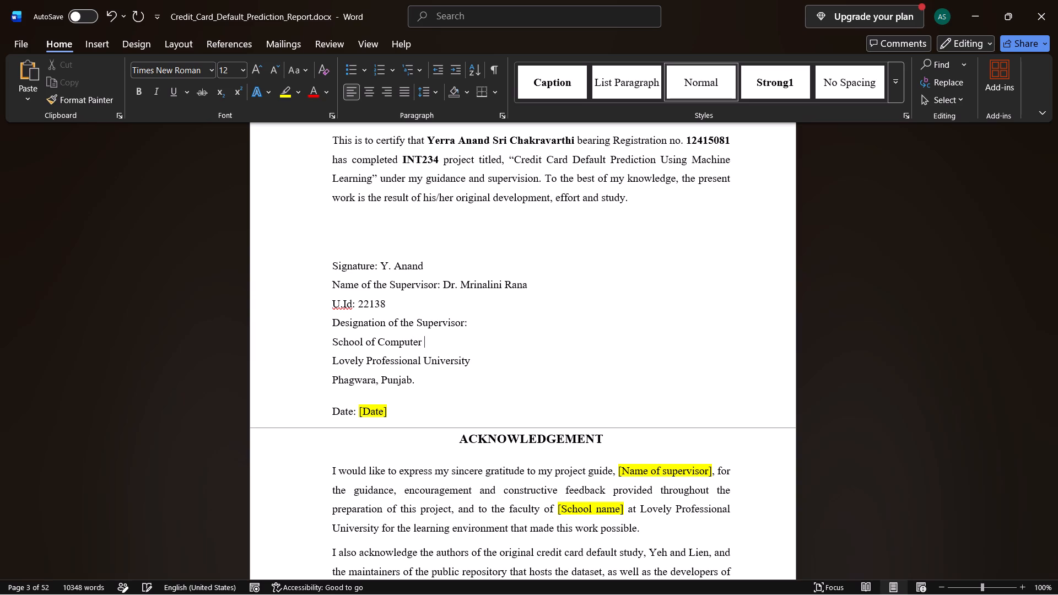
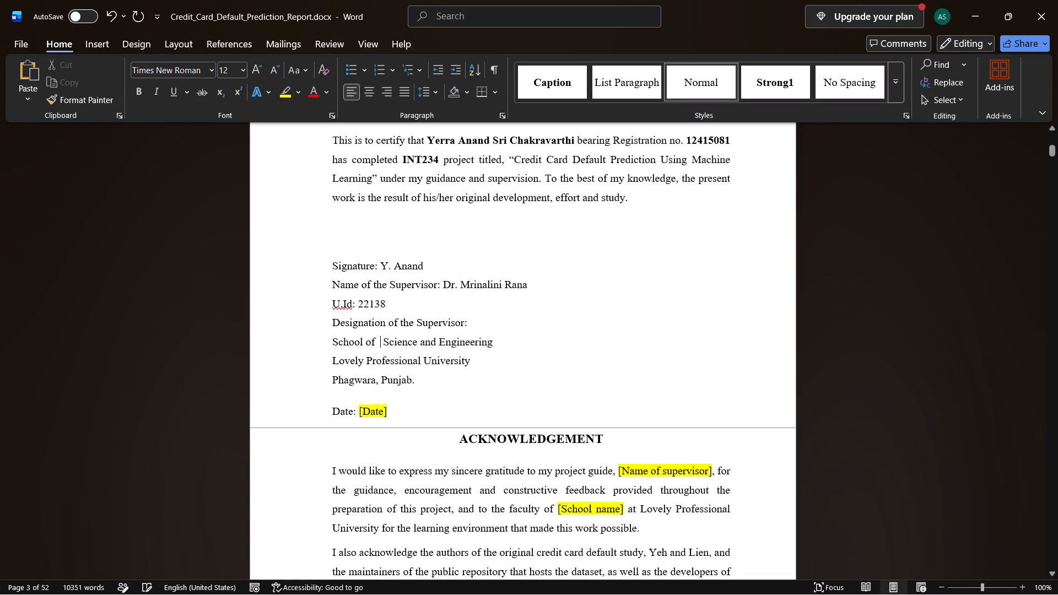
Undo the deletion of the word "Computer" in the "School of" line of the Certificate's supervisor details.
{"action": "key", "text": "ctrl+z"}
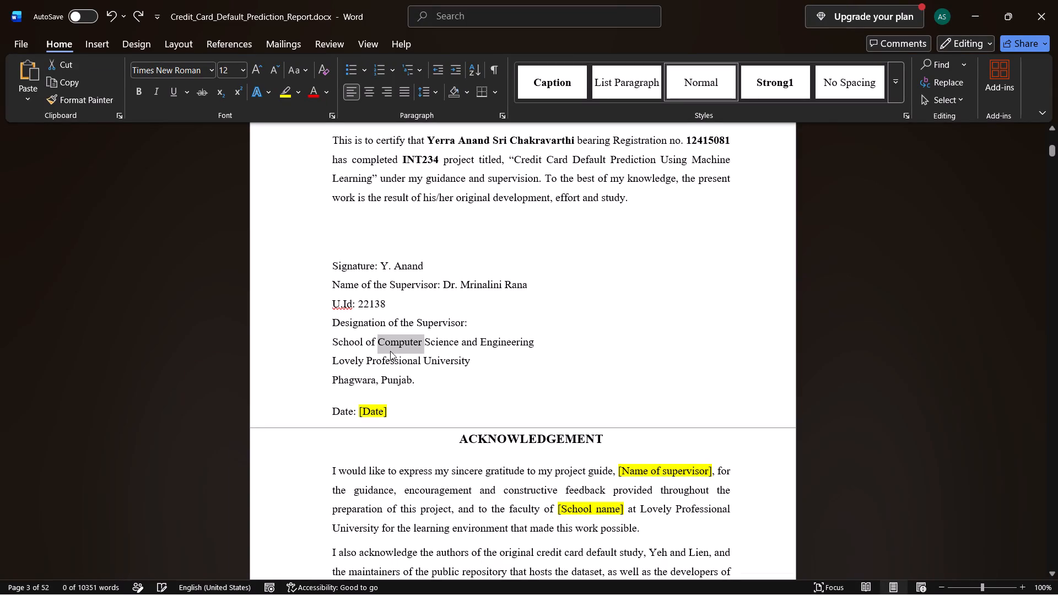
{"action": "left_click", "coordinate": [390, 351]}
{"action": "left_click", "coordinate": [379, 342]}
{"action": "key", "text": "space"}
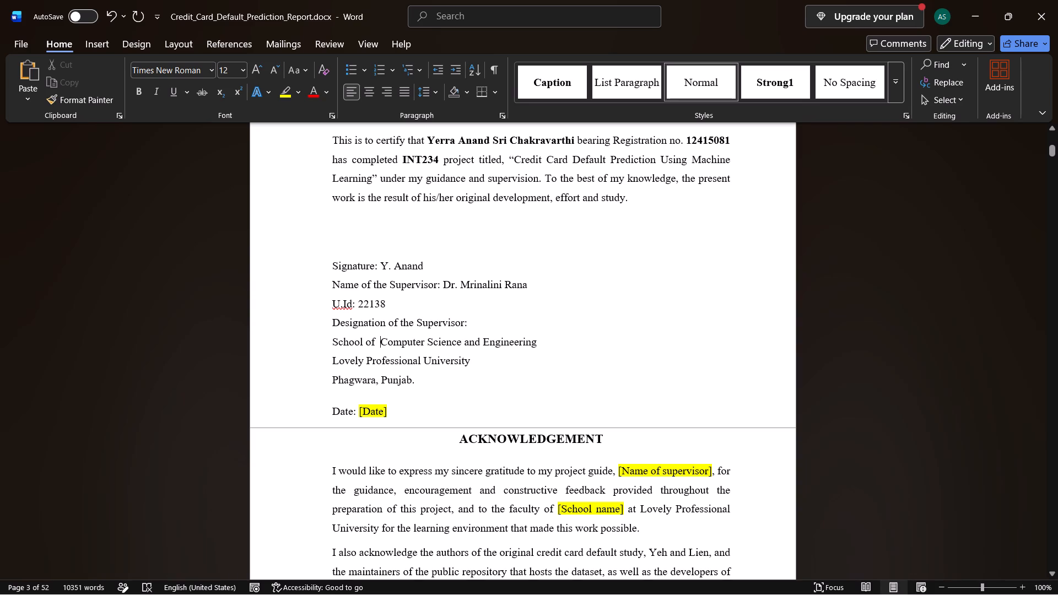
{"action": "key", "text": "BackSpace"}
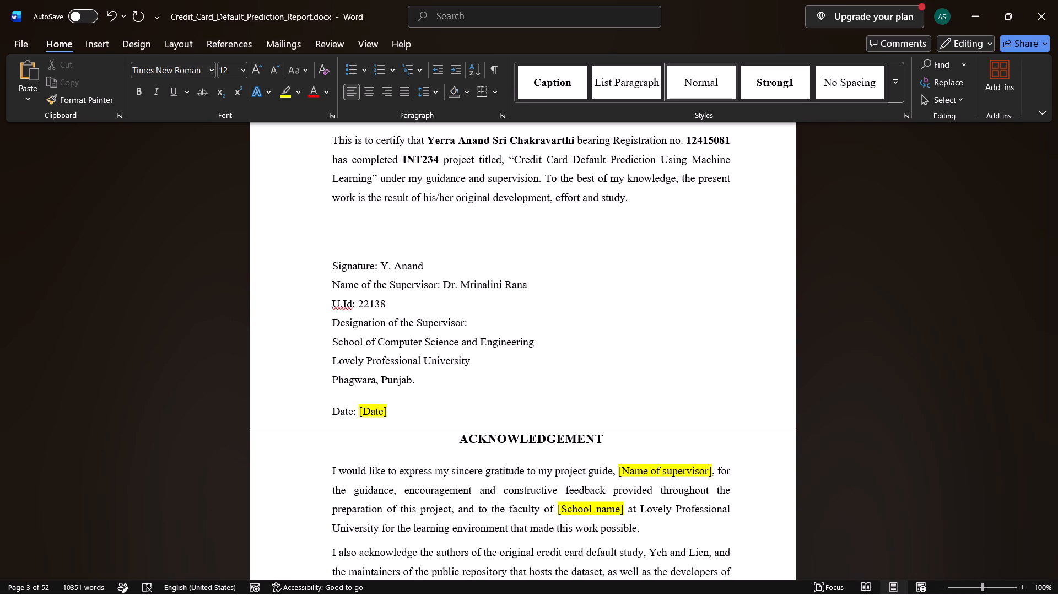
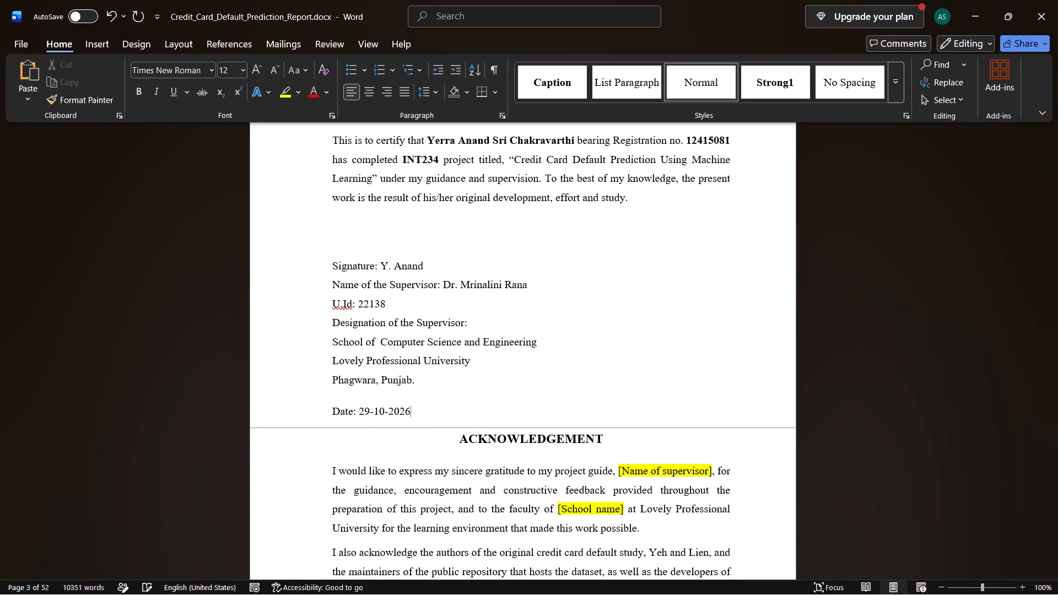
Set the font size of the date value at the end of the Certificate to 12.
{"action": "left_click_drag", "start_coordinate": [411, 410], "coordinate": [360, 408]}
{"action": "left_click", "coordinate": [463, 367]}
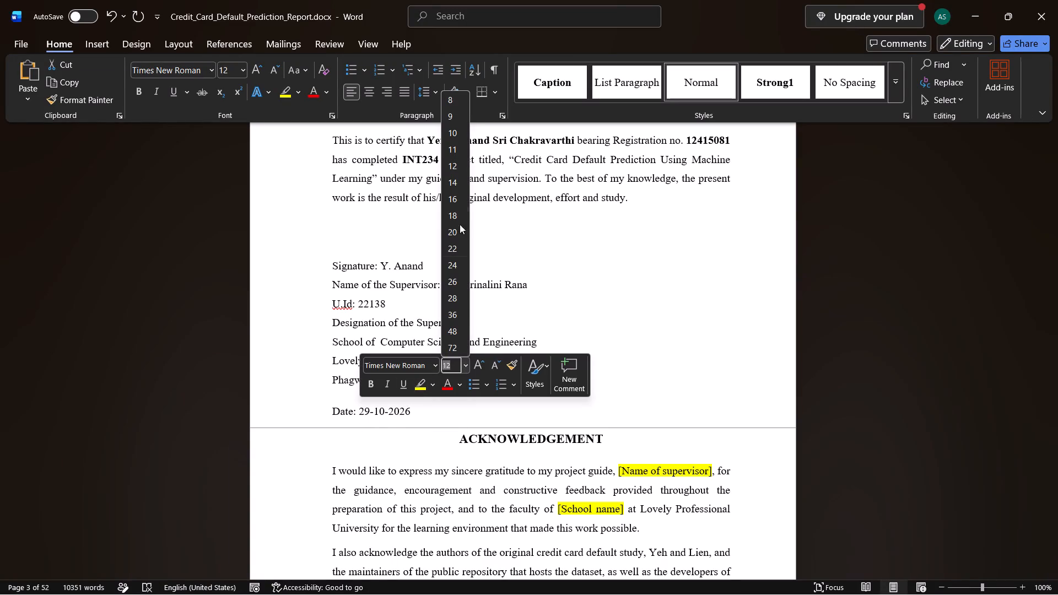
{"action": "left_click", "coordinate": [452, 166]}
{"action": "left_click", "coordinate": [600, 230]}
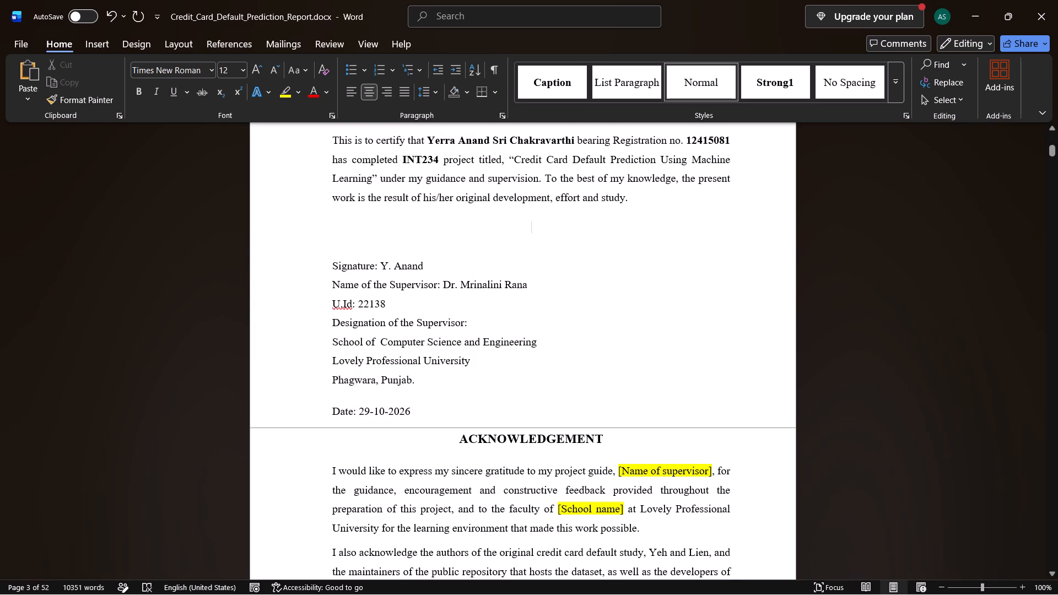
Place the insertion point on the empty line between "Phagwara, Punjab." and the date in the Certificate.
{"action": "scroll", "coordinate": [553, 273], "scroll_direction": "up", "scroll_amount": 1}
{"action": "left_click", "coordinate": [359, 408]}
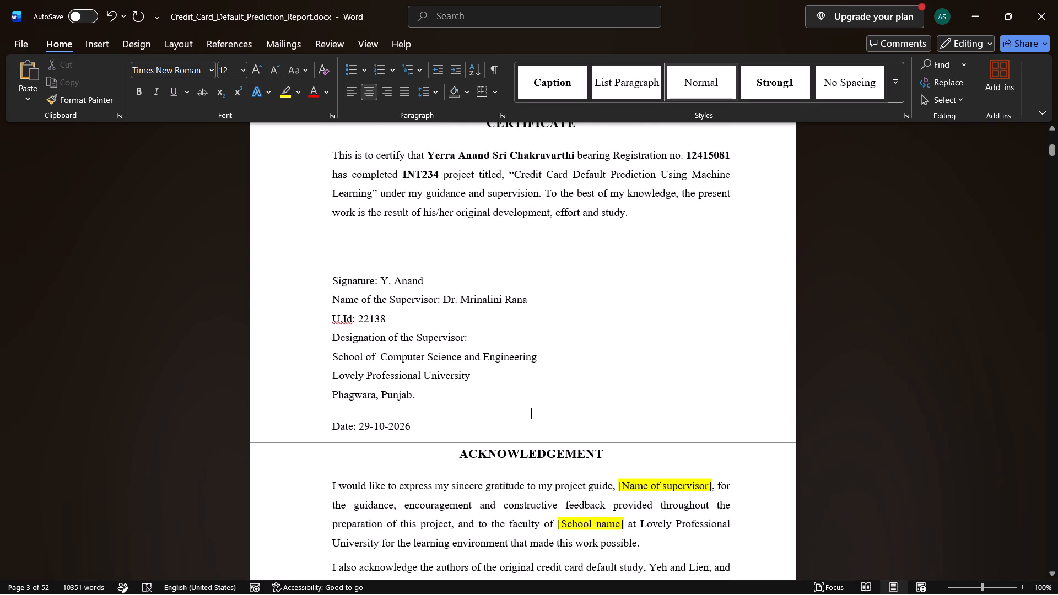
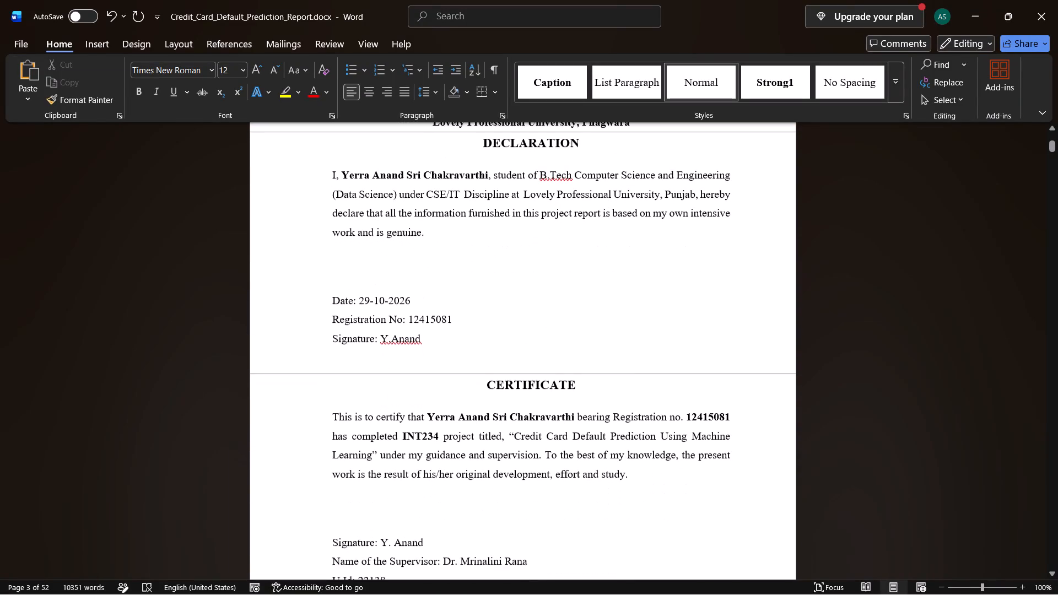
Insert a space between the initial and the name in the Declaration's signature line.
{"action": "scroll", "coordinate": [397, 442], "scroll_direction": "down", "scroll_amount": 2}
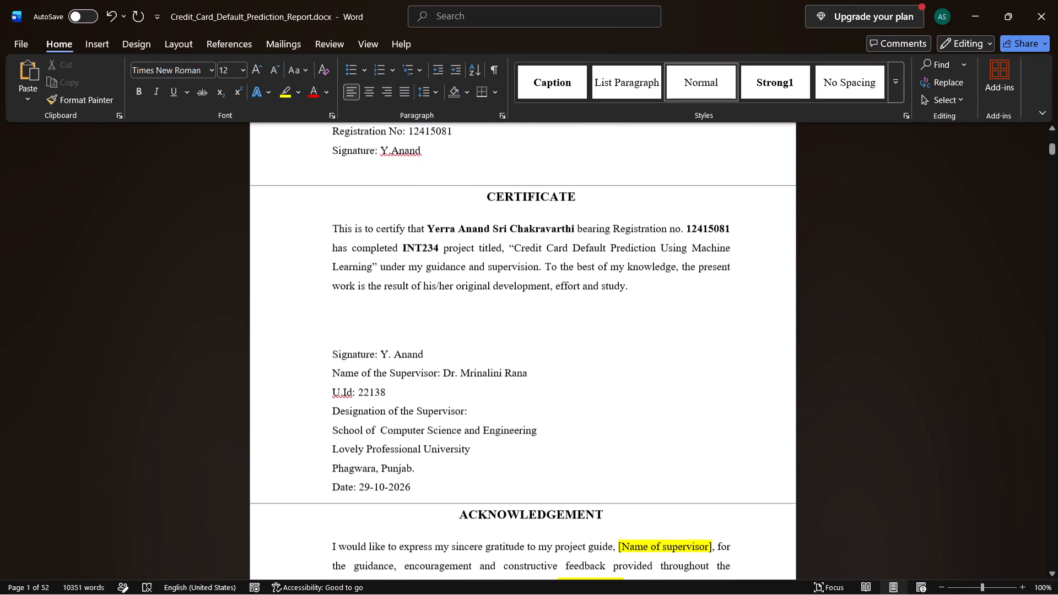
{"action": "scroll", "coordinate": [406, 323], "scroll_direction": "up", "scroll_amount": 2}
{"action": "left_click", "coordinate": [392, 424]}
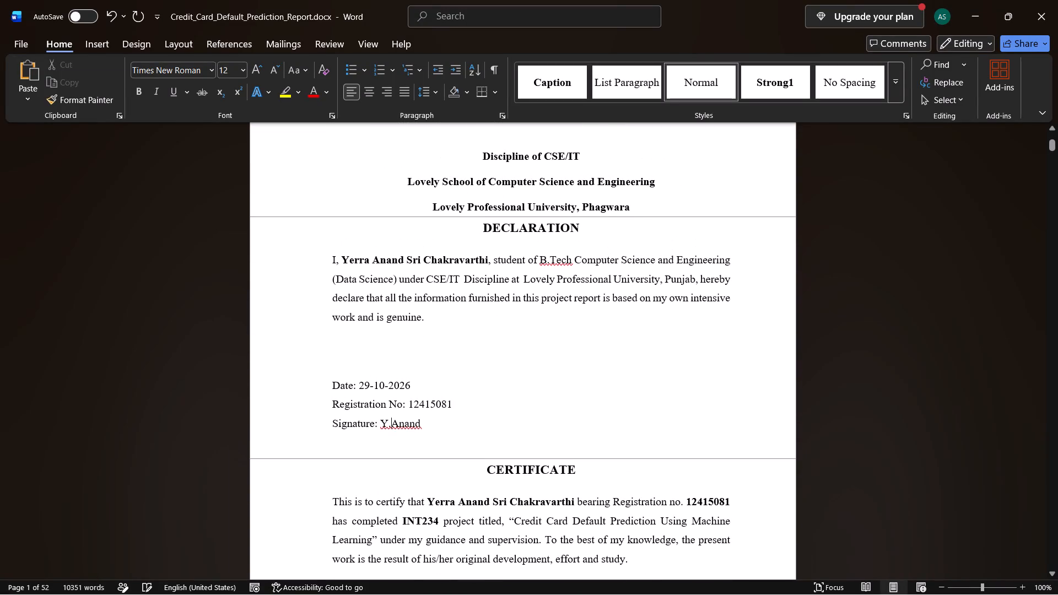
{"action": "key", "text": "space"}
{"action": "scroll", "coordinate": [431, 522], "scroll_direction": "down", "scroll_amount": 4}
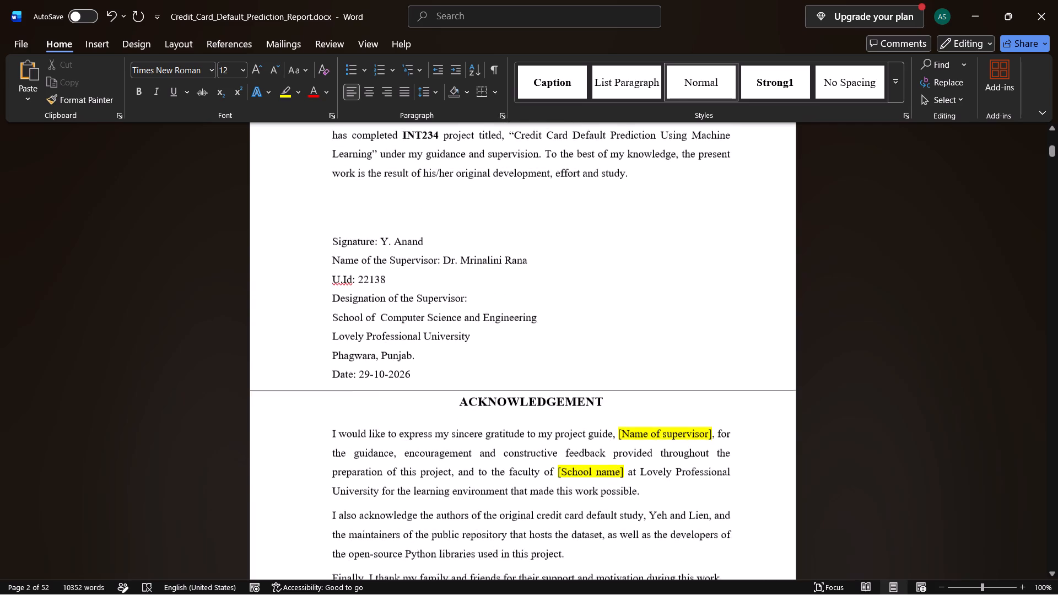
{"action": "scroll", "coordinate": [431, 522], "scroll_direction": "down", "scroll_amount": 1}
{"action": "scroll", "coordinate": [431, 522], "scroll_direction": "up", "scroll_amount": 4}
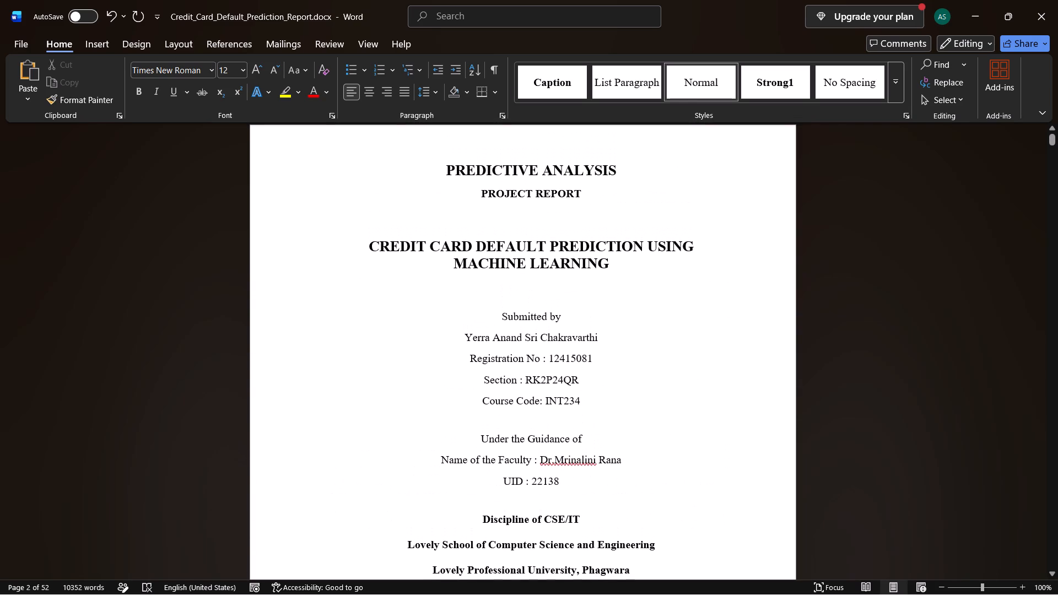
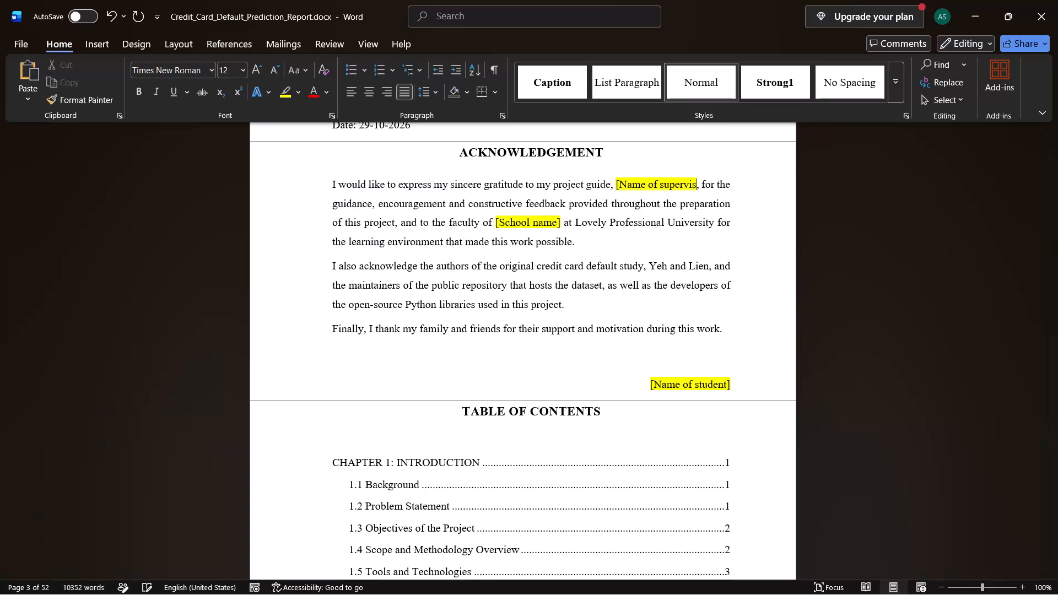
Replace the supervisor-name placeholder in the Acknowledgement's first sentence with the copied supervisor name and title.
{"action": "key", "text": "BackSpace"}
{"action": "key", "text": "BackSpace"}
{"action": "key", "text": "BackSpace"}
{"action": "key", "text": "BackSpace"}
{"action": "key", "text": "BackSpace"}
{"action": "key", "text": "BackSpace"}
{"action": "key", "text": "BackSpace"}
{"action": "key", "text": "BackSpace"}
{"action": "key", "text": "BackSpace"}
{"action": "key", "text": "BackSpace"}
{"action": "key", "text": "BackSpace"}
{"action": "key", "text": "BackSpace"}
{"action": "key", "text": "BackSpace"}
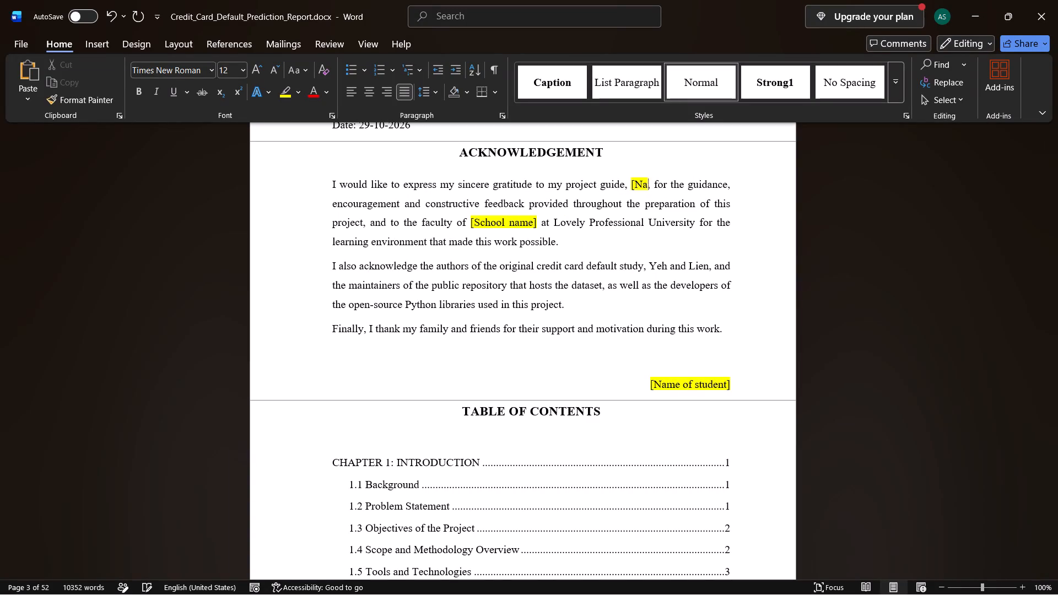
{"action": "key", "text": "BackSpace"}
{"action": "key", "text": "BackSpace"}
{"action": "key", "text": "BackSpace"}
{"action": "key", "text": "BackSpace"}
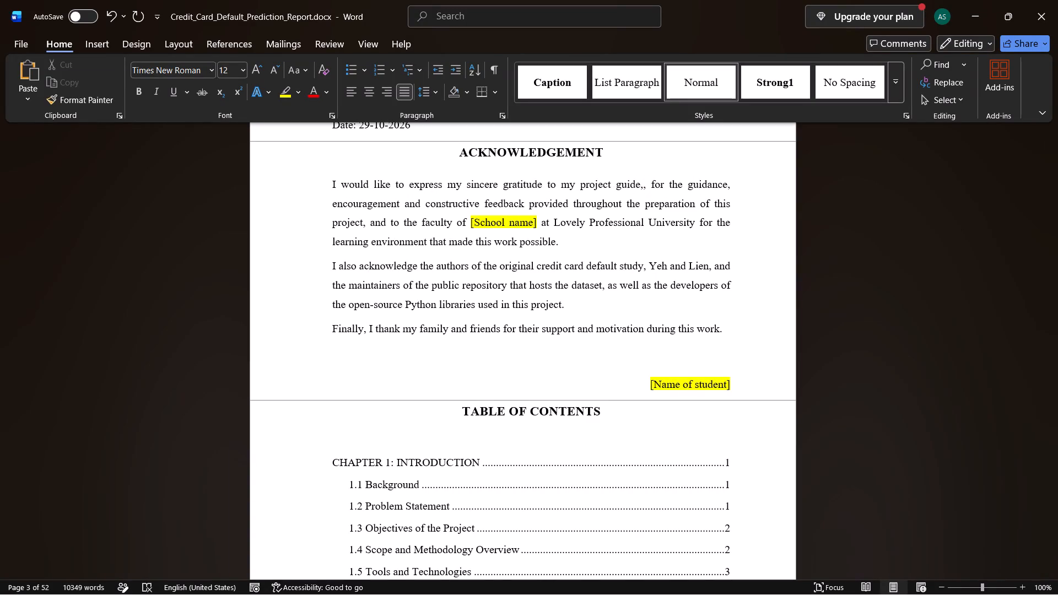
{"action": "key", "text": "ctrl+v"}
Delete the extra comma and space before the supervisor's title in the Acknowledgement's first sentence.
{"action": "left_click", "coordinate": [624, 186]}
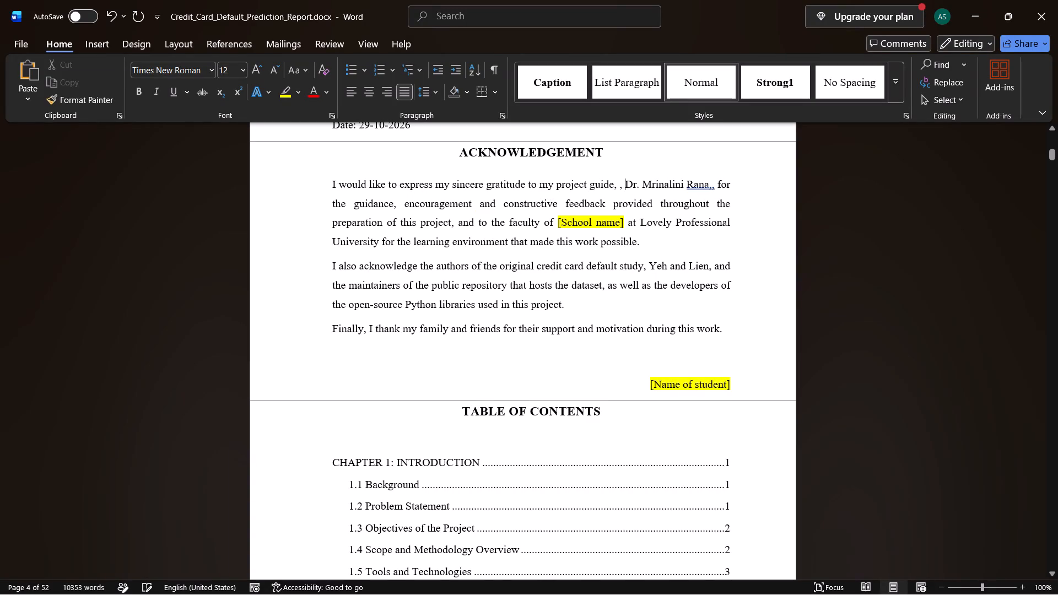
{"action": "key", "text": "BackSpace"}
{"action": "key", "text": "BackSpace"}
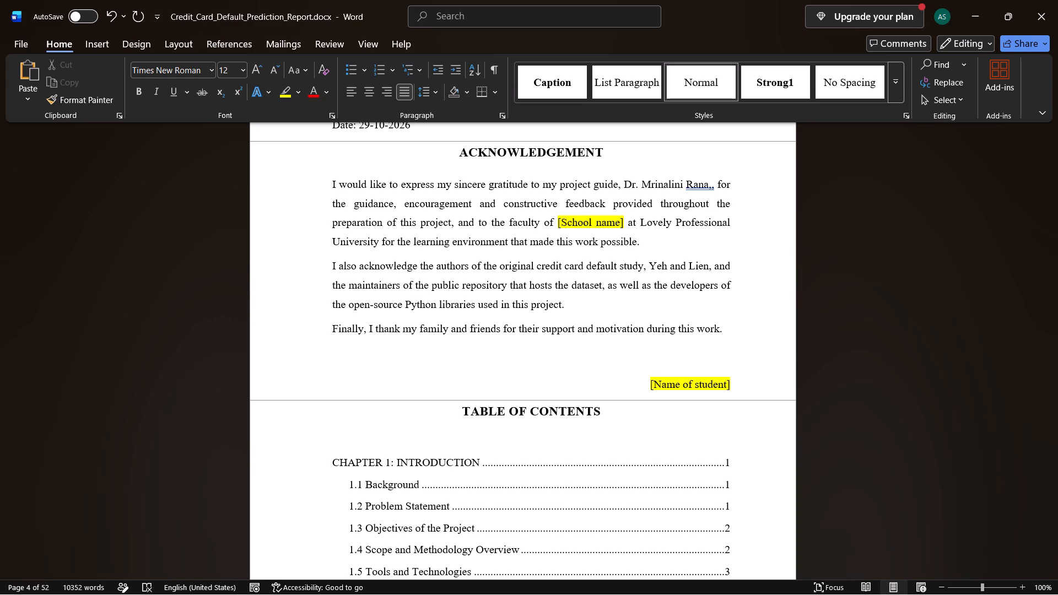
Make the supervisor's title and name bold in the Acknowledgement's first sentence.
{"action": "left_click_drag", "start_coordinate": [710, 184], "coordinate": [676, 188]}
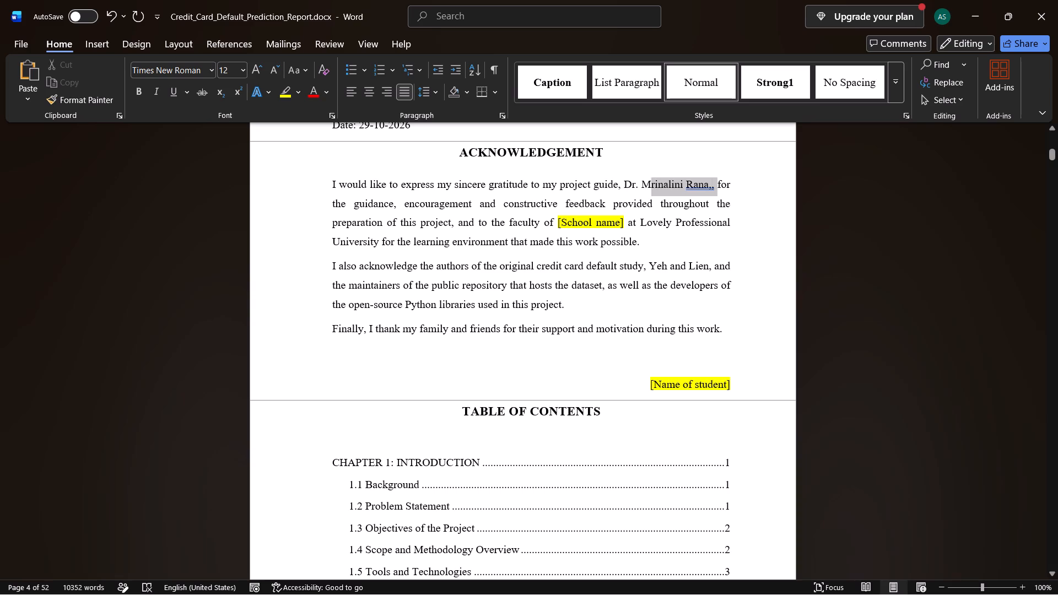
{"action": "left_click_drag", "start_coordinate": [676, 188], "coordinate": [654, 182]}
{"action": "left_click", "coordinate": [654, 182]}
{"action": "left_click_drag", "start_coordinate": [620, 184], "coordinate": [628, 184]}
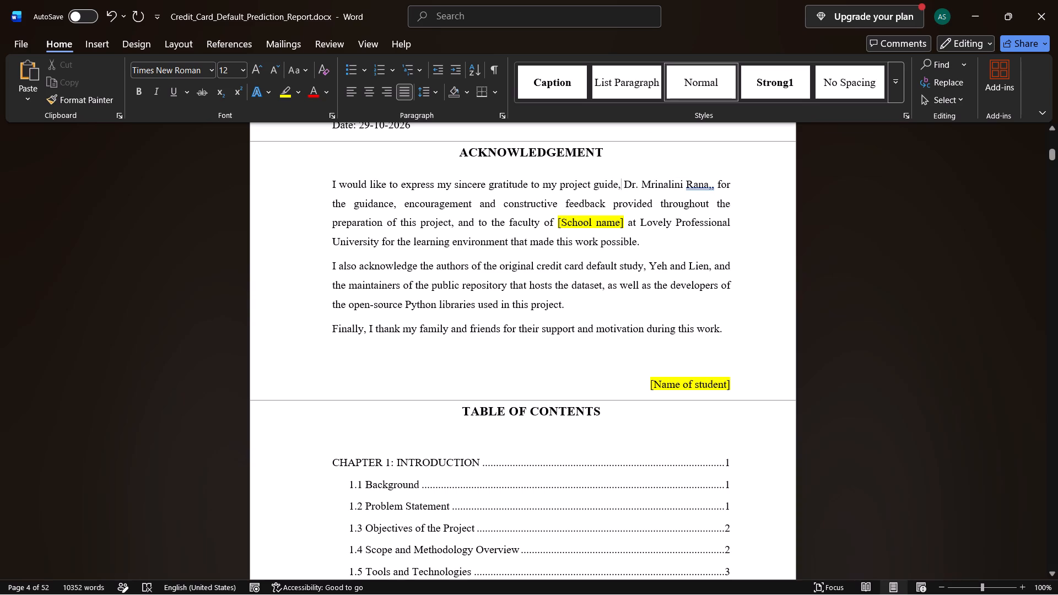
{"action": "left_click_drag", "start_coordinate": [628, 184], "coordinate": [703, 181]}
{"action": "double_click", "coordinate": [715, 160]}
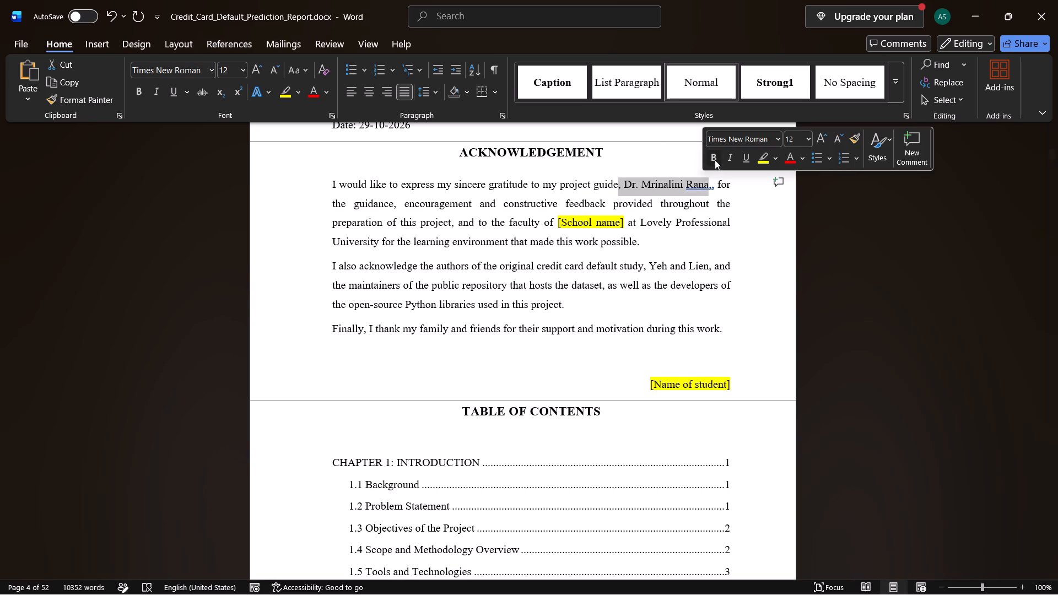
{"action": "left_click", "coordinate": [715, 160]}
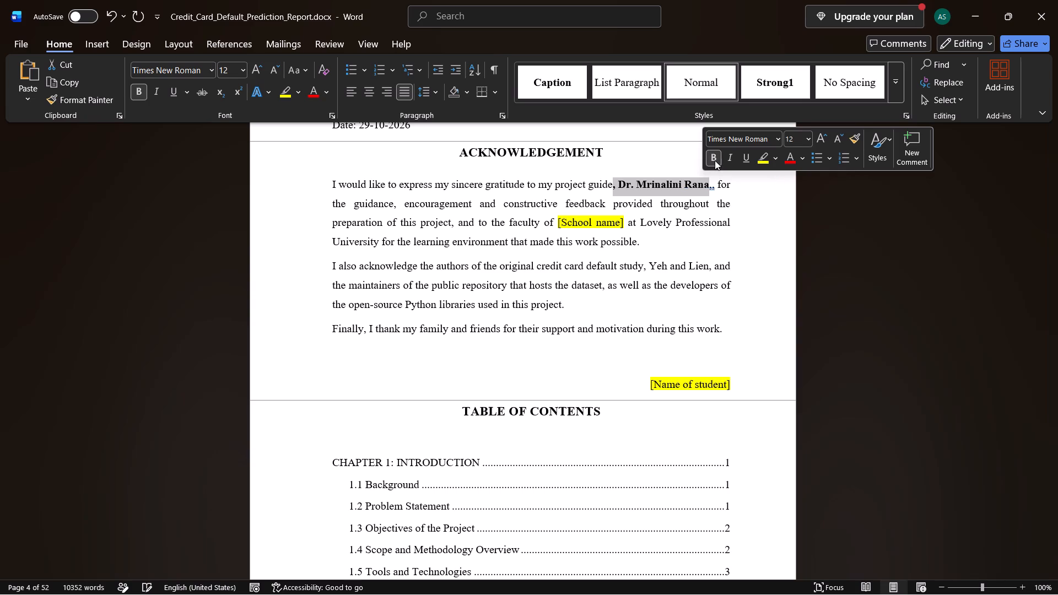
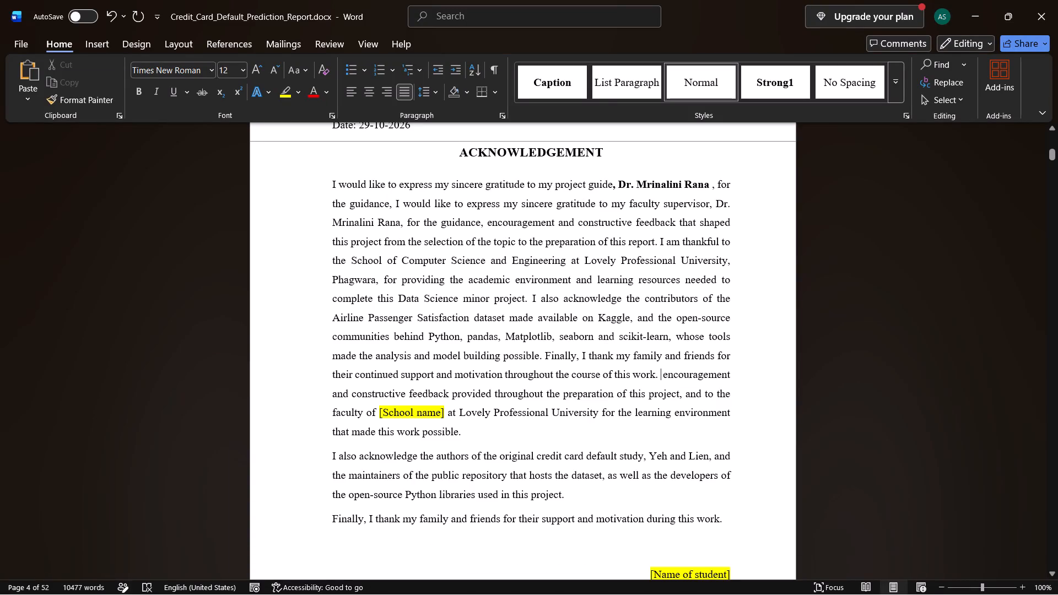
Delete the repeated gratitude wording and the space following "for the guidance," in the Acknowledgement's first paragraph.
{"action": "left_click_drag", "start_coordinate": [486, 222], "coordinate": [393, 202]}
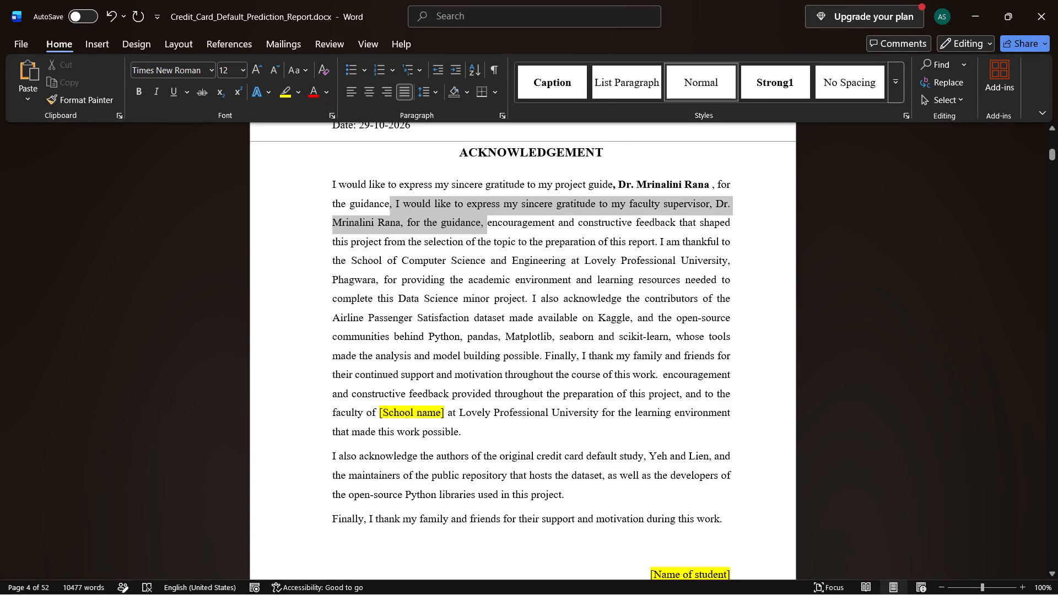
{"action": "left_click_drag", "start_coordinate": [393, 202], "coordinate": [395, 202]}
{"action": "key", "text": "BackSpace"}
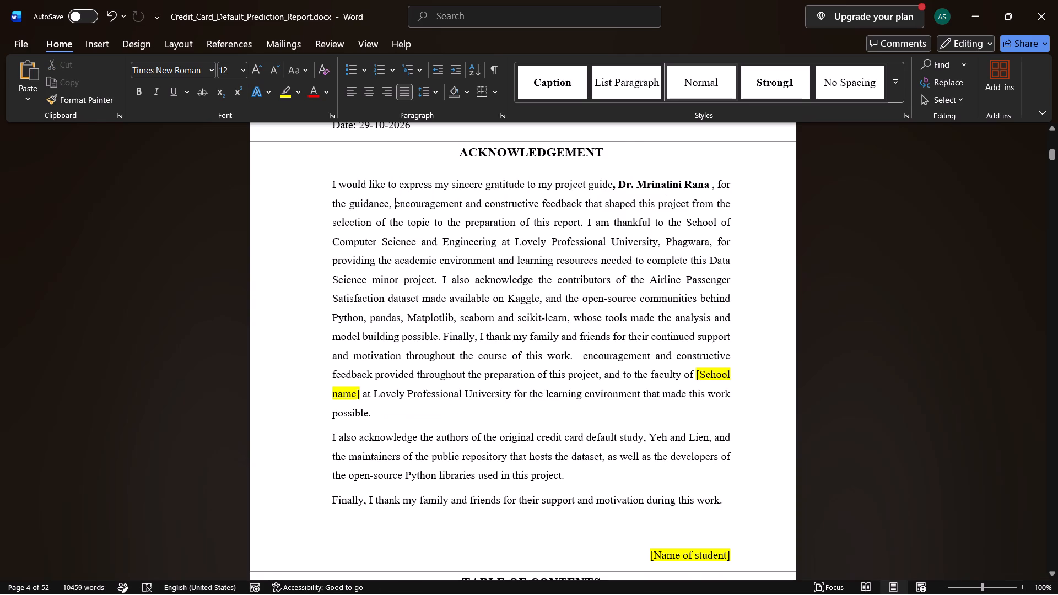
{"action": "key", "text": "BackSpace"}
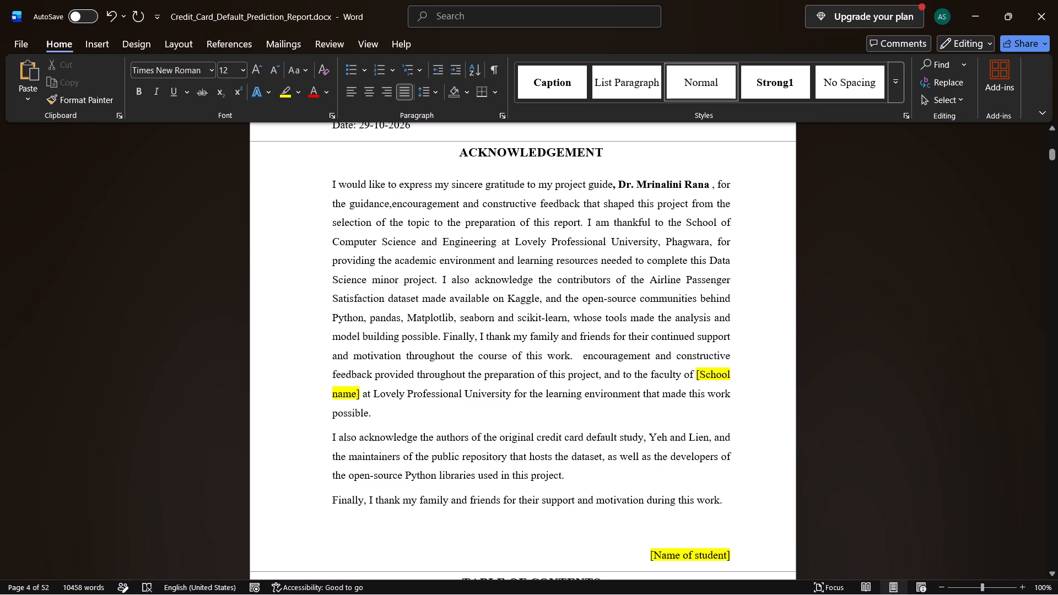
Select the end of the "Airline Passenger Satisfaction" dataset name in the Acknowledgement's first paragraph.
{"action": "left_click_drag", "start_coordinate": [386, 299], "coordinate": [346, 294]}
Delete the word "Airline" from the dataset name in the Acknowledgement's first paragraph.
{"action": "left_click_drag", "start_coordinate": [346, 294], "coordinate": [662, 288]}
{"action": "left_click", "coordinate": [662, 288]}
{"action": "left_click_drag", "start_coordinate": [662, 288], "coordinate": [658, 286]}
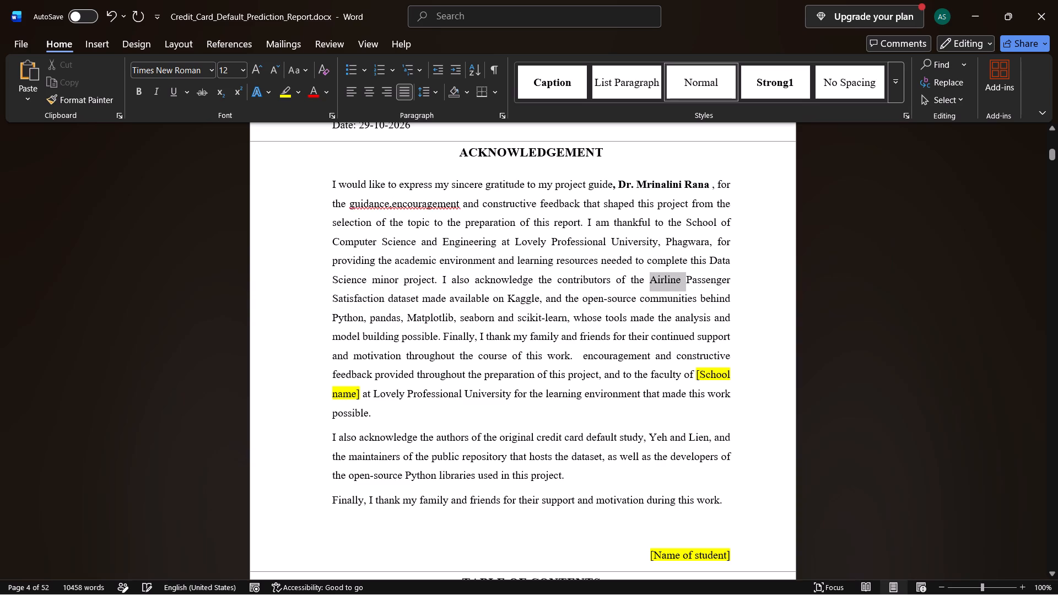
{"action": "left_click_drag", "start_coordinate": [658, 286], "coordinate": [655, 285]}
{"action": "key", "text": "BackSpace"}
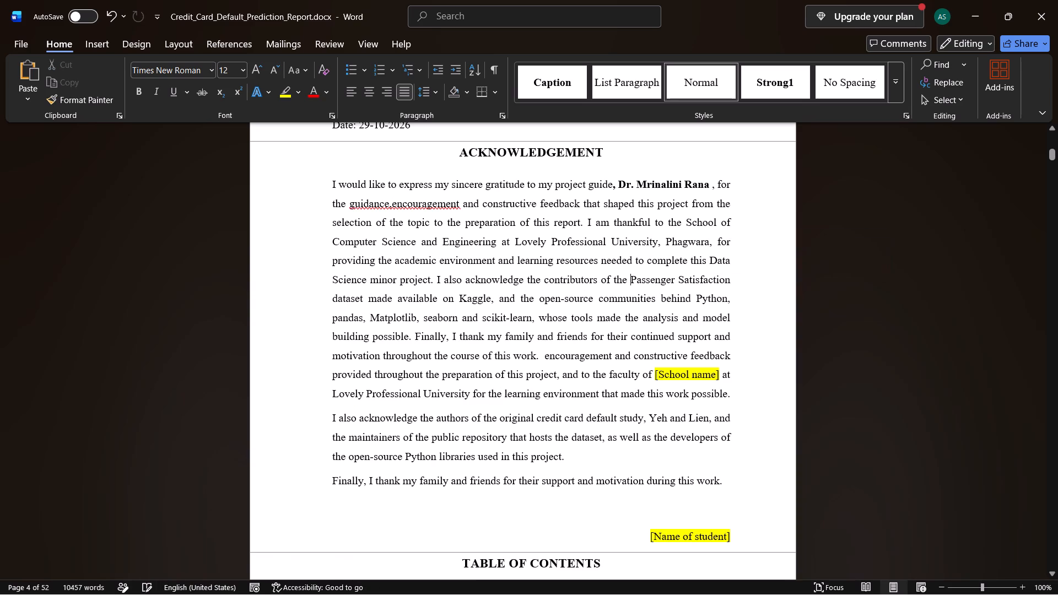
Move "CREDIT CARD DEFAULT" to follow "PREDICTION" in the project title on the cover page.
{"action": "scroll", "coordinate": [709, 279], "scroll_direction": "up", "scroll_amount": 3}
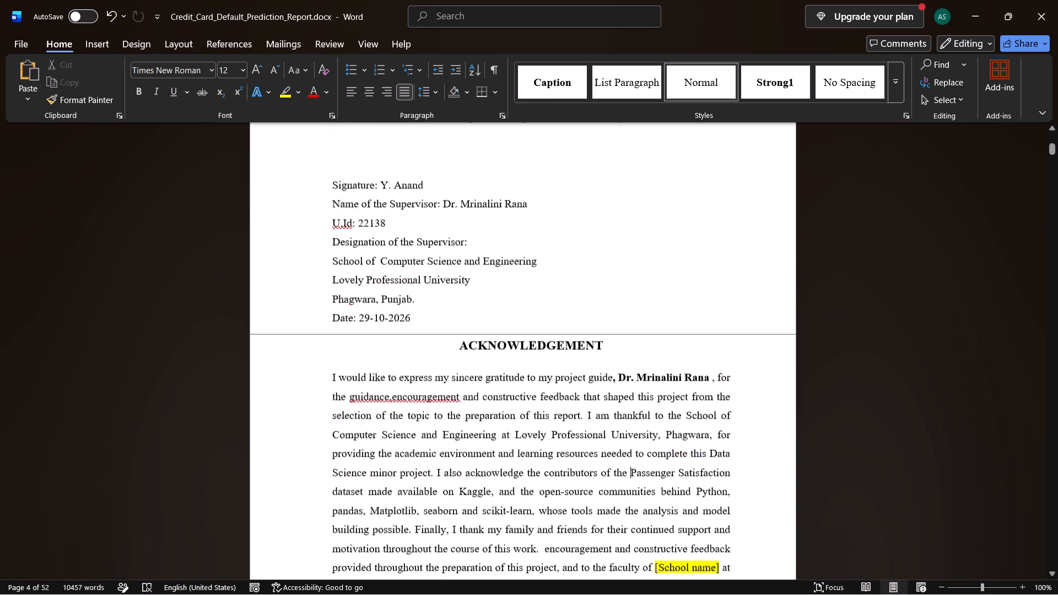
{"action": "scroll", "coordinate": [709, 279], "scroll_direction": "up", "scroll_amount": 13}
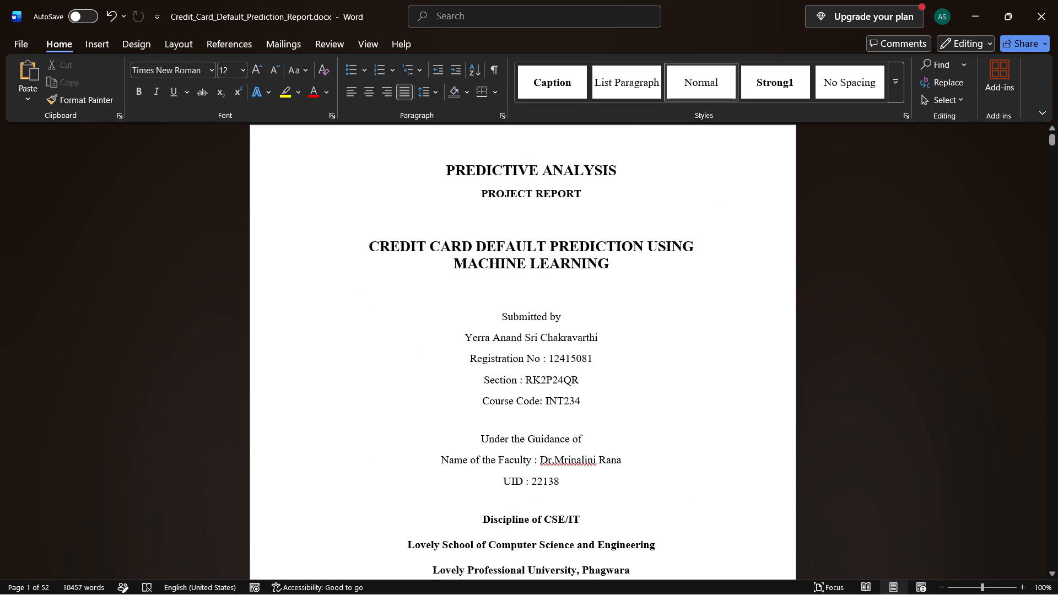
{"action": "left_click_drag", "start_coordinate": [368, 246], "coordinate": [511, 253]}
{"action": "left_click_drag", "start_coordinate": [511, 253], "coordinate": [581, 257]}
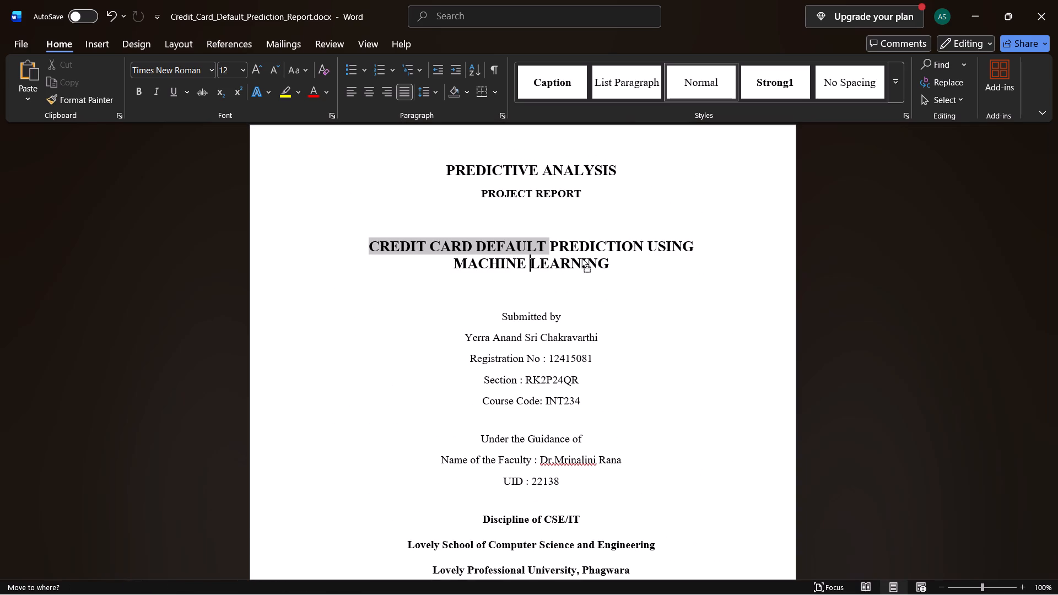
{"action": "left_click_drag", "start_coordinate": [581, 257], "coordinate": [619, 251]}
{"action": "left_click", "coordinate": [619, 251]}
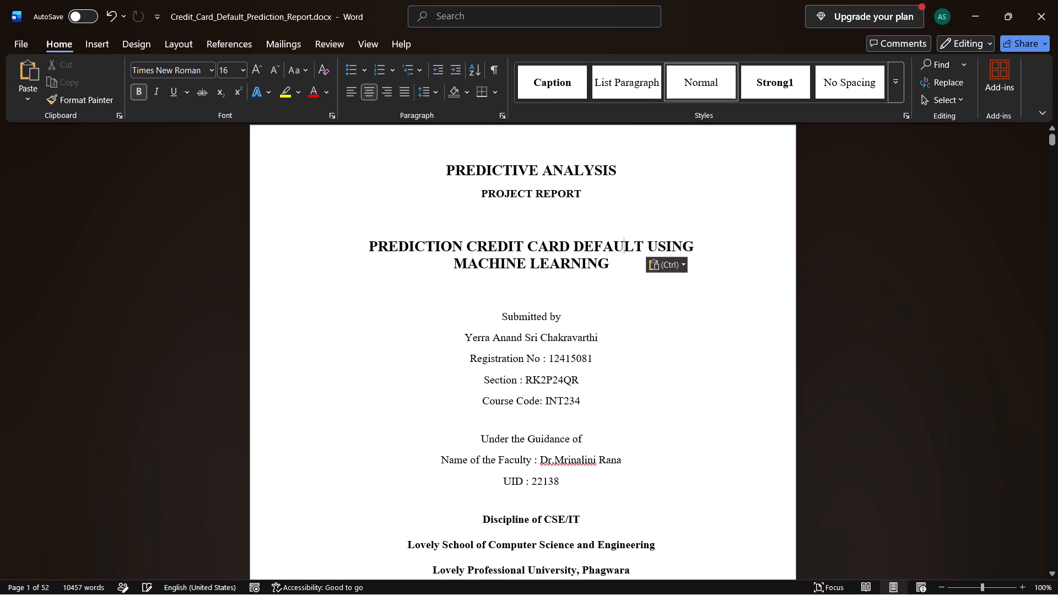
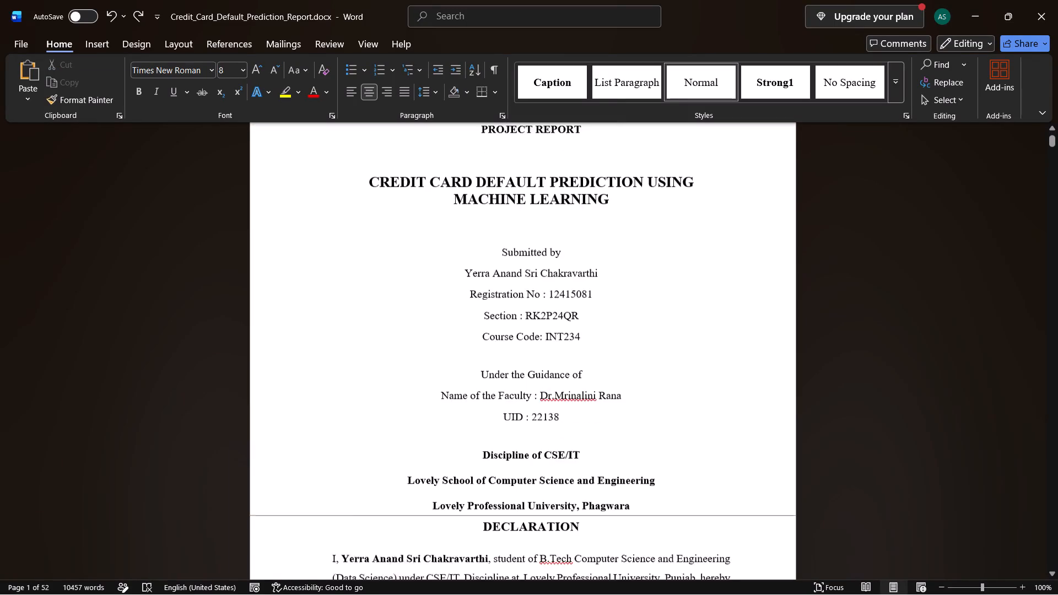
Go from the title page to the Acknowledgement and examine its paragraphs for remaining wording errors and unfilled placeholders.
{"action": "scroll", "coordinate": [384, 369], "scroll_direction": "down", "scroll_amount": 6}
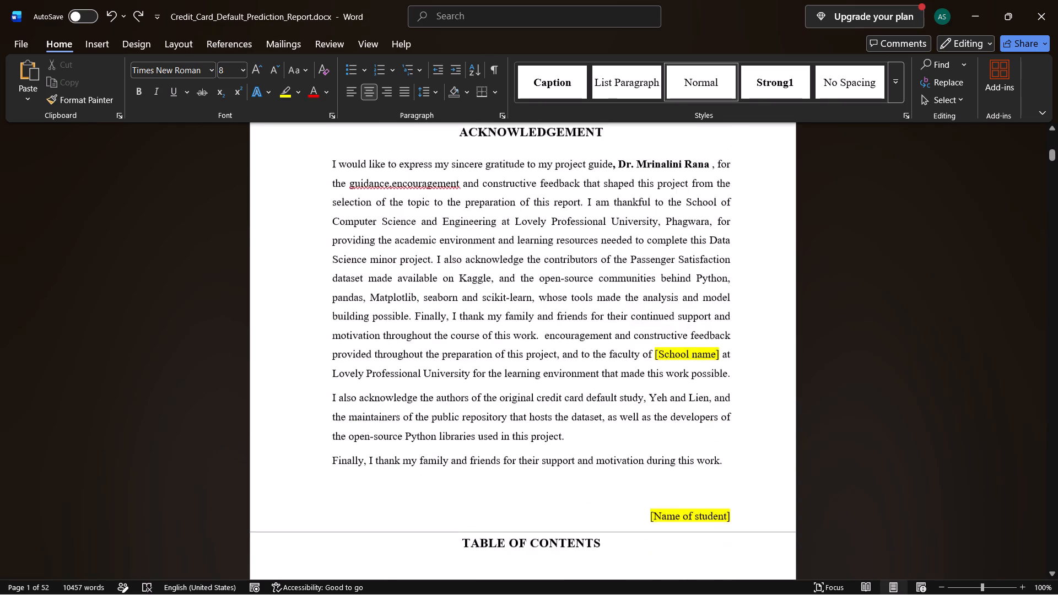
{"action": "scroll", "coordinate": [384, 369], "scroll_direction": "down", "scroll_amount": 1}
{"action": "scroll", "coordinate": [384, 369], "scroll_direction": "up", "scroll_amount": 2}
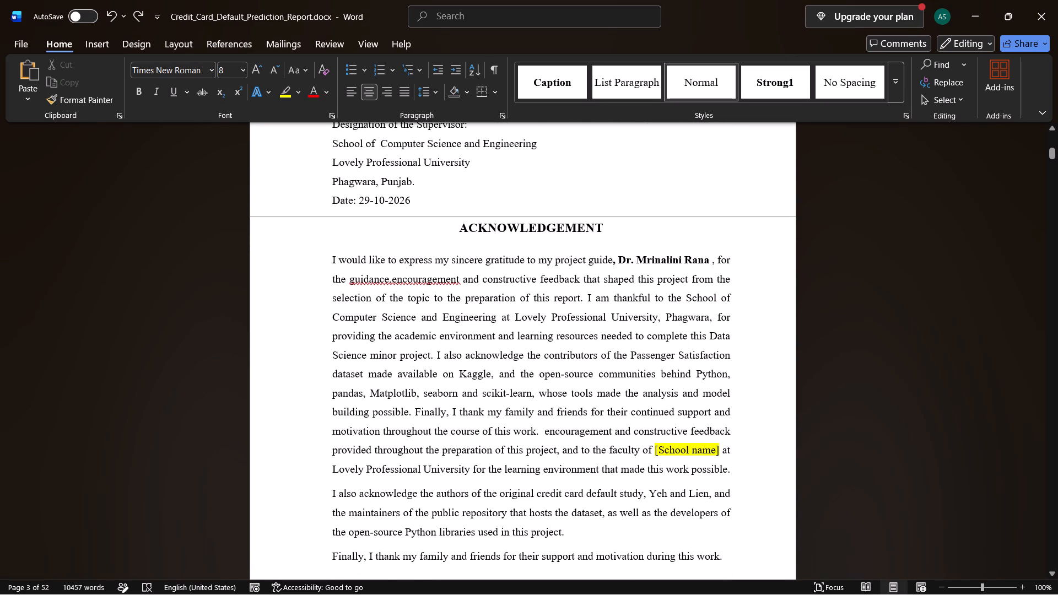
Replace "Passenger Satisfaction" before "dataset" in the Acknowledgement's first paragraph with the copied title text "CREDIT CARD DEFAULT PREDICTION".
{"action": "left_click", "coordinate": [732, 359]}
{"action": "key", "text": "Left"}
{"action": "key", "text": "BackSpace"}
{"action": "key", "text": "BackSpace"}
{"action": "key", "text": "BackSpace"}
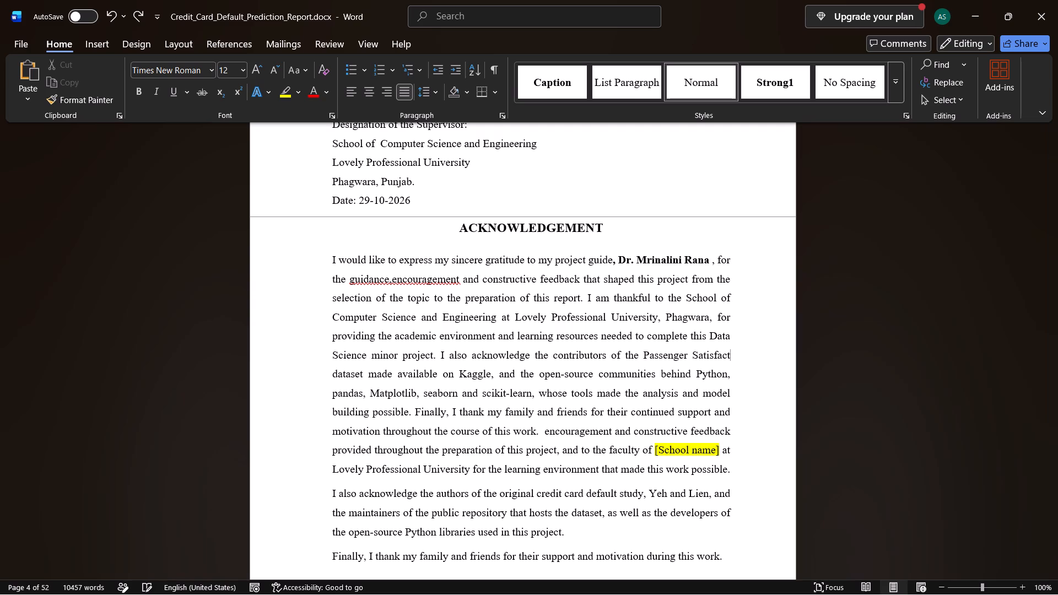
{"action": "key", "text": "BackSpace"}
{"action": "key", "text": "BackSpace"}
{"action": "key", "text": "BackSpace"}
{"action": "key", "text": "BackSpace"}
{"action": "key", "text": "BackSpace"}
{"action": "key", "text": "BackSpace"}
{"action": "key", "text": "BackSpace"}
{"action": "key", "text": "BackSpace"}
{"action": "key", "text": "BackSpace"}
{"action": "key", "text": "BackSpace"}
{"action": "key", "text": "BackSpace"}
{"action": "key", "text": "BackSpace"}
{"action": "key", "text": "BackSpace"}
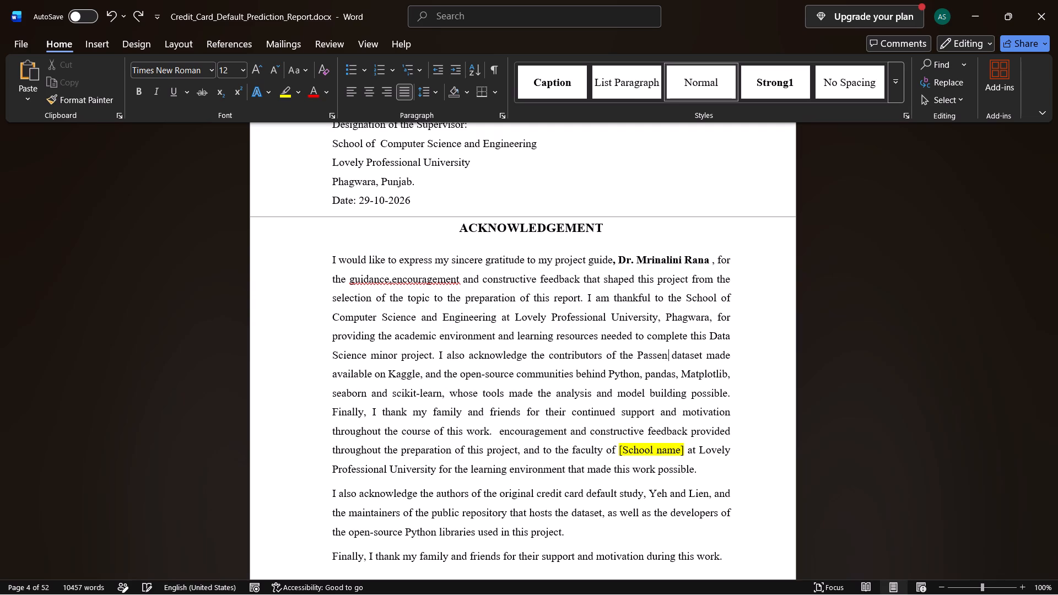
{"action": "key", "text": "BackSpace"}
{"action": "key", "text": "BackSpace"}
{"action": "key", "text": "BackSpace"}
{"action": "key", "text": "BackSpace"}
{"action": "key", "text": "BackSpace"}
{"action": "key", "text": "BackSpace"}
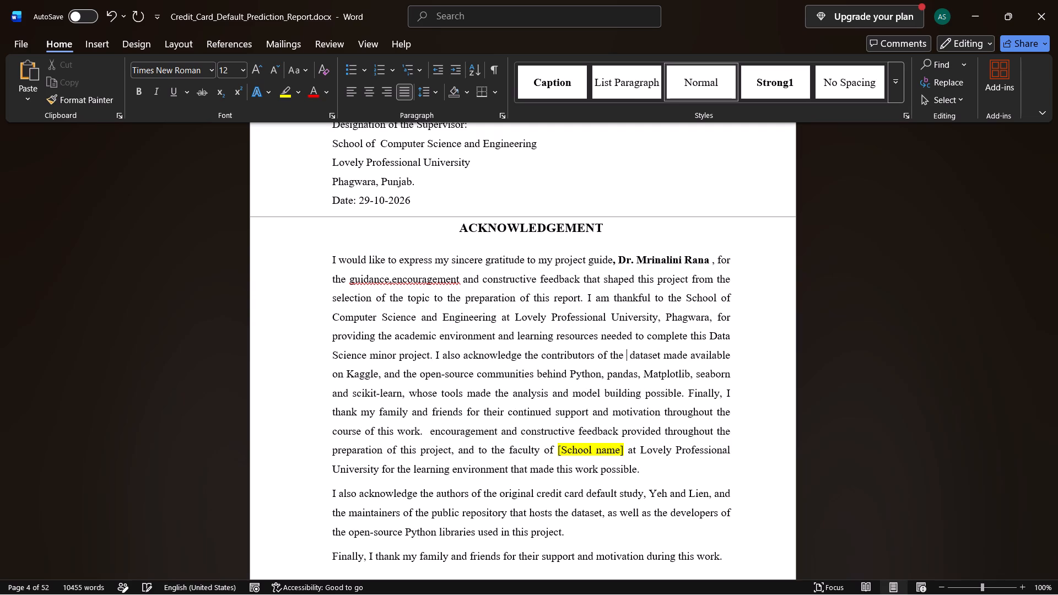
{"action": "key", "text": "ctrl+v"}
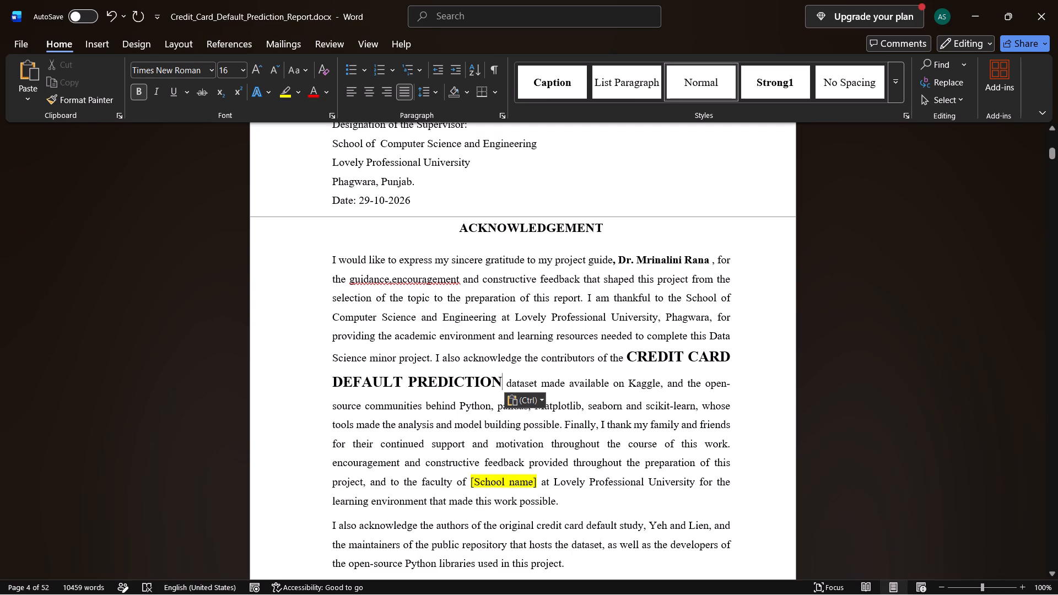
Remove bold from the pasted "CREDIT CARD DEFAULT PREDICTION" in the Acknowledgement and set its font size to 11.
{"action": "left_click_drag", "start_coordinate": [502, 383], "coordinate": [595, 361]}
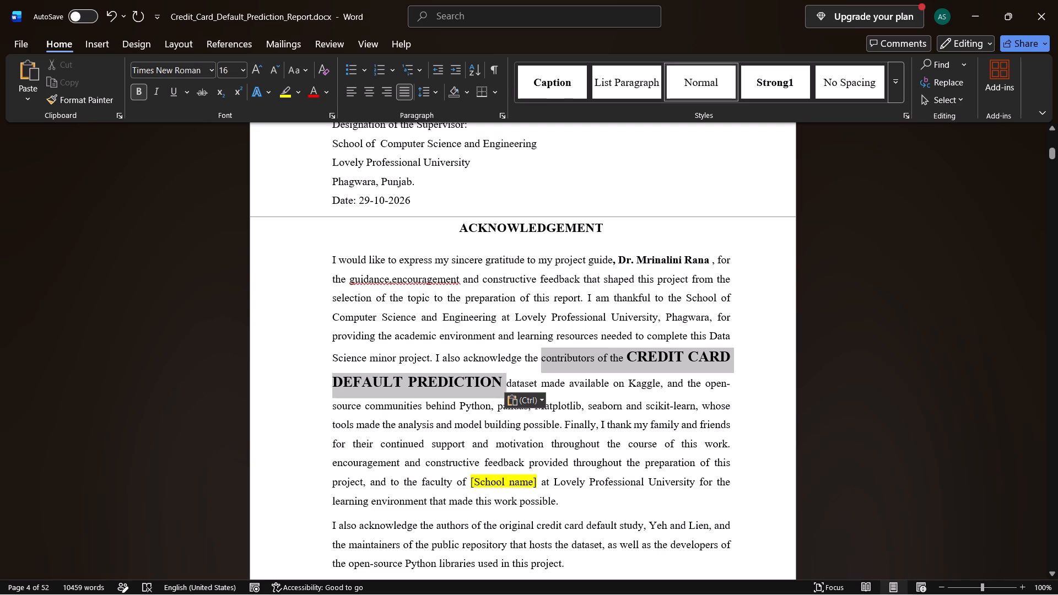
{"action": "left_click_drag", "start_coordinate": [595, 361], "coordinate": [625, 354]}
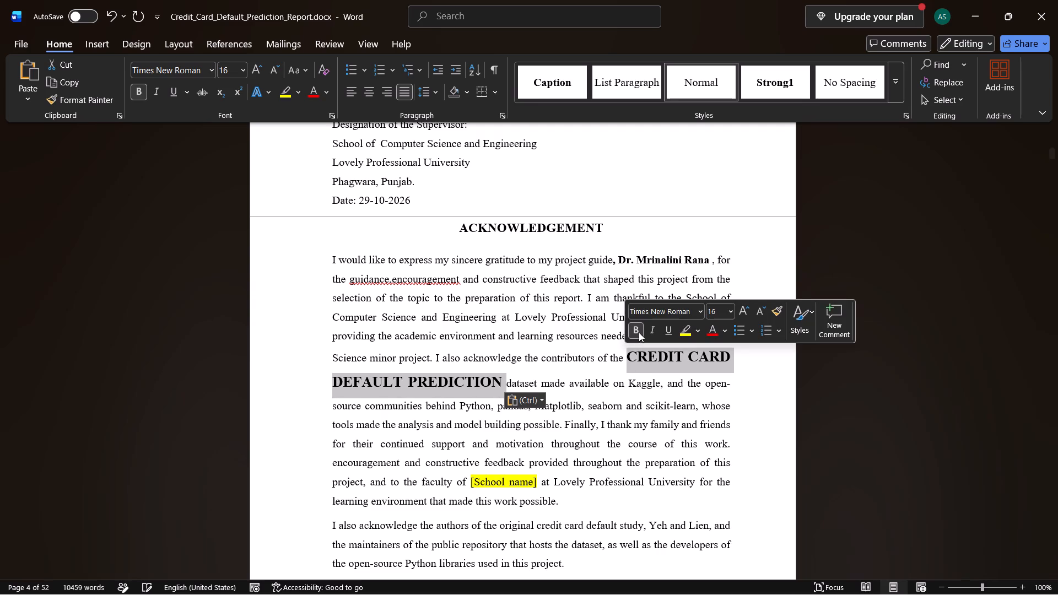
{"action": "left_click", "coordinate": [640, 328]}
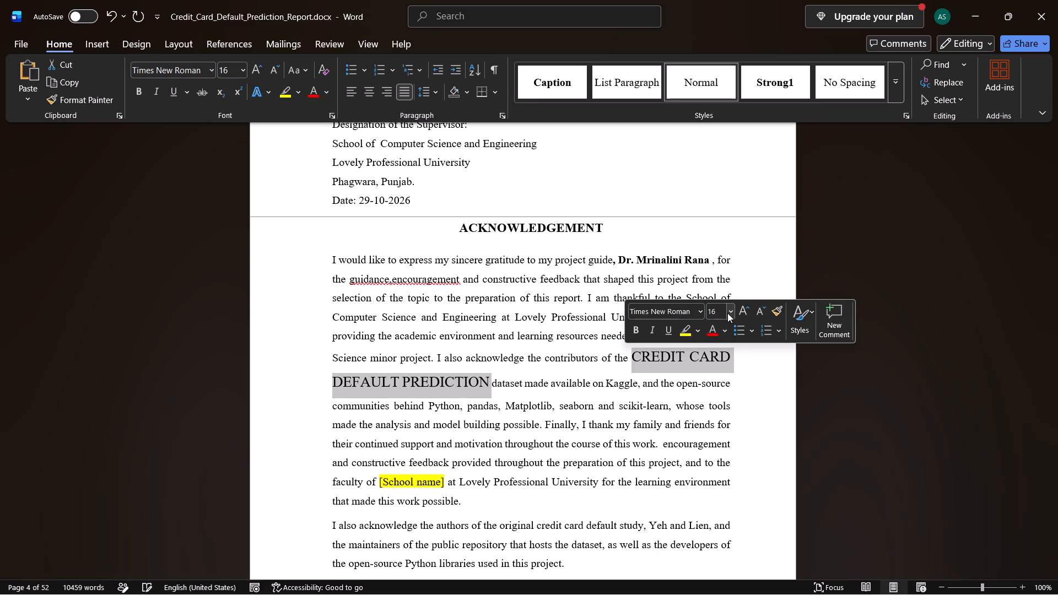
{"action": "left_click", "coordinate": [727, 313]}
{"action": "left_click", "coordinate": [719, 390]}
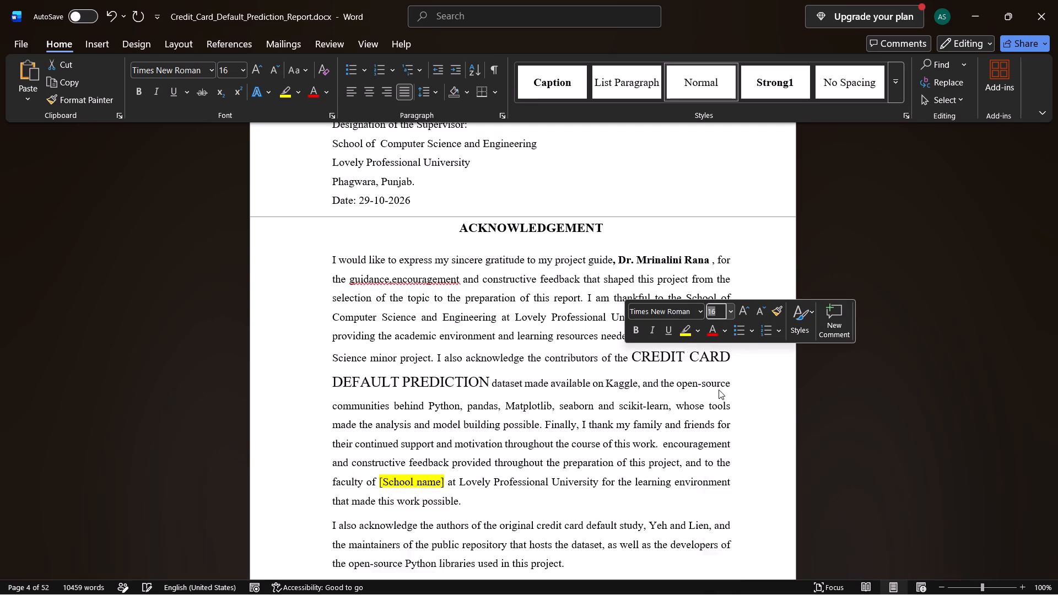
{"action": "left_click", "coordinate": [727, 310]}
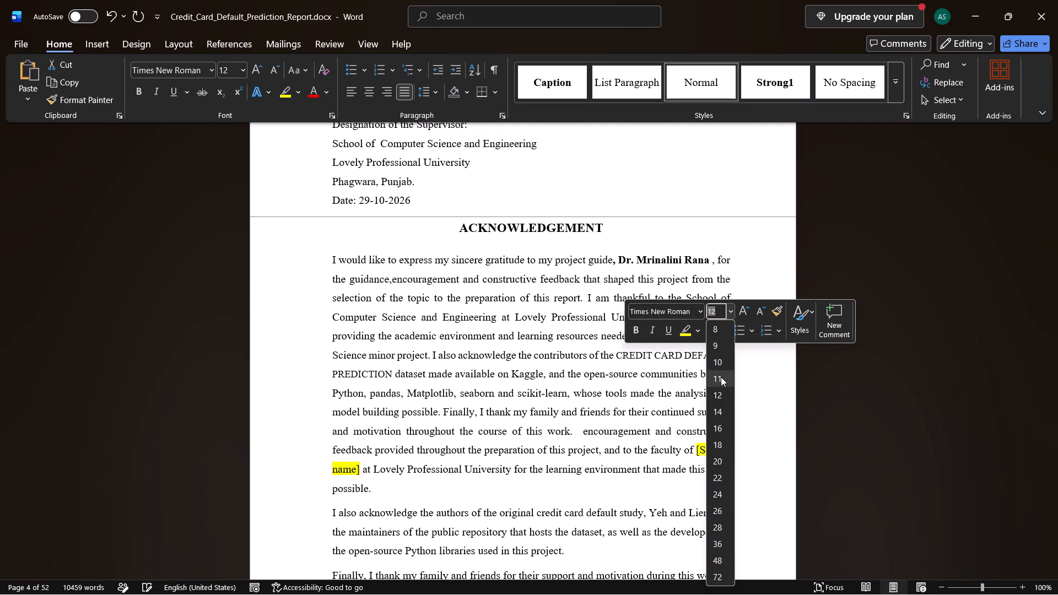
{"action": "left_click", "coordinate": [721, 377]}
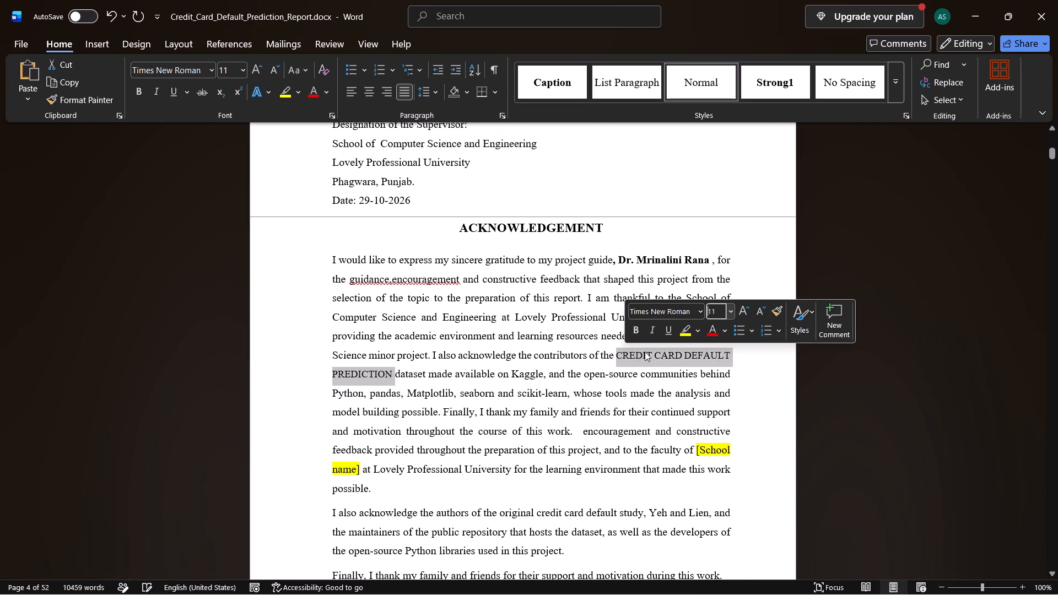
{"action": "left_click", "coordinate": [650, 353]}
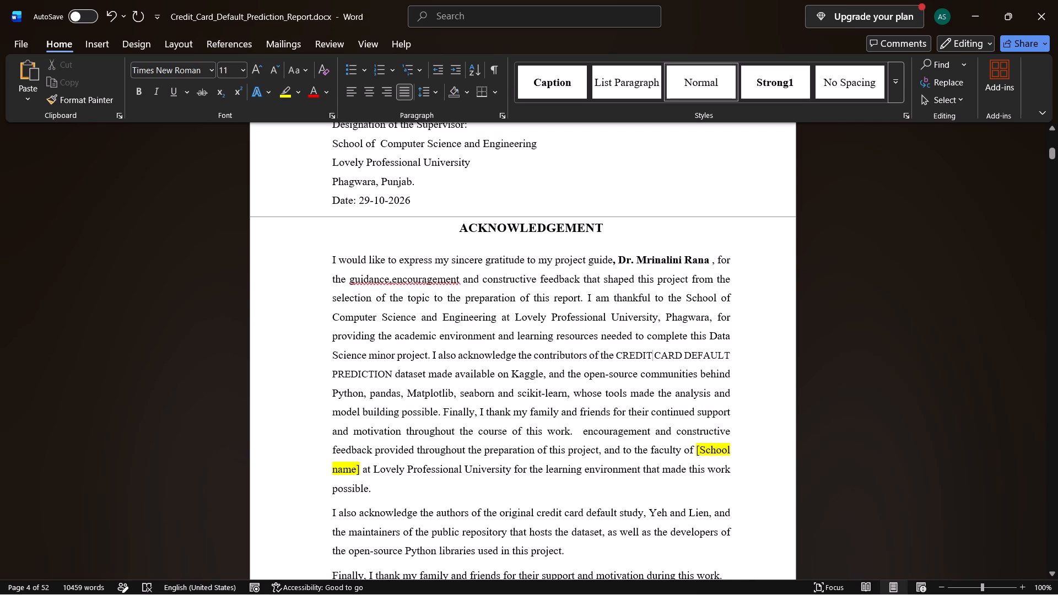
{"action": "left_click", "coordinate": [529, 354]}
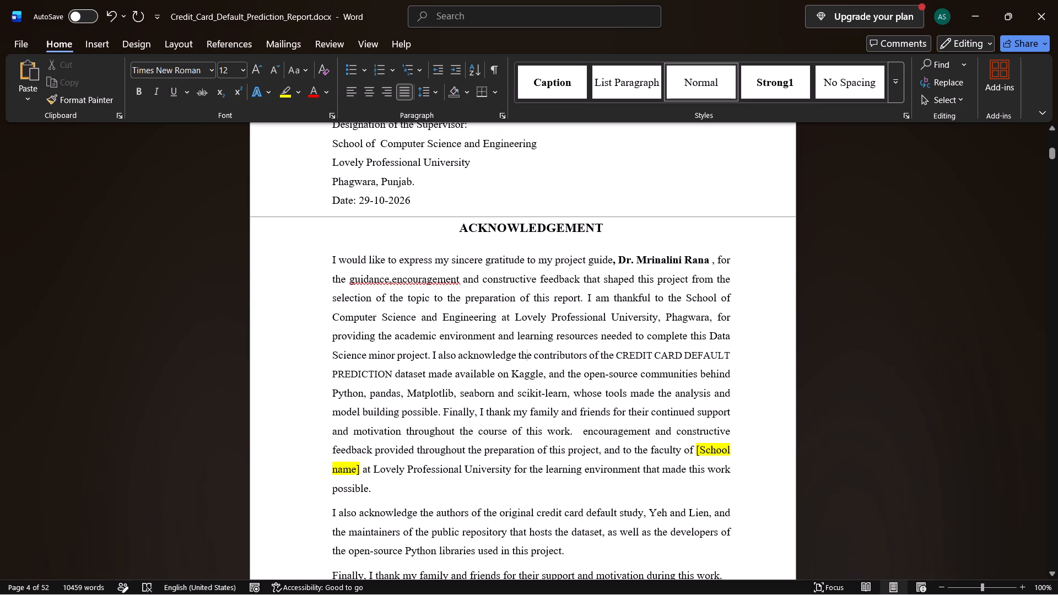
{"action": "left_click", "coordinate": [547, 355]}
{"action": "left_click", "coordinate": [655, 354]}
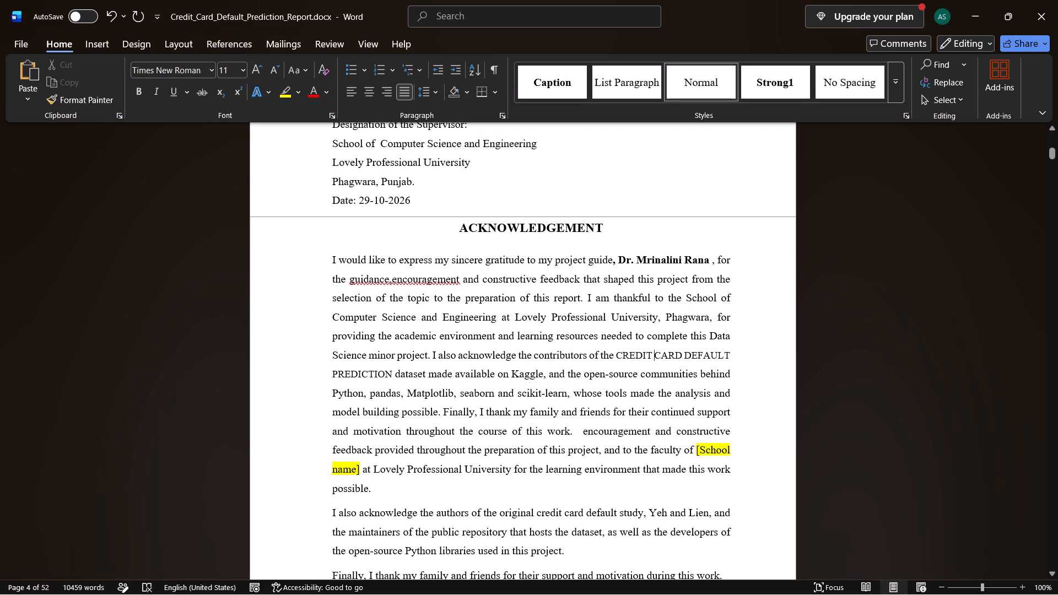
Replace the all-caps dataset name in the Acknowledgement's first paragraph with "Credit Card Default Prediction" in title case.
{"action": "left_click", "coordinate": [391, 373]}
{"action": "key", "text": "BackSpace"}
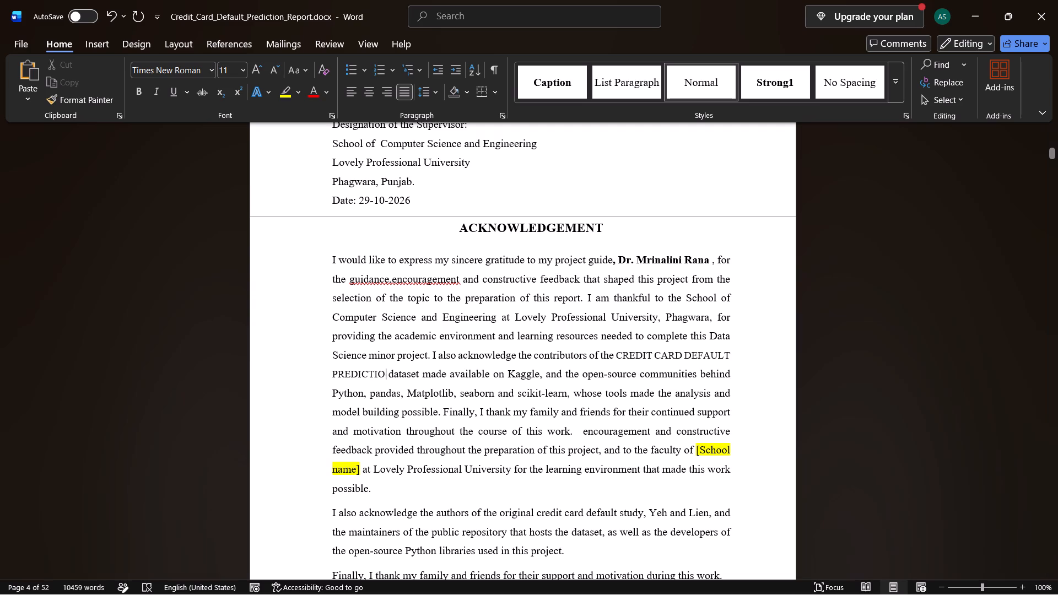
{"action": "key", "text": "BackSpace"}
{"action": "key", "text": "BackSpace"}
{"action": "key", "text": "BackSpace"}
{"action": "key", "text": "BackSpace"}
{"action": "key", "text": "BackSpace"}
{"action": "key", "text": "BackSpace"}
{"action": "key", "text": "BackSpace"}
{"action": "key", "text": "BackSpace"}
{"action": "key", "text": "BackSpace"}
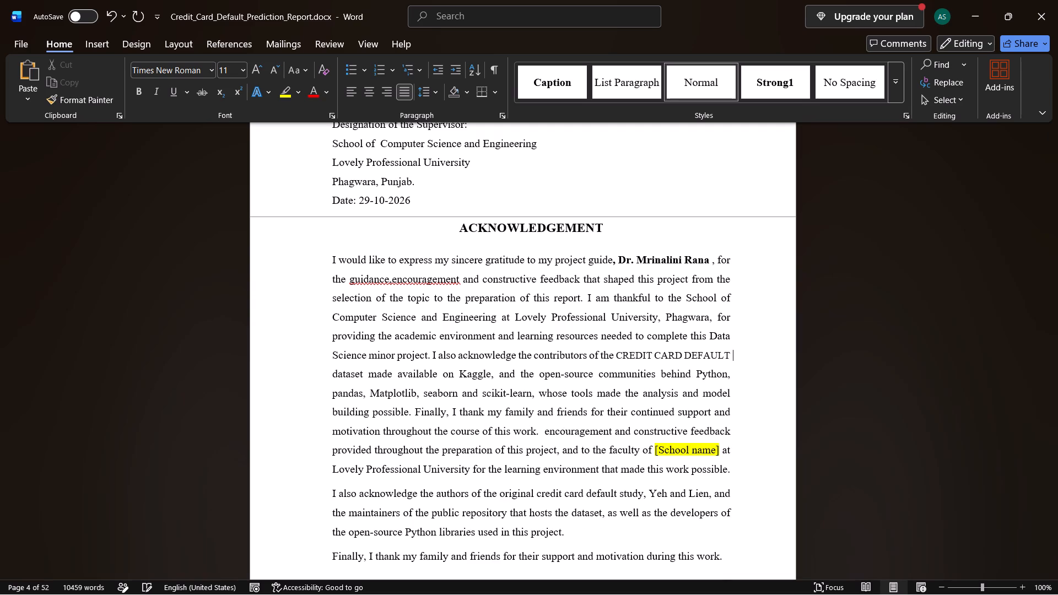
{"action": "key", "text": "BackSpace"}
{"action": "key", "text": "BackSpace"}
{"action": "key", "text": "BackSpace"}
{"action": "key", "text": "BackSpace"}
{"action": "key", "text": "BackSpace"}
{"action": "key", "text": "BackSpace"}
{"action": "key", "text": "BackSpace"}
{"action": "key", "text": "BackSpace"}
{"action": "key", "text": "BackSpace"}
{"action": "key", "text": "BackSpace"}
{"action": "key", "text": "BackSpace"}
{"action": "key", "text": "BackSpace"}
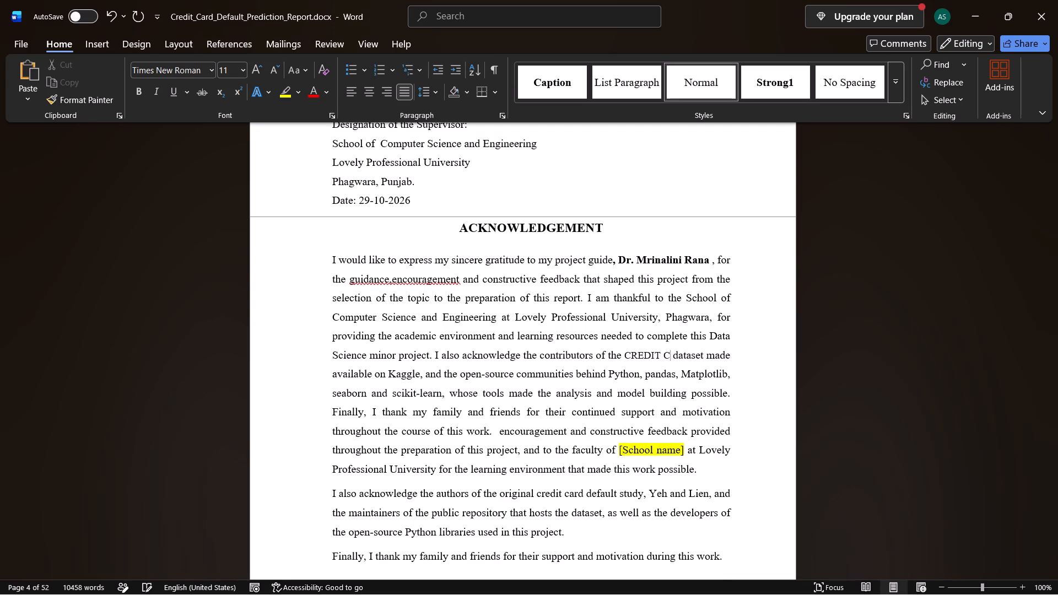
{"action": "key", "text": "BackSpace"}
{"action": "key", "text": "BackSpace"}
{"action": "key", "text": "BackSpace"}
{"action": "key", "text": "BackSpace"}
{"action": "key", "text": "BackSpace"}
{"action": "key", "text": "BackSpace"}
{"action": "key", "text": "BackSpace"}
{"action": "key", "text": "BackSpace"}
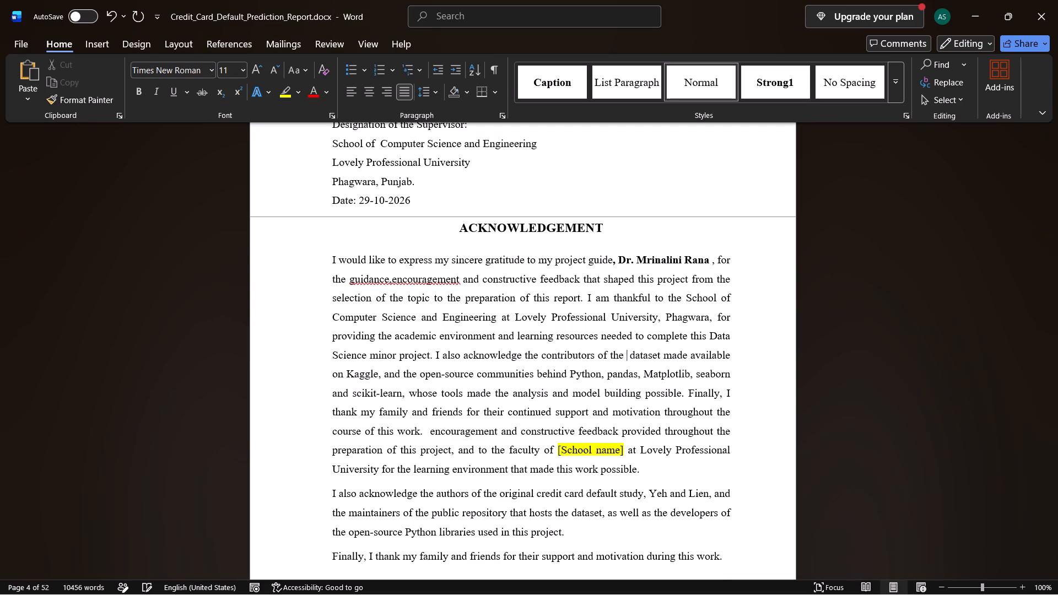
{"action": "type", "text": "cre"}
{"action": "key", "text": "BackSpace"}
{"action": "key", "text": "BackSpace"}
{"action": "key", "text": "BackSpace"}
{"action": "type", "text": "redit"}
{"action": "key", "text": "space"}
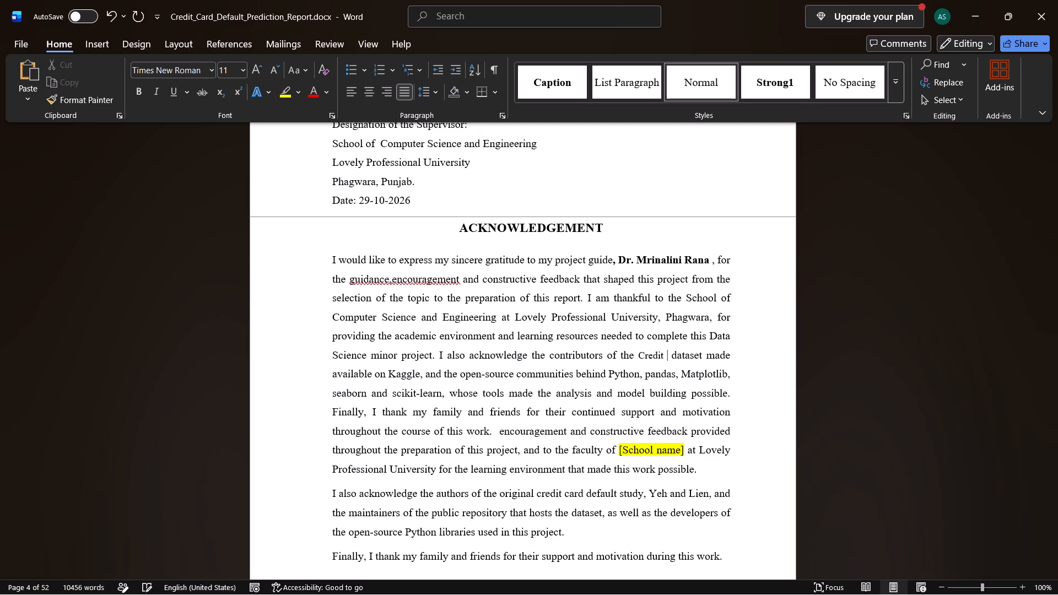
{"action": "type", "text": "ard"}
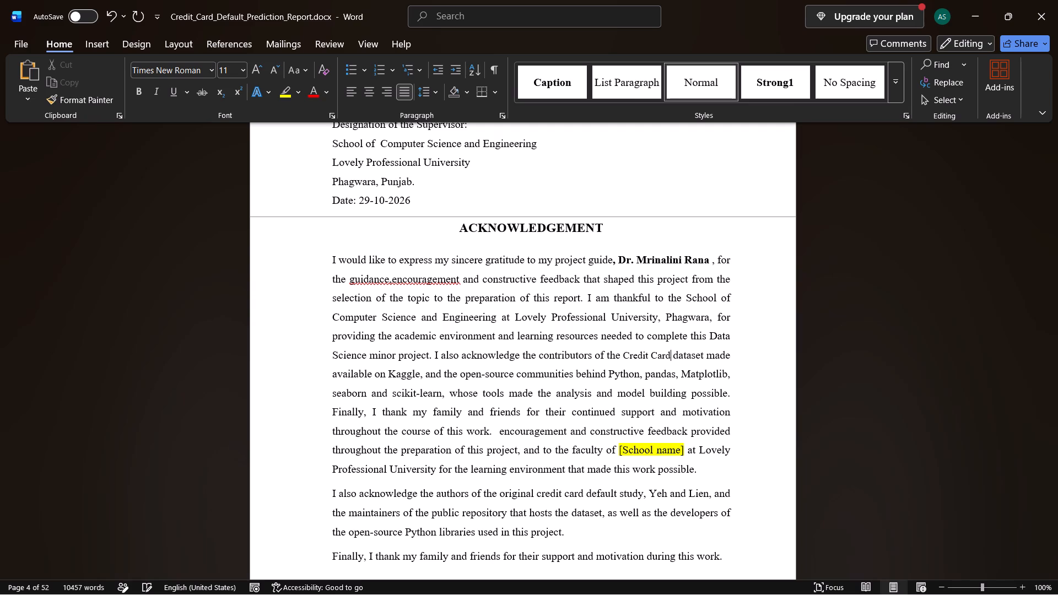
{"action": "key", "text": "space"}
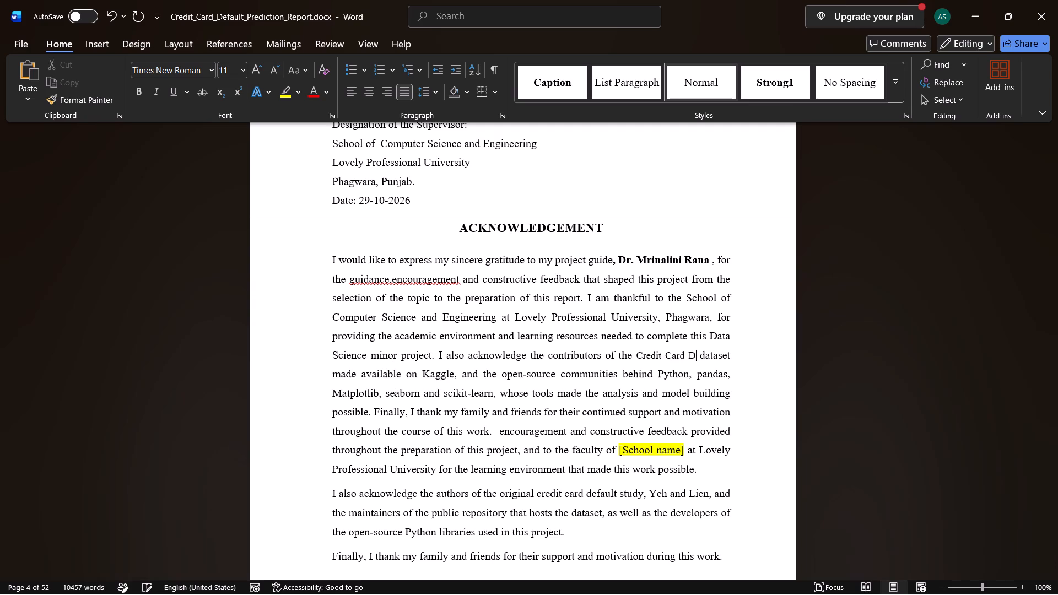
{"action": "type", "text": "fault"}
{"action": "key", "text": "space"}
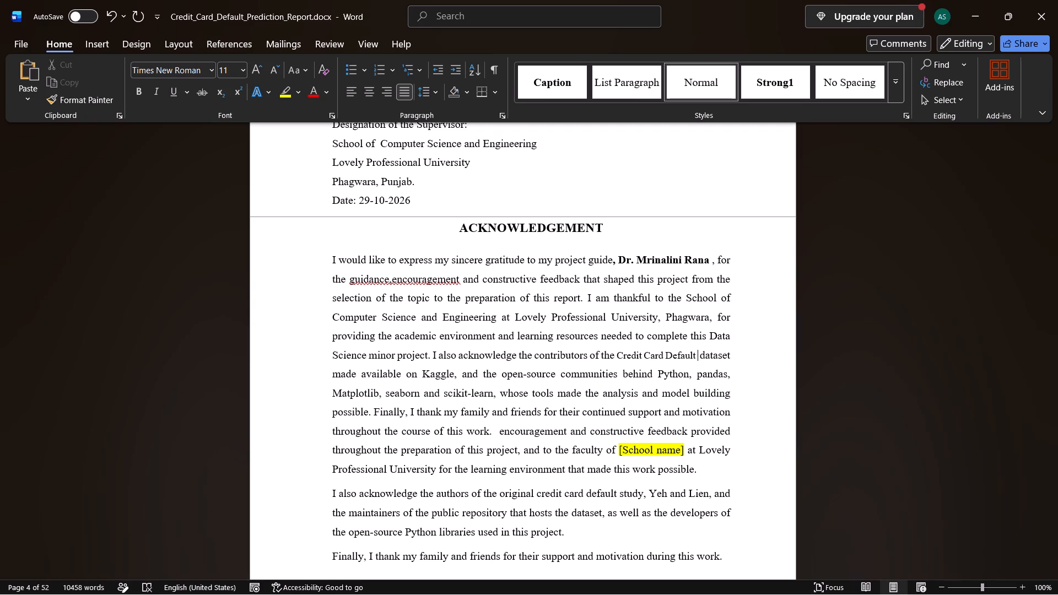
{"action": "type", "text": "rediction"}
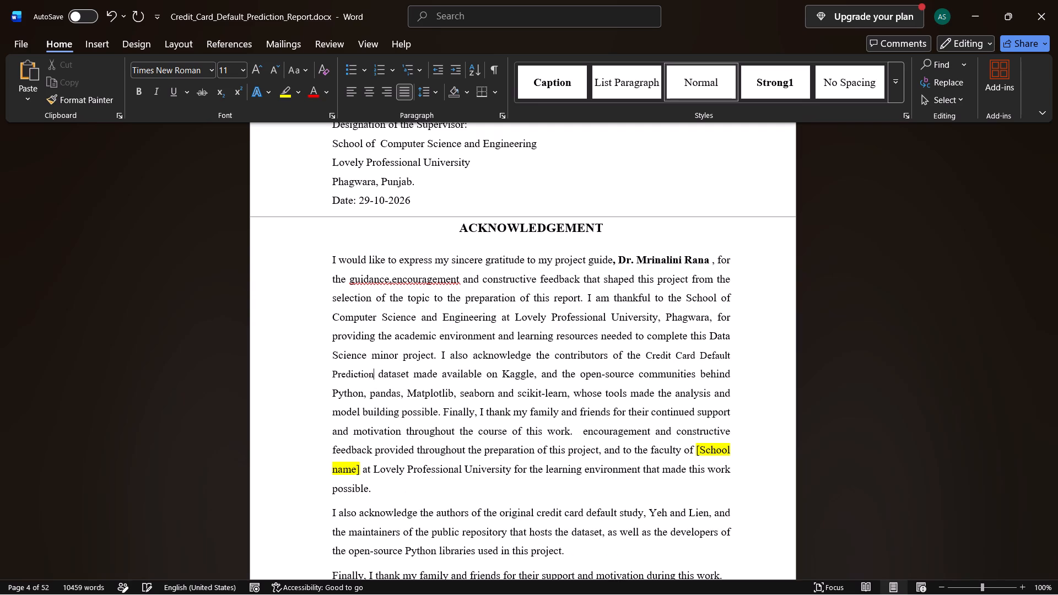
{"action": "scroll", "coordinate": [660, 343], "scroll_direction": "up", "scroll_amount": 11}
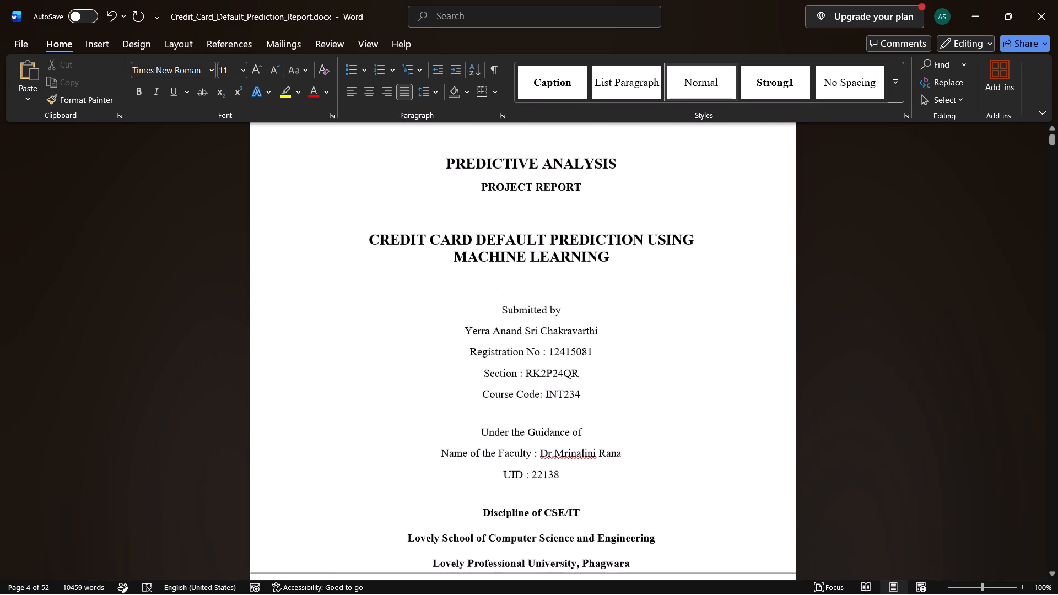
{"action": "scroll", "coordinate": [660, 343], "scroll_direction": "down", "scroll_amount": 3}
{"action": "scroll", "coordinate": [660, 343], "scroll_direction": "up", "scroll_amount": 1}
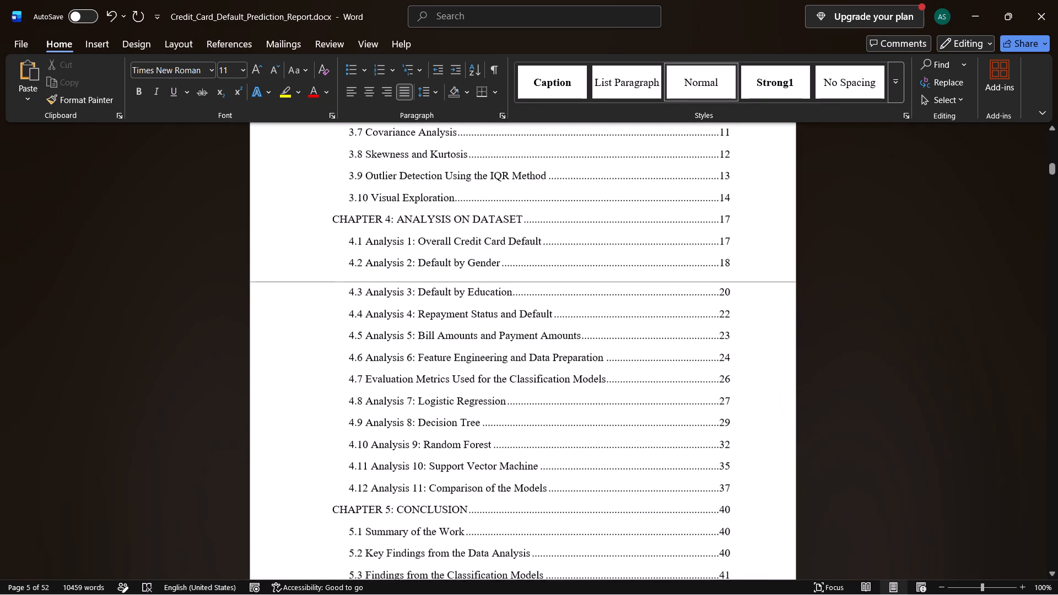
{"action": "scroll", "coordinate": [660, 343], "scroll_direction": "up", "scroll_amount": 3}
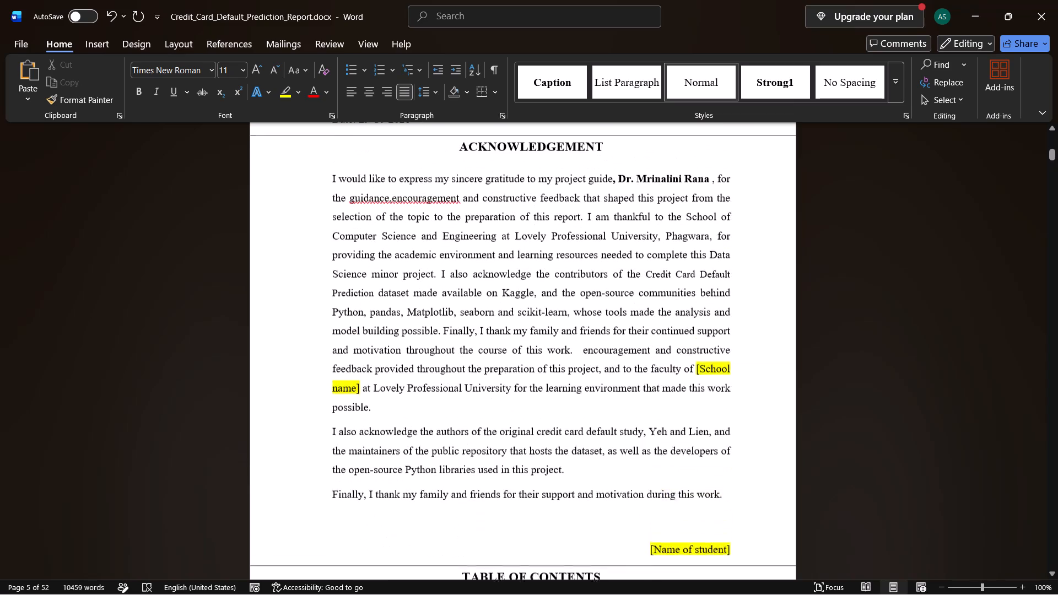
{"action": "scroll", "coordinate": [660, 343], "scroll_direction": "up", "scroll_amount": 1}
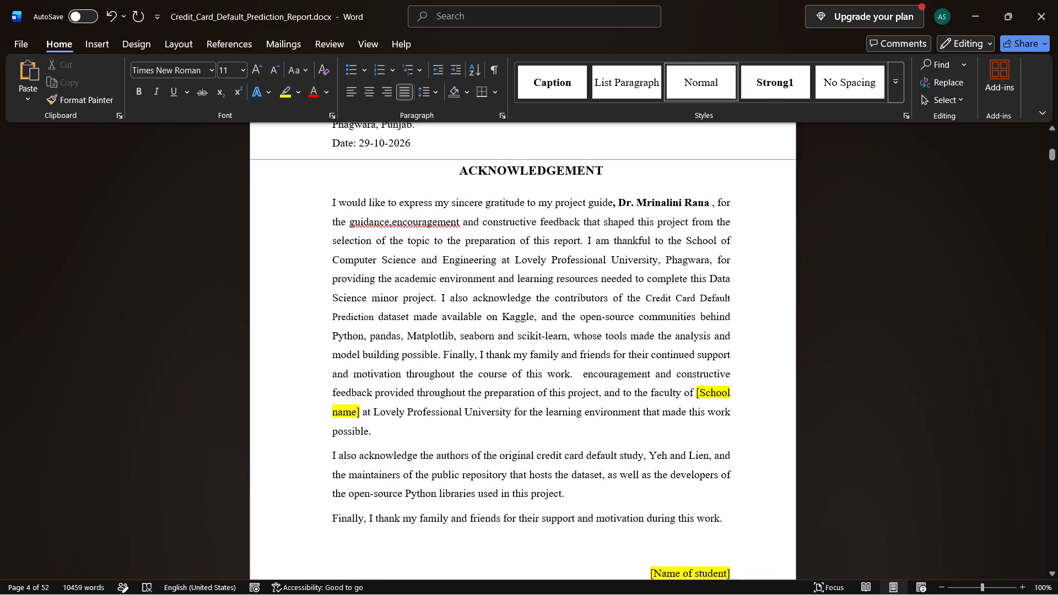
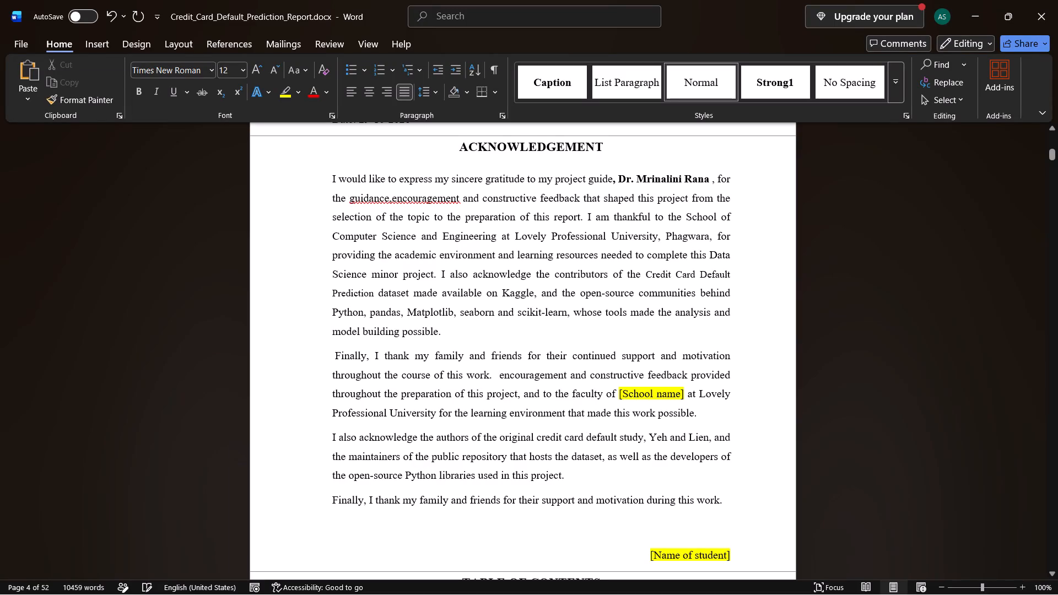
Delete the leftover Acknowledgement text from "encouragement and constructive feedback provided" through "Python libraries used in this project.".
{"action": "left_click_drag", "start_coordinate": [499, 374], "coordinate": [547, 447]}
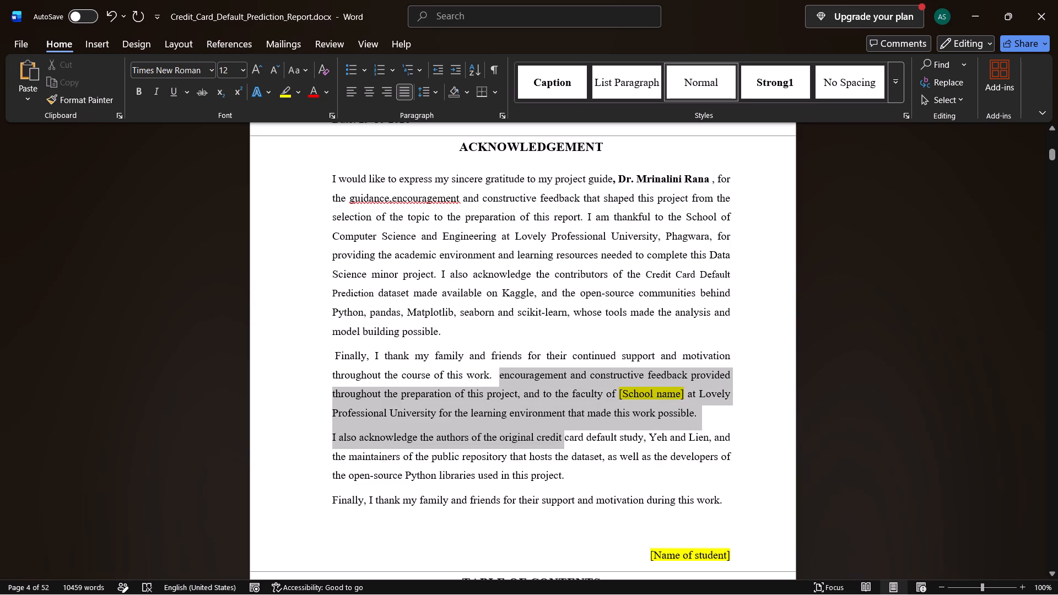
{"action": "left_click_drag", "start_coordinate": [547, 447], "coordinate": [565, 474]}
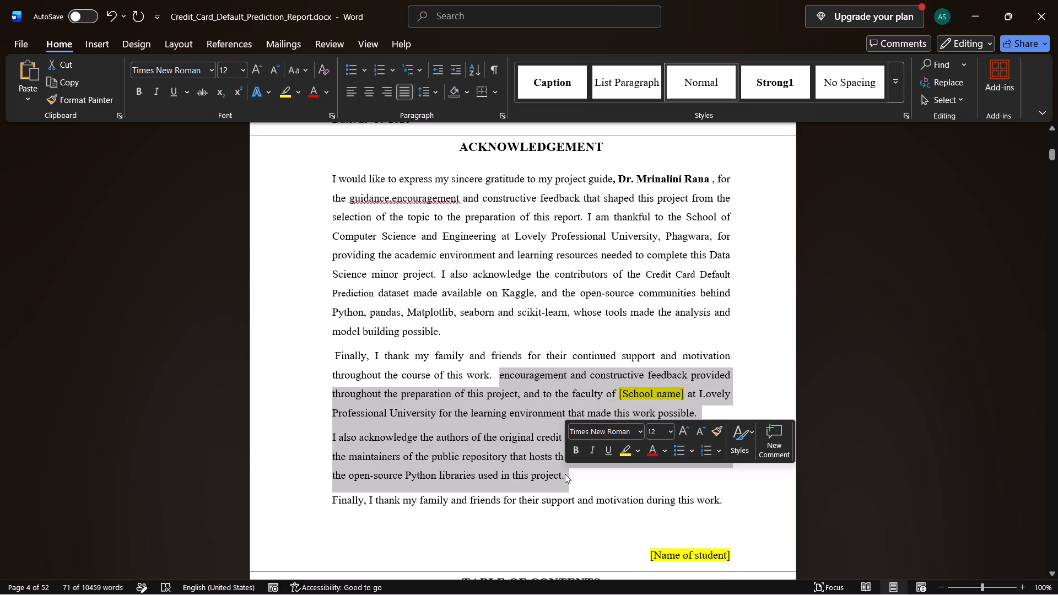
{"action": "key", "text": "BackSpace"}
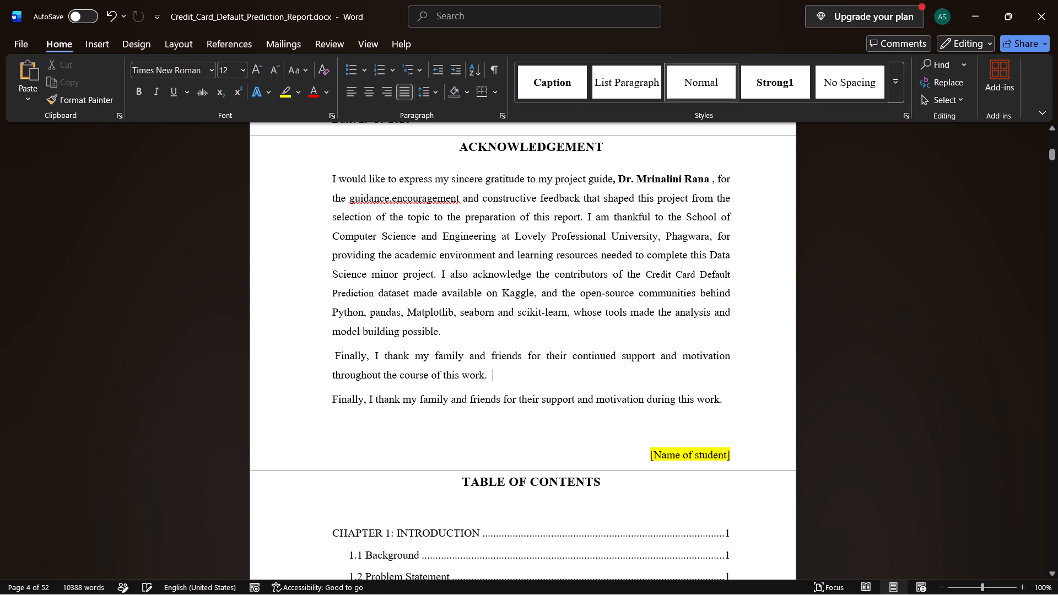
Delete the duplicate closing paragraph "Finally, I thank my family and friends for their support and motivation during this work." along with its empty line.
{"action": "left_click_drag", "start_coordinate": [334, 399], "coordinate": [344, 399]}
{"action": "left_click_drag", "start_coordinate": [344, 399], "coordinate": [359, 401]}
{"action": "left_click_drag", "start_coordinate": [359, 401], "coordinate": [692, 409]}
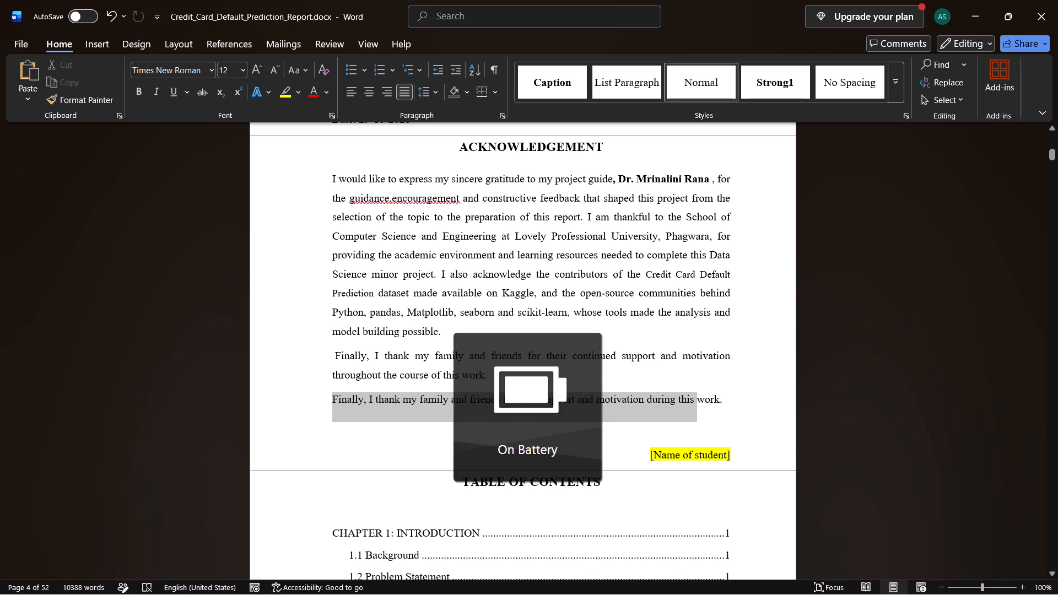
{"action": "left_click_drag", "start_coordinate": [692, 409], "coordinate": [704, 408]}
{"action": "left_click", "coordinate": [704, 408]}
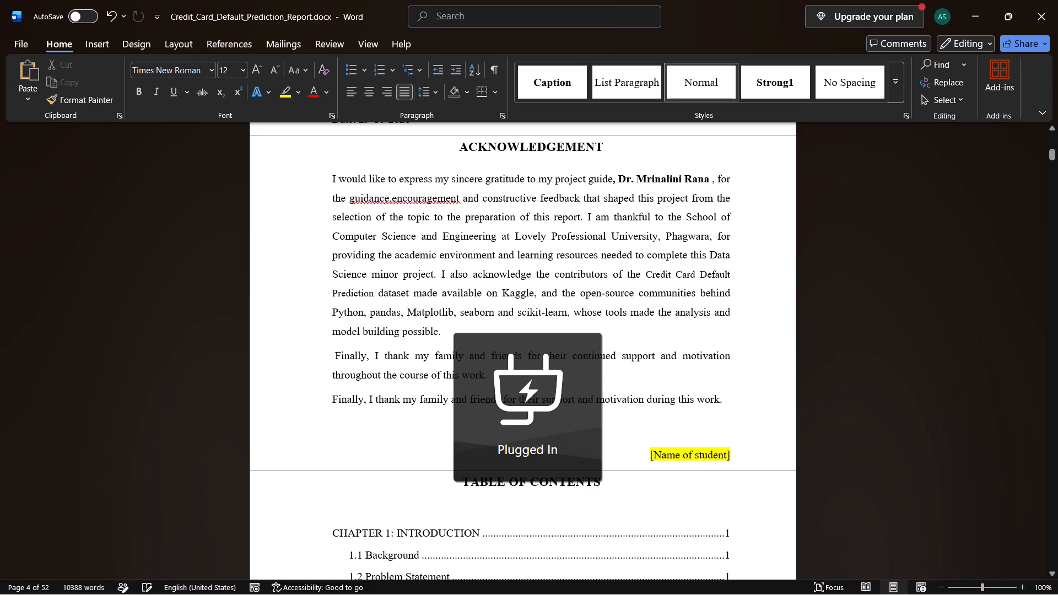
{"action": "double_click", "coordinate": [731, 401]}
{"action": "key", "text": "BackSpace"}
{"action": "key", "text": "BackSpace"}
{"action": "key", "text": "BackSpace"}
{"action": "key", "text": "BackSpace"}
{"action": "key", "text": "BackSpace"}
{"action": "key", "text": "BackSpace"}
{"action": "key", "text": "BackSpace"}
{"action": "key", "text": "BackSpace"}
{"action": "key", "text": "BackSpace"}
{"action": "key", "text": "BackSpace"}
{"action": "key", "text": "BackSpace"}
{"action": "key", "text": "BackSpace"}
{"action": "key", "text": "BackSpace"}
{"action": "key", "text": "BackSpace"}
{"action": "key", "text": "BackSpace"}
{"action": "key", "text": "BackSpace"}
{"action": "key", "text": "BackSpace"}
{"action": "key", "text": "BackSpace"}
{"action": "key", "text": "BackSpace"}
{"action": "key", "text": "BackSpace"}
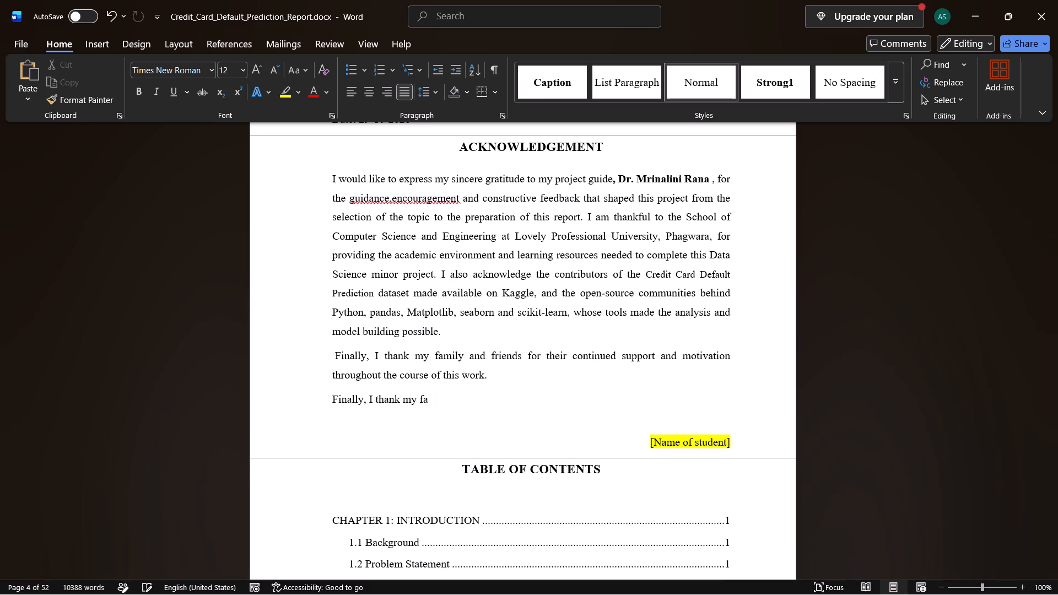
{"action": "key", "text": "BackSpace"}
{"action": "key", "text": "BackSpace"}
{"action": "key", "text": "BackSpace"}
{"action": "key", "text": "BackSpace"}
{"action": "key", "text": "BackSpace"}
{"action": "key", "text": "BackSpace"}
{"action": "key", "text": "BackSpace"}
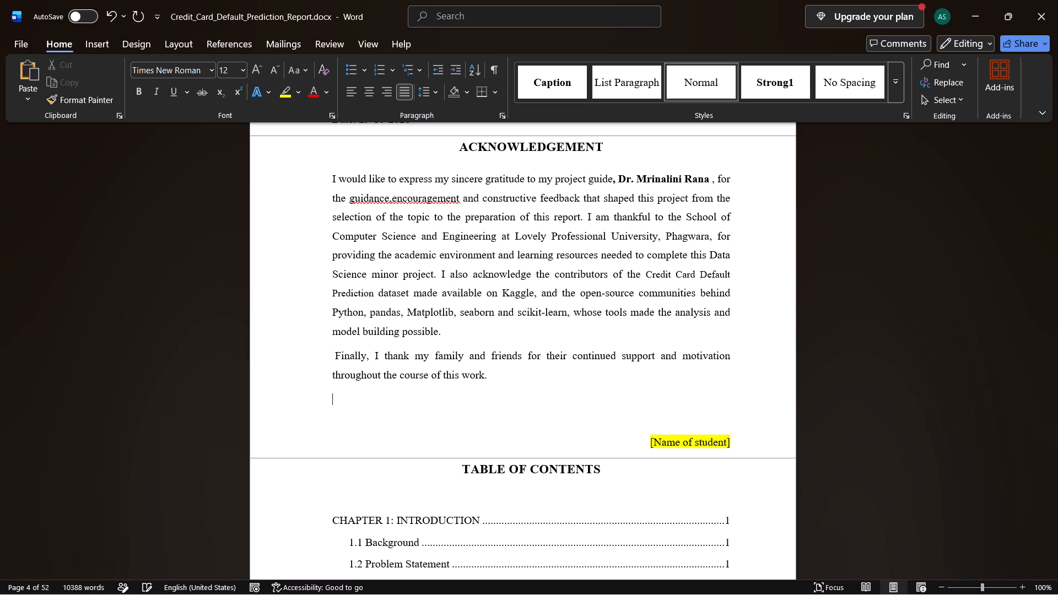
{"action": "key", "text": "BackSpace"}
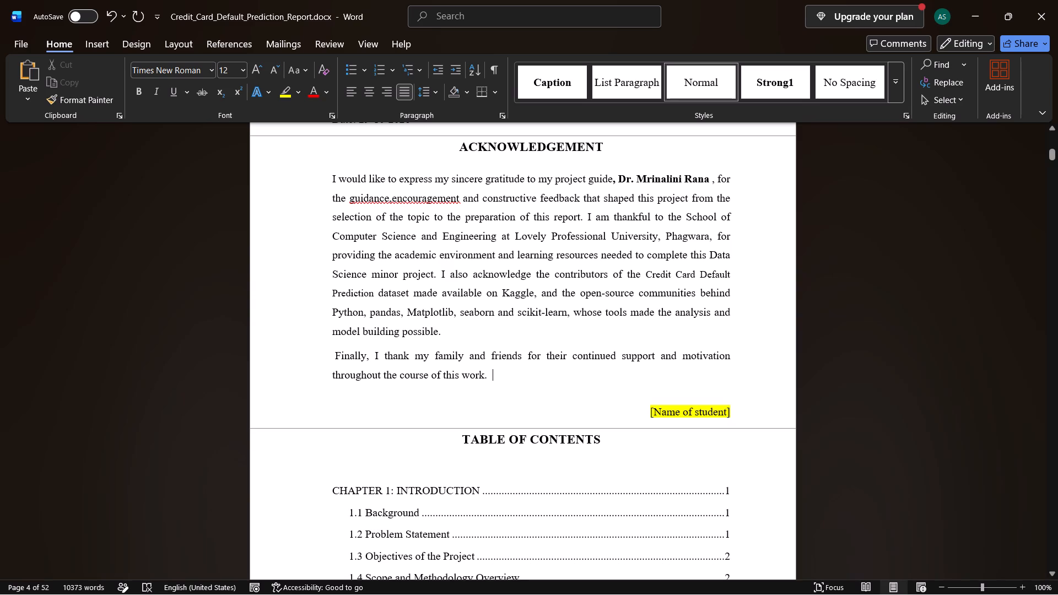
Remove the leading space before "Finally" in the Acknowledgement's closing paragraph.
{"action": "left_click", "coordinate": [335, 354]}
{"action": "key", "text": "BackSpace"}
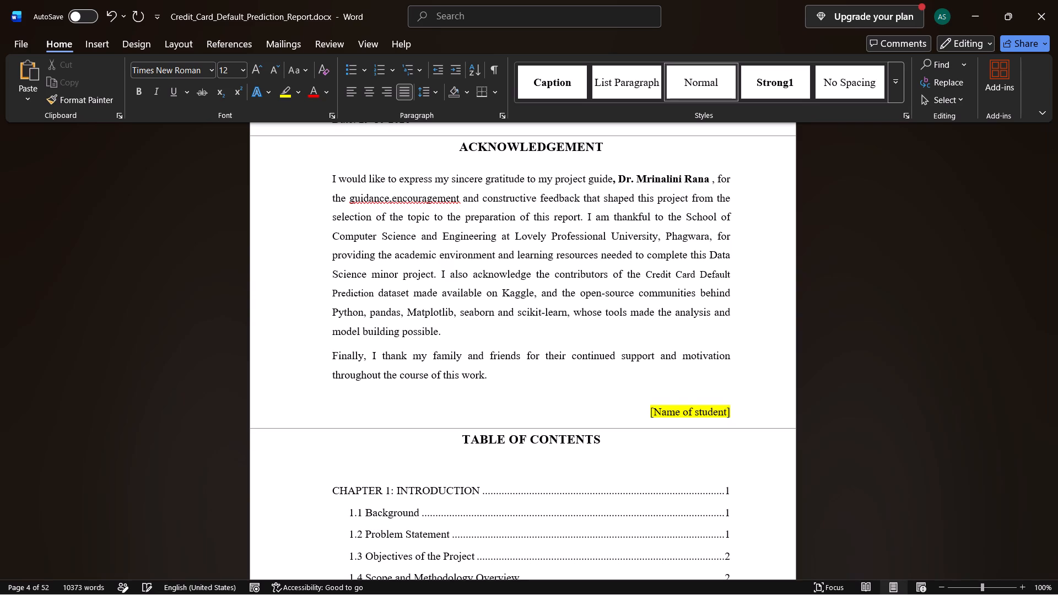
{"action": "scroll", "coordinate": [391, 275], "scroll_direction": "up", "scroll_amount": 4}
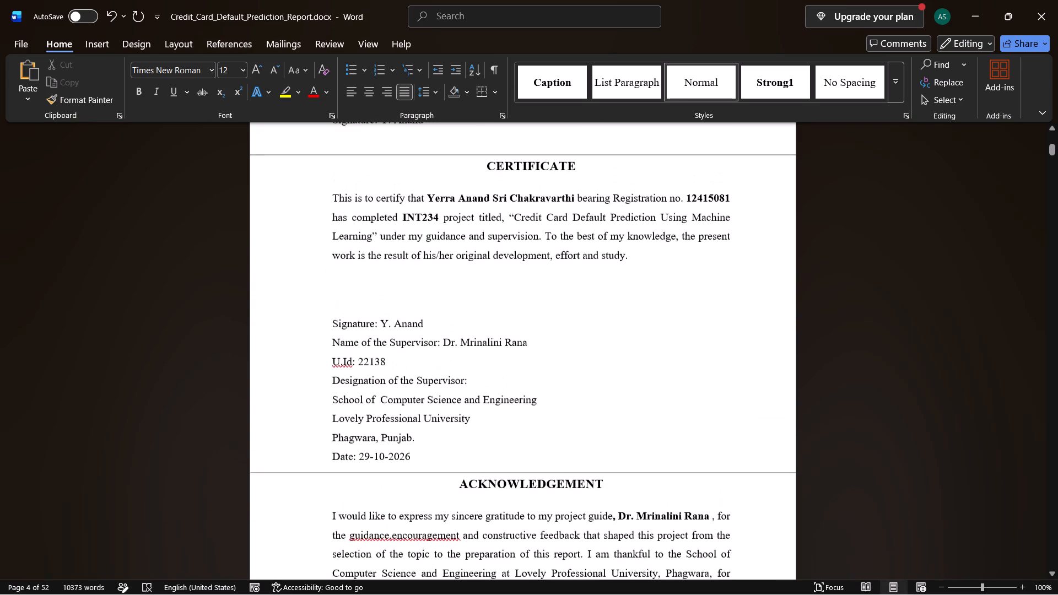
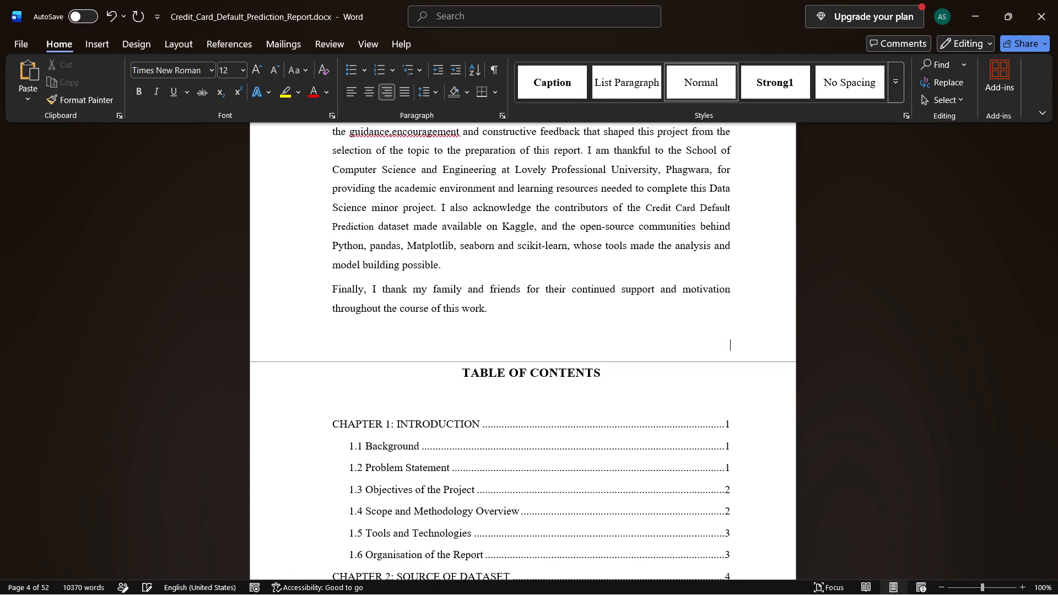
Paste the copied student name and registration number below the Acknowledgement's closing paragraph and put the registration number on its own line.
{"action": "key", "text": "ctrl+v"}
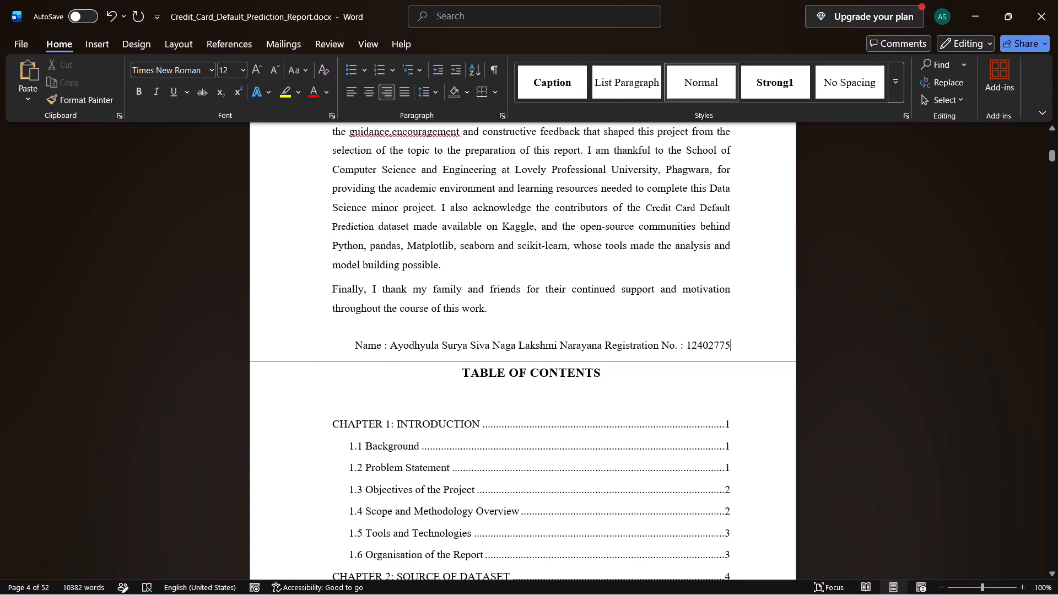
{"action": "left_click", "coordinate": [606, 345]}
{"action": "key", "text": "Return"}
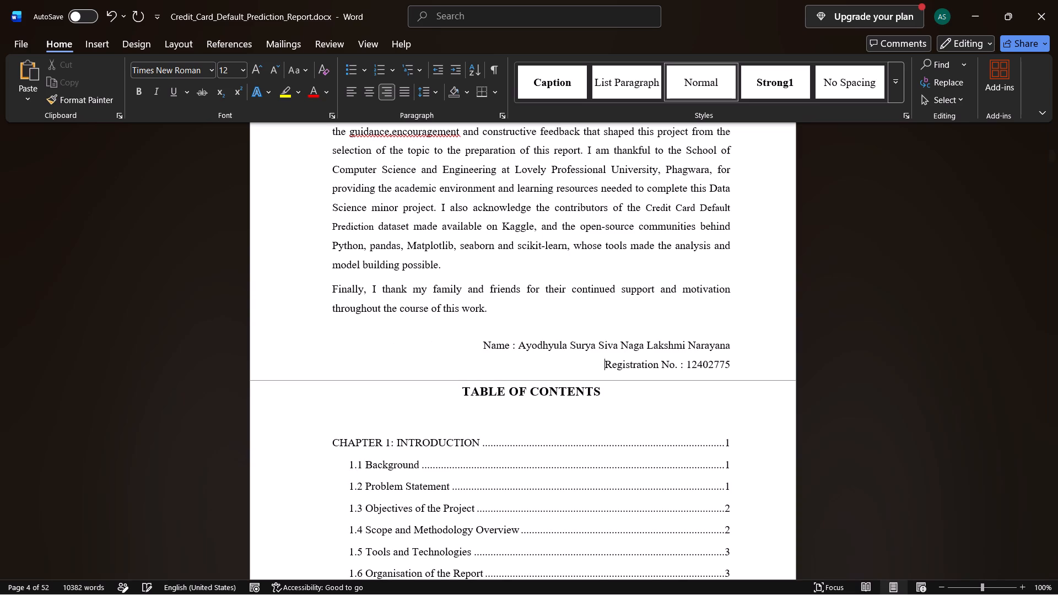
Replace the pasted name in the Acknowledgement's signature block with the report author's full name, keeping the "Name :" label.
{"action": "left_click", "coordinate": [733, 348]}
{"action": "key", "text": "BackSpace"}
{"action": "key", "text": "BackSpace"}
{"action": "key", "text": "BackSpace"}
{"action": "key", "text": "BackSpace"}
{"action": "key", "text": "BackSpace"}
{"action": "key", "text": "BackSpace"}
{"action": "key", "text": "BackSpace"}
{"action": "key", "text": "BackSpace"}
{"action": "key", "text": "BackSpace"}
{"action": "key", "text": "BackSpace"}
{"action": "key", "text": "BackSpace"}
{"action": "key", "text": "BackSpace"}
{"action": "key", "text": "BackSpace"}
{"action": "key", "text": "BackSpace"}
{"action": "key", "text": "BackSpace"}
{"action": "key", "text": "BackSpace"}
{"action": "key", "text": "BackSpace"}
{"action": "key", "text": "BackSpace"}
{"action": "key", "text": "BackSpace"}
{"action": "key", "text": "BackSpace"}
{"action": "key", "text": "BackSpace"}
{"action": "key", "text": "BackSpace"}
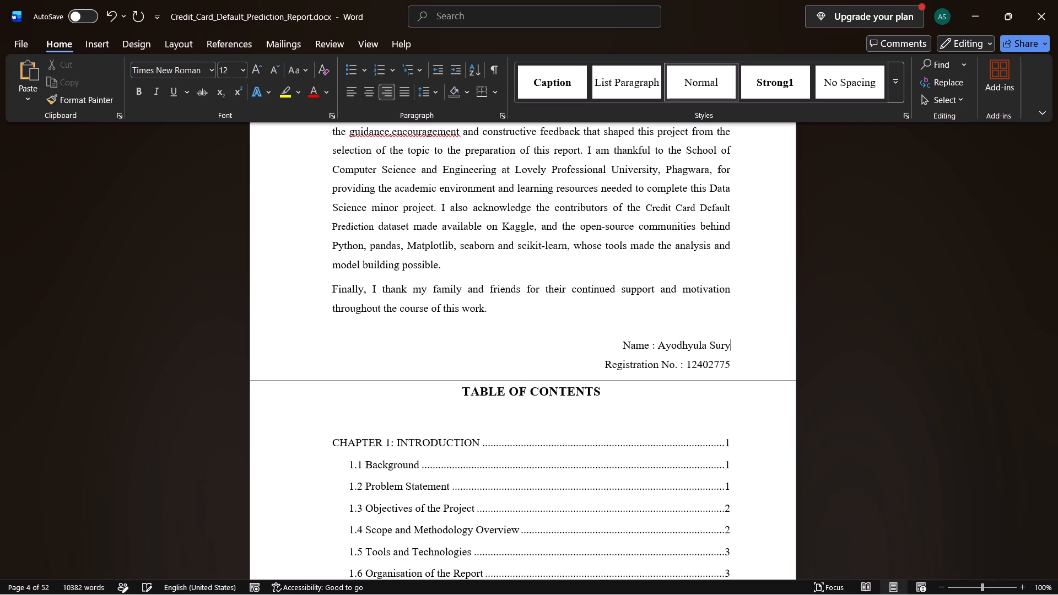
{"action": "key", "text": "BackSpace"}
{"action": "key", "text": "BackSpace"}
{"action": "key", "text": "BackSpace"}
{"action": "key", "text": "BackSpace"}
{"action": "key", "text": "BackSpace"}
{"action": "key", "text": "BackSpace"}
{"action": "key", "text": "BackSpace"}
{"action": "key", "text": "BackSpace"}
{"action": "key", "text": "BackSpace"}
{"action": "key", "text": "BackSpace"}
{"action": "key", "text": "BackSpace"}
{"action": "key", "text": "BackSpace"}
{"action": "key", "text": "BackSpace"}
{"action": "key", "text": "BackSpace"}
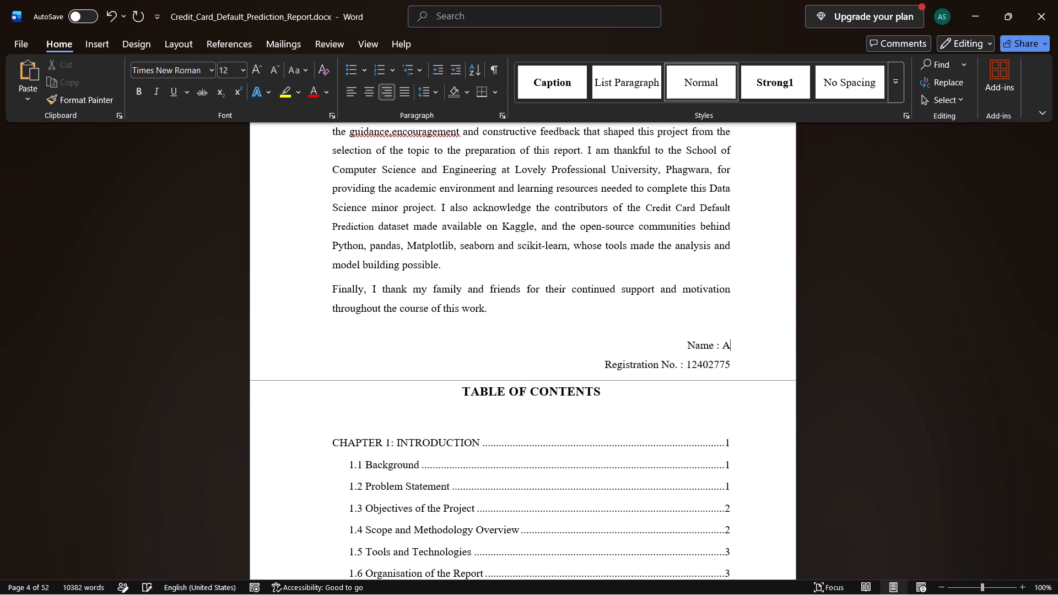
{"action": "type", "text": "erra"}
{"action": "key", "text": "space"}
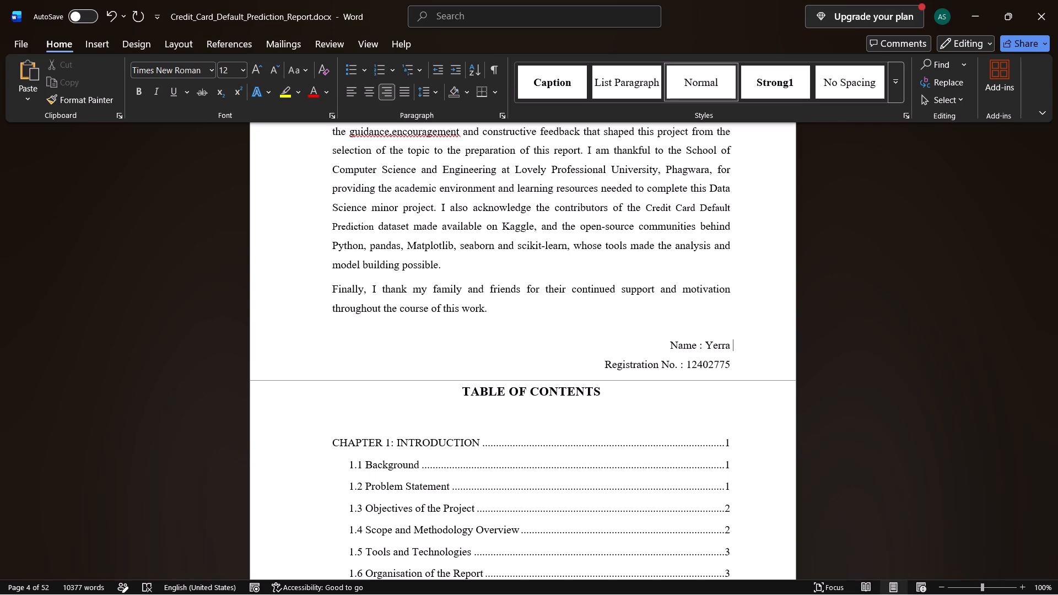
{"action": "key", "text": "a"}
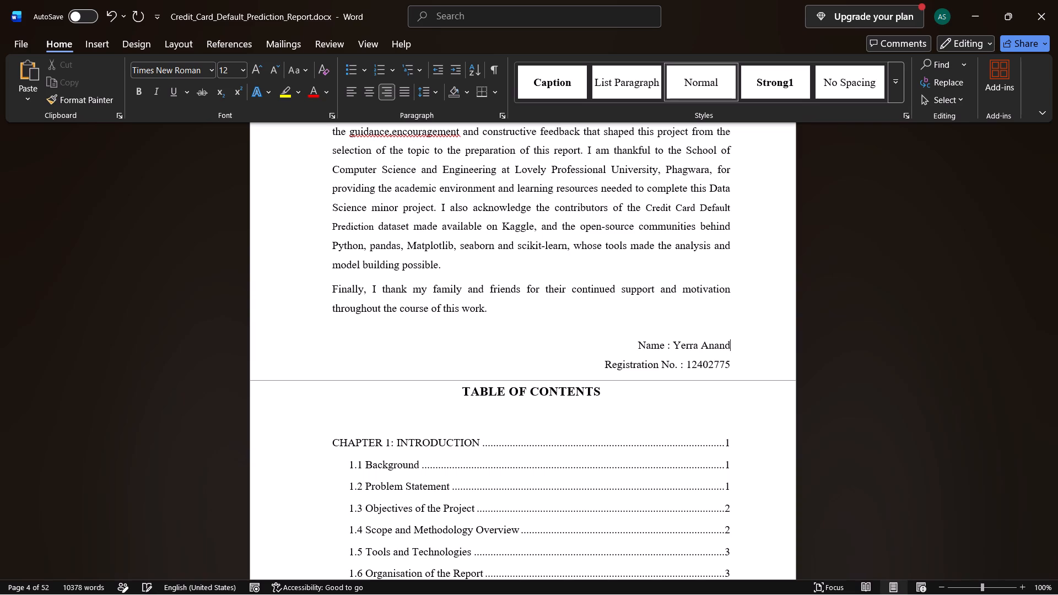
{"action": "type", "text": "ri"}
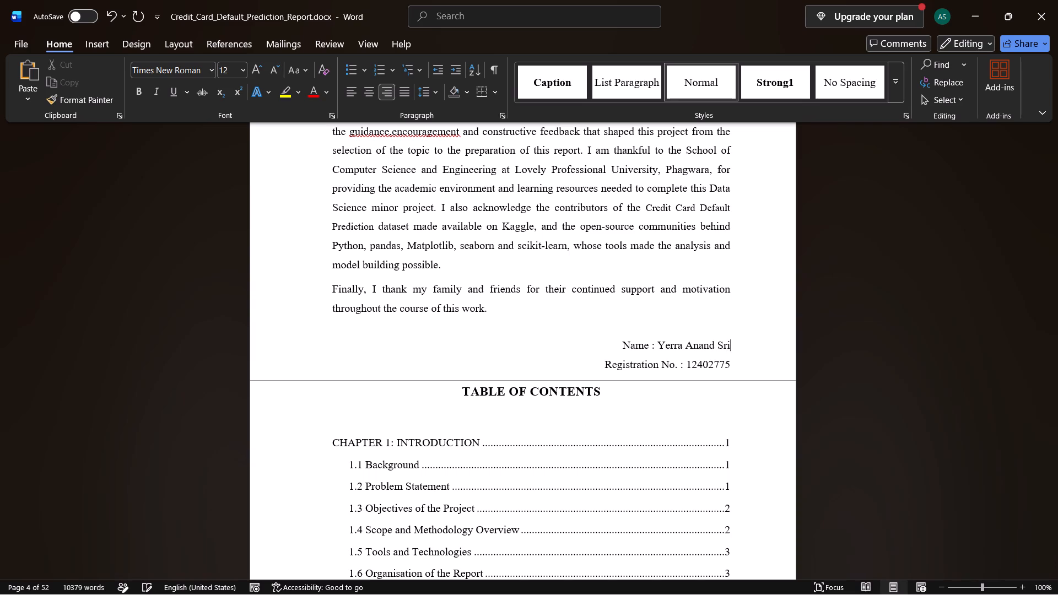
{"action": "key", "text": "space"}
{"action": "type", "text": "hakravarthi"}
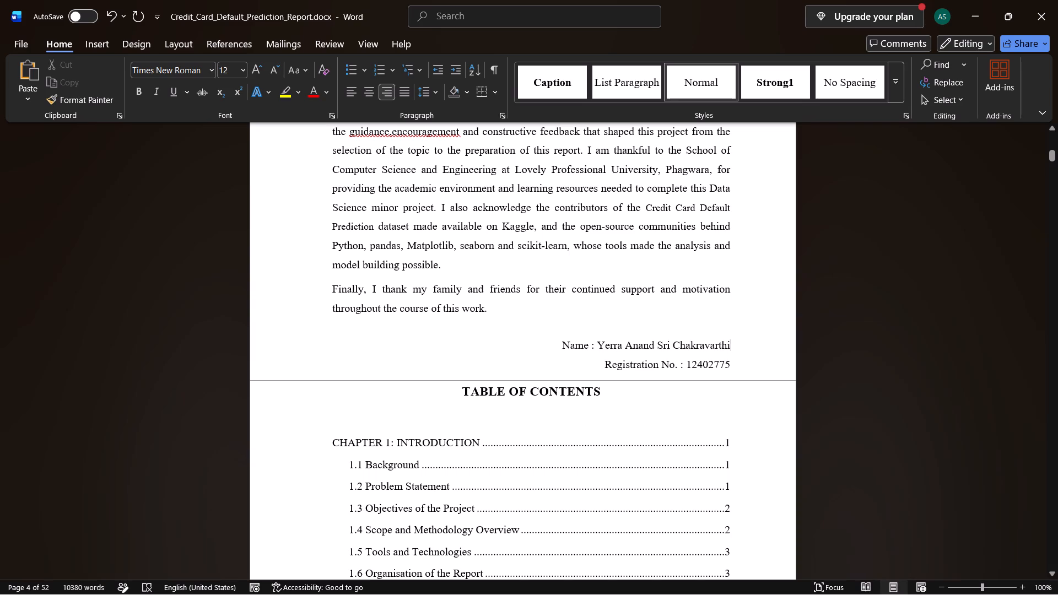
Replace the last five digits of the registration number under the Acknowledgement with those of the report author's number.
{"action": "left_click", "coordinate": [728, 362]}
{"action": "key", "text": "BackSpace"}
{"action": "key", "text": "BackSpace"}
{"action": "key", "text": "BackSpace"}
{"action": "key", "text": "BackSpace"}
{"action": "key", "text": "BackSpace"}
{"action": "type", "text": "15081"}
Look through the Table of Contents, list of figures and List of Tables pages that follow the Acknowledgement.
{"action": "scroll", "coordinate": [669, 321], "scroll_direction": "down", "scroll_amount": 3}
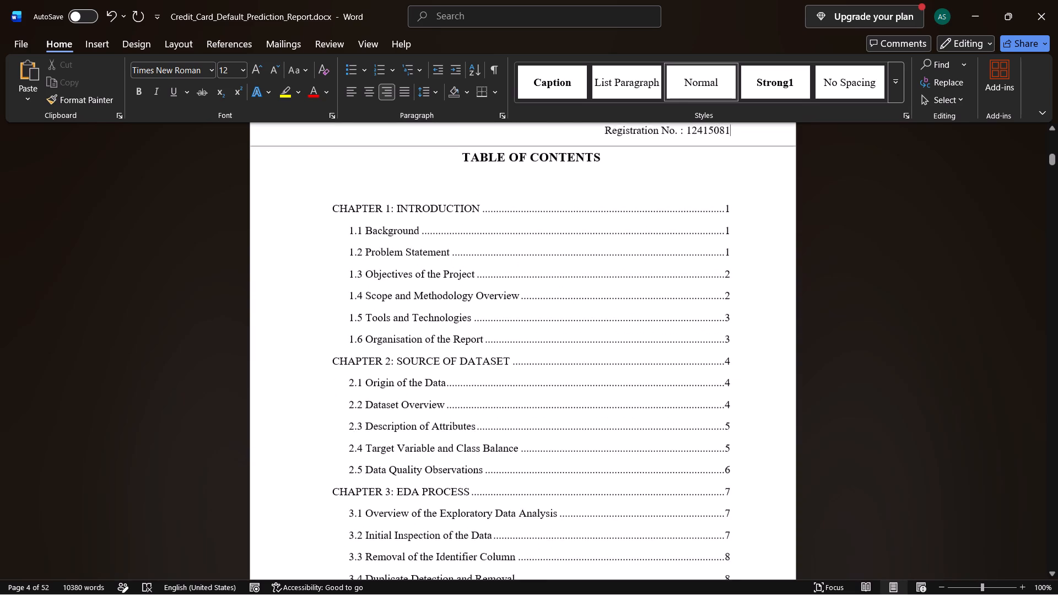
{"action": "scroll", "coordinate": [669, 321], "scroll_direction": "down", "scroll_amount": 5}
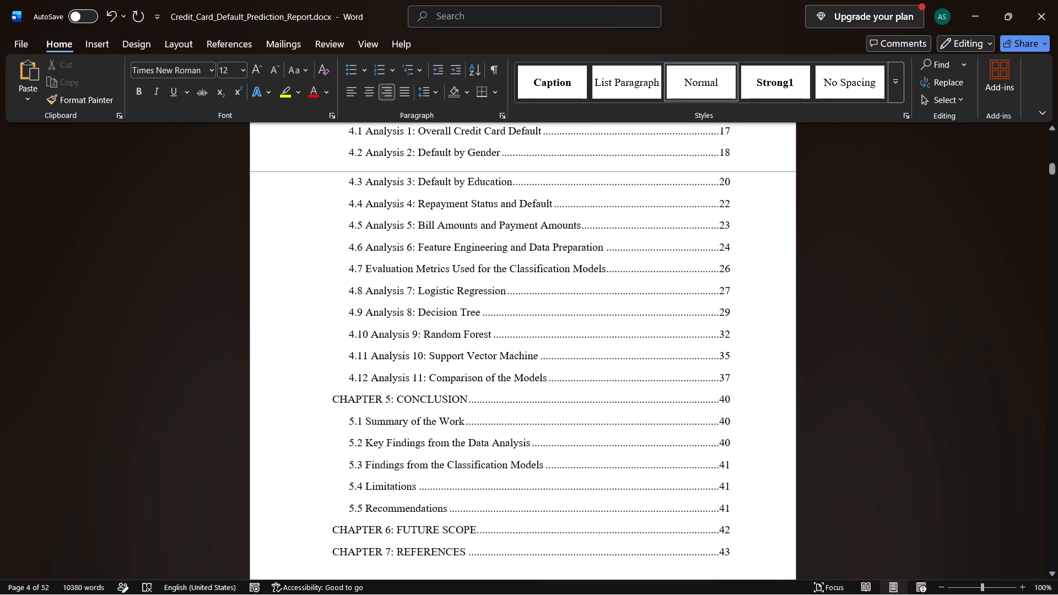
{"action": "scroll", "coordinate": [669, 321], "scroll_direction": "down", "scroll_amount": 4}
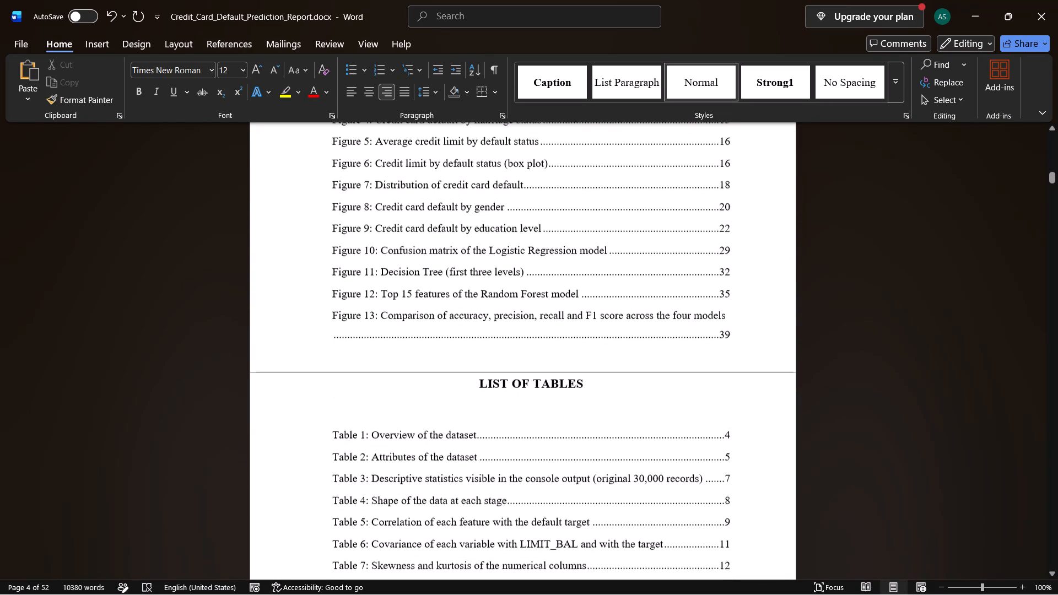
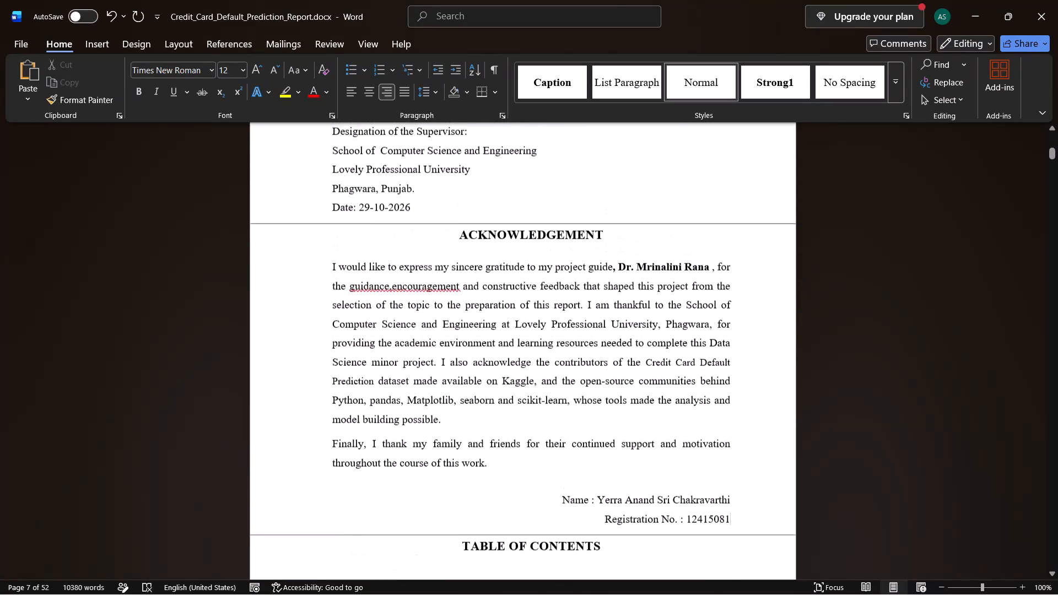
Insert the missing space after the comma between "guidance" and "encouragement" in the Acknowledgement's first paragraph.
{"action": "scroll", "coordinate": [511, 262], "scroll_direction": "up", "scroll_amount": 1}
{"action": "left_click", "coordinate": [391, 294]}
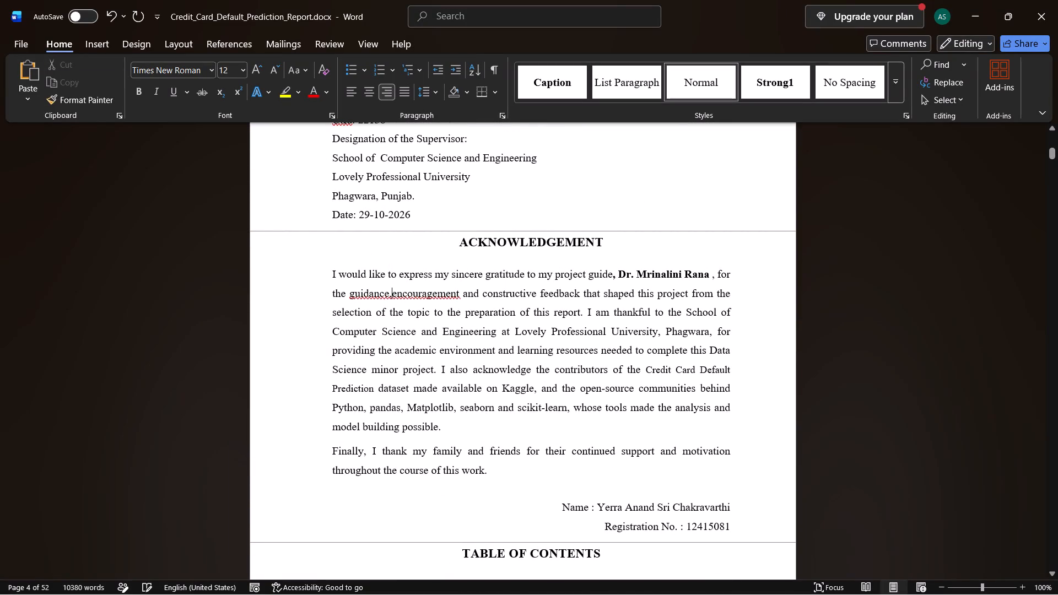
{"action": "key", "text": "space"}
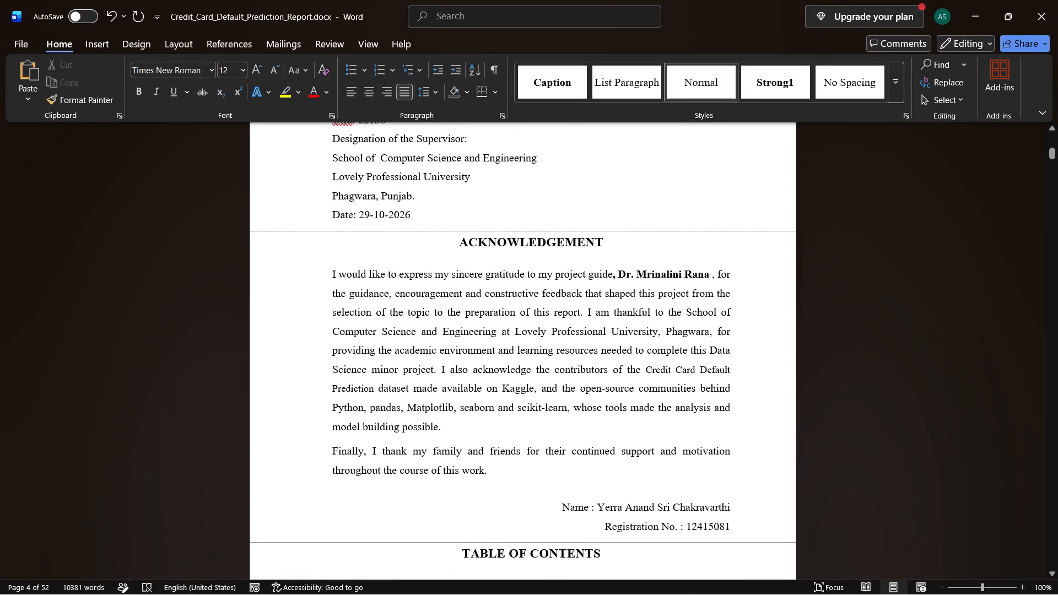
Look through the report from the Table of Contents and List of Tables on to Chapter 1: Introduction.
{"action": "scroll", "coordinate": [491, 363], "scroll_direction": "down", "scroll_amount": 4}
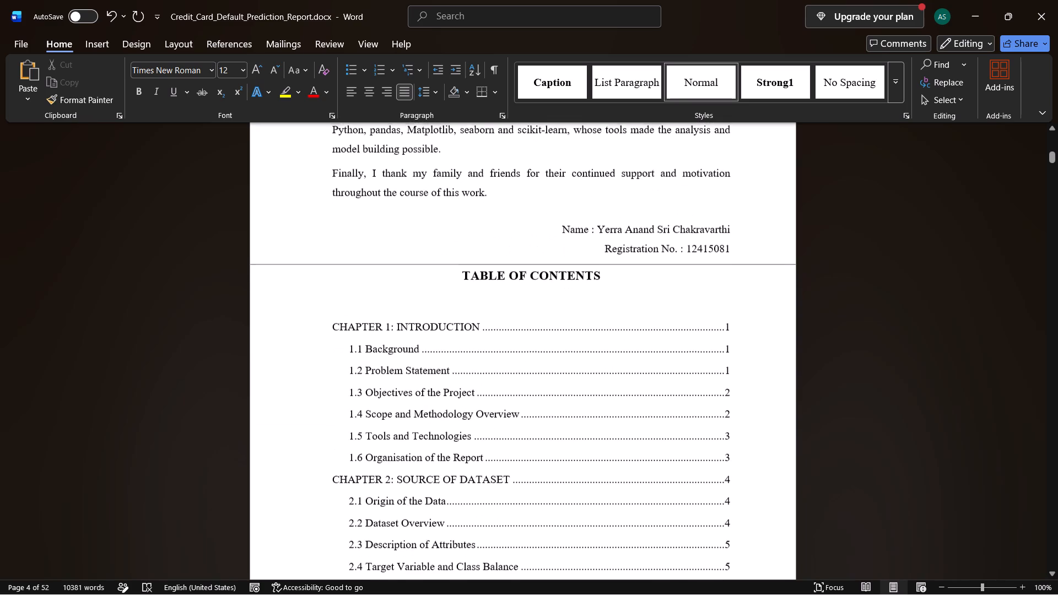
{"action": "scroll", "coordinate": [491, 363], "scroll_direction": "down", "scroll_amount": 7}
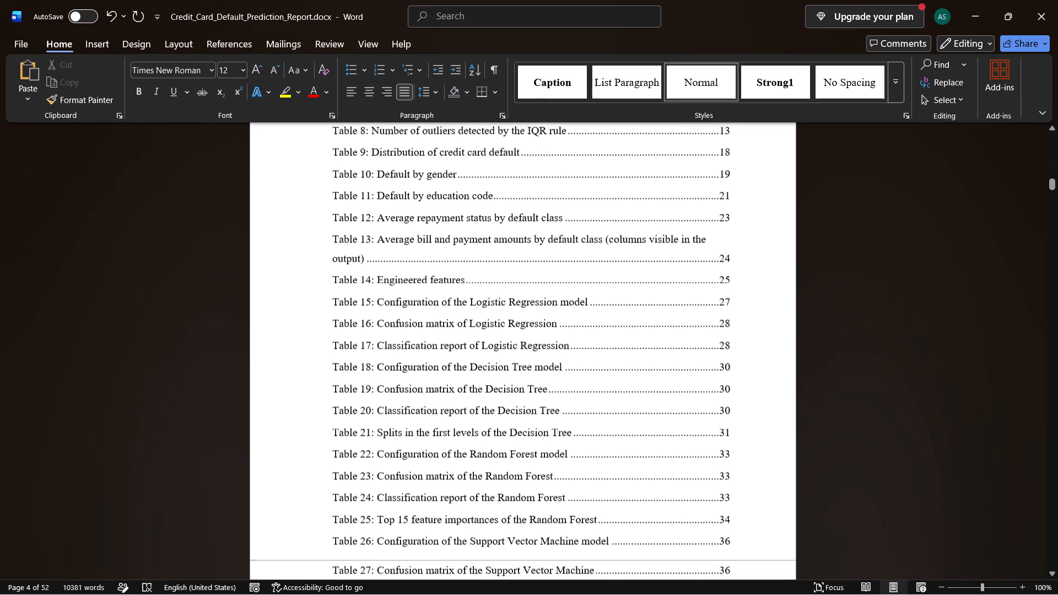
{"action": "scroll", "coordinate": [491, 363], "scroll_direction": "down", "scroll_amount": 4}
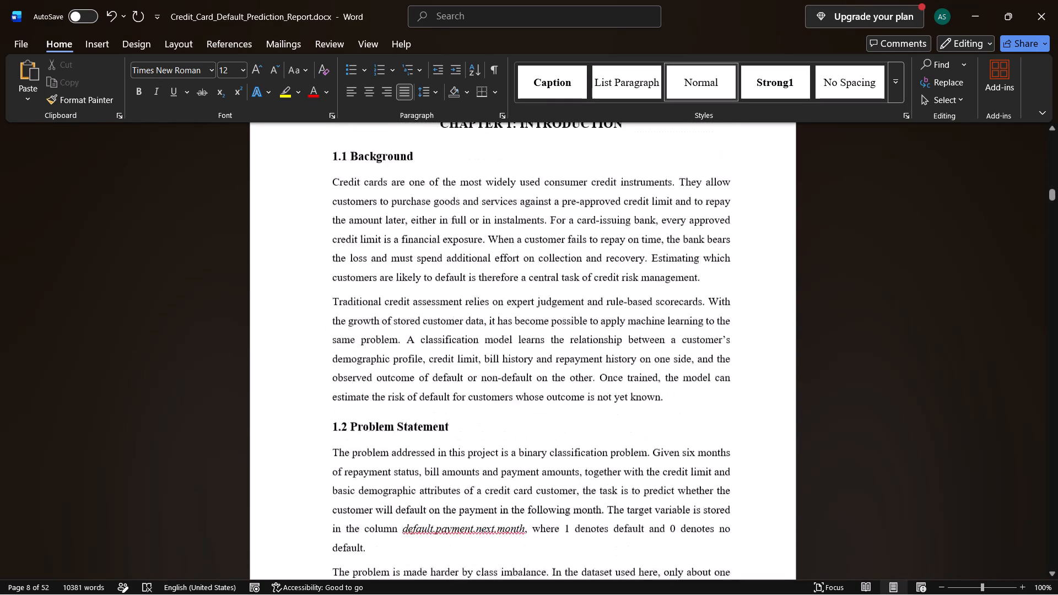
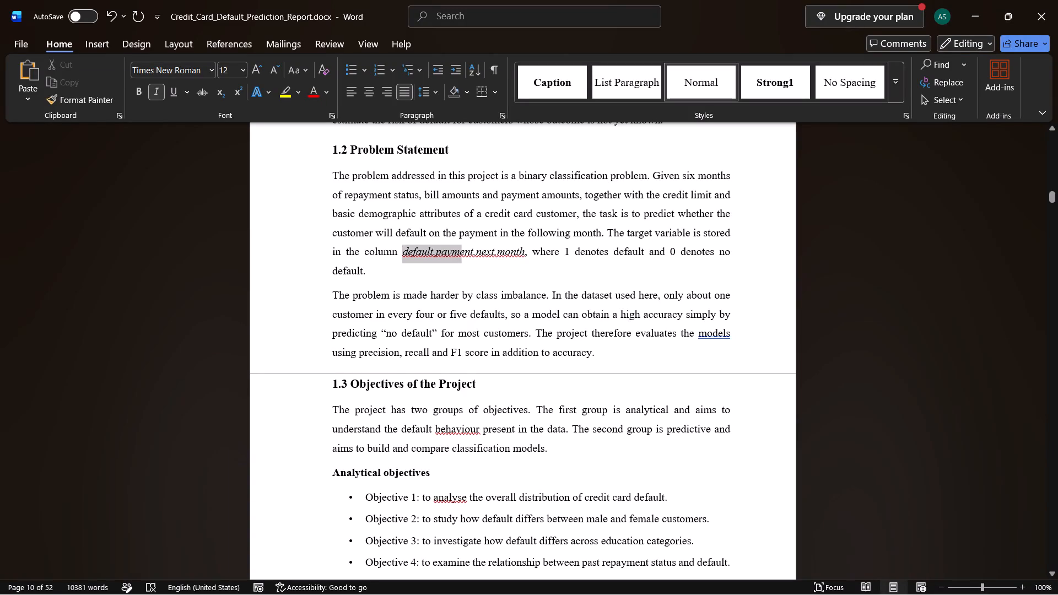
Remove the italic formatting from the column name default.payment.next.month in section 1.2 Problem Statement, starting with the word "month".
{"action": "left_click_drag", "start_coordinate": [487, 245], "coordinate": [528, 248]}
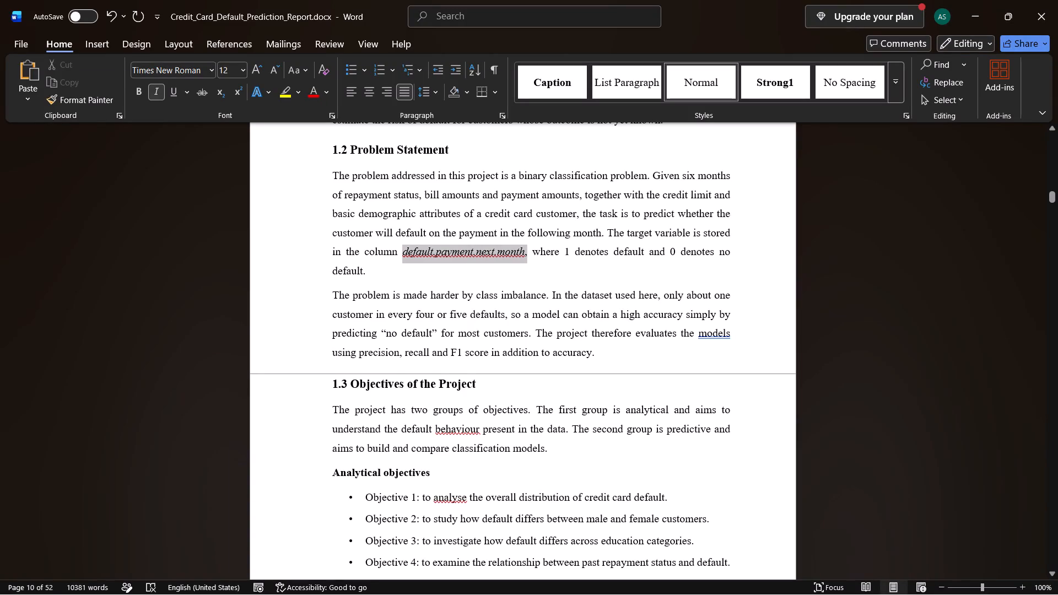
{"action": "left_click_drag", "start_coordinate": [528, 248], "coordinate": [528, 248]}
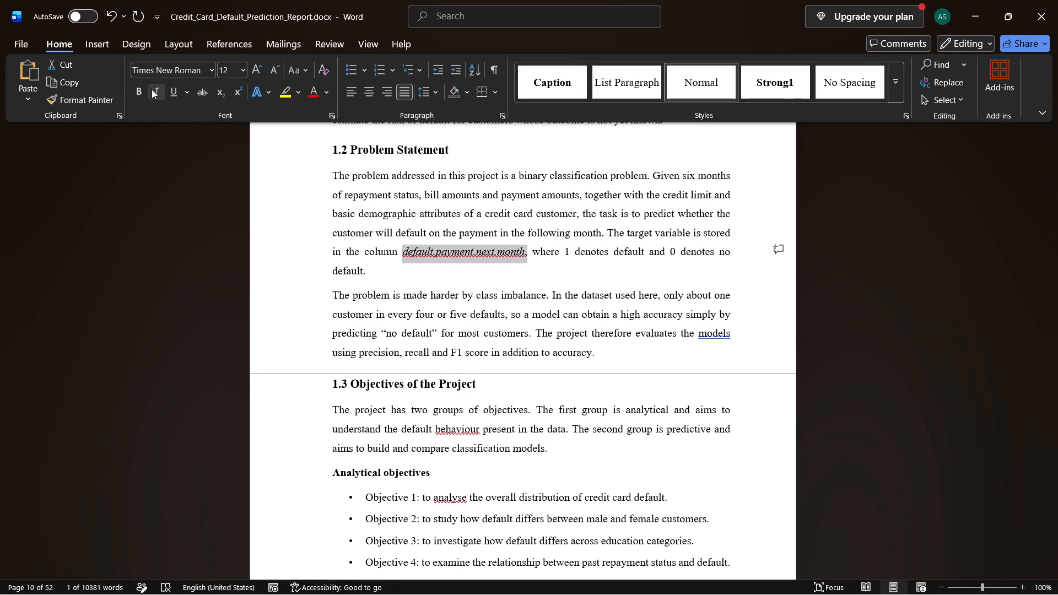
{"action": "left_click", "coordinate": [519, 256]}
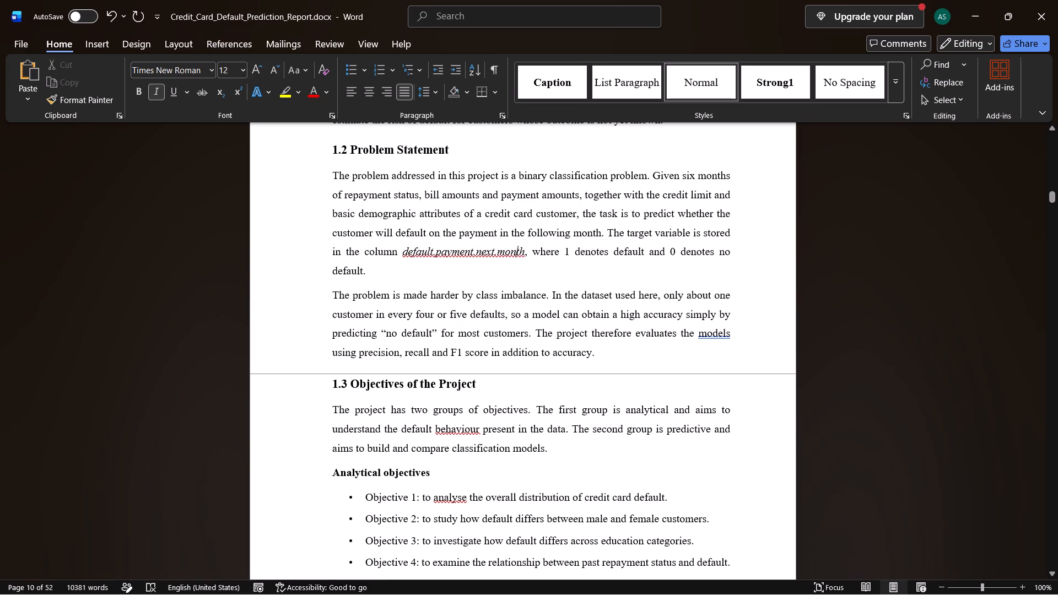
{"action": "left_click", "coordinate": [158, 88]}
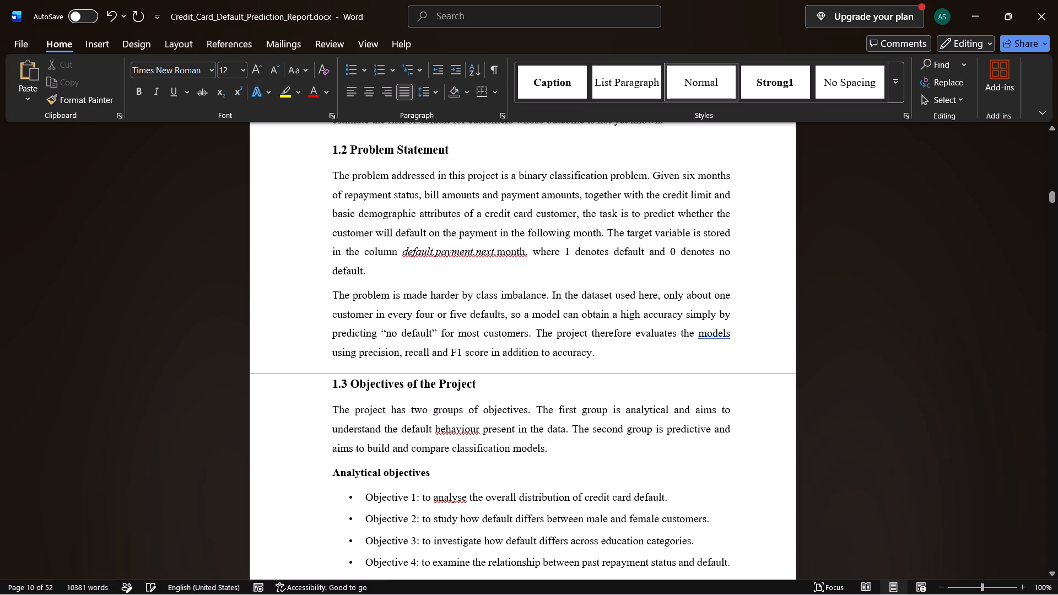
Remove the italic formatting from the column name default.payment.next.month in section 1.2 Problem Statement.
{"action": "left_click", "coordinate": [480, 258]}
{"action": "left_click", "coordinate": [158, 93]}
{"action": "left_click", "coordinate": [457, 254]}
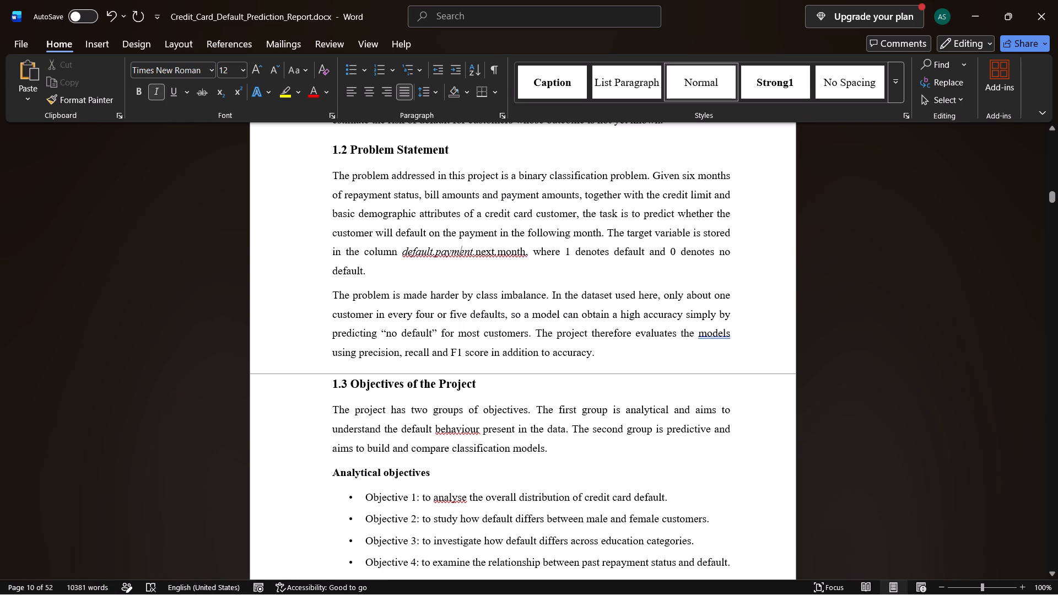
{"action": "left_click", "coordinate": [158, 94]}
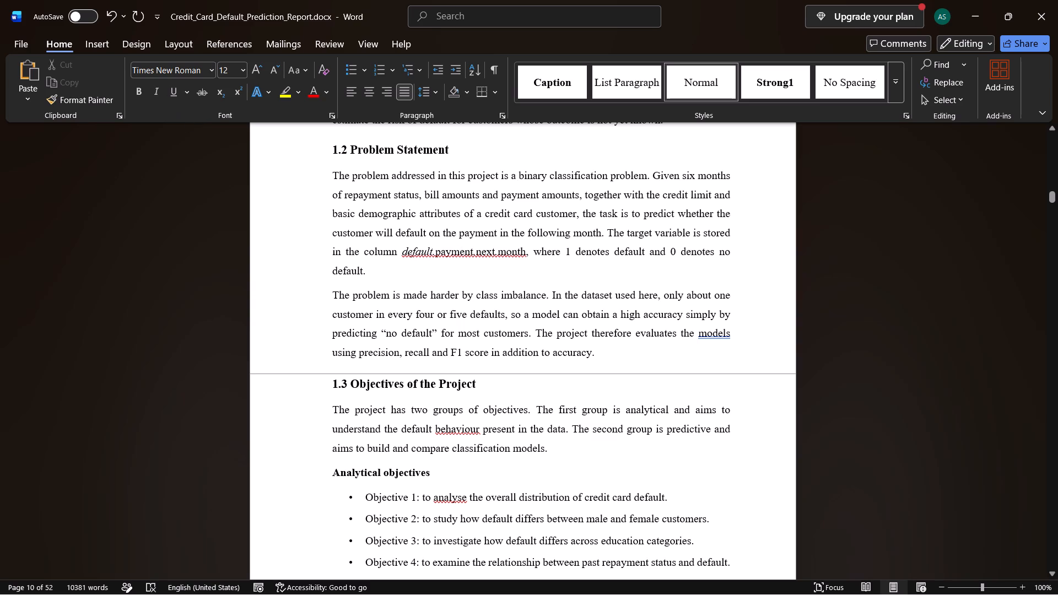
{"action": "left_click", "coordinate": [422, 260]}
{"action": "left_click", "coordinate": [158, 94]}
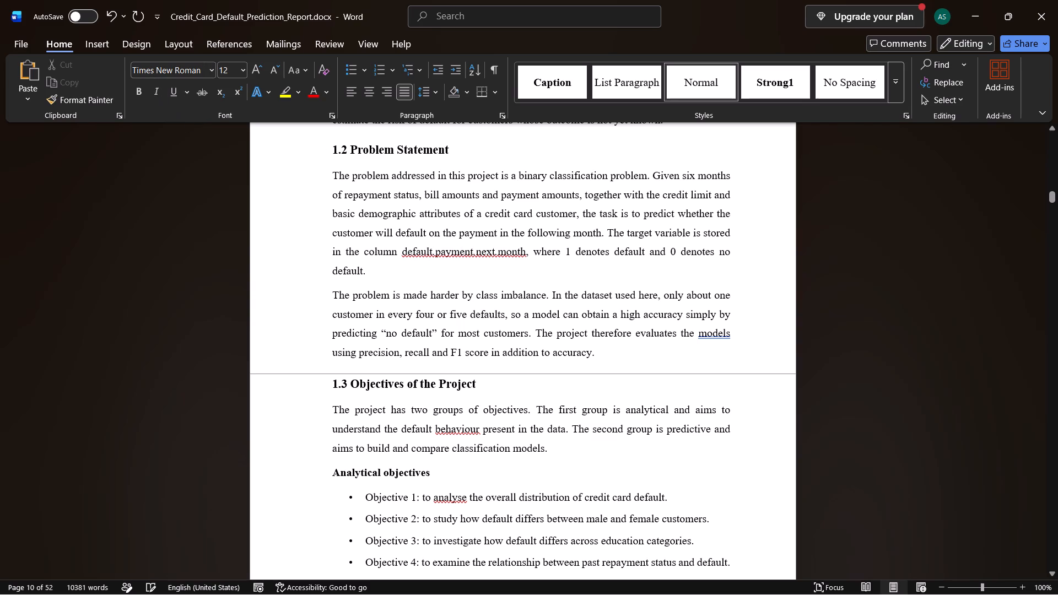
Replace the periods in the Problem Statement's column name with spaces so it reads "default payment next month".
{"action": "left_click", "coordinate": [433, 252]}
{"action": "key", "text": "space"}
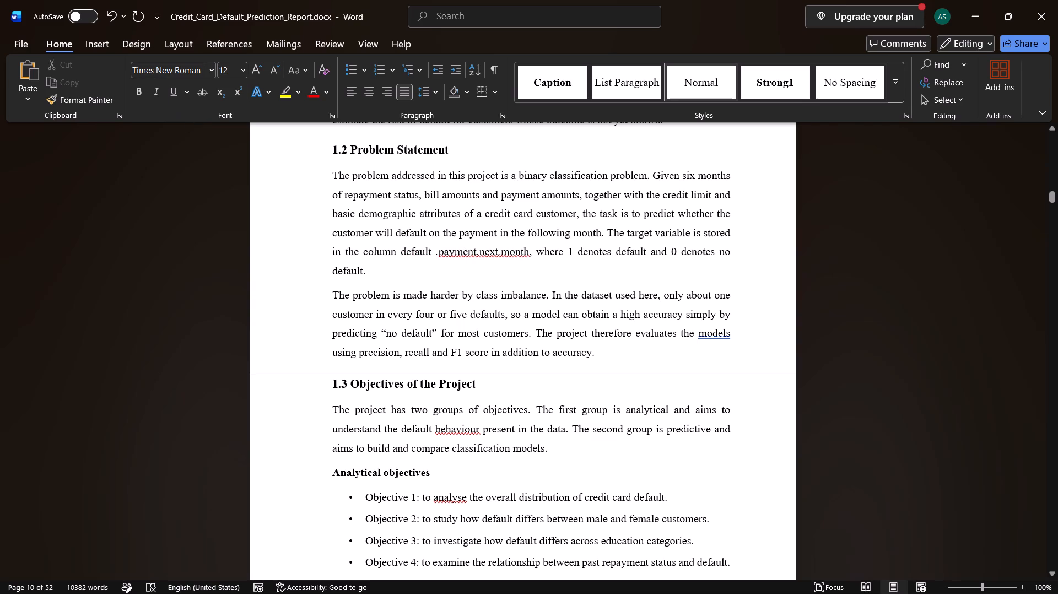
{"action": "key", "text": "Right"}
{"action": "key", "text": "BackSpace"}
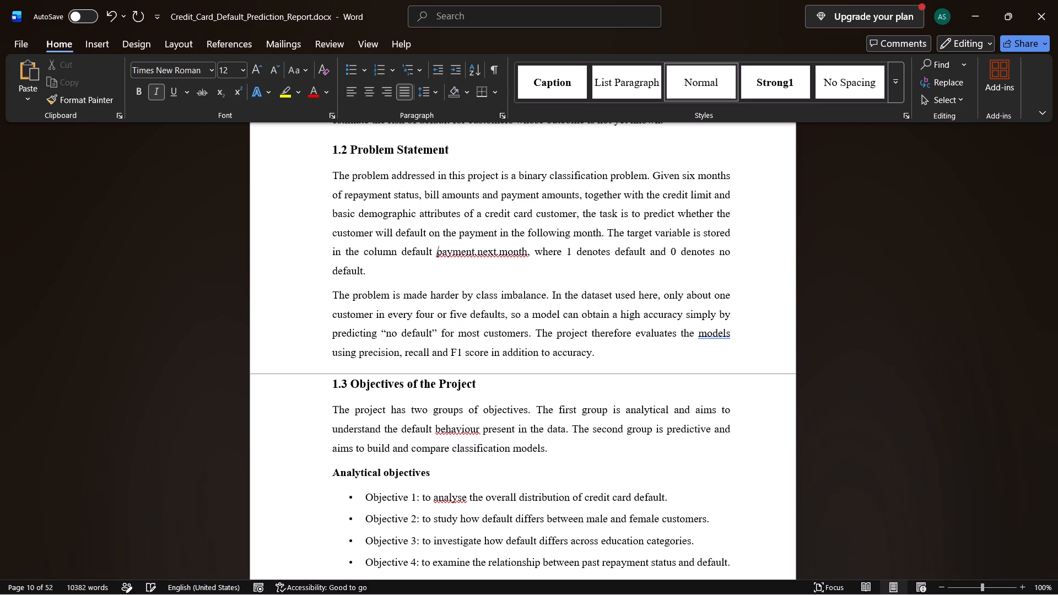
{"action": "key", "text": "Right"}
{"action": "key", "text": "Right"}
{"action": "key", "text": "Right"}
{"action": "key", "text": "Right"}
{"action": "key", "text": "Right"}
{"action": "key", "text": "Right"}
{"action": "key", "text": "Right"}
{"action": "key", "text": "Right"}
{"action": "key", "text": "BackSpace"}
{"action": "key", "text": "space"}
{"action": "key", "text": "Right"}
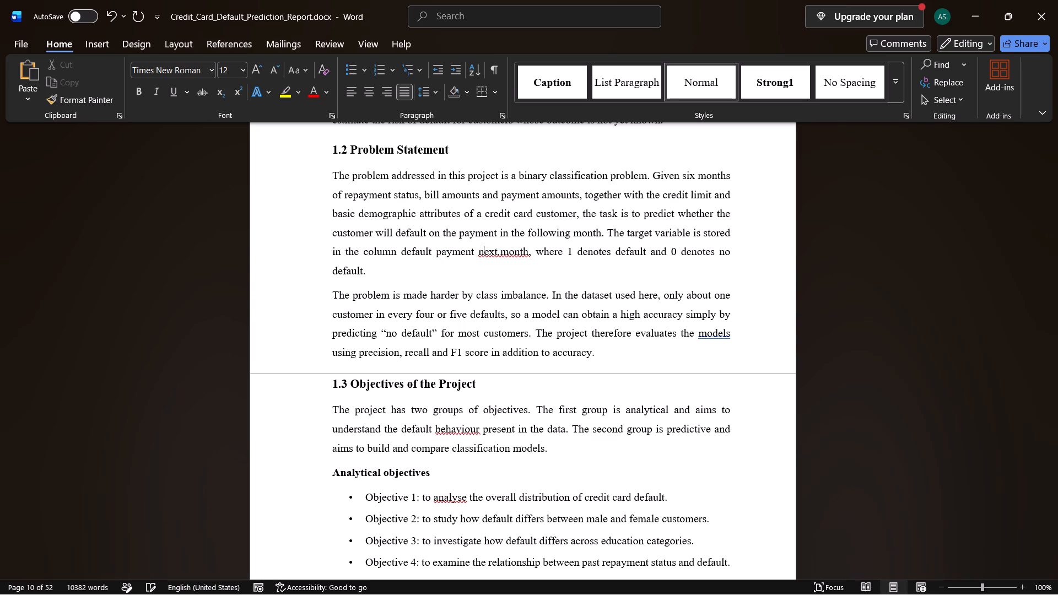
{"action": "key", "text": "Right"}
{"action": "key", "text": "Right"}
{"action": "key", "text": "Right"}
{"action": "key", "text": "Right"}
{"action": "key", "text": "BackSpace"}
{"action": "key", "text": "space"}
{"action": "key", "text": "Right"}
{"action": "key", "text": "Right"}
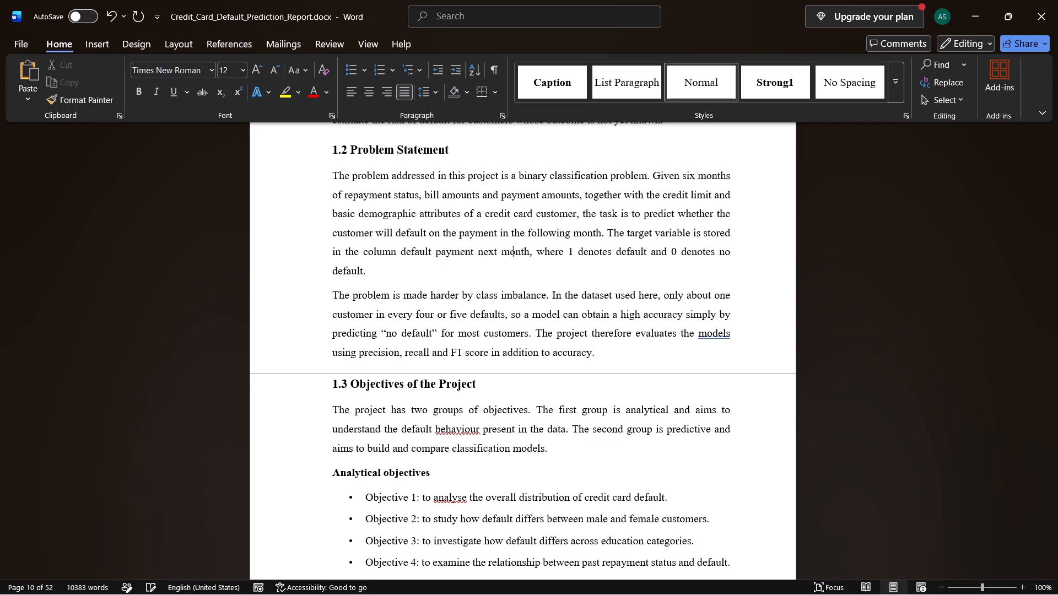
{"action": "key", "text": "Right"}
Make the quoted words "no default" bold in the second paragraph of the Problem Statement.
{"action": "scroll", "coordinate": [518, 240], "scroll_direction": "up", "scroll_amount": 1}
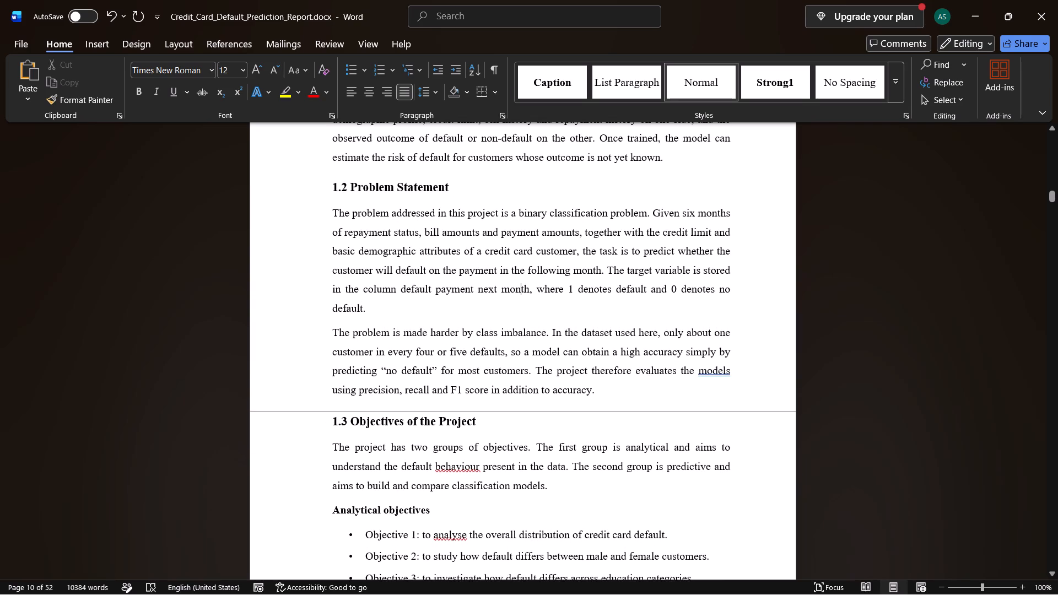
{"action": "scroll", "coordinate": [487, 235], "scroll_direction": "up", "scroll_amount": 1}
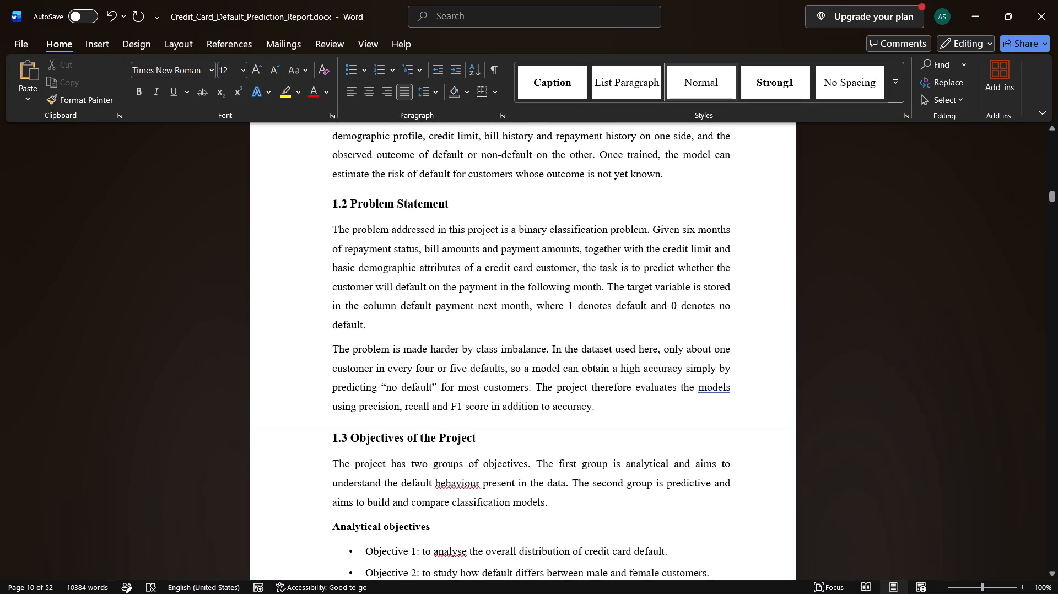
{"action": "left_click_drag", "start_coordinate": [431, 383], "coordinate": [386, 385]}
{"action": "left_click", "coordinate": [397, 358]}
{"action": "left_click", "coordinate": [278, 381]}
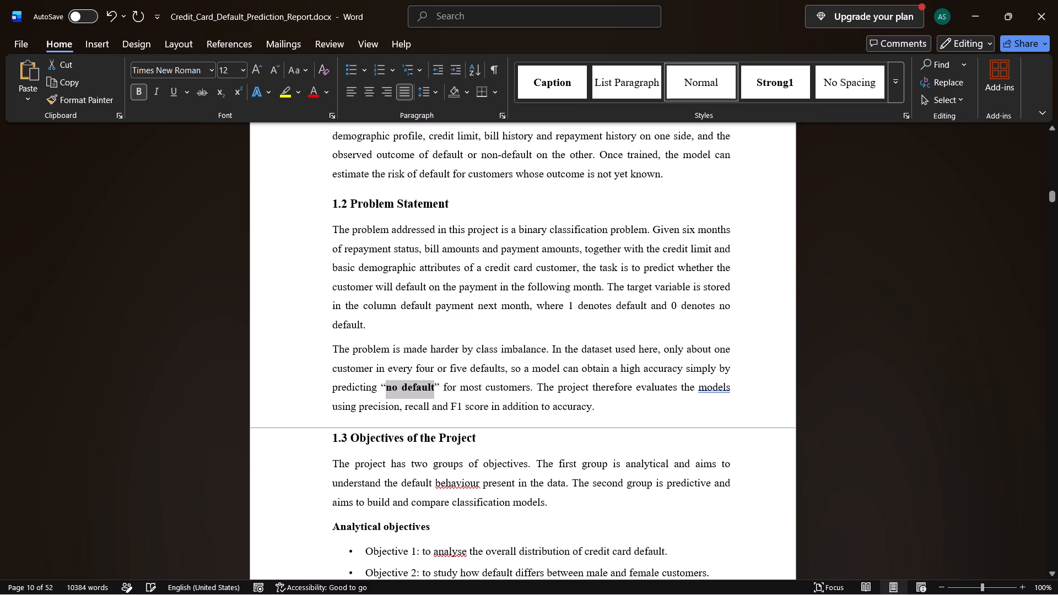
{"action": "left_click", "coordinate": [240, 399]}
{"action": "left_click", "coordinate": [194, 378]}
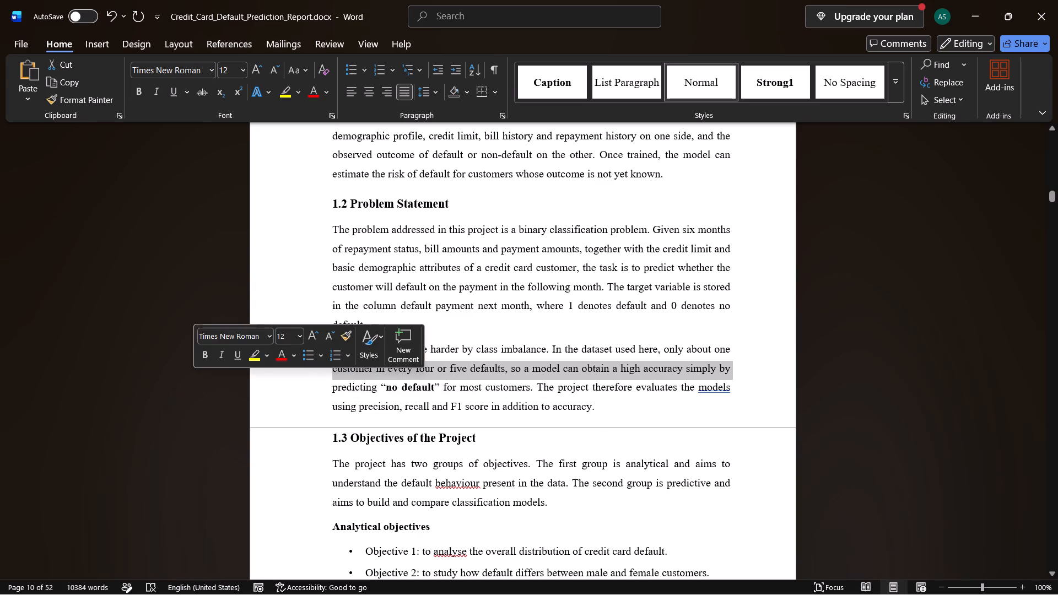
{"action": "scroll", "coordinate": [592, 311], "scroll_direction": "up", "scroll_amount": 1}
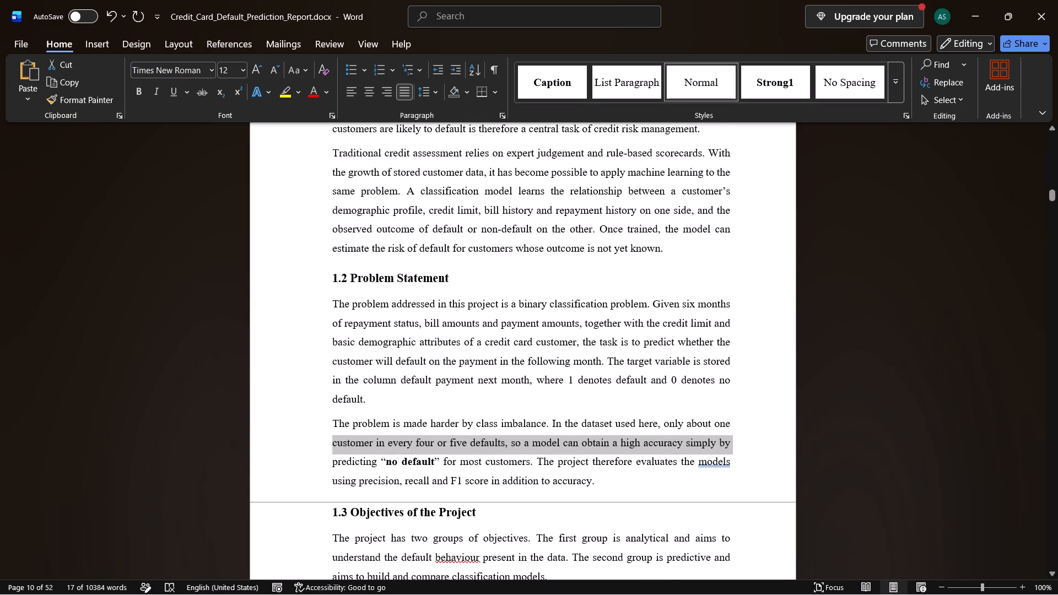
{"action": "left_click", "coordinate": [769, 323]}
Look over the opening of Chapter 1, from the end of the List of Tables to section 1.3 Objectives of the Project.
{"action": "scroll", "coordinate": [585, 318], "scroll_direction": "up", "scroll_amount": 1}
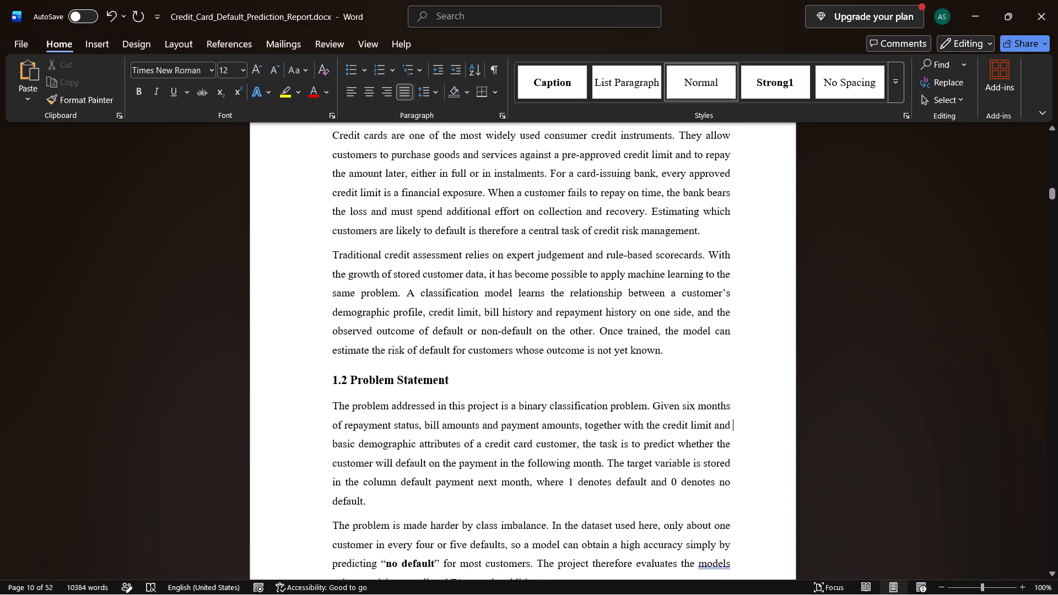
{"action": "scroll", "coordinate": [585, 318], "scroll_direction": "up", "scroll_amount": 3}
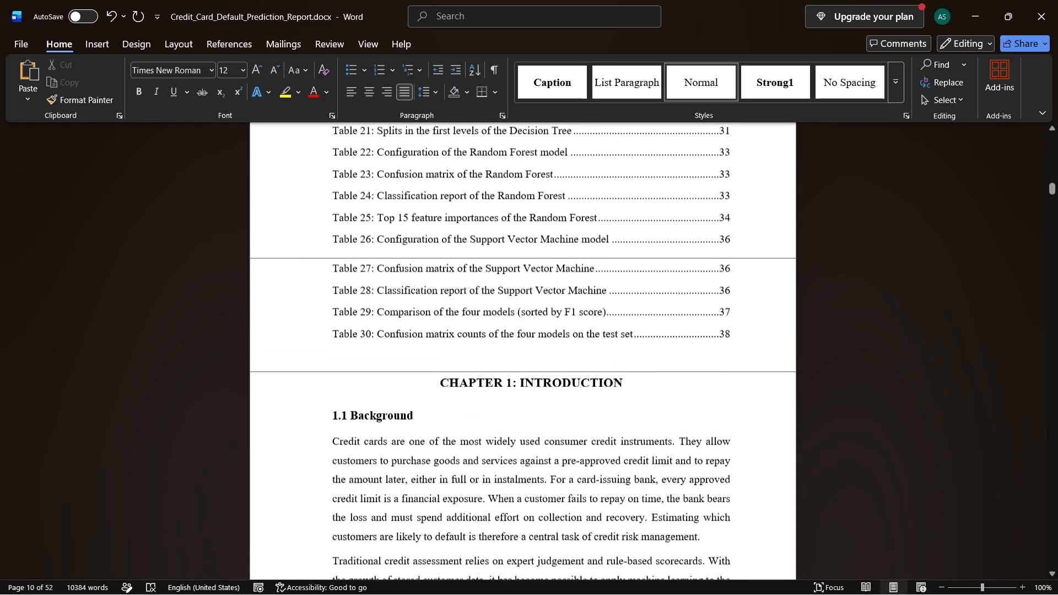
{"action": "scroll", "coordinate": [585, 318], "scroll_direction": "down", "scroll_amount": 4}
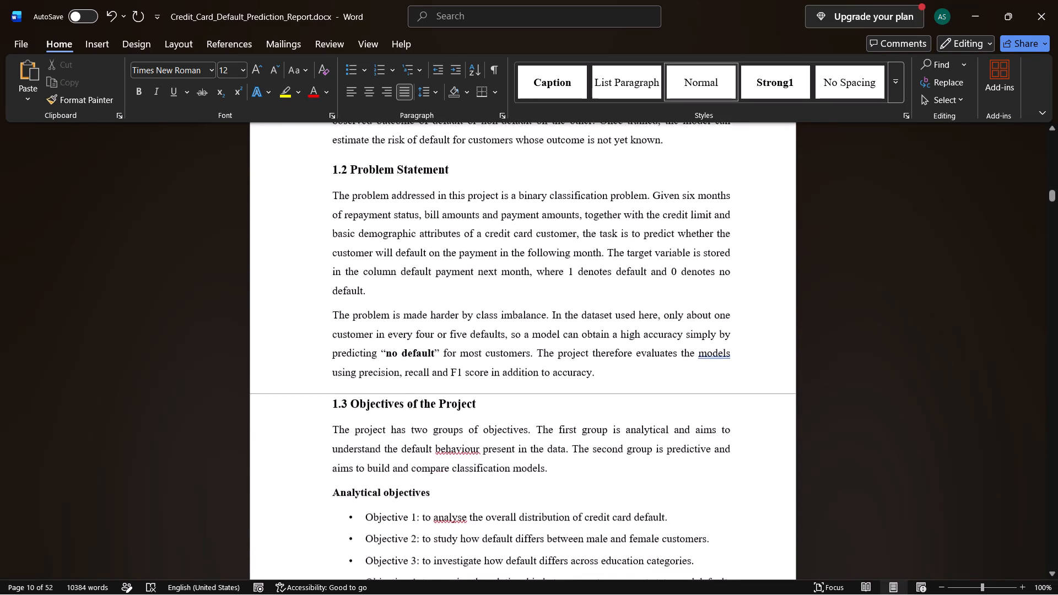
{"action": "scroll", "coordinate": [585, 318], "scroll_direction": "down", "scroll_amount": 2}
Select the column name "default payment next month" in the first paragraph of the Problem Statement.
{"action": "scroll", "coordinate": [503, 258], "scroll_direction": "up", "scroll_amount": 1}
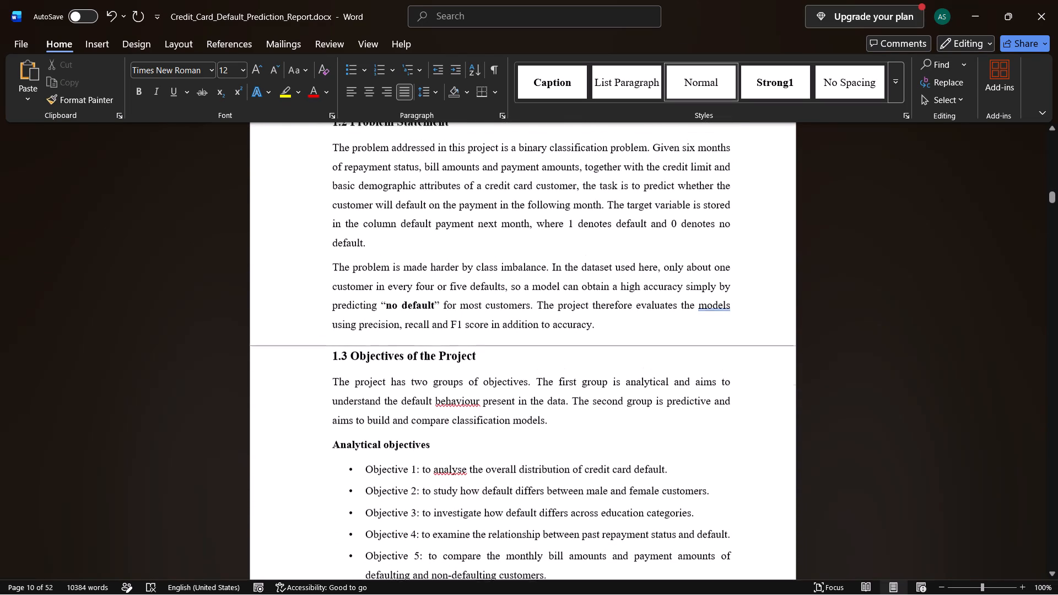
{"action": "scroll", "coordinate": [503, 258], "scroll_direction": "up", "scroll_amount": 1}
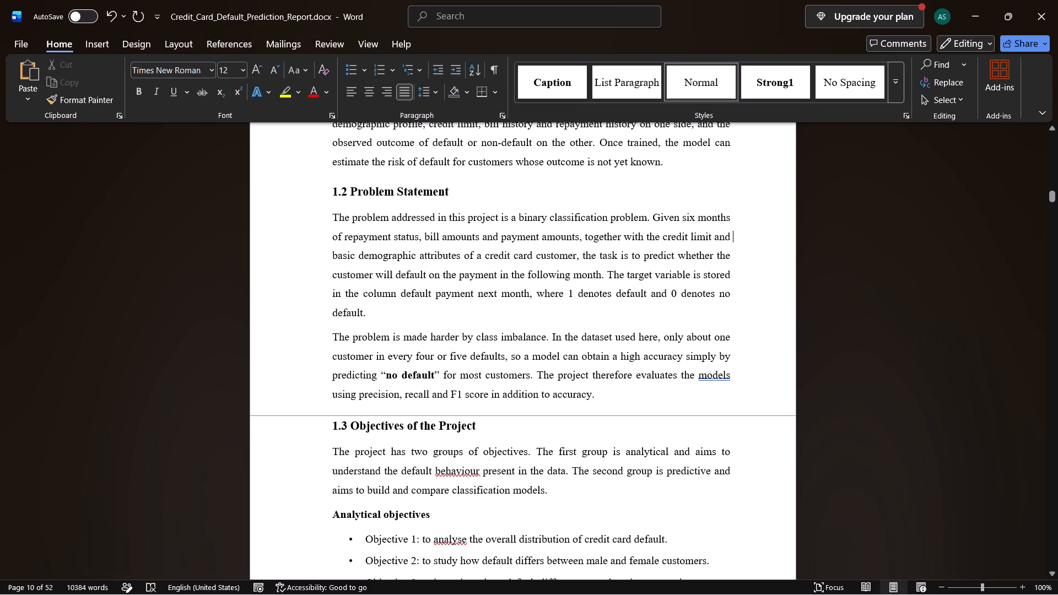
{"action": "left_click_drag", "start_coordinate": [400, 291], "coordinate": [536, 298]}
{"action": "triple_click", "coordinate": [536, 298]}
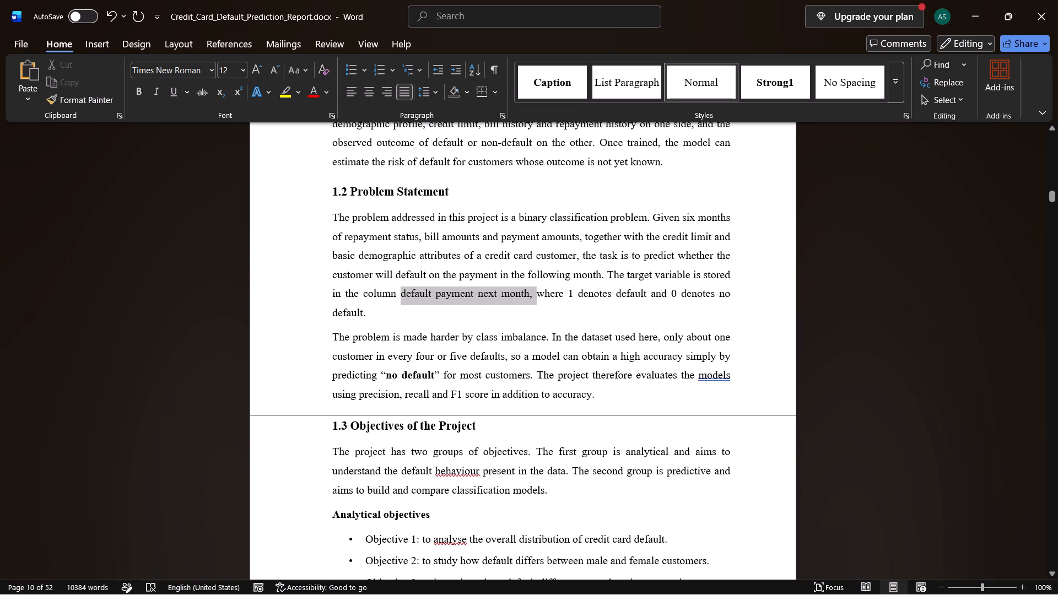
{"action": "left_click", "coordinate": [536, 298]}
{"action": "left_click", "coordinate": [530, 297]}
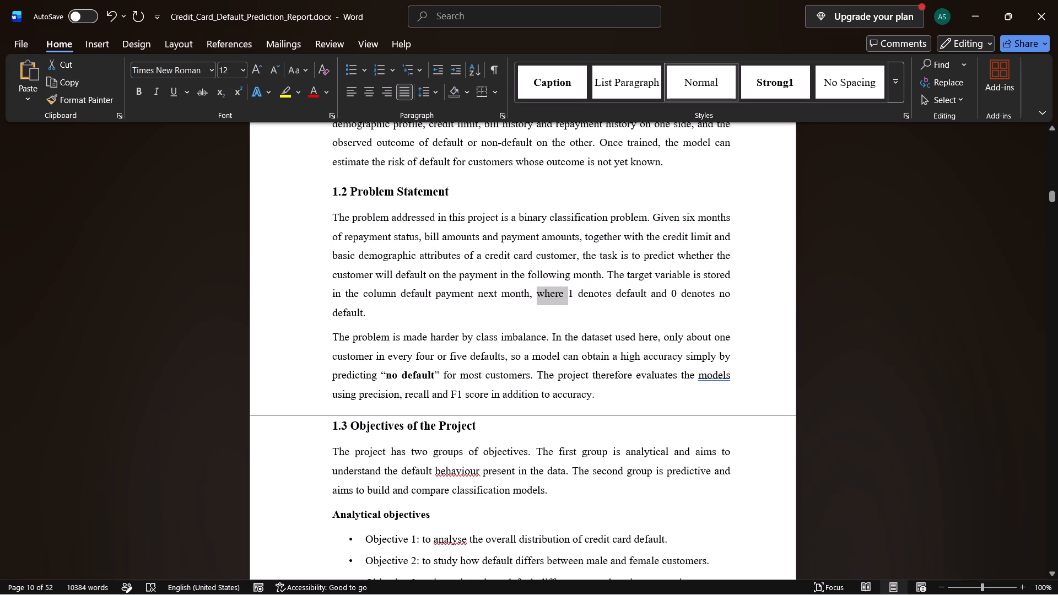
Make the column name "default payment next month" bold in the first paragraph of the Problem Statement.
{"action": "left_click_drag", "start_coordinate": [527, 293], "coordinate": [422, 293]}
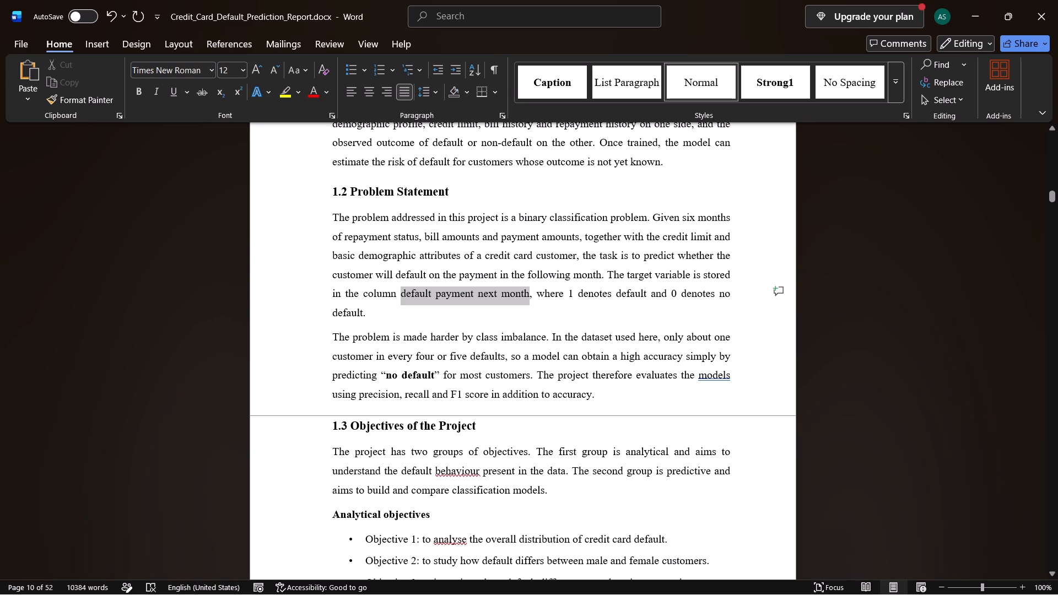
{"action": "left_click_drag", "start_coordinate": [422, 293], "coordinate": [406, 293]}
{"action": "left_click", "coordinate": [415, 269]}
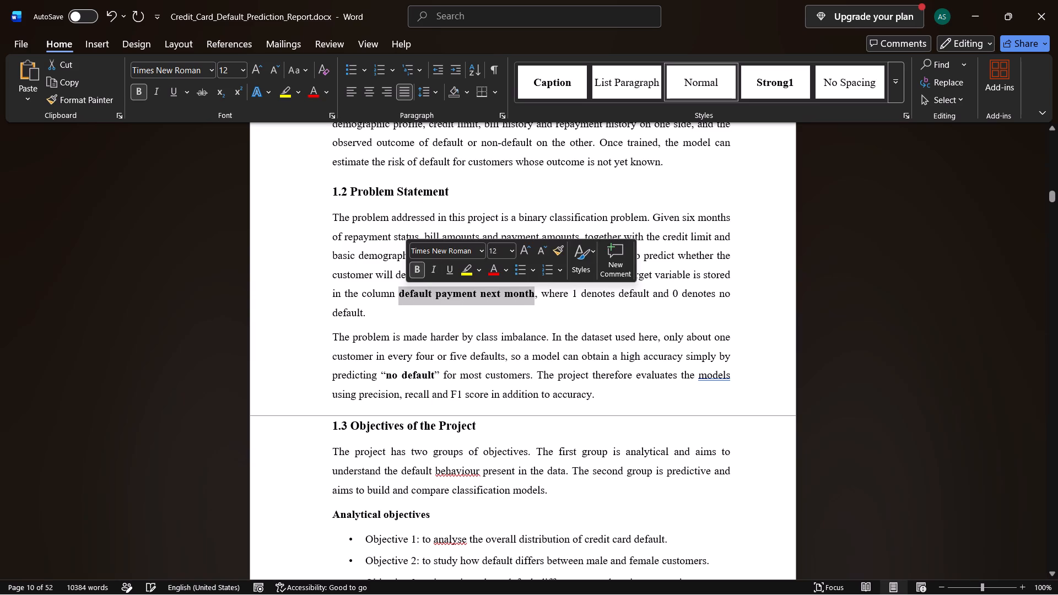
{"action": "left_click", "coordinate": [551, 327]}
Look over the rest of Chapter 1, from section 1.3 Objectives of the Project to the start of Chapter 2: Source of Dataset.
{"action": "scroll", "coordinate": [551, 327], "scroll_direction": "down", "scroll_amount": 1}
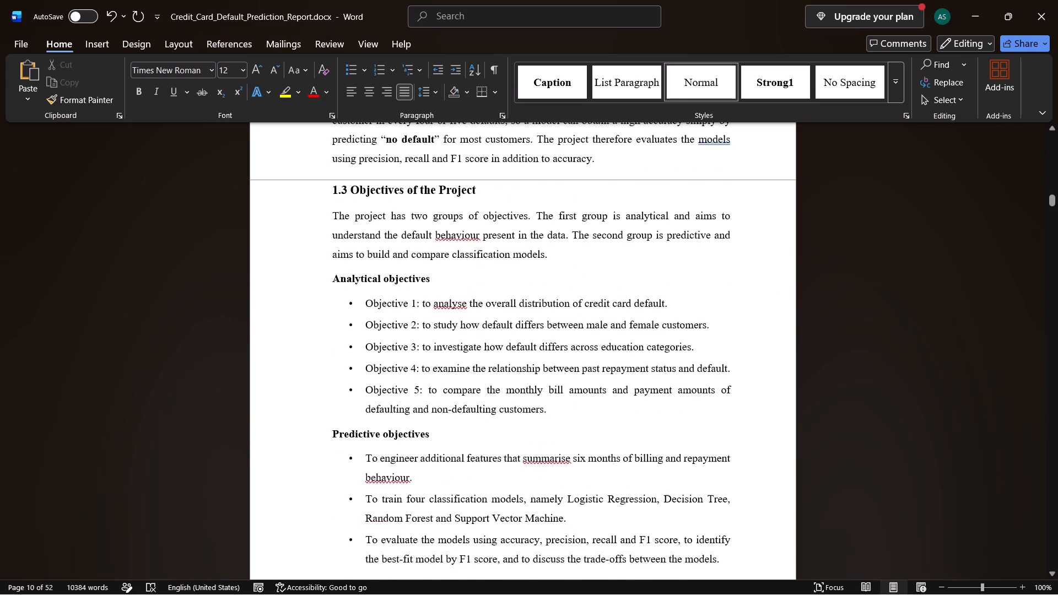
{"action": "scroll", "coordinate": [551, 327], "scroll_direction": "down", "scroll_amount": 1}
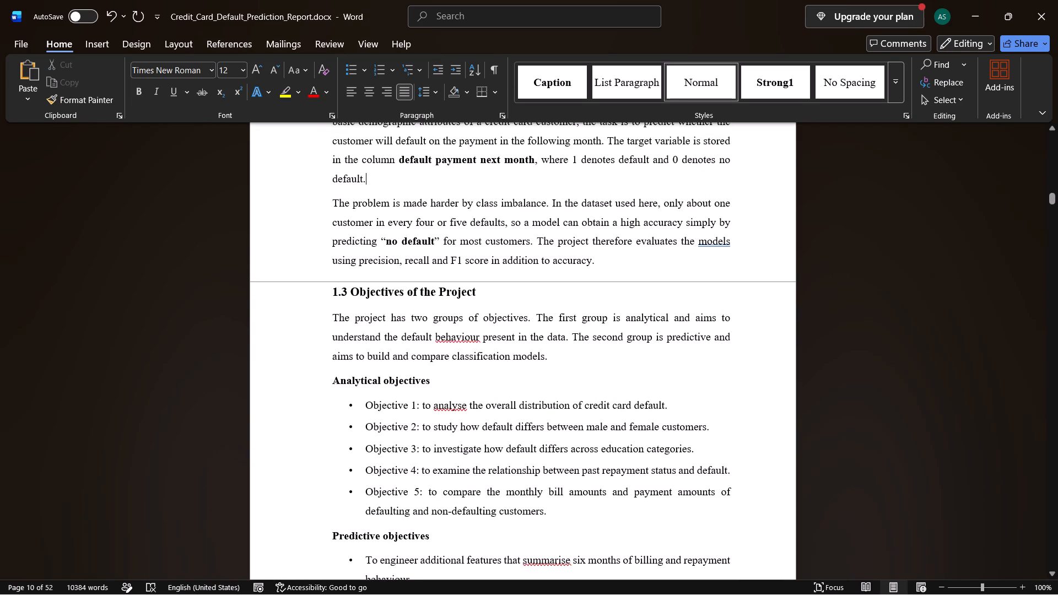
{"action": "scroll", "coordinate": [574, 370], "scroll_direction": "down", "scroll_amount": 3}
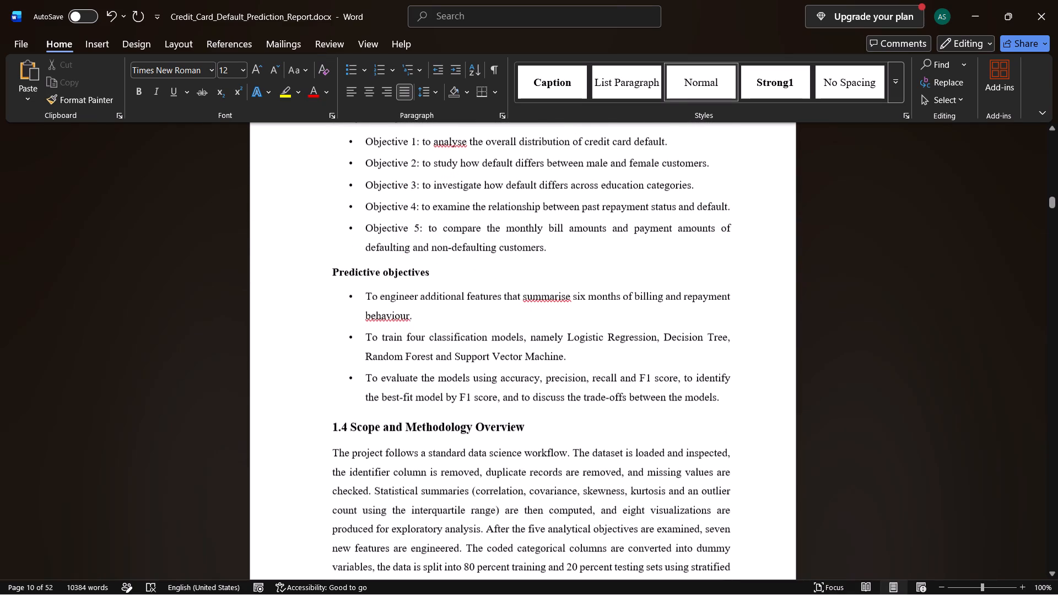
{"action": "scroll", "coordinate": [574, 370], "scroll_direction": "down", "scroll_amount": 10}
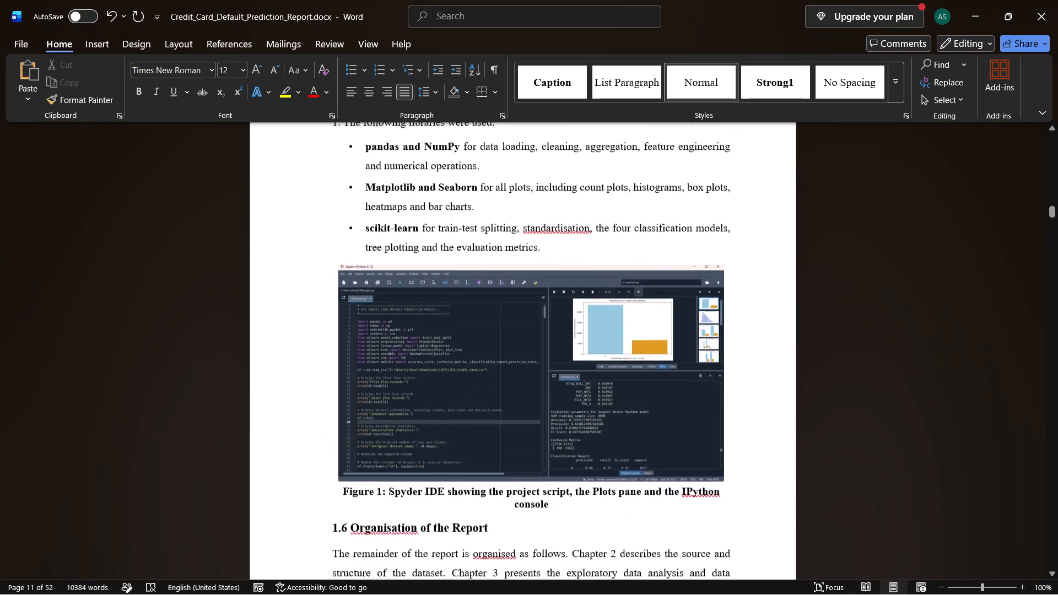
{"action": "scroll", "coordinate": [574, 370], "scroll_direction": "down", "scroll_amount": 3}
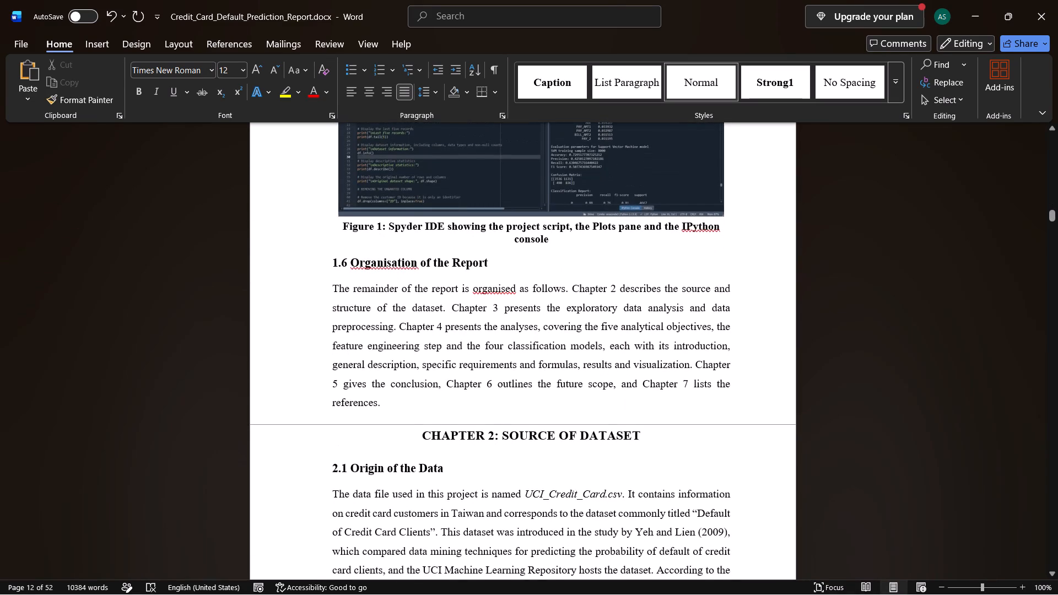
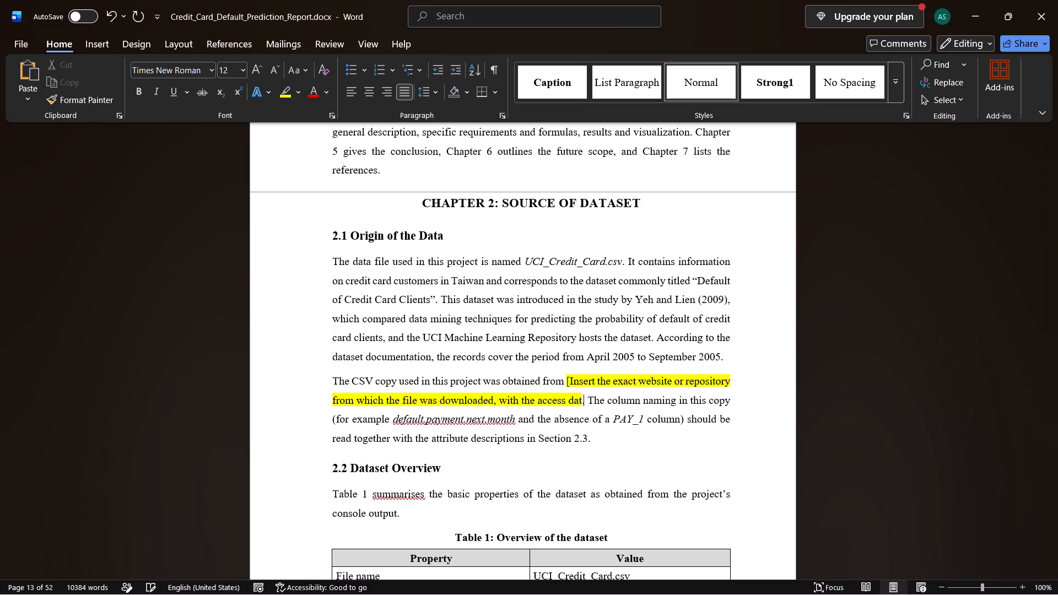
Delete the rest of the highlighted download-source placeholder in section 2.1, leaving the sentence reading "The CSV copy used in this project was obtained from".
{"action": "key", "text": "BackSpace"}
{"action": "key", "text": "BackSpace"}
{"action": "key", "text": "BackSpace"}
{"action": "key", "text": "BackSpace"}
{"action": "key", "text": "BackSpace"}
{"action": "key", "text": "BackSpace"}
{"action": "key", "text": "BackSpace"}
{"action": "key", "text": "BackSpace"}
{"action": "key", "text": "BackSpace"}
{"action": "key", "text": "BackSpace"}
{"action": "key", "text": "BackSpace"}
{"action": "key", "text": "BackSpace"}
{"action": "key", "text": "BackSpace"}
{"action": "key", "text": "BackSpace"}
{"action": "key", "text": "BackSpace"}
{"action": "key", "text": "BackSpace"}
{"action": "key", "text": "BackSpace"}
{"action": "key", "text": "BackSpace"}
{"action": "key", "text": "BackSpace"}
{"action": "key", "text": "BackSpace"}
{"action": "key", "text": "BackSpace"}
{"action": "key", "text": "BackSpace"}
{"action": "key", "text": "BackSpace"}
{"action": "key", "text": "BackSpace"}
{"action": "key", "text": "BackSpace"}
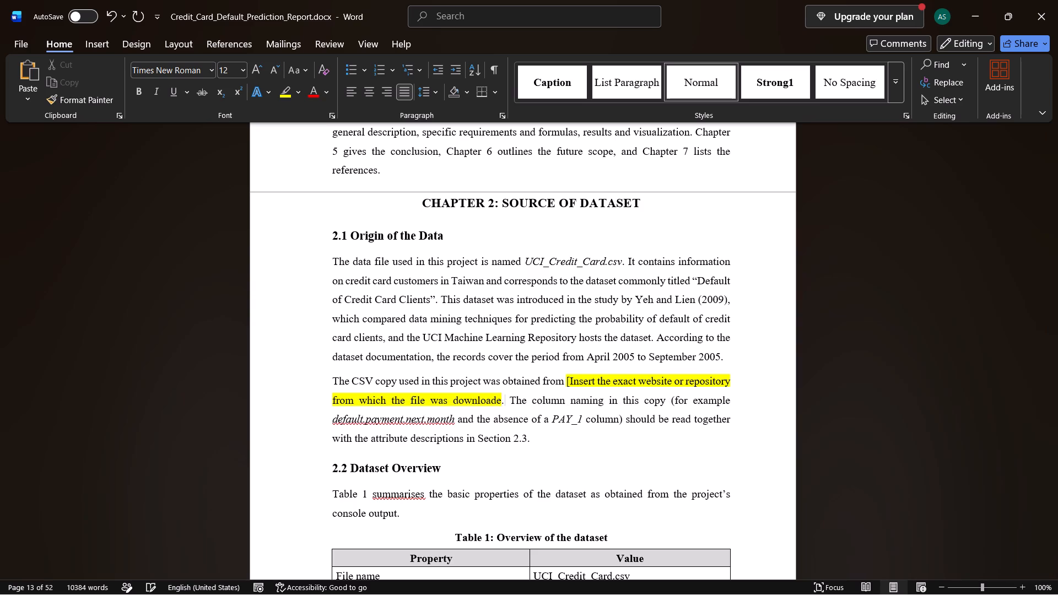
{"action": "key", "text": "BackSpace"}
{"action": "key", "text": "BackSpace"}
{"action": "key", "text": "BackSpace"}
{"action": "key", "text": "BackSpace"}
{"action": "key", "text": "BackSpace"}
{"action": "key", "text": "BackSpace"}
{"action": "key", "text": "BackSpace"}
{"action": "key", "text": "BackSpace"}
{"action": "key", "text": "BackSpace"}
{"action": "key", "text": "BackSpace"}
{"action": "key", "text": "BackSpace"}
{"action": "key", "text": "BackSpace"}
{"action": "key", "text": "BackSpace"}
{"action": "key", "text": "BackSpace"}
{"action": "key", "text": "BackSpace"}
{"action": "key", "text": "BackSpace"}
{"action": "key", "text": "BackSpace"}
{"action": "key", "text": "BackSpace"}
{"action": "key", "text": "BackSpace"}
{"action": "key", "text": "BackSpace"}
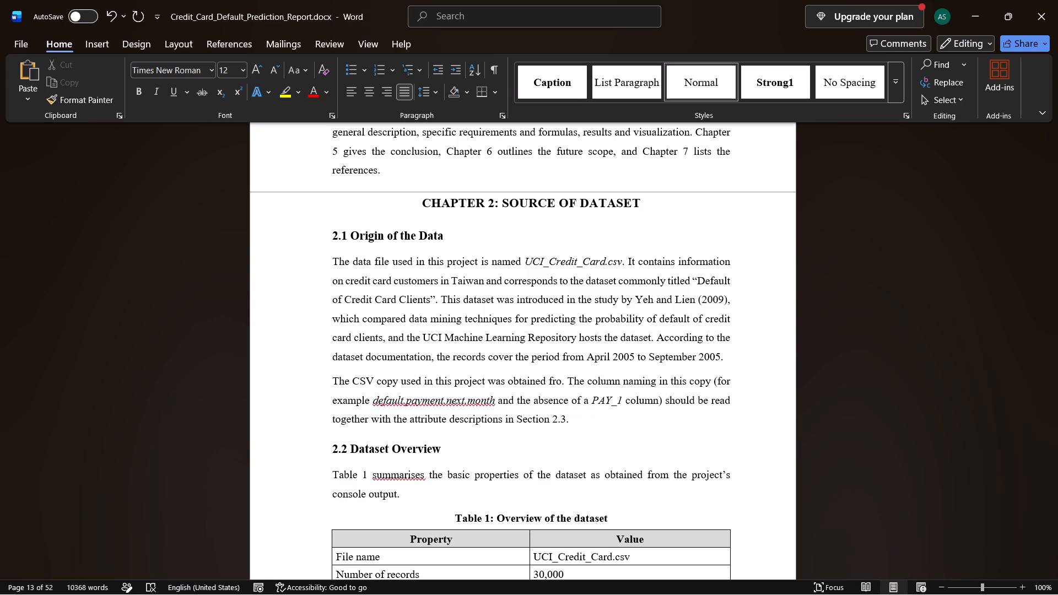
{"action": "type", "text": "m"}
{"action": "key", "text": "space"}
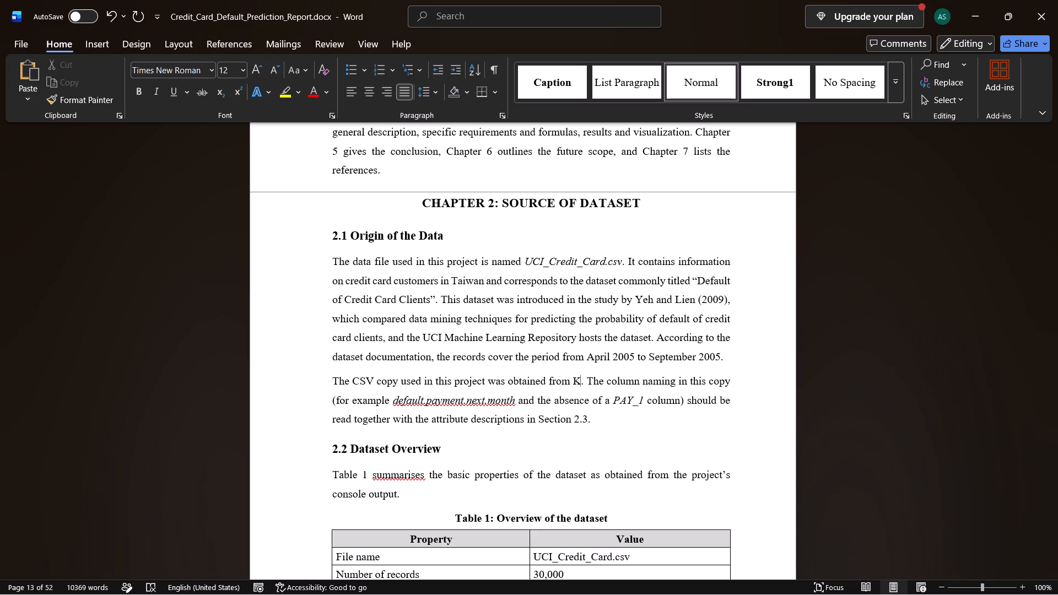
Enter the CSV copy's download source, beginning with "Ka", after "obtained from" in section 2.1.
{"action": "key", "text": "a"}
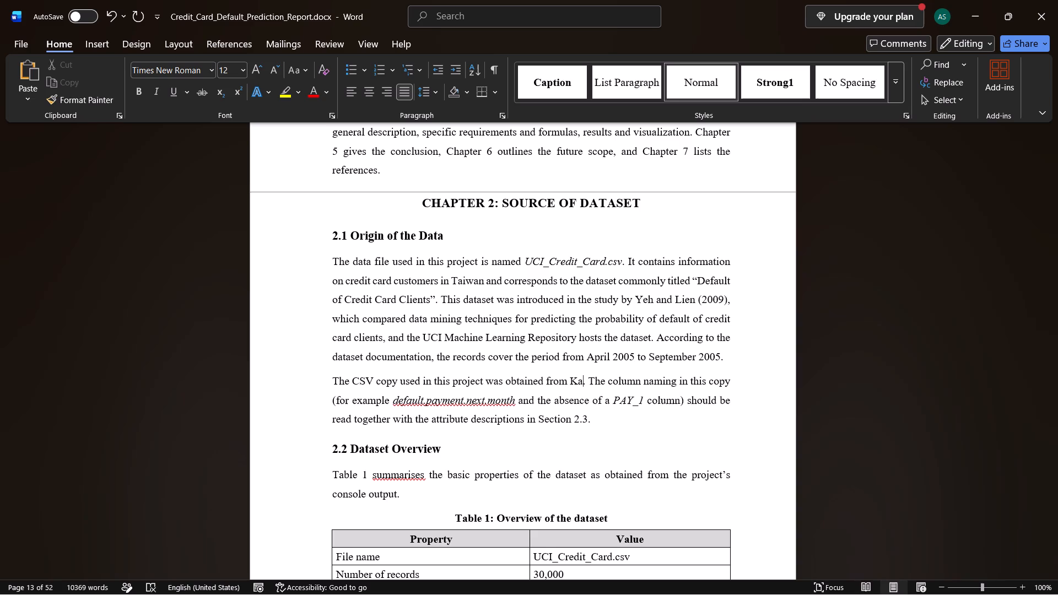
Extend the unfinished source name in section 2.1's CSV copy sentence to "Kagg".
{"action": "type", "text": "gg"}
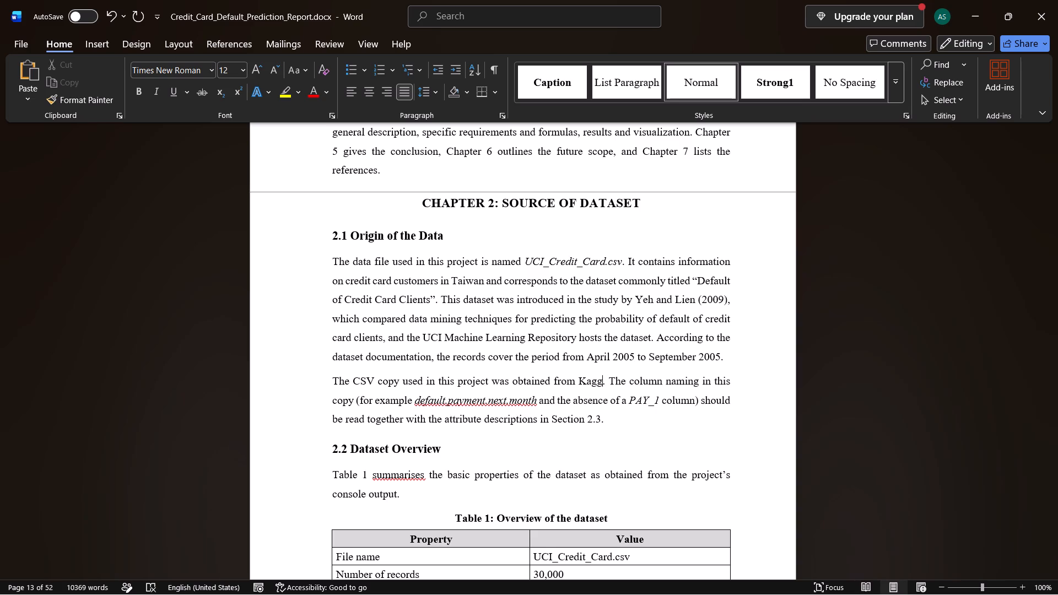
Look back through Chapter 1 and the front matter lists as far as the Acknowledgement page.
{"action": "scroll", "coordinate": [575, 302], "scroll_direction": "up", "scroll_amount": 8}
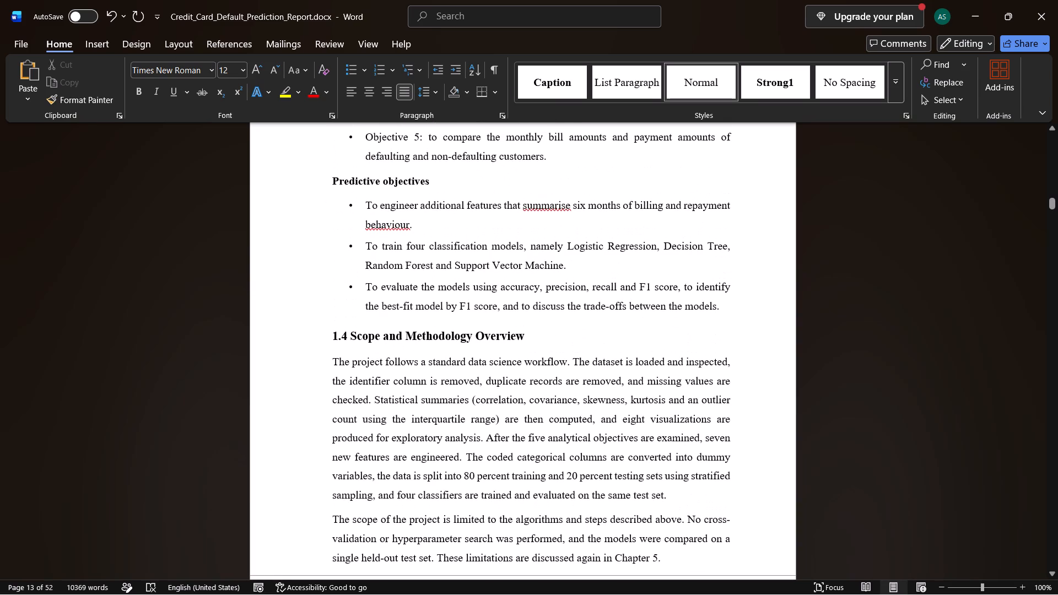
{"action": "scroll", "coordinate": [575, 302], "scroll_direction": "down", "scroll_amount": 1}
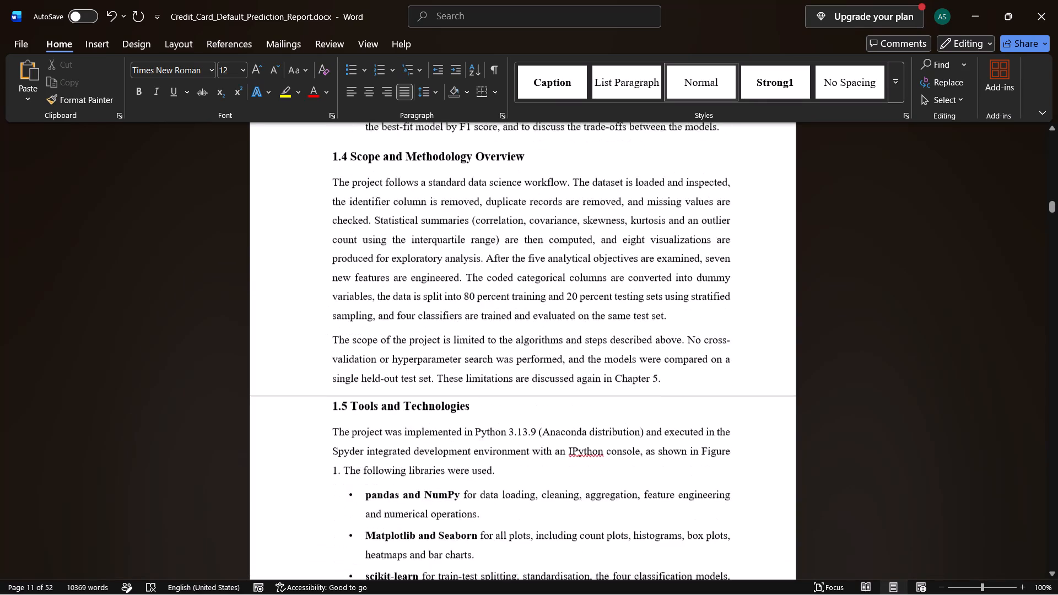
{"action": "scroll", "coordinate": [575, 302], "scroll_direction": "down", "scroll_amount": 1}
{"action": "scroll", "coordinate": [575, 302], "scroll_direction": "up", "scroll_amount": 1}
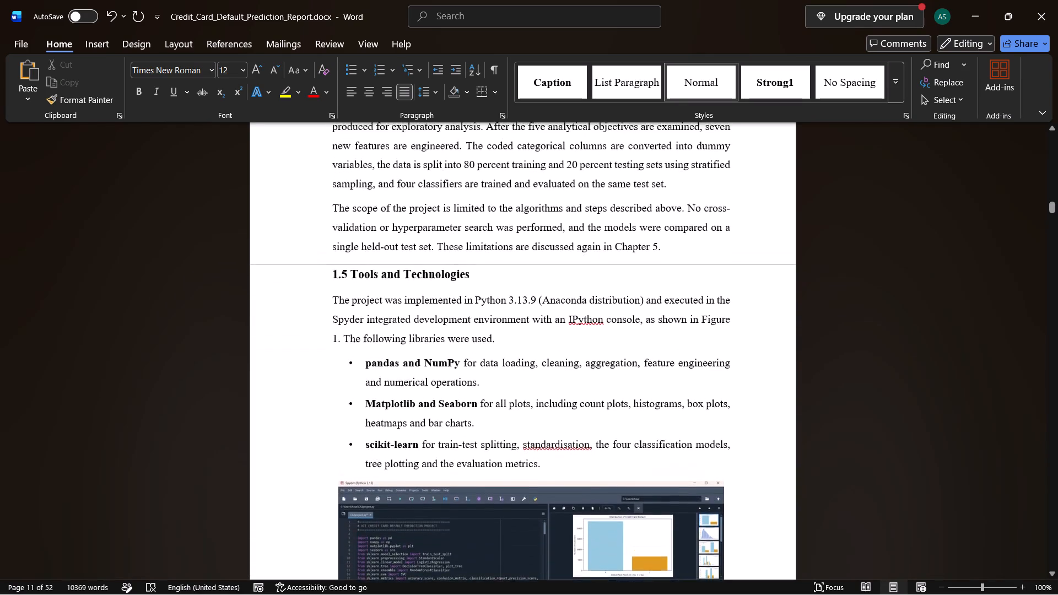
{"action": "scroll", "coordinate": [575, 302], "scroll_direction": "up", "scroll_amount": 3}
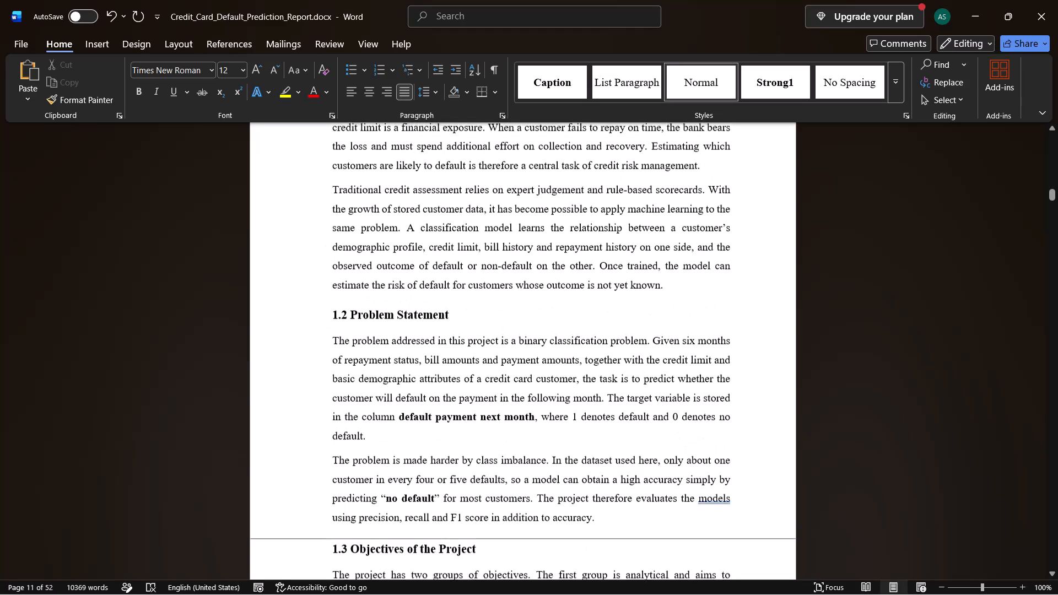
{"action": "scroll", "coordinate": [575, 302], "scroll_direction": "up", "scroll_amount": 2}
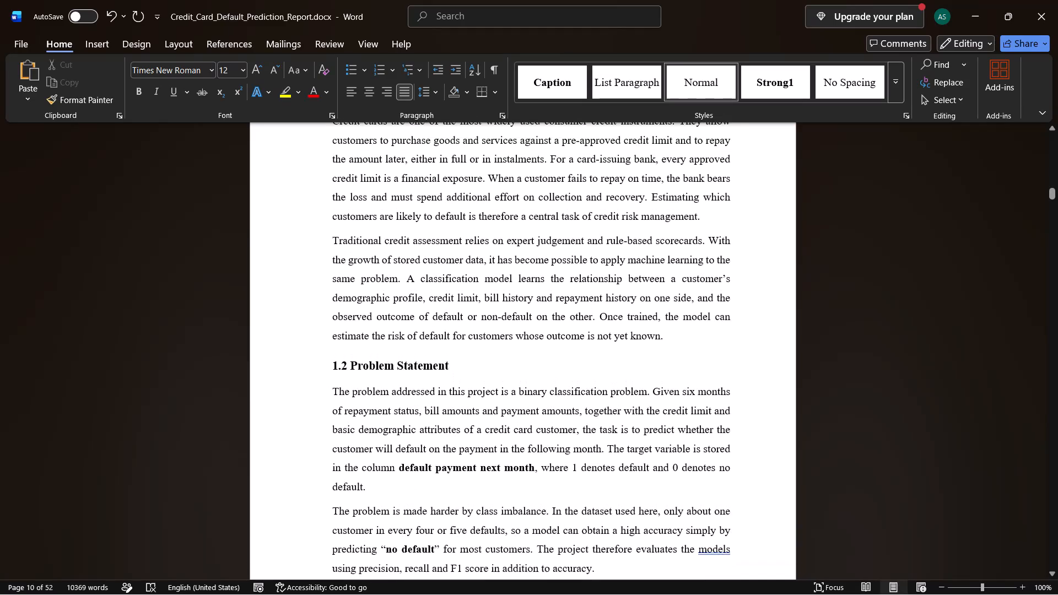
{"action": "scroll", "coordinate": [575, 302], "scroll_direction": "up", "scroll_amount": 2}
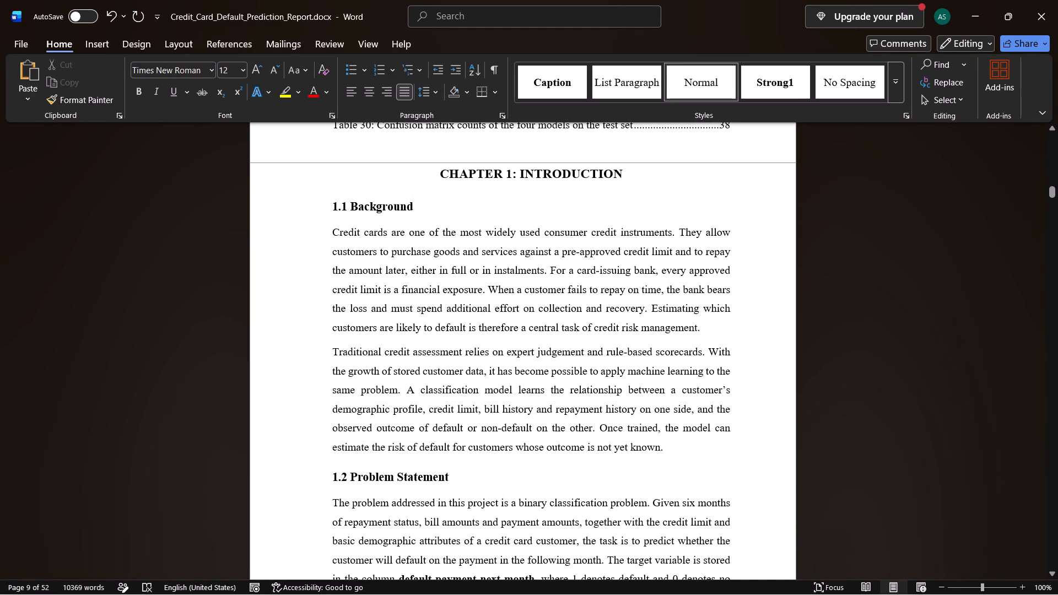
{"action": "scroll", "coordinate": [522, 249], "scroll_direction": "up", "scroll_amount": 8}
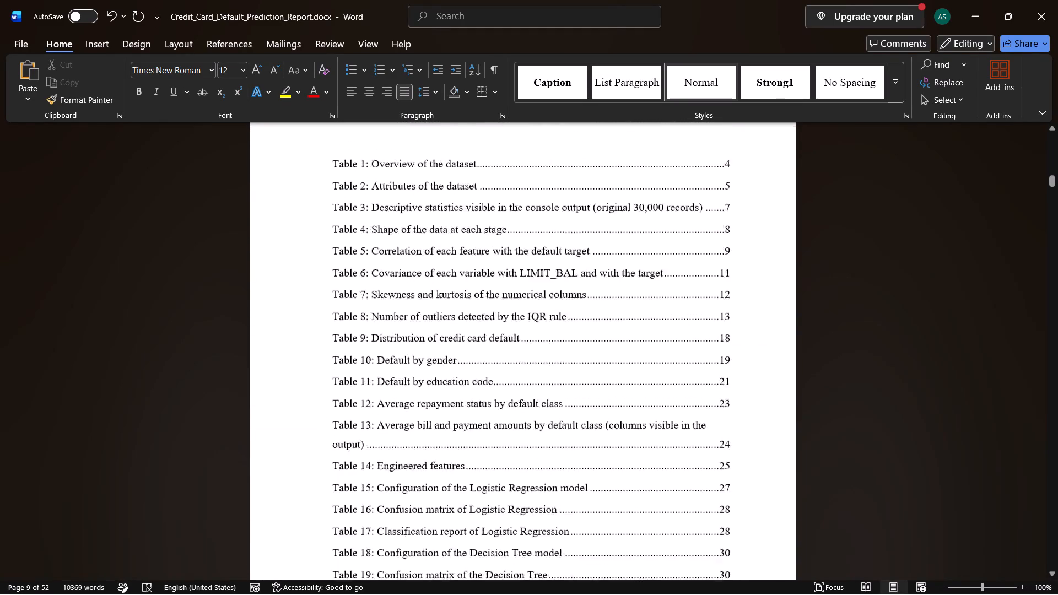
{"action": "scroll", "coordinate": [522, 249], "scroll_direction": "up", "scroll_amount": 8}
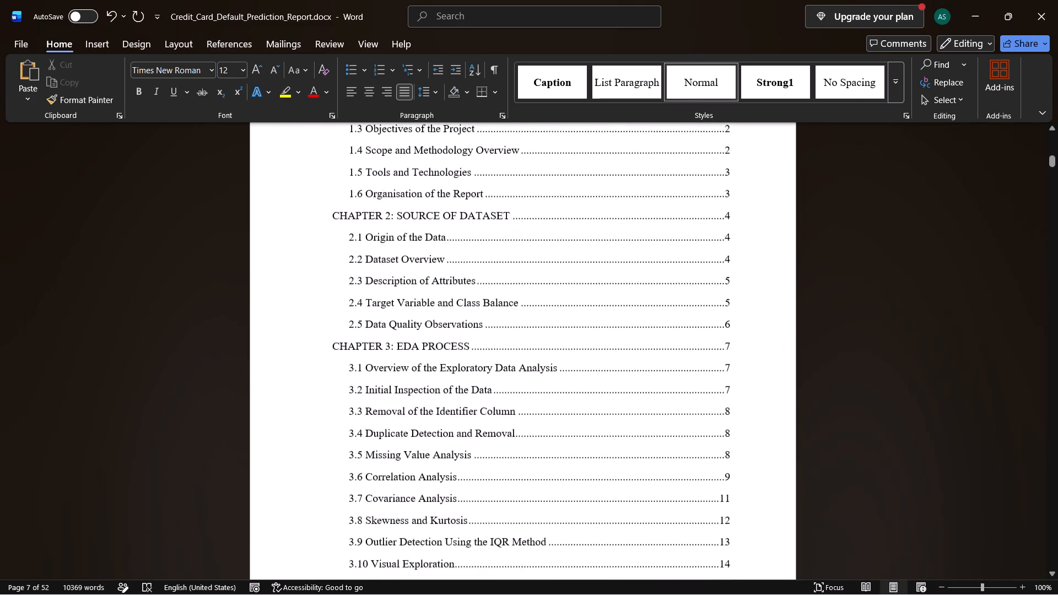
{"action": "scroll", "coordinate": [522, 249], "scroll_direction": "up", "scroll_amount": 4}
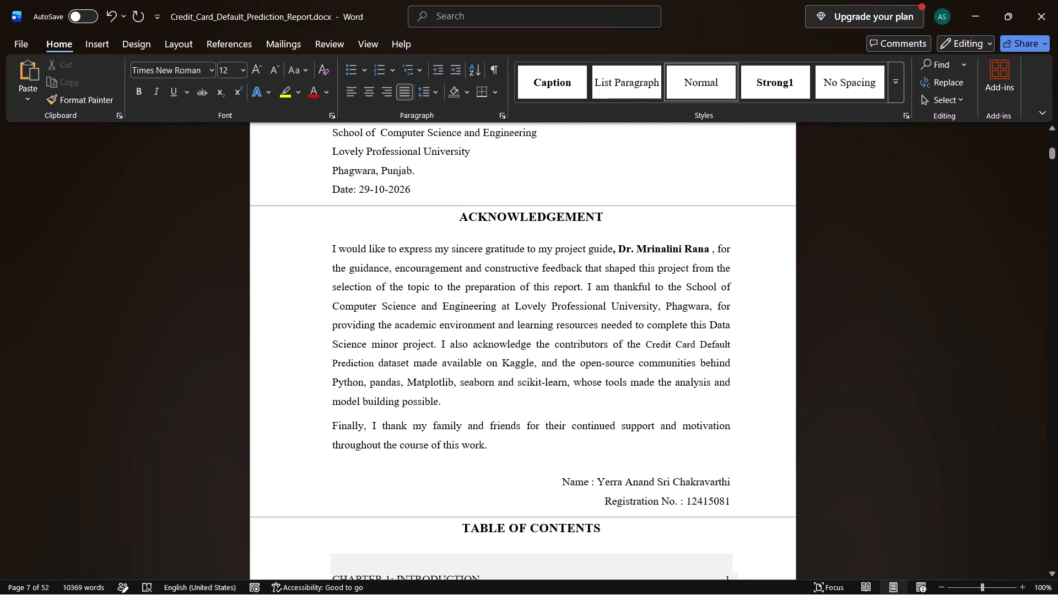
Look over the opening of Chapter 3, Chapter 2 and sections 1.2 to 1.6, returning to section 2.1 Origin of the Data.
{"action": "scroll", "coordinate": [532, 376], "scroll_direction": "down", "scroll_amount": 14}
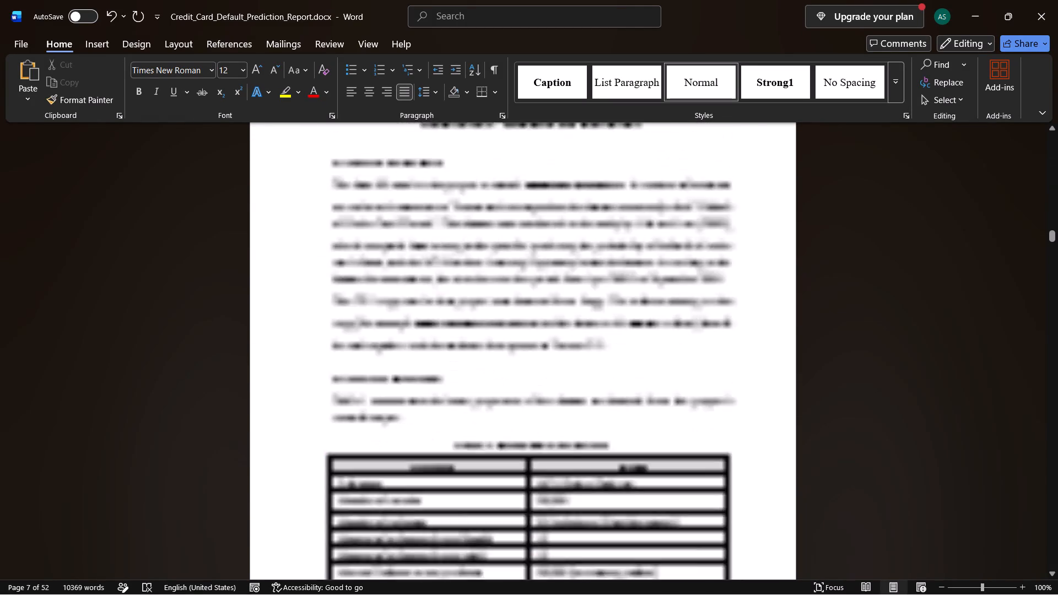
{"action": "scroll", "coordinate": [532, 376], "scroll_direction": "up", "scroll_amount": 10}
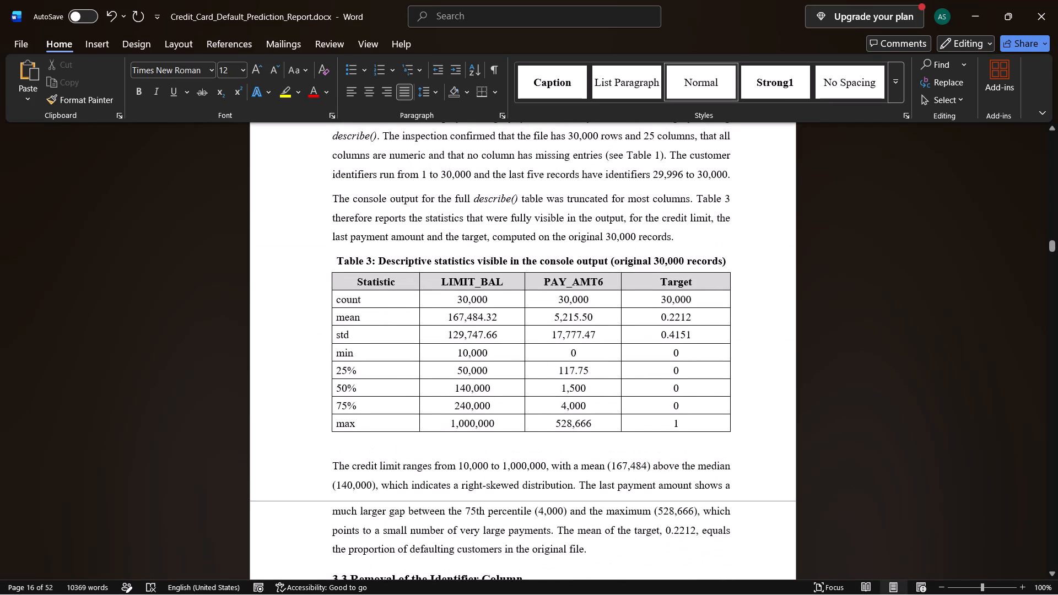
{"action": "scroll", "coordinate": [532, 376], "scroll_direction": "up", "scroll_amount": 3}
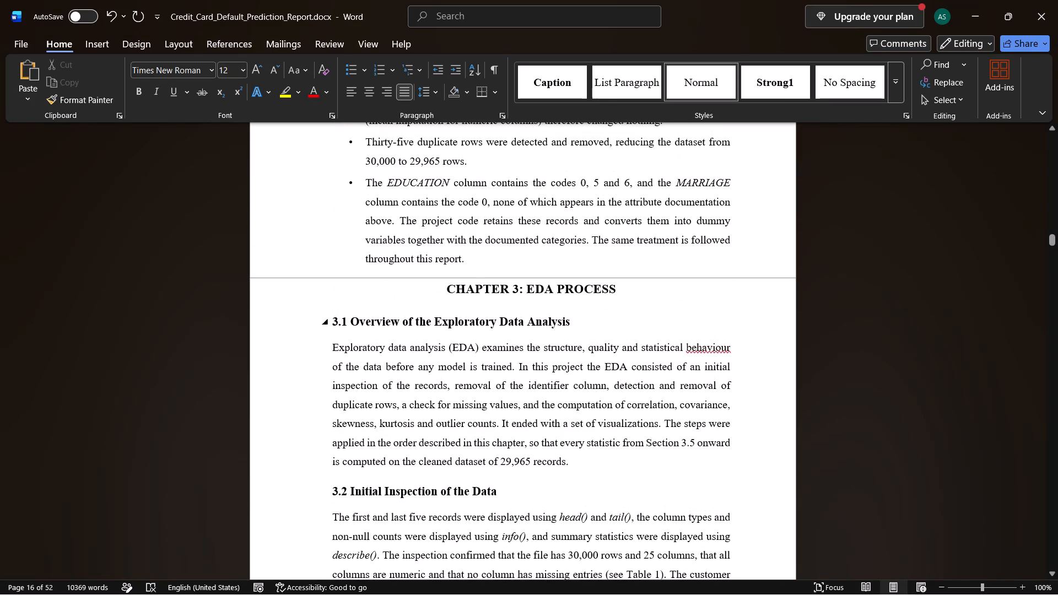
{"action": "scroll", "coordinate": [605, 318], "scroll_direction": "up", "scroll_amount": 4}
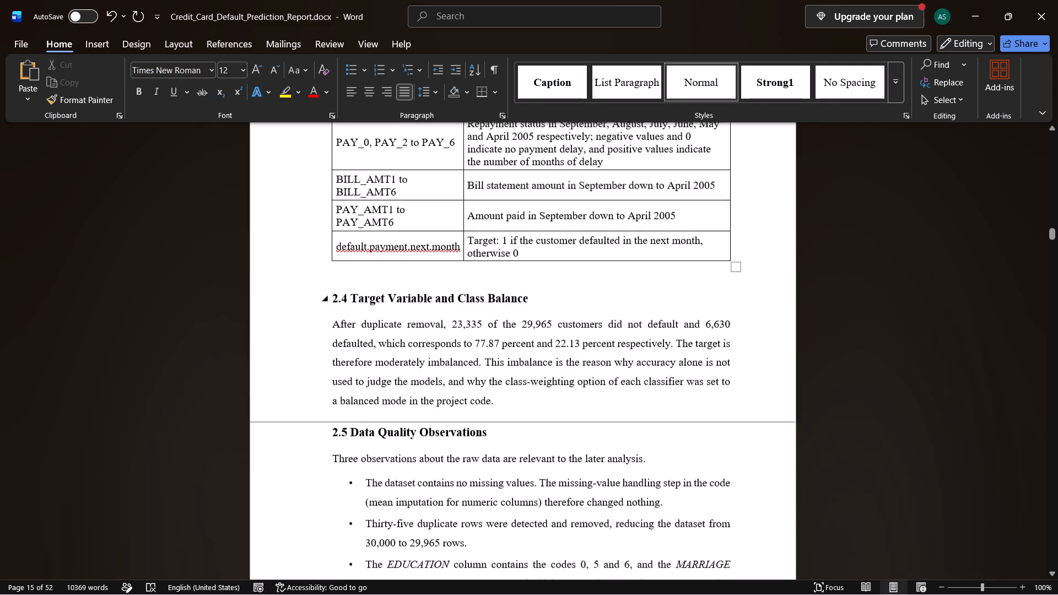
{"action": "scroll", "coordinate": [605, 318], "scroll_direction": "up", "scroll_amount": 6}
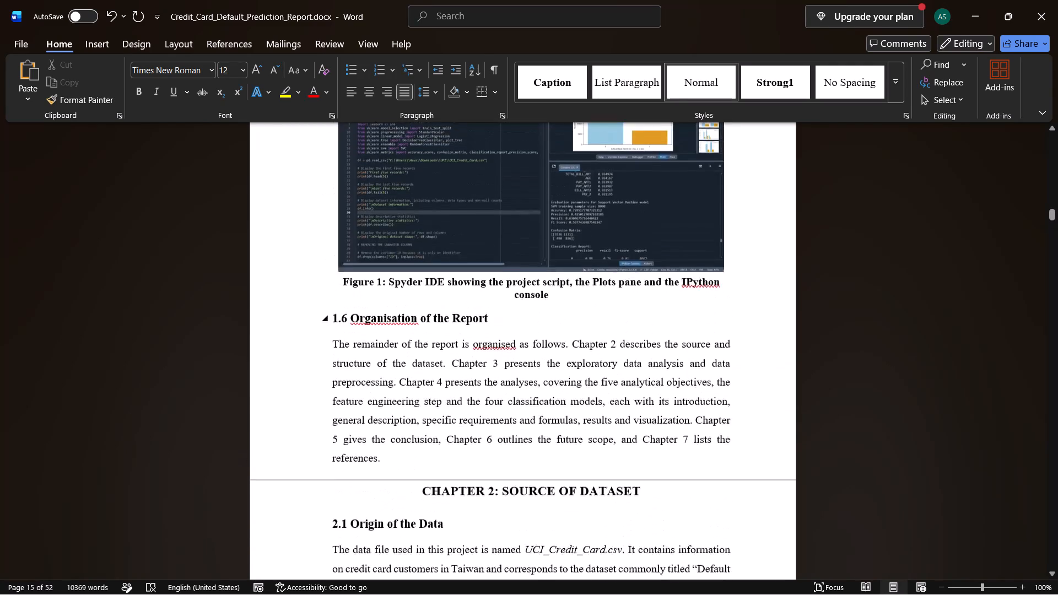
{"action": "scroll", "coordinate": [605, 318], "scroll_direction": "up", "scroll_amount": 6}
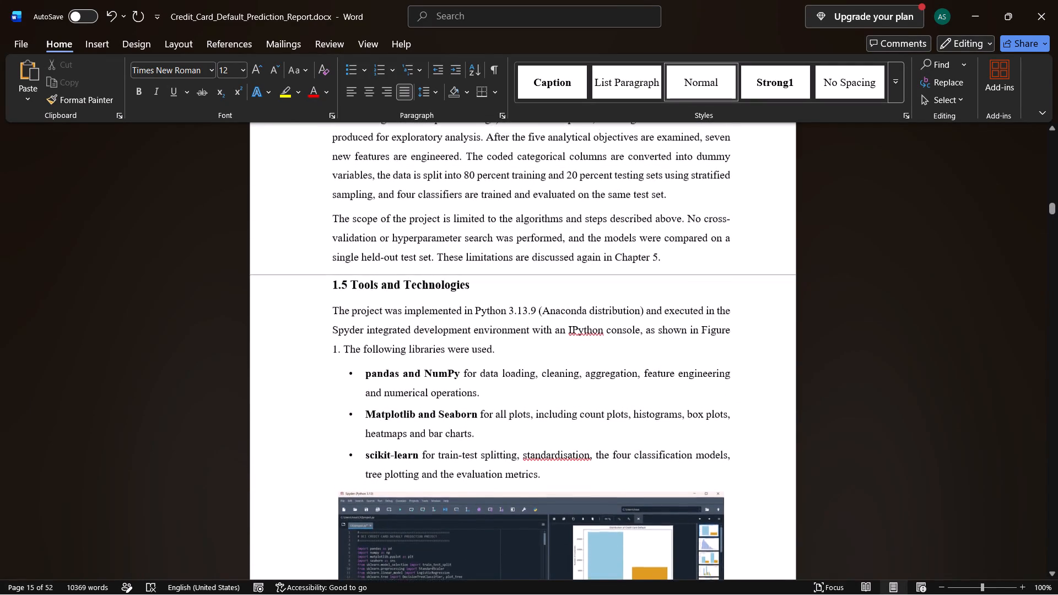
{"action": "scroll", "coordinate": [605, 318], "scroll_direction": "up", "scroll_amount": 5}
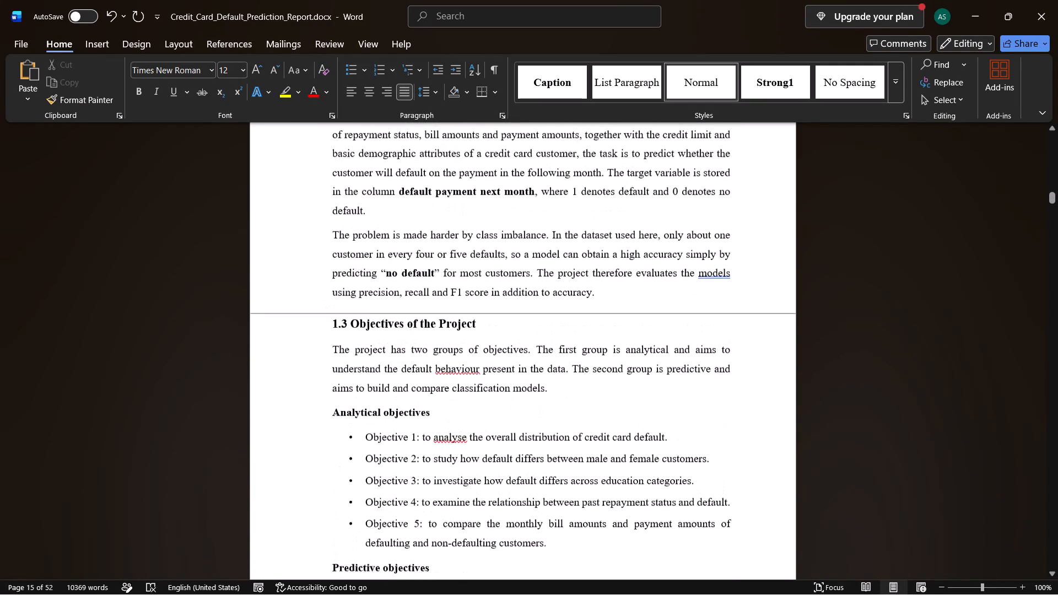
{"action": "scroll", "coordinate": [605, 318], "scroll_direction": "up", "scroll_amount": 1}
{"action": "scroll", "coordinate": [605, 318], "scroll_direction": "down", "scroll_amount": 4}
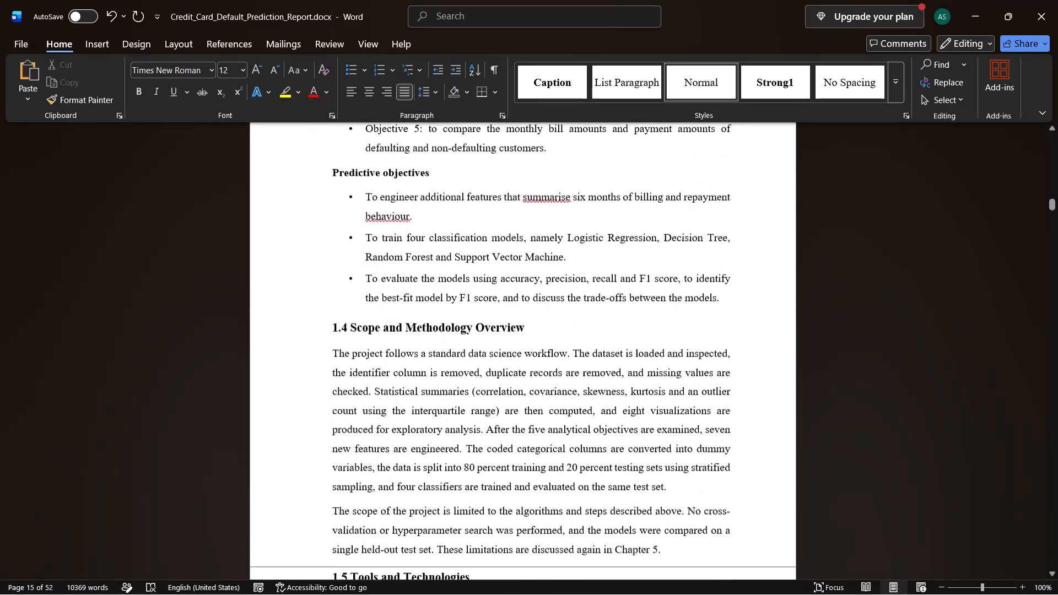
{"action": "scroll", "coordinate": [605, 318], "scroll_direction": "down", "scroll_amount": 6}
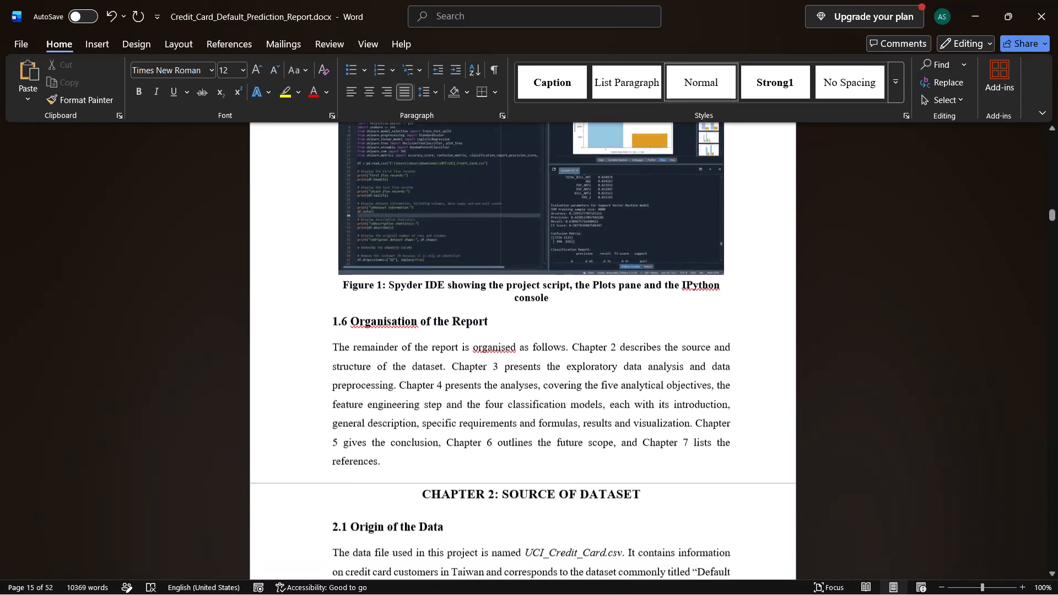
{"action": "scroll", "coordinate": [605, 318], "scroll_direction": "down", "scroll_amount": 1}
{"action": "scroll", "coordinate": [536, 309], "scroll_direction": "down", "scroll_amount": 2}
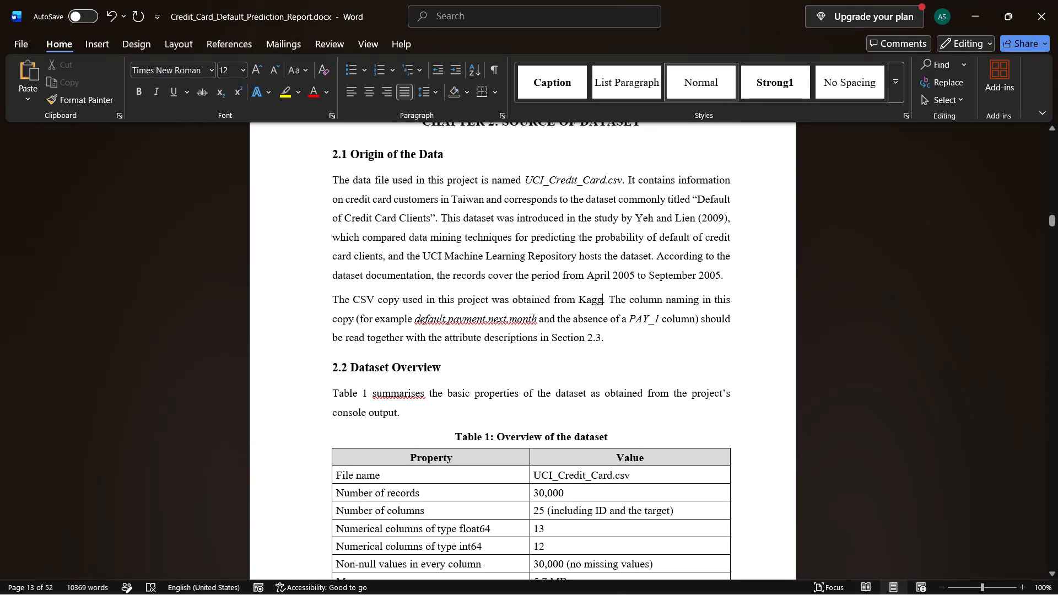
Complete the source name as "Kaggle" in section 2.1's CSV copy sentence, with no space before the period.
{"action": "type", "text": "le"}
{"action": "key", "text": "space"}
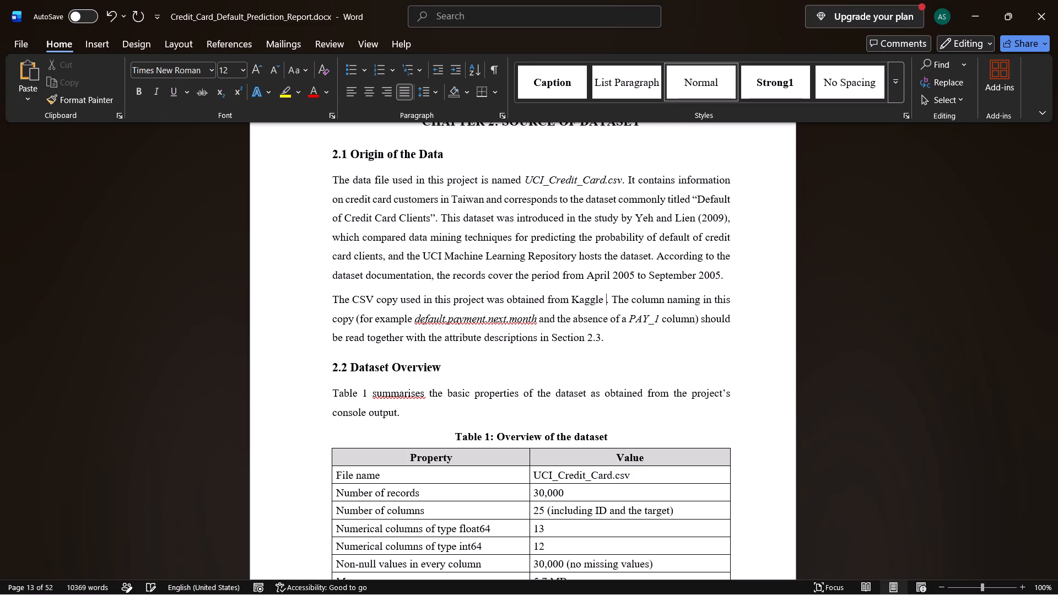
{"action": "key", "text": "BackSpace"}
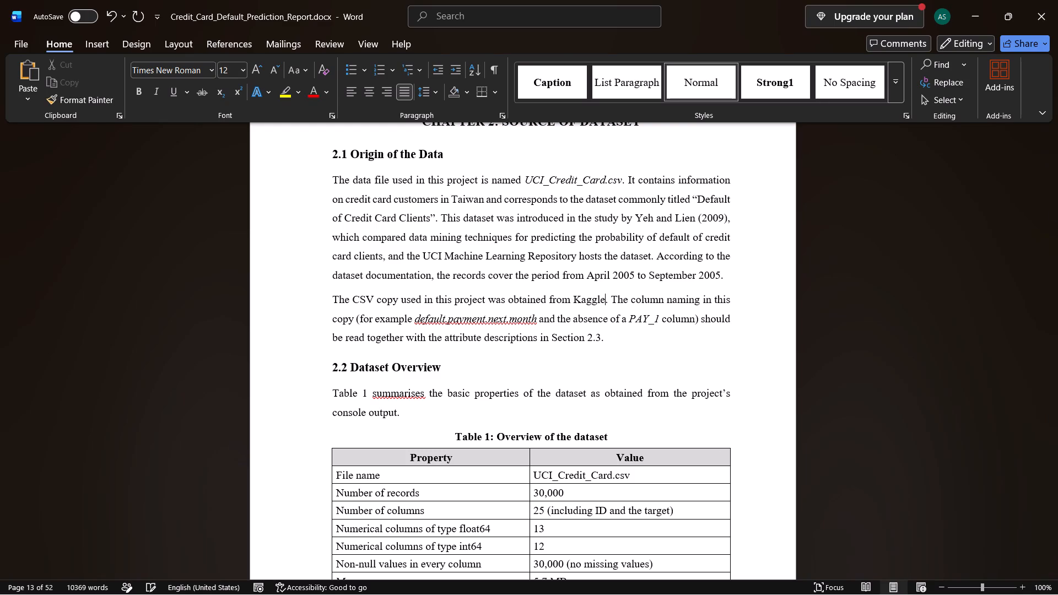
Review the table of contents, the lists of figures and tables, and Chapter 1 through to section 2.1 Origin of the Data.
{"action": "scroll", "coordinate": [495, 205], "scroll_direction": "up", "scroll_amount": 2}
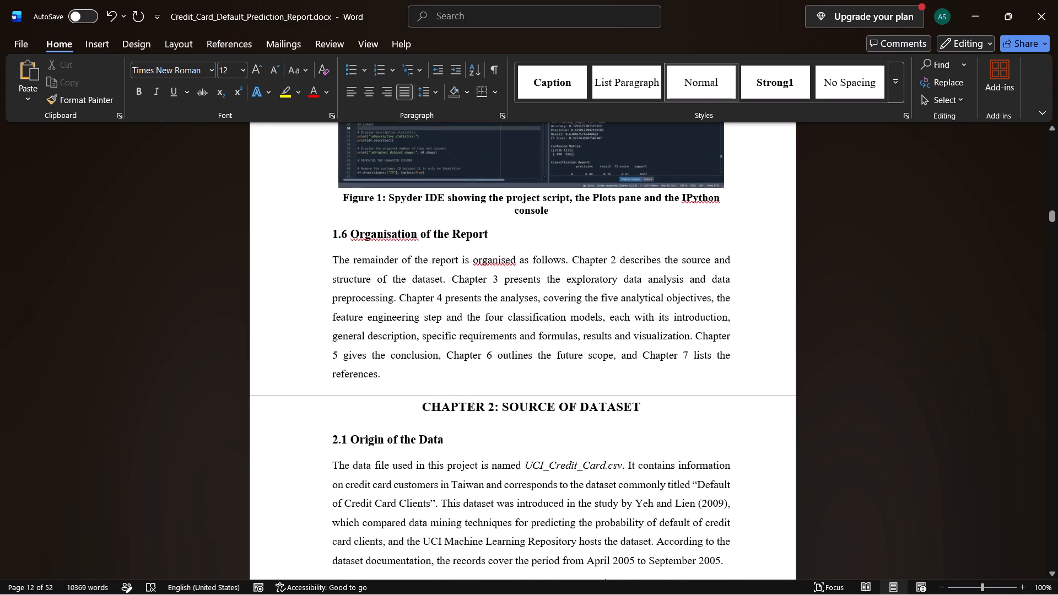
{"action": "scroll", "coordinate": [495, 205], "scroll_direction": "up", "scroll_amount": 15}
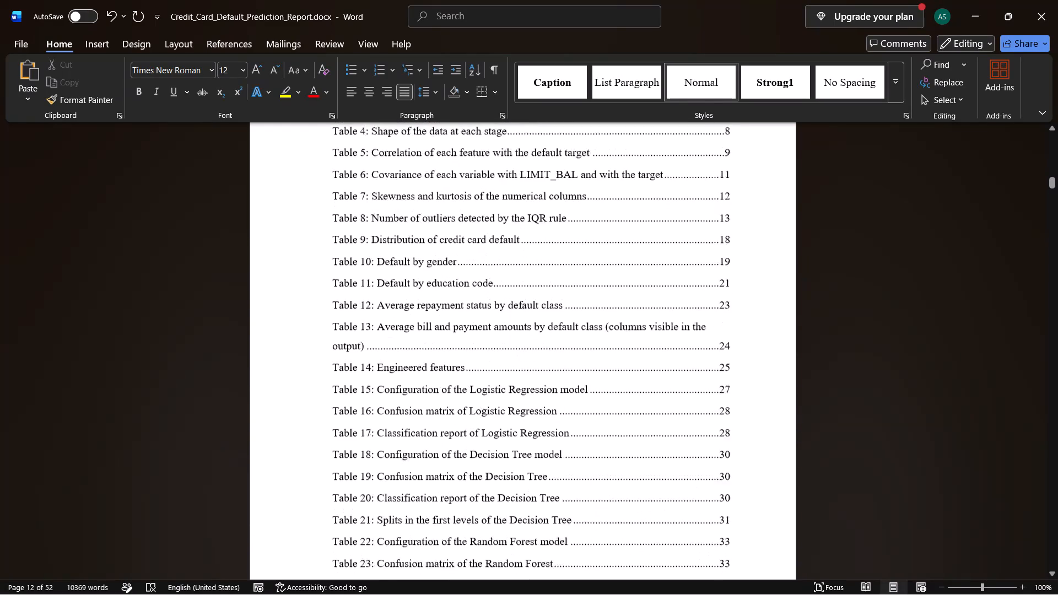
{"action": "scroll", "coordinate": [495, 205], "scroll_direction": "up", "scroll_amount": 8}
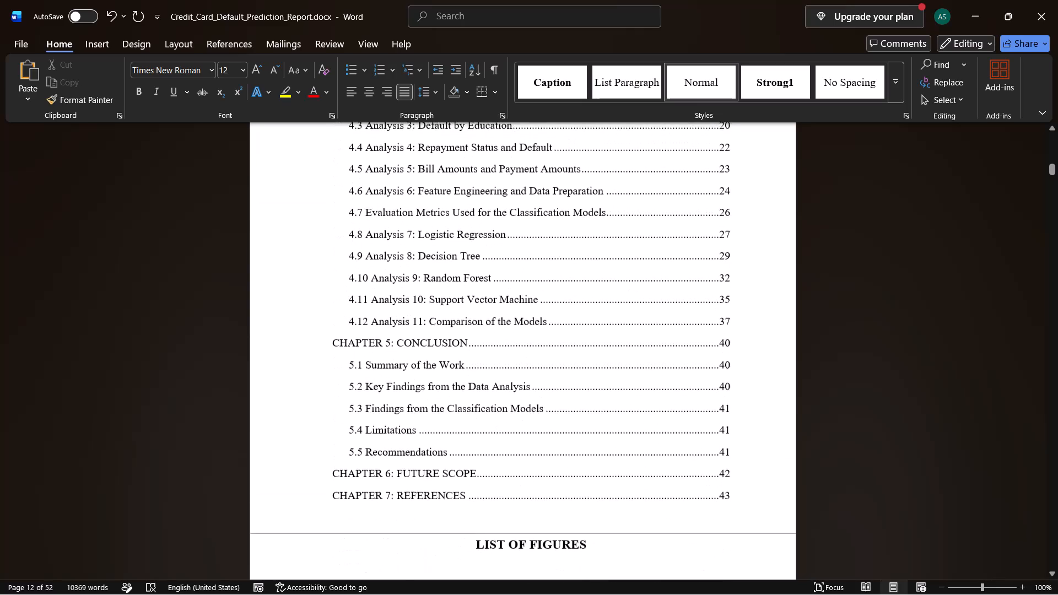
{"action": "scroll", "coordinate": [495, 205], "scroll_direction": "up", "scroll_amount": 3}
{"action": "scroll", "coordinate": [495, 205], "scroll_direction": "down", "scroll_amount": 1}
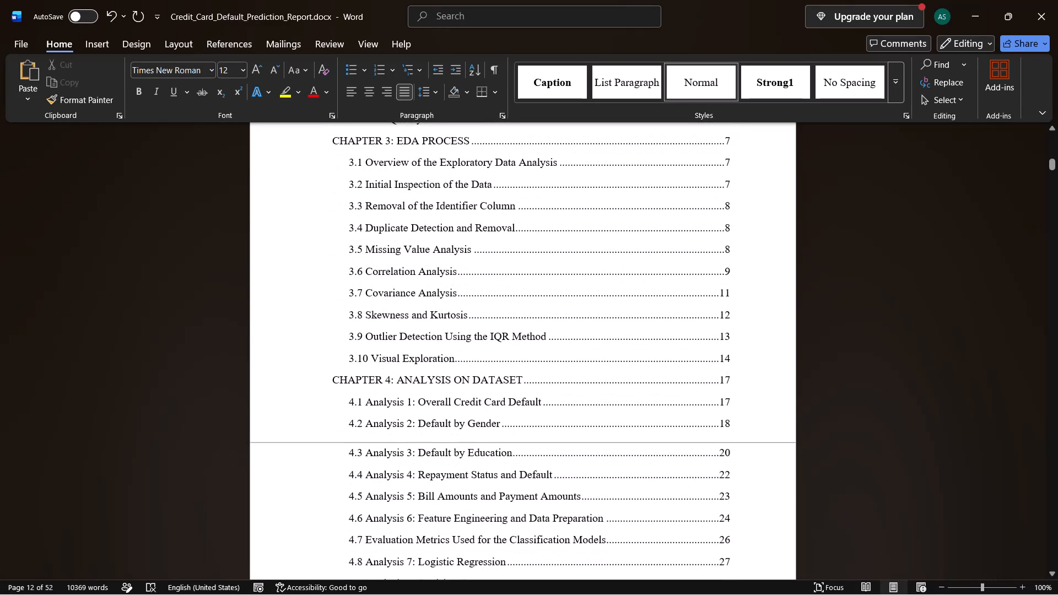
{"action": "scroll", "coordinate": [495, 205], "scroll_direction": "down", "scroll_amount": 5}
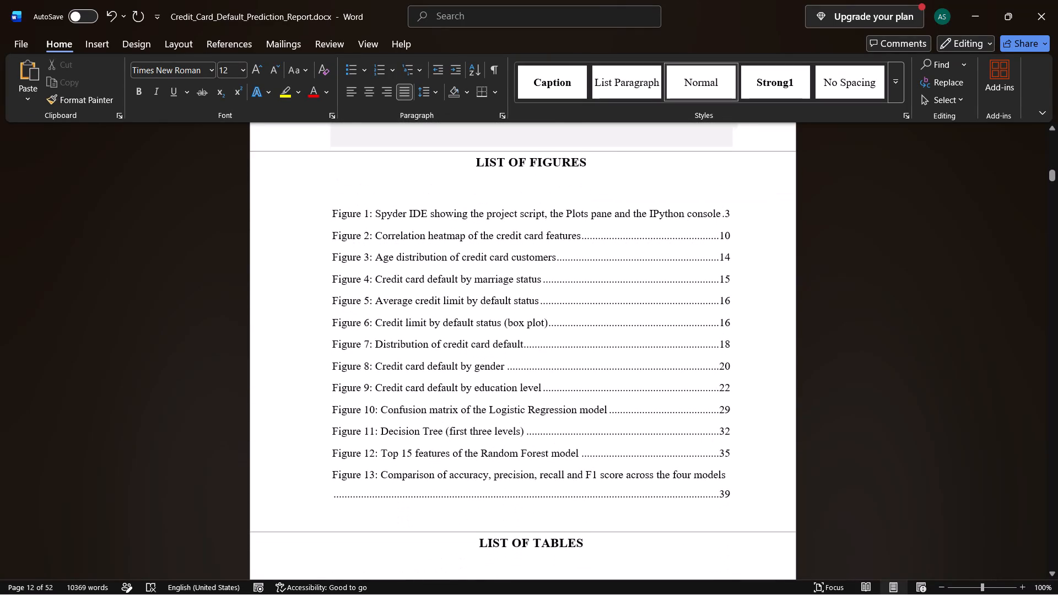
{"action": "scroll", "coordinate": [495, 205], "scroll_direction": "down", "scroll_amount": 8}
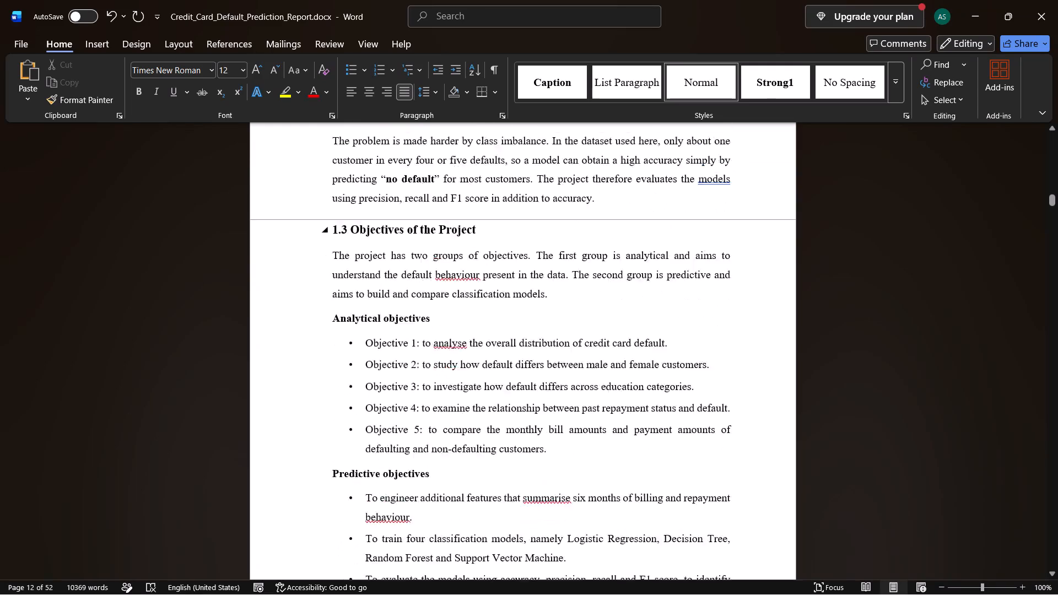
{"action": "scroll", "coordinate": [495, 205], "scroll_direction": "down", "scroll_amount": 1}
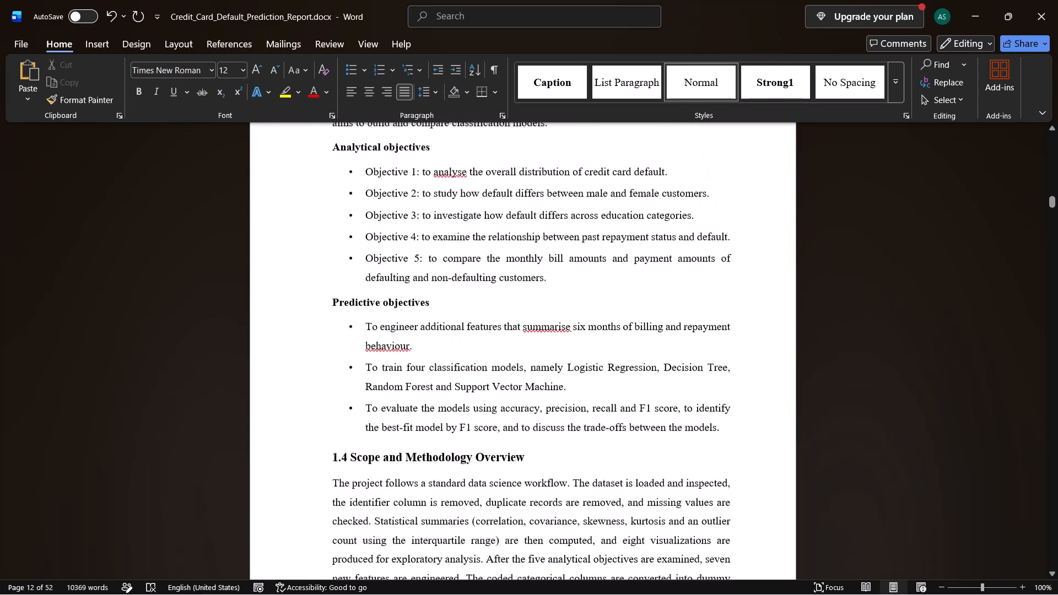
{"action": "scroll", "coordinate": [495, 205], "scroll_direction": "down", "scroll_amount": 2}
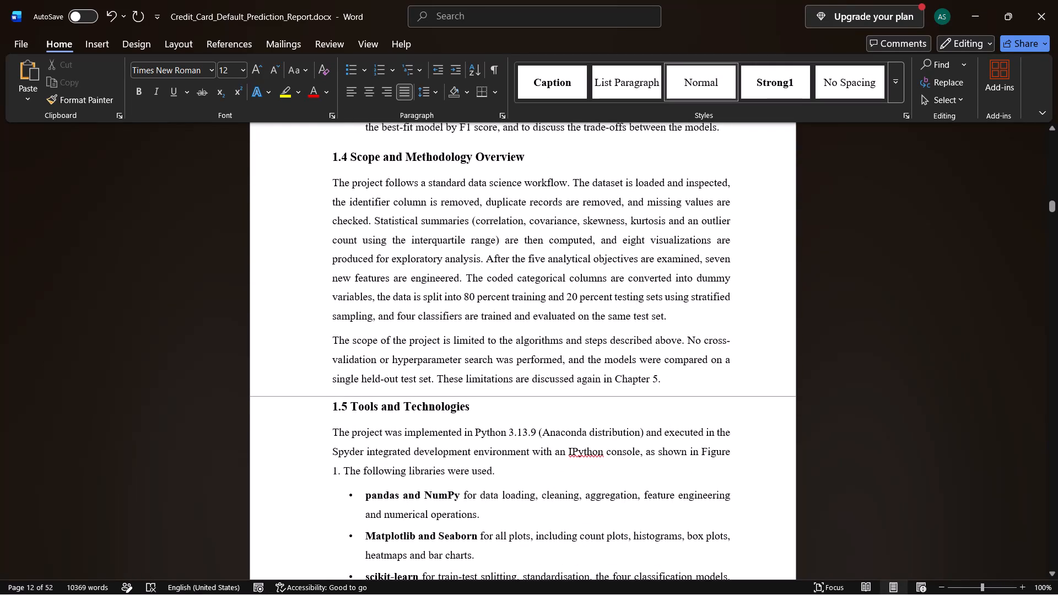
{"action": "scroll", "coordinate": [496, 365], "scroll_direction": "down", "scroll_amount": 1}
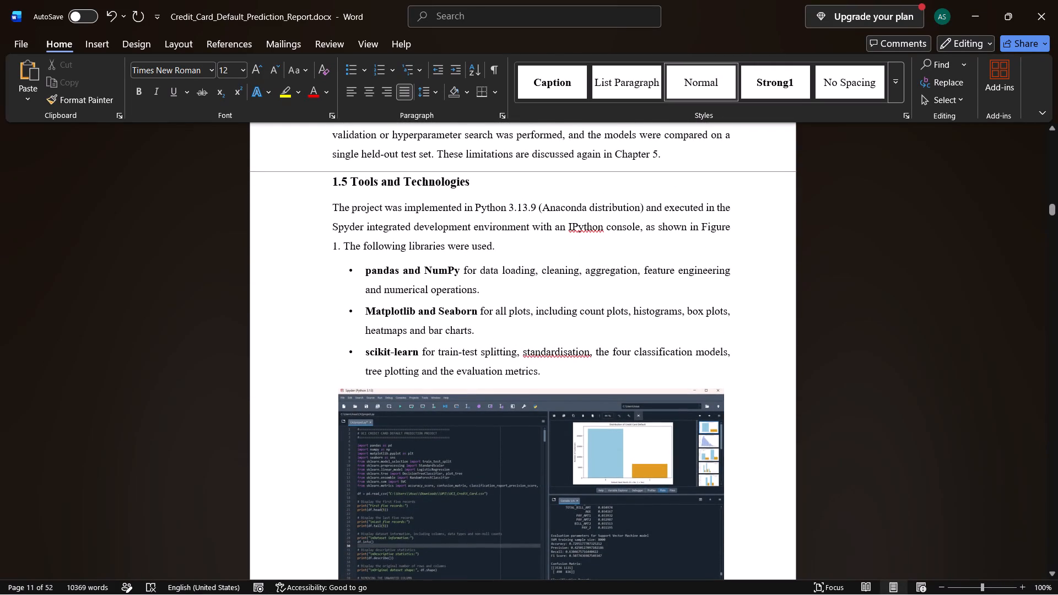
{"action": "scroll", "coordinate": [536, 295], "scroll_direction": "down", "scroll_amount": 2}
{"action": "scroll", "coordinate": [536, 295], "scroll_direction": "up", "scroll_amount": 2}
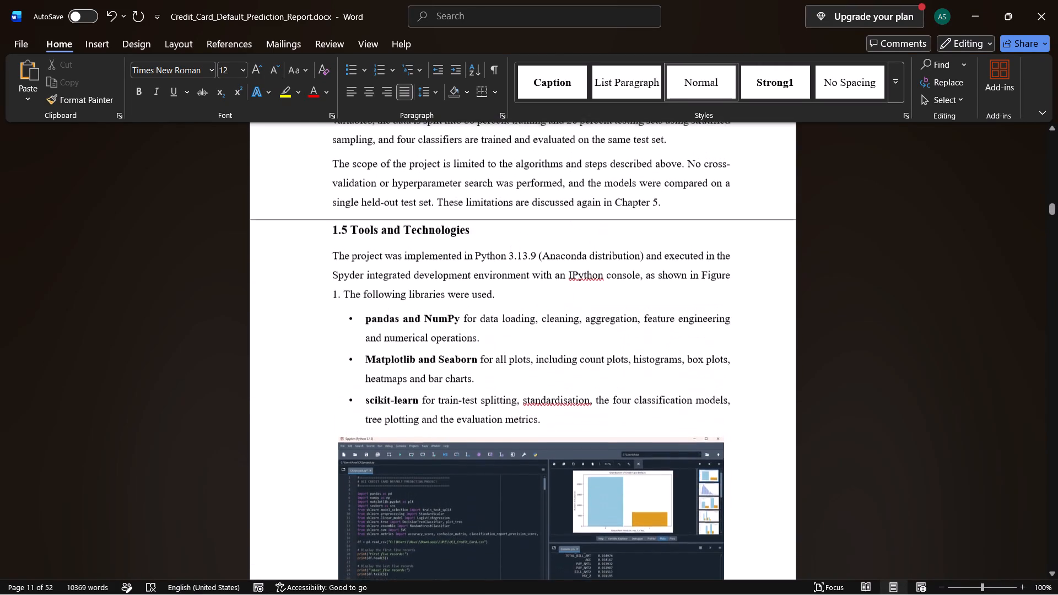
{"action": "scroll", "coordinate": [536, 295], "scroll_direction": "up", "scroll_amount": 1}
{"action": "scroll", "coordinate": [536, 295], "scroll_direction": "down", "scroll_amount": 4}
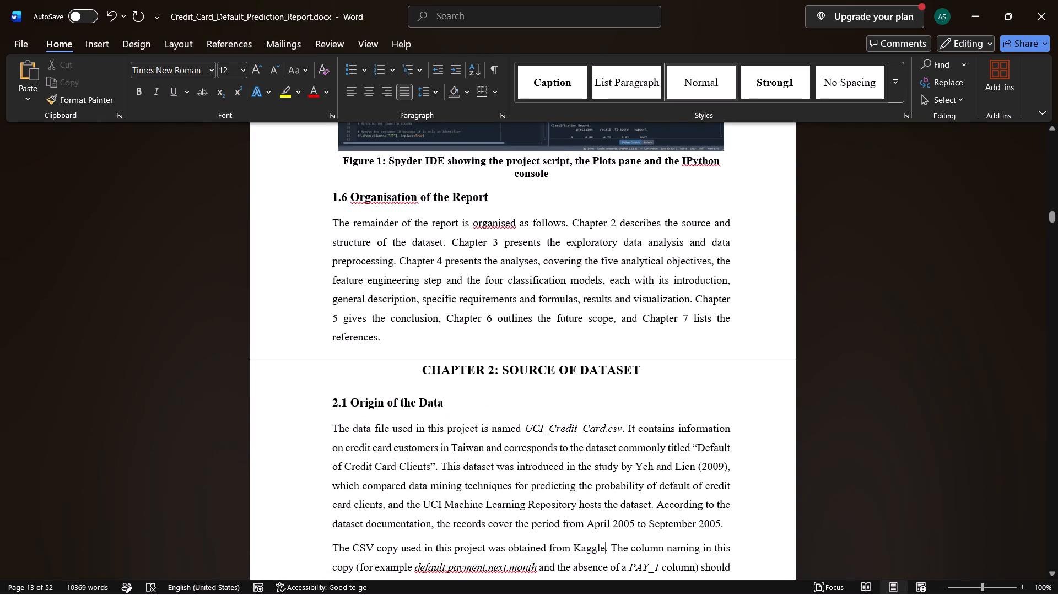
{"action": "scroll", "coordinate": [512, 355], "scroll_direction": "down", "scroll_amount": 2}
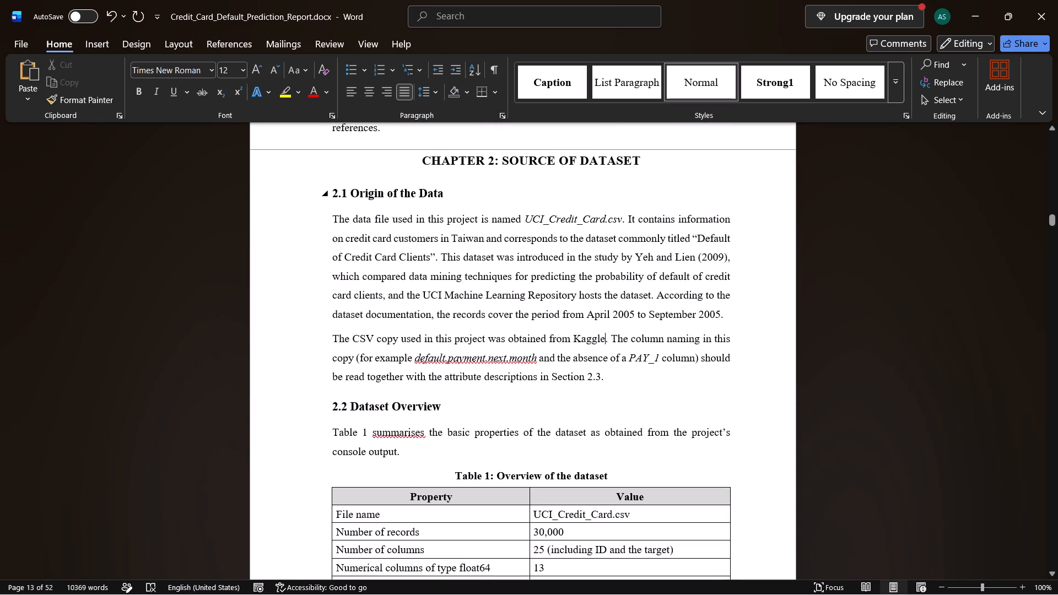
Remove the italics from every part of the file name UCI_Credit_Card.csv in section 2.1's first paragraph.
{"action": "left_click", "coordinate": [529, 216]}
{"action": "left_click", "coordinate": [535, 218]}
{"action": "left_click", "coordinate": [157, 94]}
{"action": "left_click", "coordinate": [569, 217]}
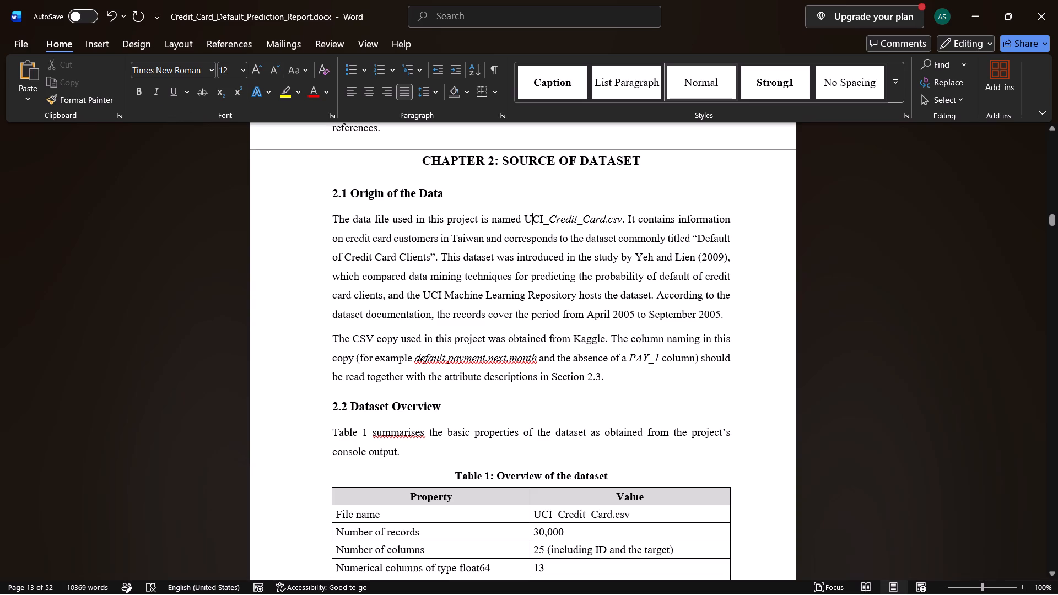
{"action": "left_click", "coordinate": [154, 92]}
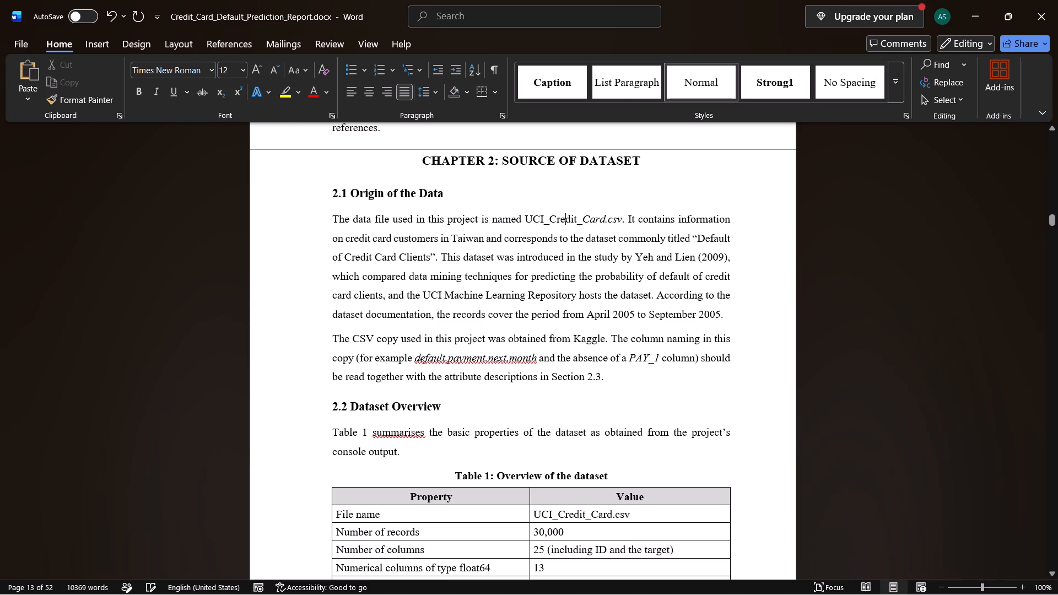
{"action": "left_click", "coordinate": [601, 220]}
{"action": "left_click", "coordinate": [155, 91]}
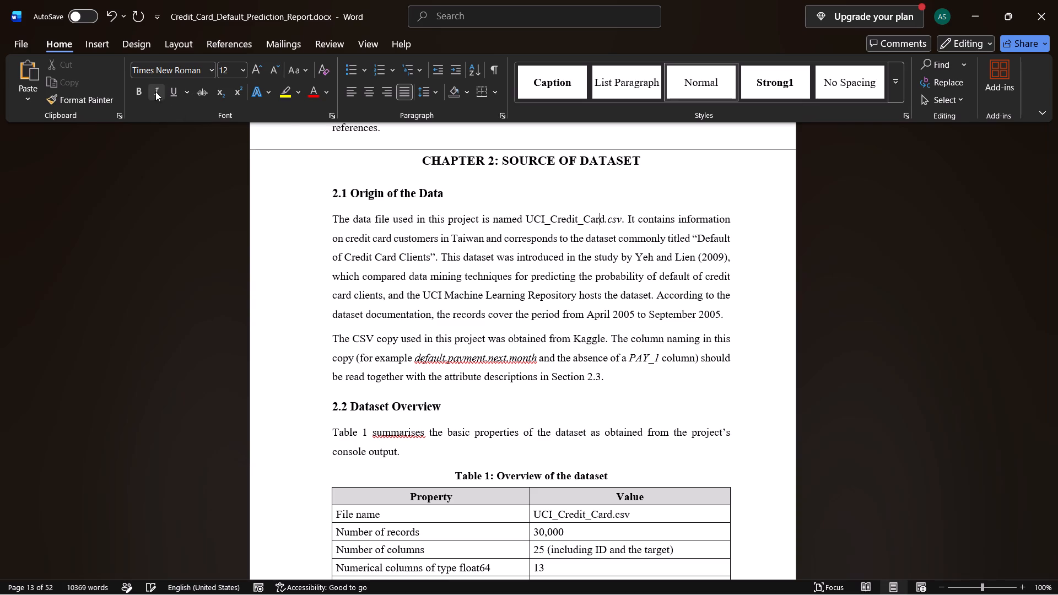
{"action": "left_click", "coordinate": [620, 219]}
{"action": "left_click", "coordinate": [159, 93]}
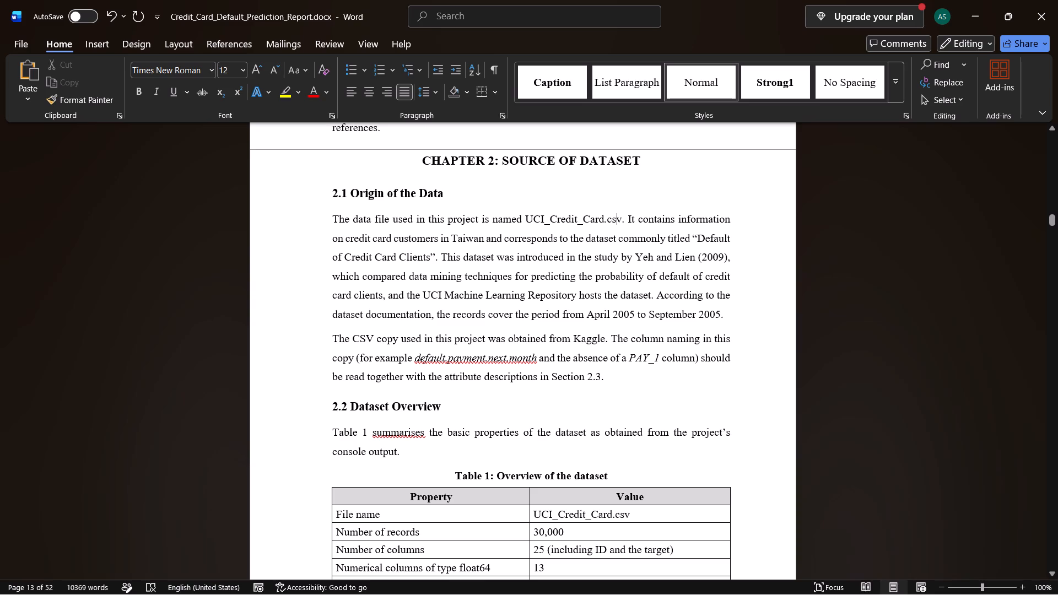
Remove the italics from each part of default.payment.next.month in section 2.1's CSV copy paragraph.
{"action": "scroll", "coordinate": [578, 337], "scroll_direction": "down", "scroll_amount": 1}
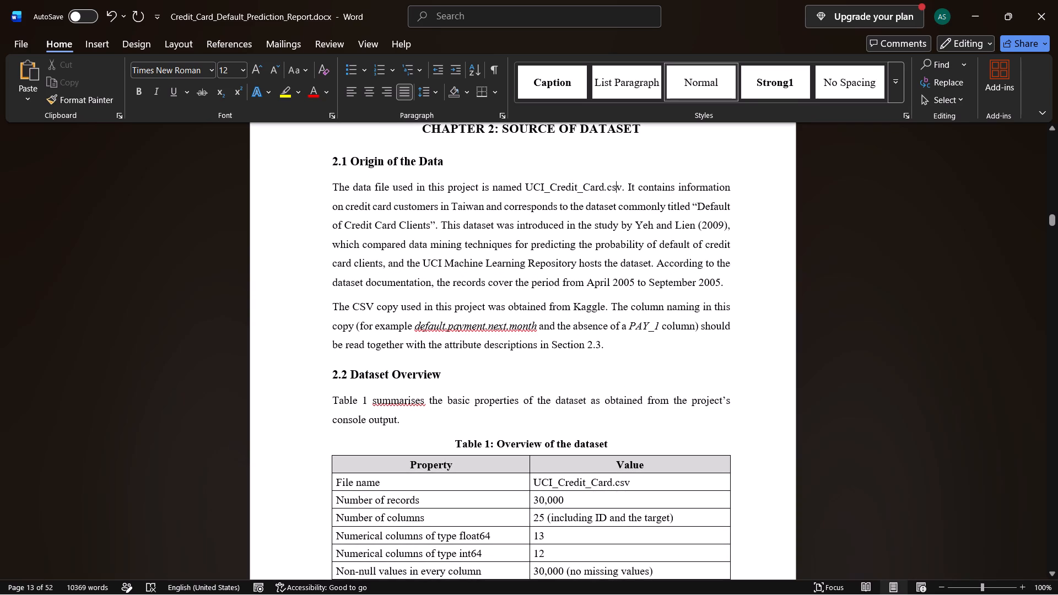
{"action": "left_click", "coordinate": [430, 328]}
{"action": "left_click", "coordinate": [155, 88]}
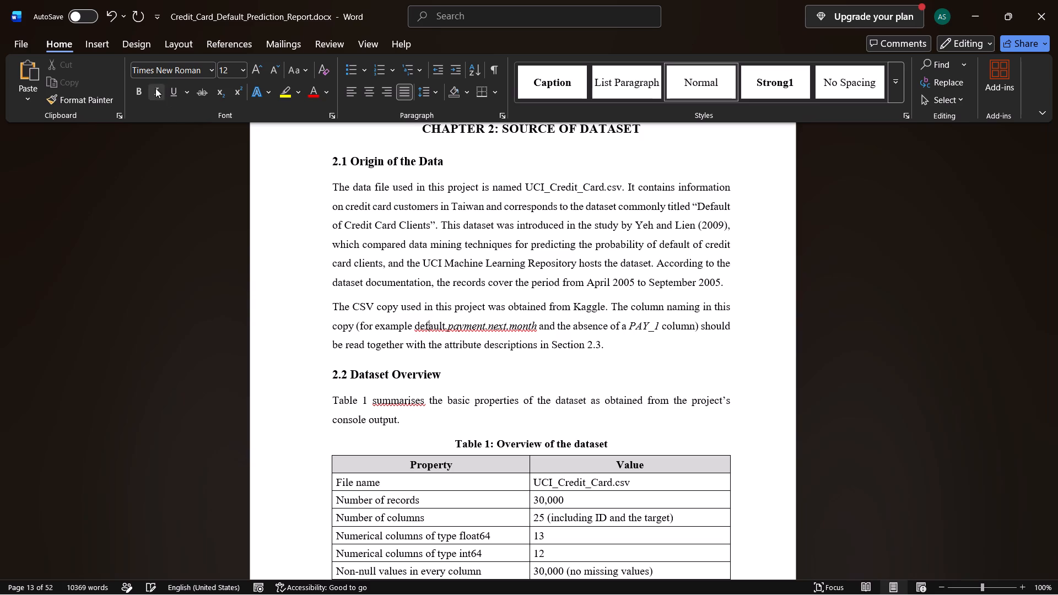
{"action": "left_click", "coordinate": [477, 333]}
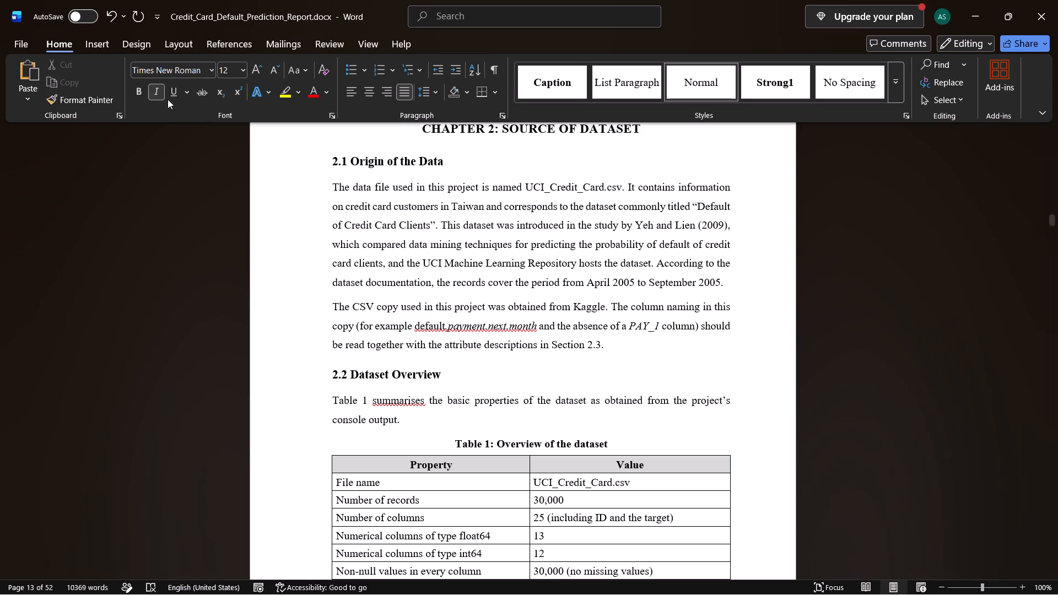
{"action": "left_click", "coordinate": [159, 95]}
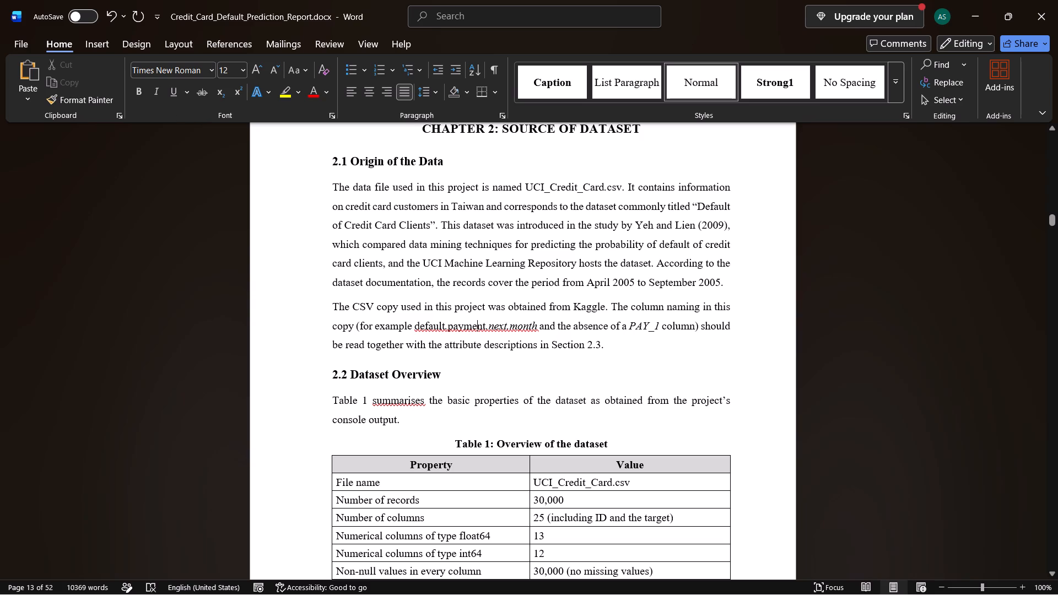
{"action": "left_click", "coordinate": [505, 325]}
{"action": "left_click", "coordinate": [161, 94]}
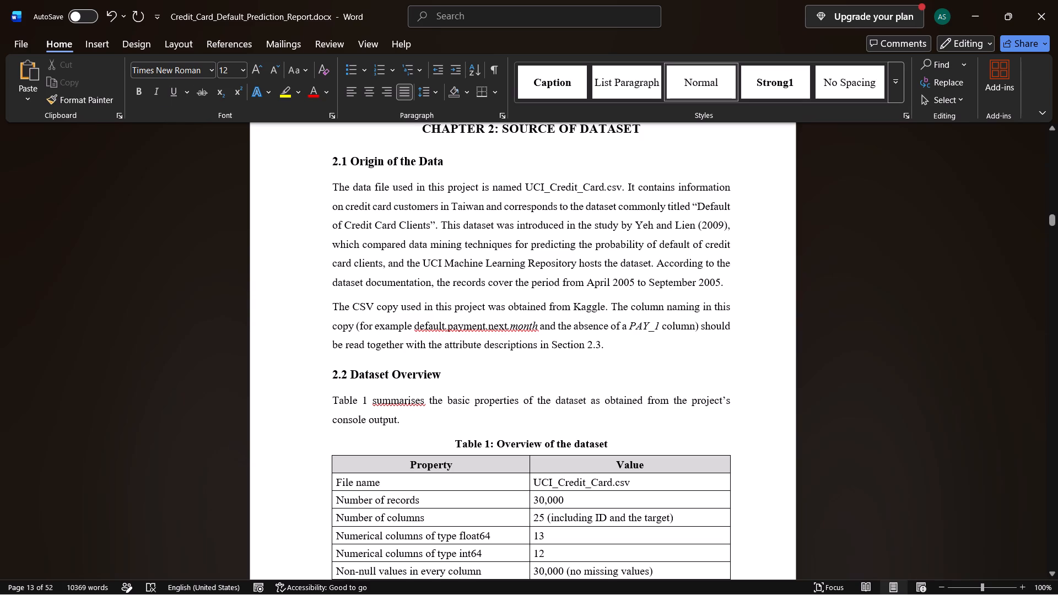
{"action": "left_click", "coordinate": [525, 326]}
{"action": "left_click", "coordinate": [158, 96]}
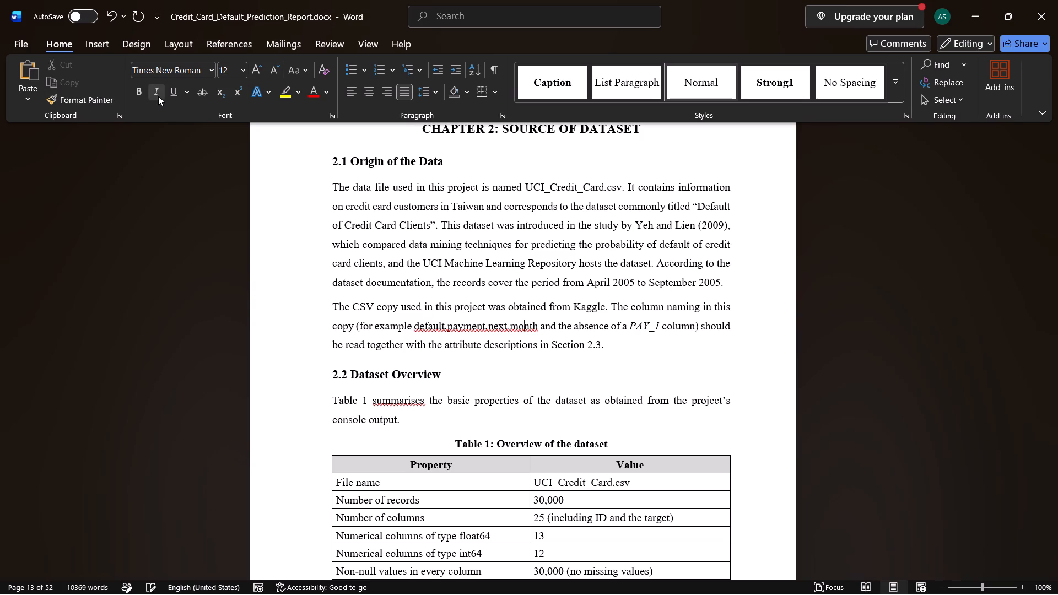
Replace the three periods inside the example column name with spaces so it reads "default payment next month".
{"action": "left_click", "coordinate": [449, 328]}
{"action": "key", "text": "BackSpace"}
{"action": "key", "text": "space"}
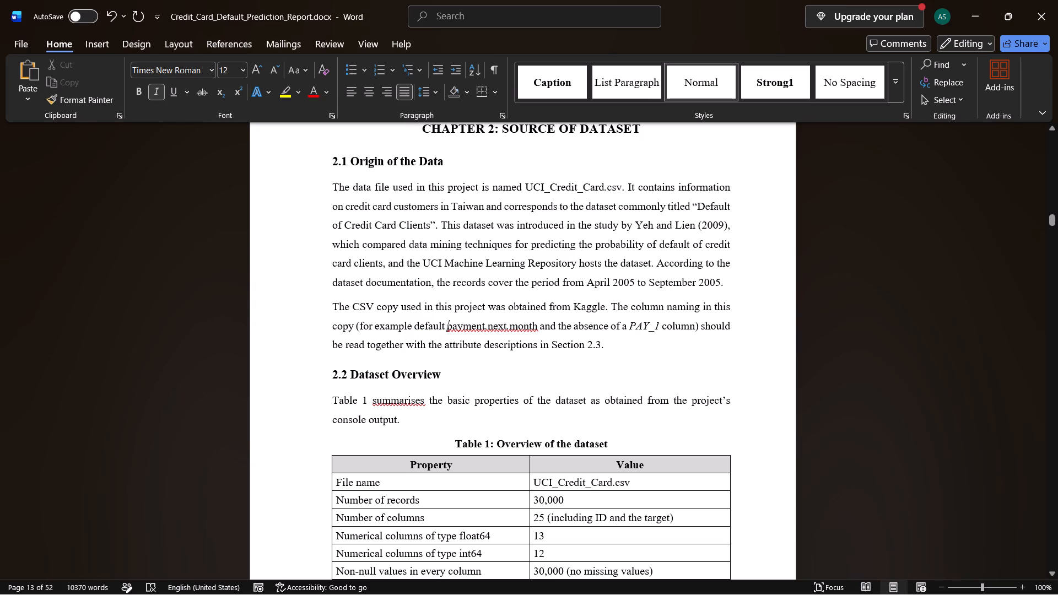
{"action": "left_click", "coordinate": [486, 328]}
{"action": "key", "text": "Right"}
{"action": "key", "text": "BackSpace"}
{"action": "key", "text": "space"}
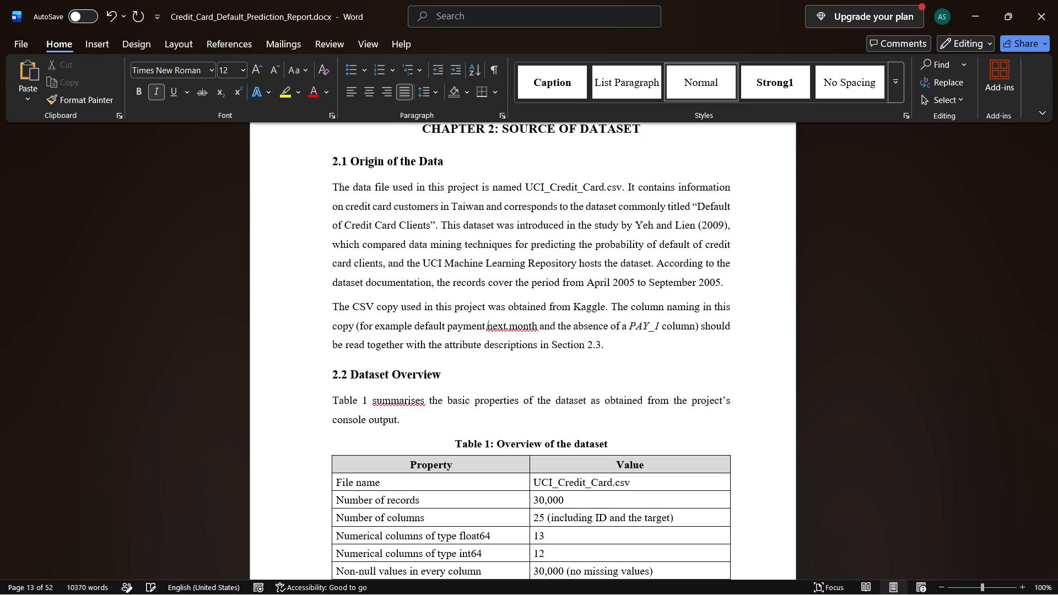
{"action": "left_click", "coordinate": [507, 327]}
{"action": "key", "text": "Right"}
{"action": "key", "text": "BackSpace"}
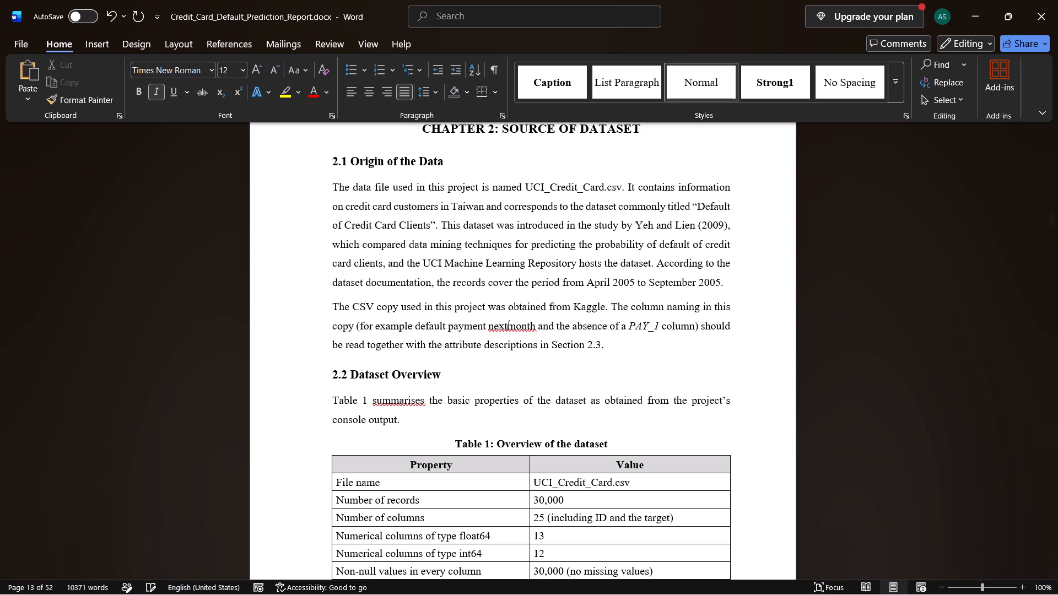
{"action": "key", "text": "space"}
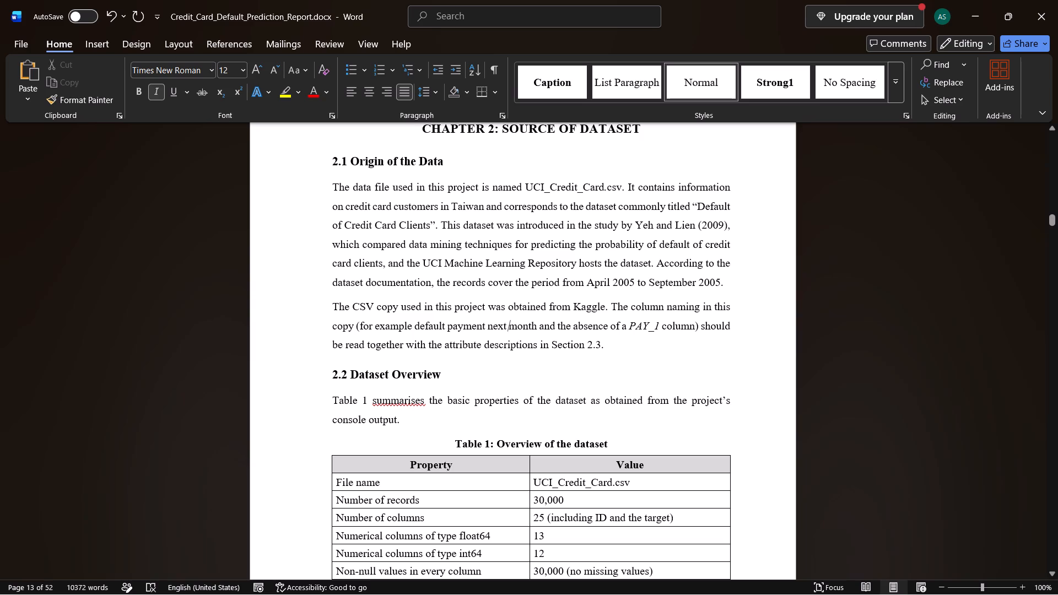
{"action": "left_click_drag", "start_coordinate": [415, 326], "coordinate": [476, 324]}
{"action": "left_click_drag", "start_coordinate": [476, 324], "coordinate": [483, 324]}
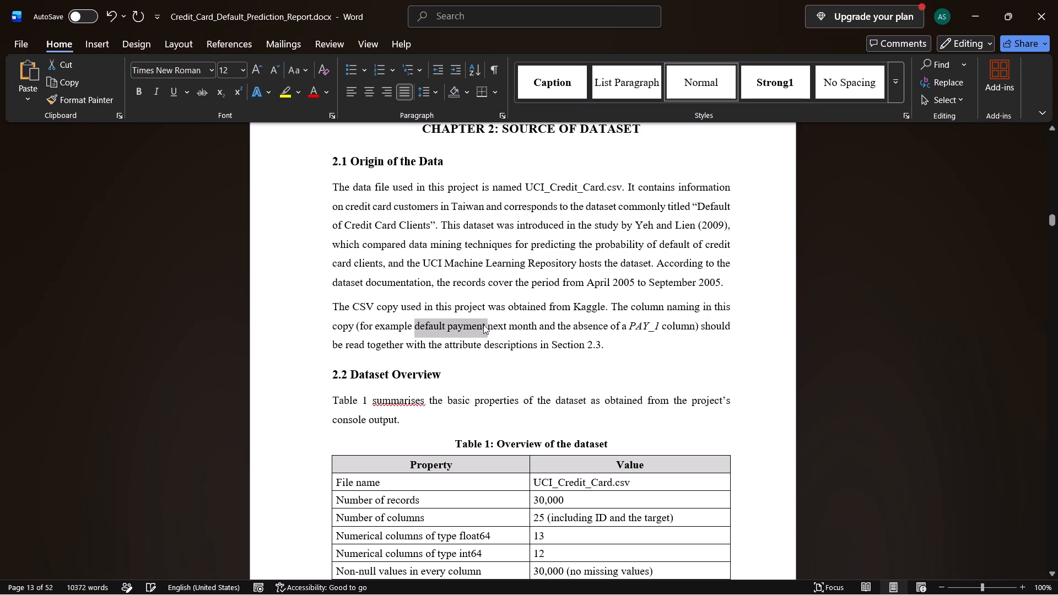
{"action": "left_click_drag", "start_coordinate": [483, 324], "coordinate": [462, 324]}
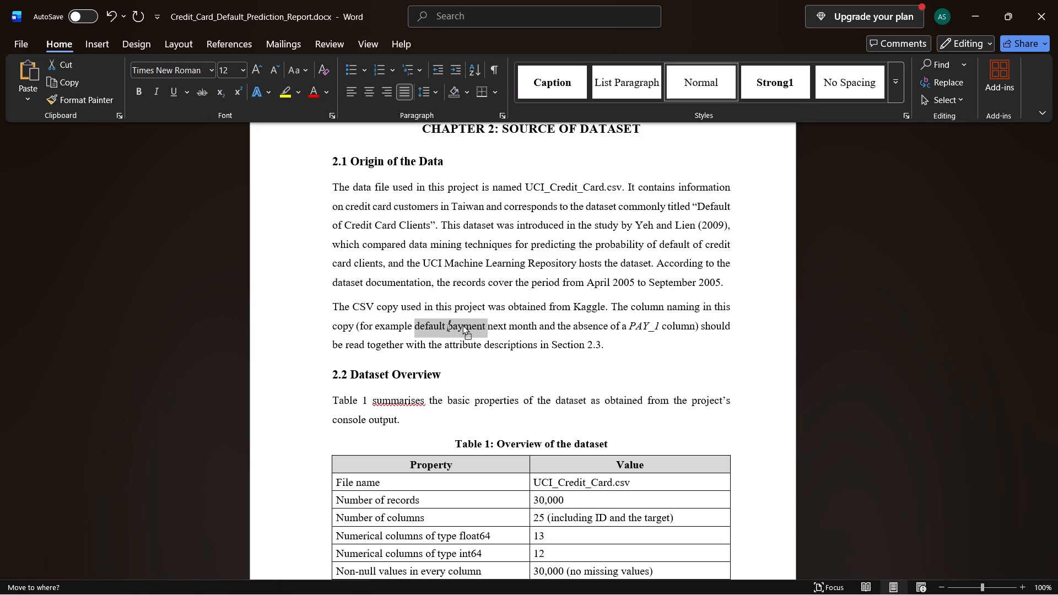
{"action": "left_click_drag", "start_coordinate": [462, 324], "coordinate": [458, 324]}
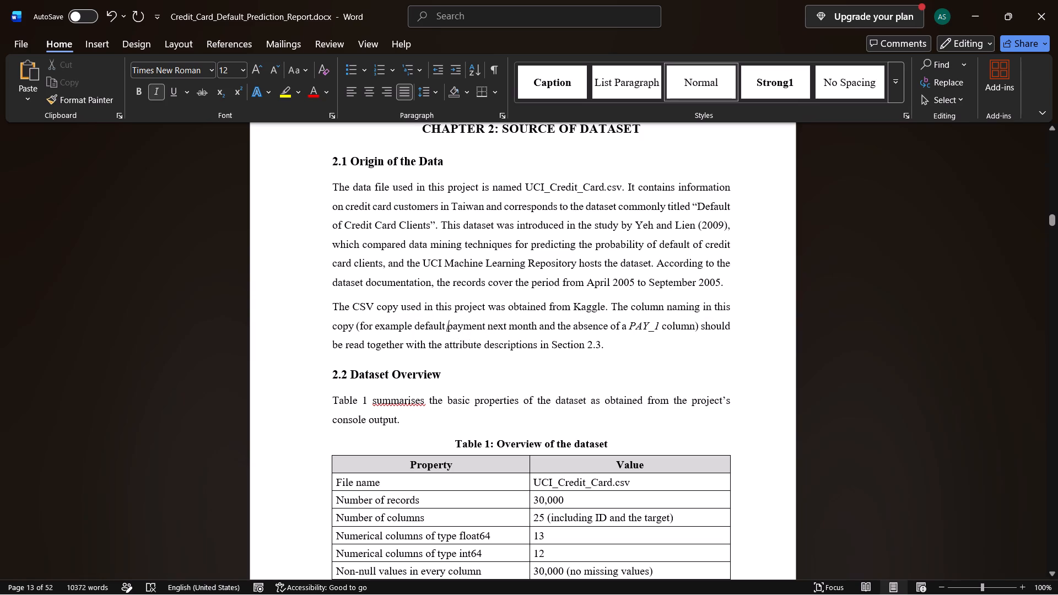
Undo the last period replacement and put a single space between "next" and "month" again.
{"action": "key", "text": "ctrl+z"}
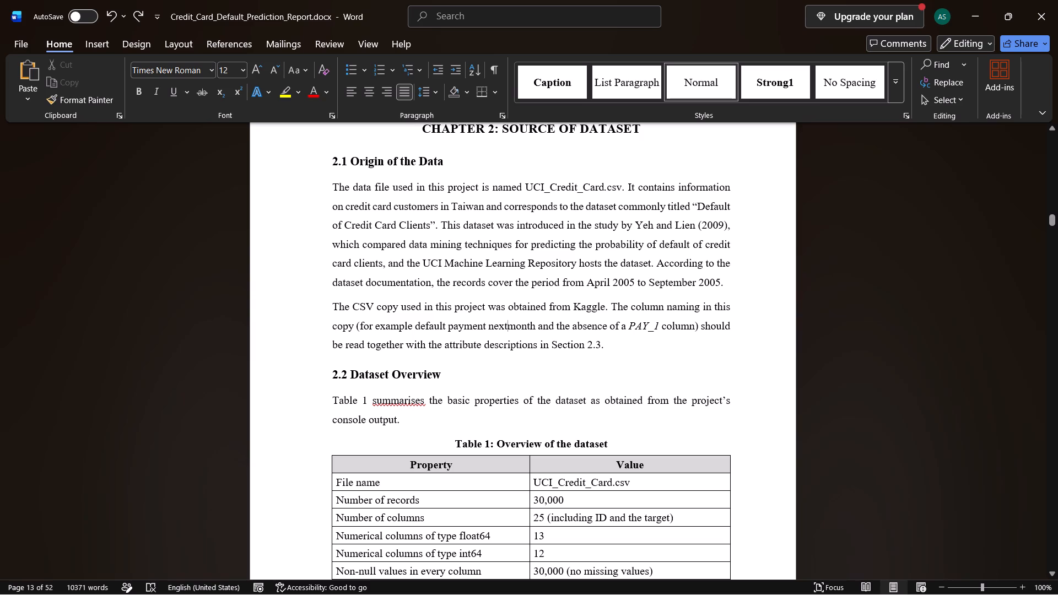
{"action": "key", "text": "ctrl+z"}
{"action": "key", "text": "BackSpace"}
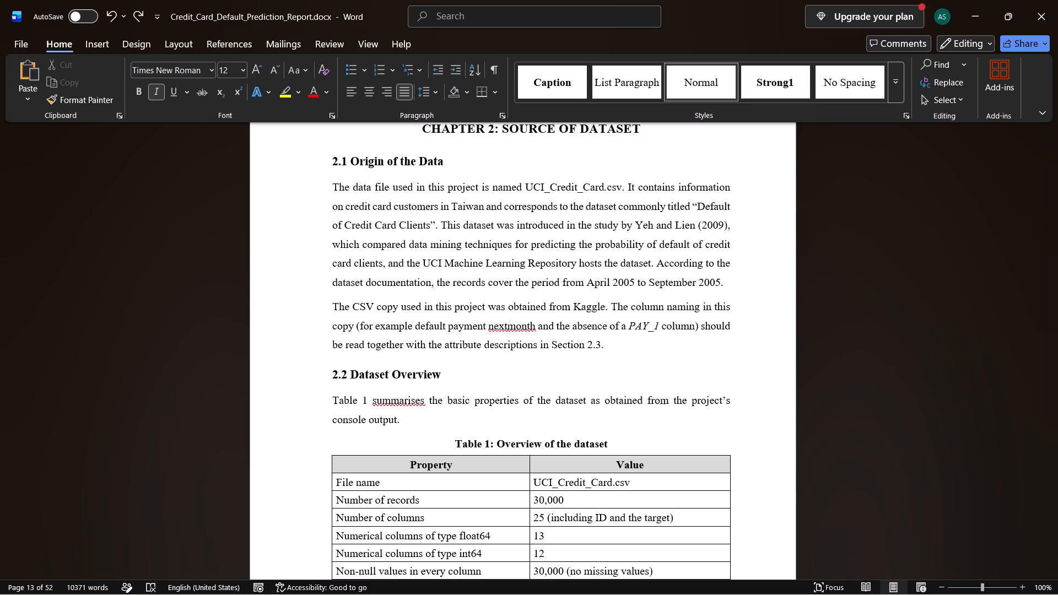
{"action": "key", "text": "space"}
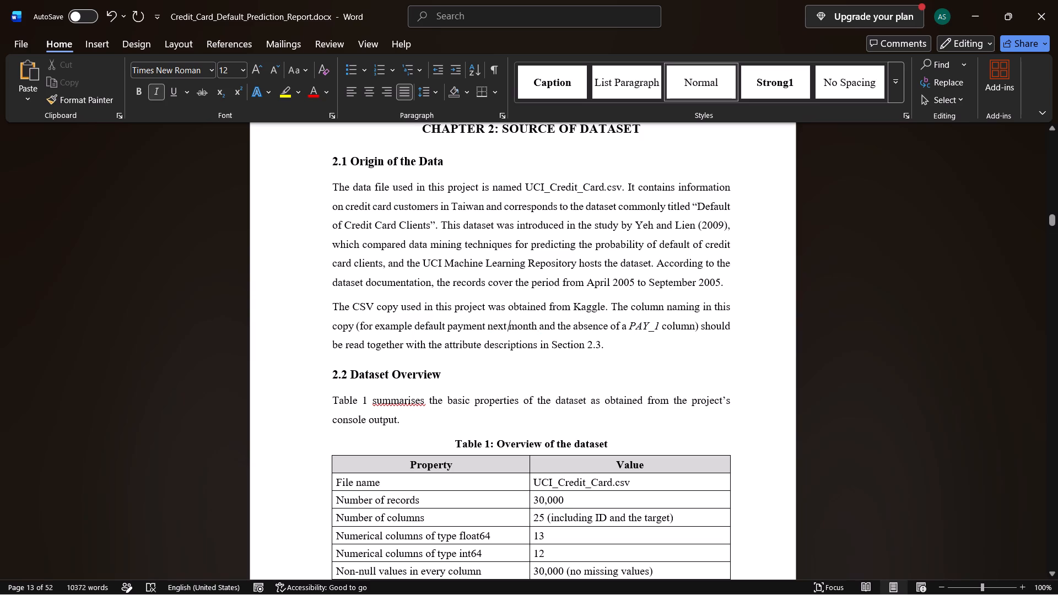
Make the phrase "default payment next month" bold in section 2.1's CSV copy paragraph.
{"action": "left_click_drag", "start_coordinate": [414, 326], "coordinate": [529, 322]}
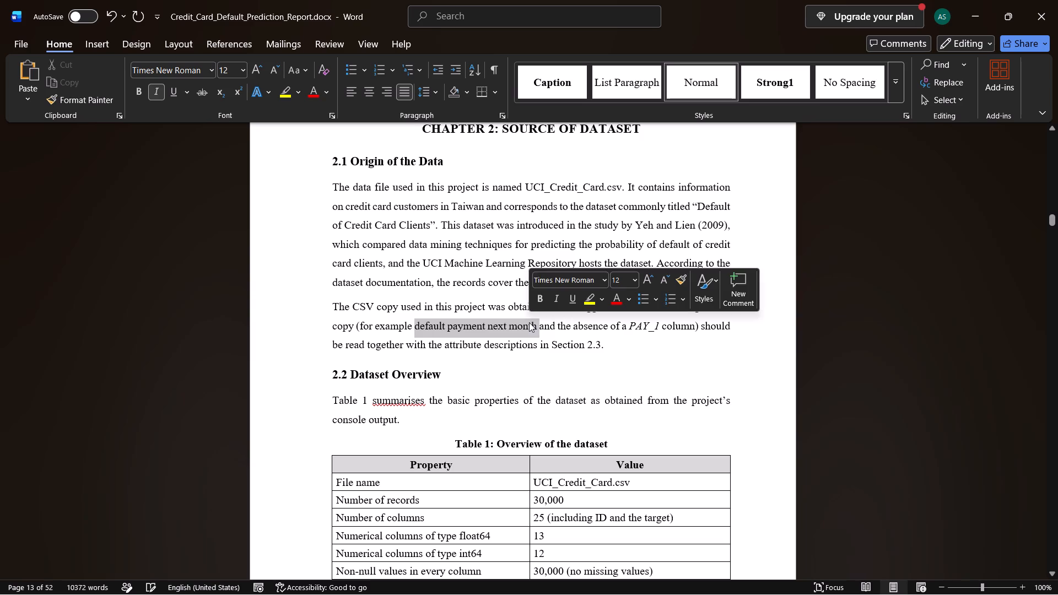
{"action": "left_click", "coordinate": [539, 294]}
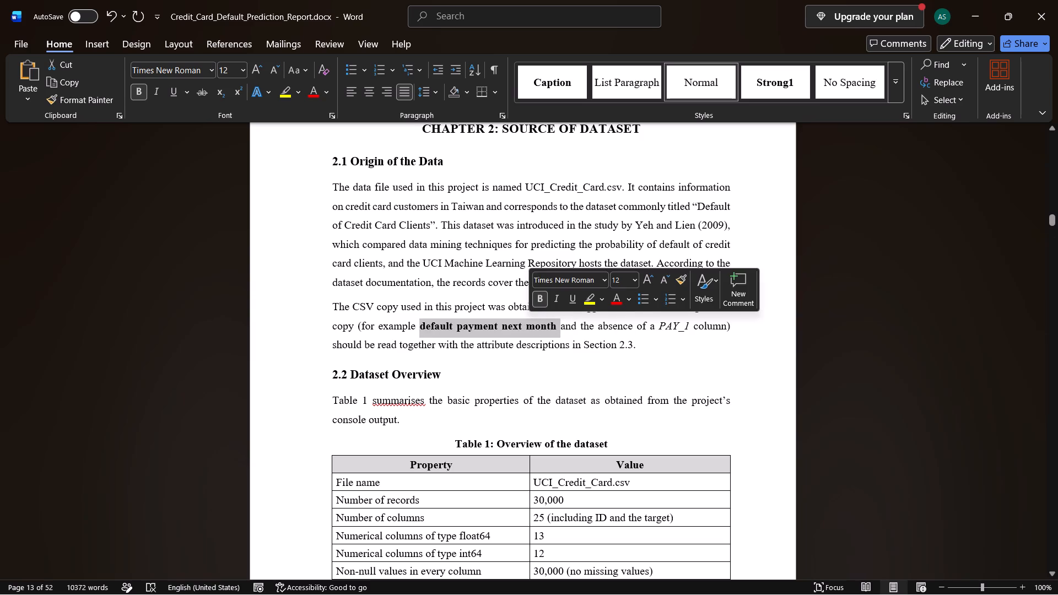
{"action": "left_click", "coordinate": [627, 361]}
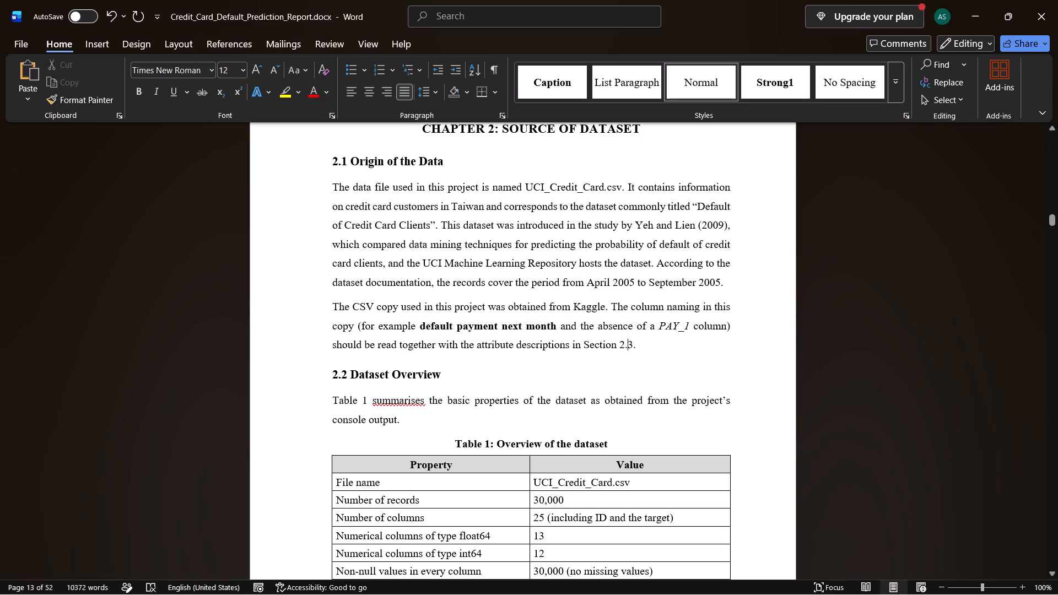
Remove the italics from both parts of the column name PAY_1 in section 2.1's CSV copy paragraph.
{"action": "left_click", "coordinate": [659, 329]}
{"action": "left_click", "coordinate": [670, 327]}
{"action": "left_click", "coordinate": [159, 90]}
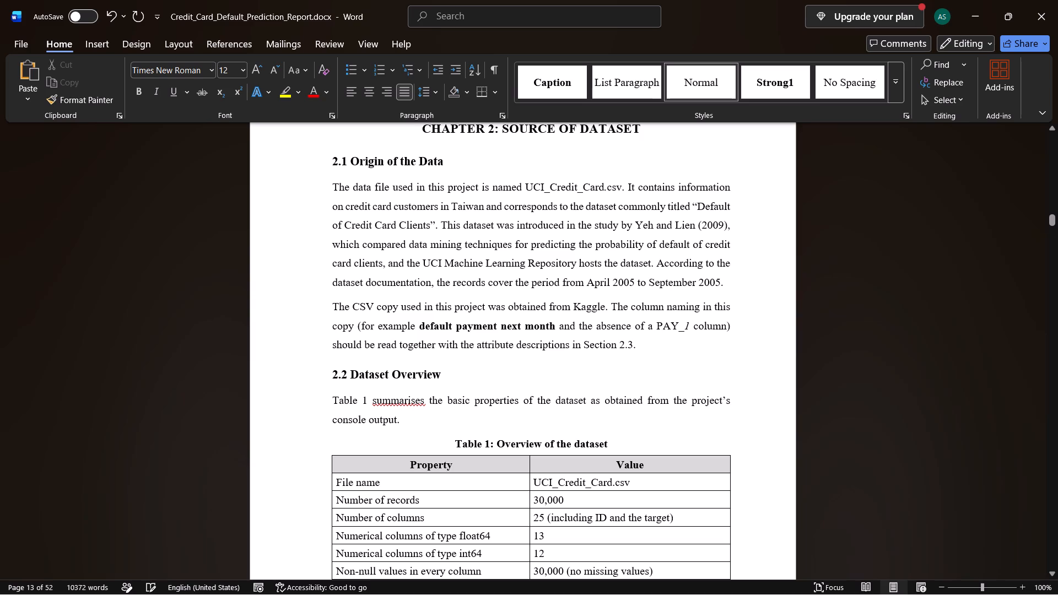
{"action": "left_click", "coordinate": [685, 331]}
{"action": "left_click", "coordinate": [155, 89]}
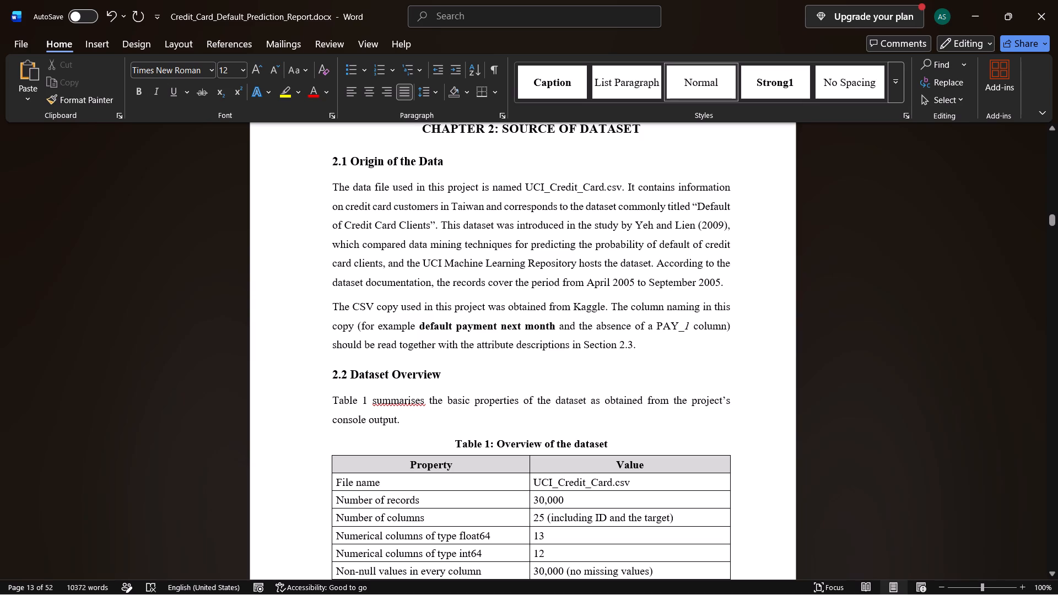
{"action": "left_click", "coordinate": [692, 320]}
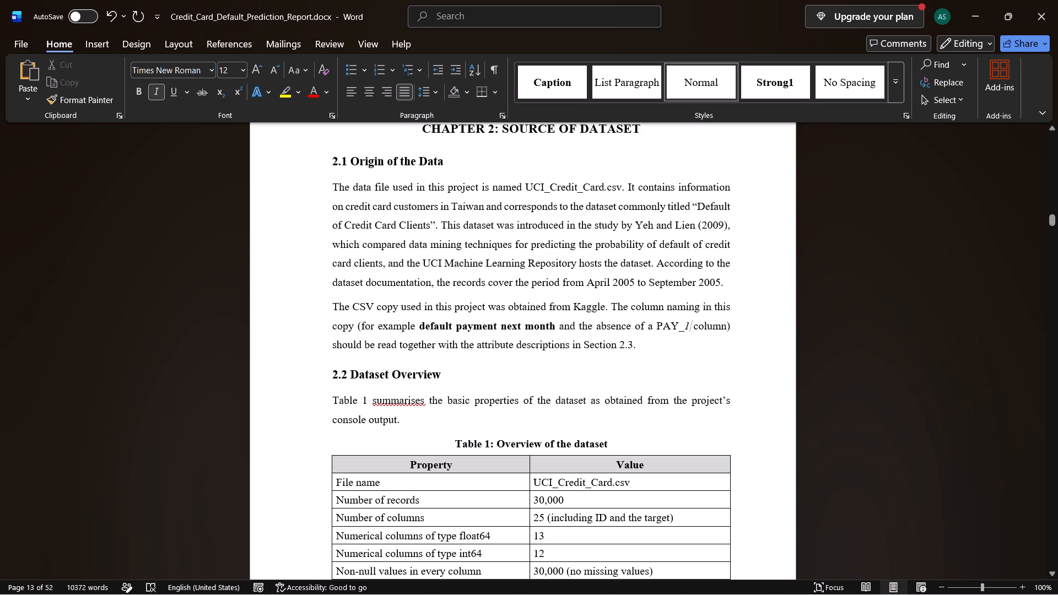
{"action": "left_click", "coordinate": [686, 329]}
{"action": "left_click", "coordinate": [687, 327]}
{"action": "left_click", "coordinate": [690, 324]}
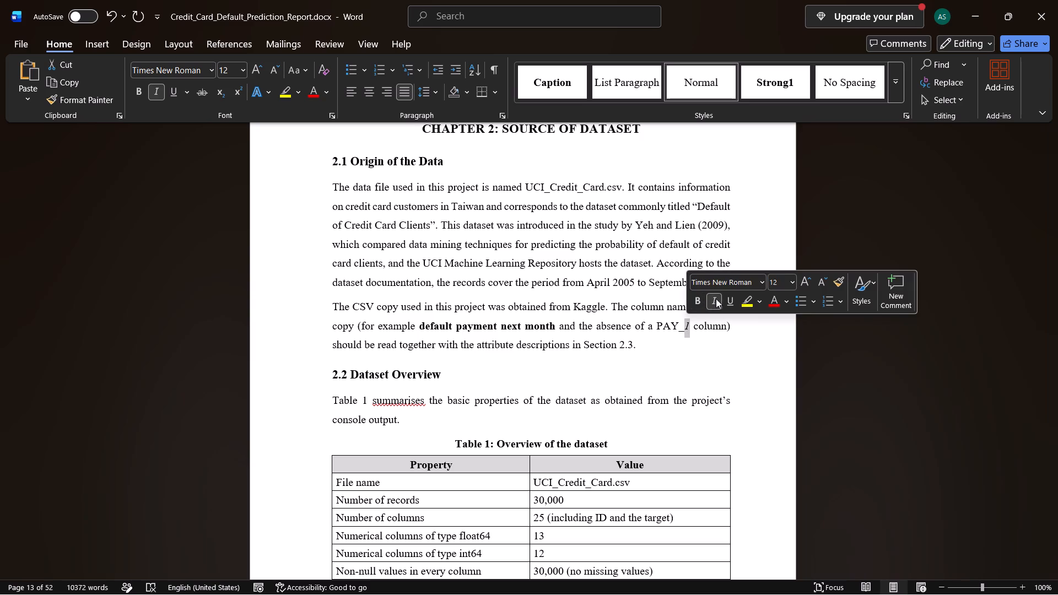
{"action": "left_click", "coordinate": [718, 297]}
{"action": "left_click", "coordinate": [726, 372]}
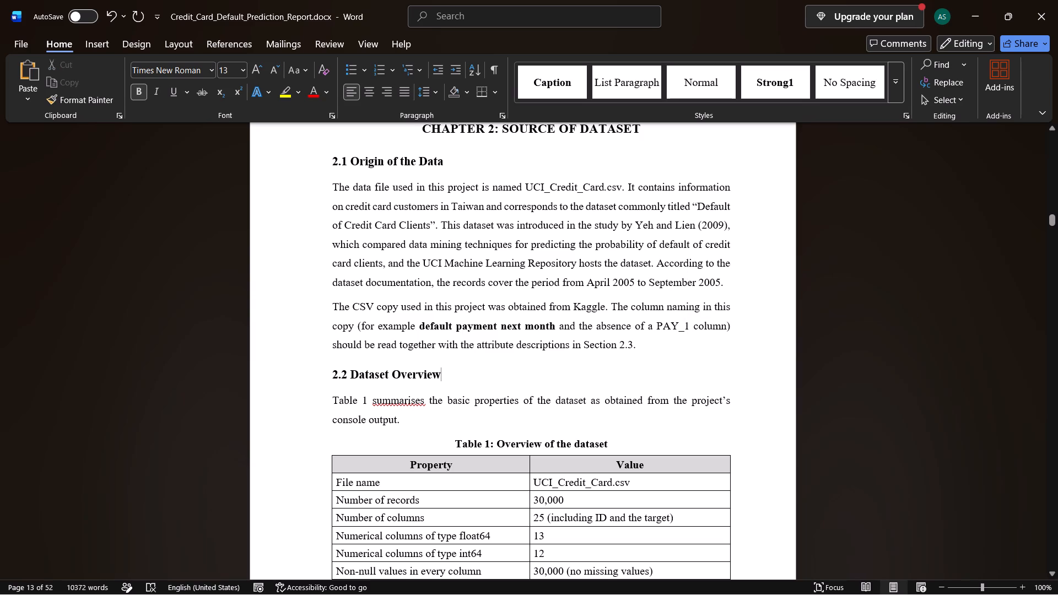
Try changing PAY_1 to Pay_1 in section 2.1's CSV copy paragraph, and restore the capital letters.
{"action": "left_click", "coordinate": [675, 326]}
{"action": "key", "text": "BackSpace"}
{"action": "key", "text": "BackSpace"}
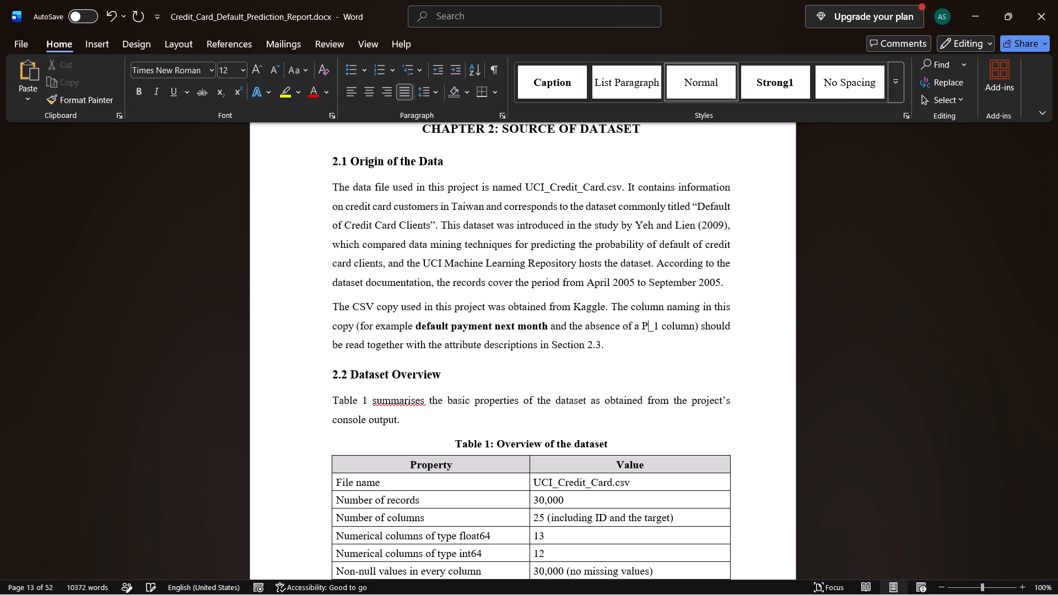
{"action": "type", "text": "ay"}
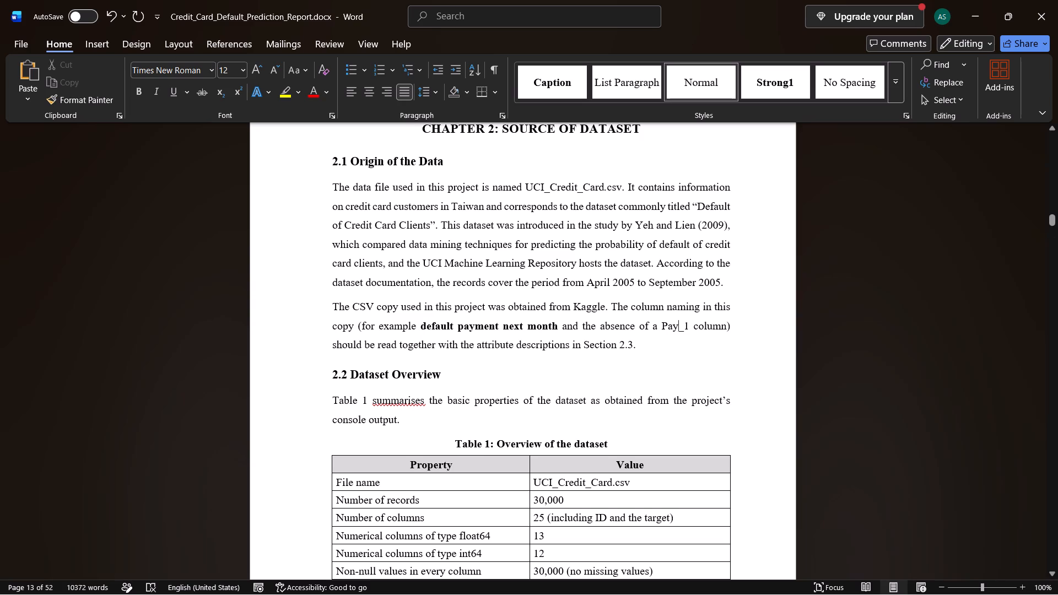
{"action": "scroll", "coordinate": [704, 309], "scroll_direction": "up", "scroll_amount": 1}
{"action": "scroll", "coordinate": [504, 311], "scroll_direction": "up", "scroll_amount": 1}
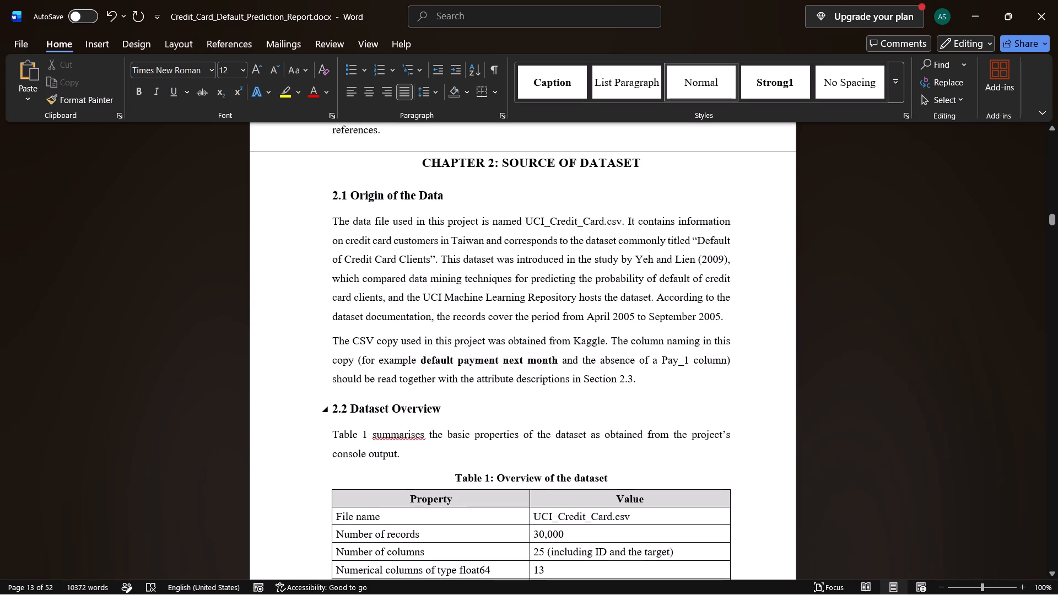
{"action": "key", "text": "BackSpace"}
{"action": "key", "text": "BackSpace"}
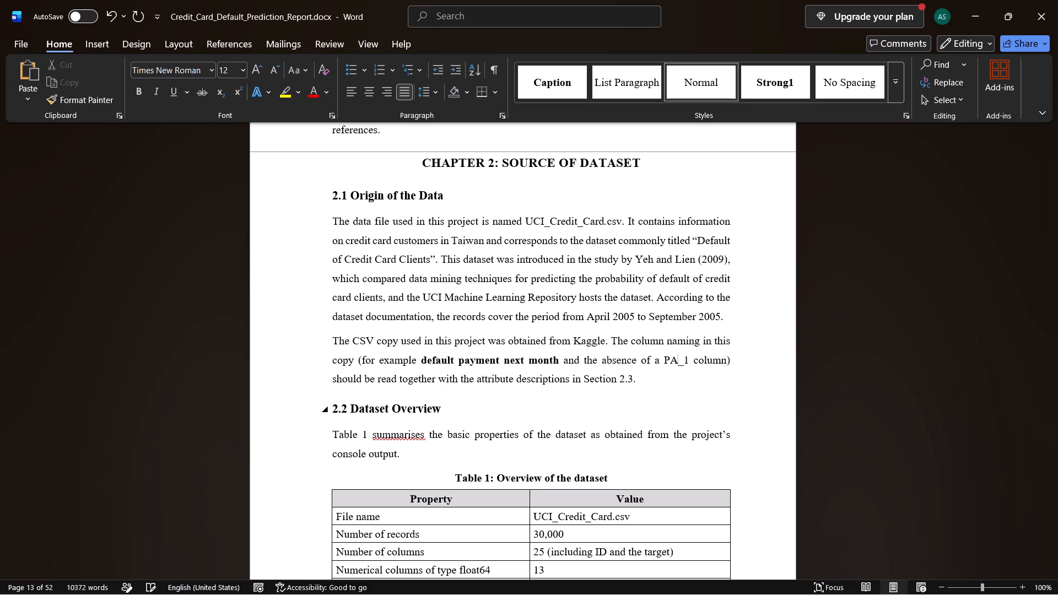
Review the text and tables from section 1.6 through section 2.4 for remaining formatting inconsistencies.
{"action": "scroll", "coordinate": [642, 312], "scroll_direction": "up", "scroll_amount": 1}
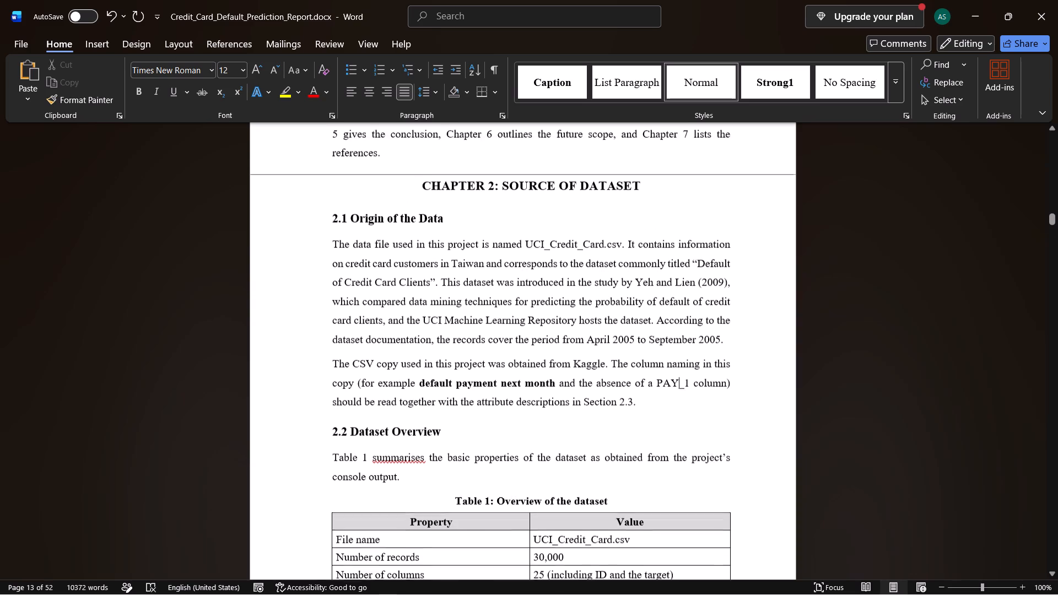
{"action": "scroll", "coordinate": [642, 312], "scroll_direction": "up", "scroll_amount": 2}
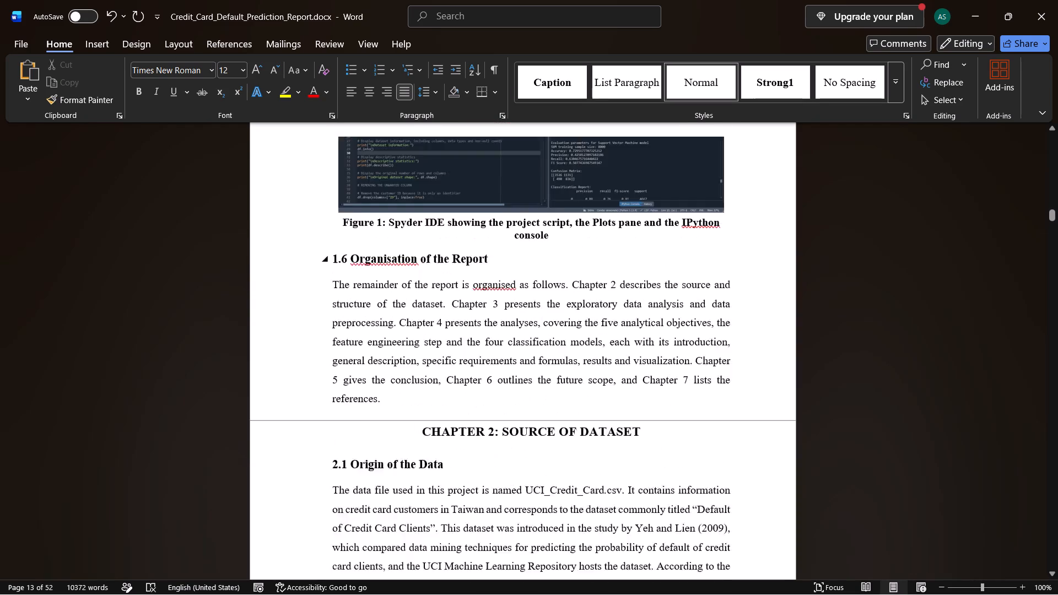
{"action": "scroll", "coordinate": [642, 312], "scroll_direction": "up", "scroll_amount": 1}
{"action": "scroll", "coordinate": [642, 312], "scroll_direction": "down", "scroll_amount": 2}
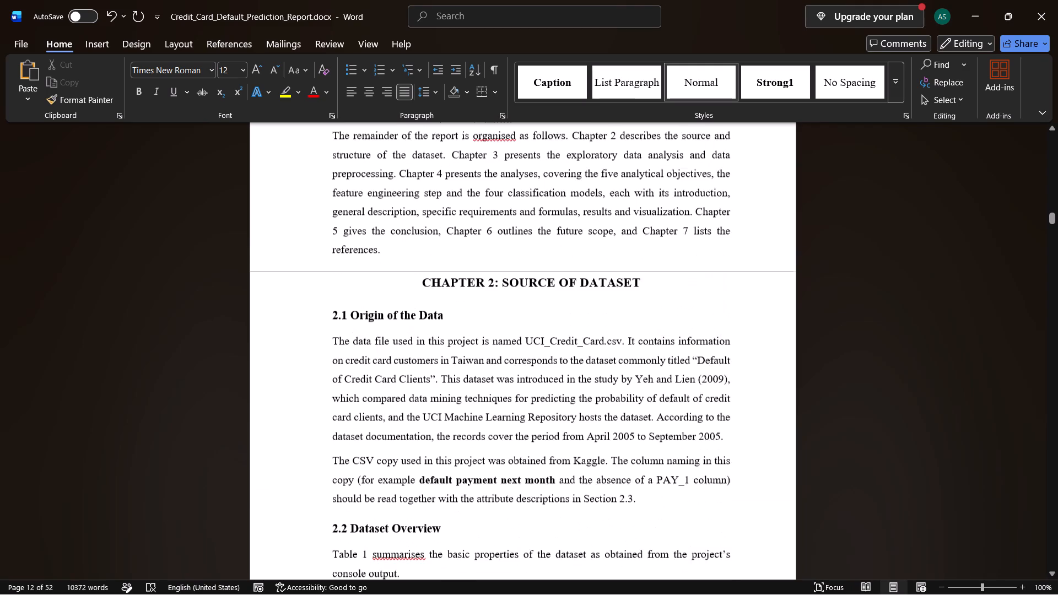
{"action": "scroll", "coordinate": [642, 312], "scroll_direction": "down", "scroll_amount": 2}
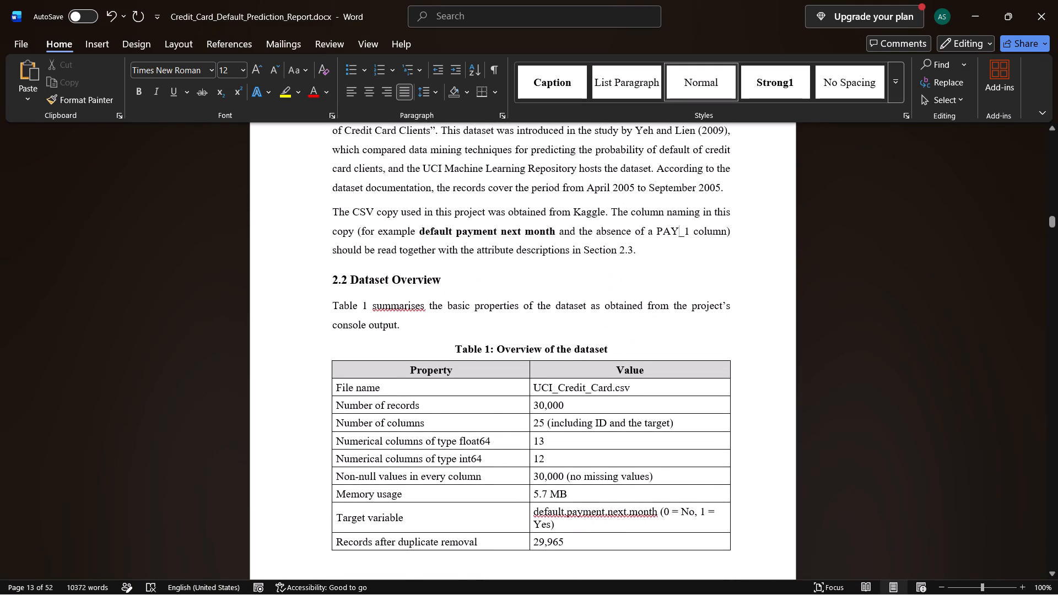
{"action": "scroll", "coordinate": [642, 312], "scroll_direction": "down", "scroll_amount": 1}
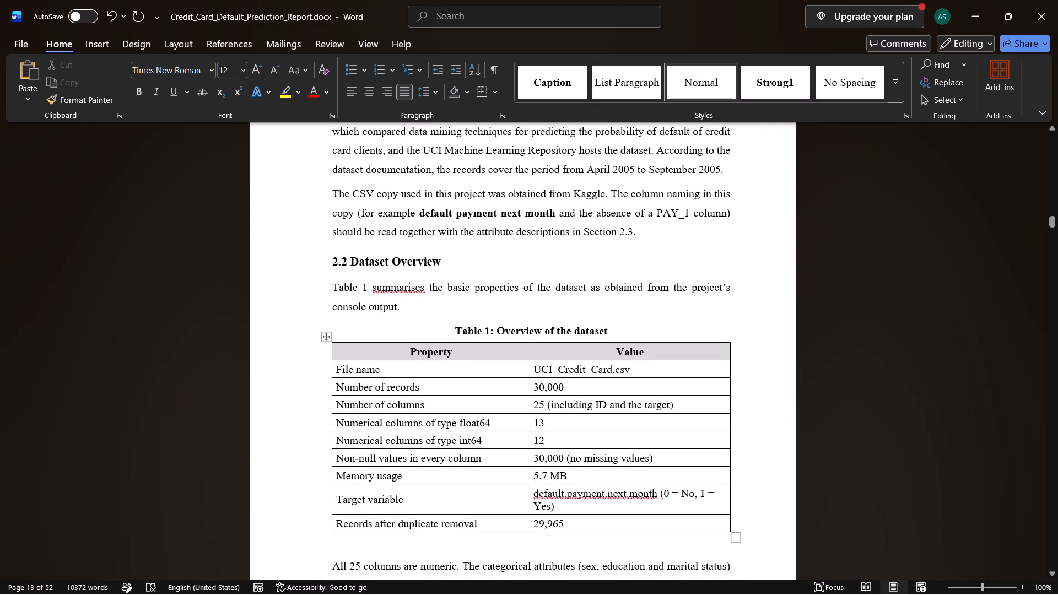
{"action": "scroll", "coordinate": [430, 362], "scroll_direction": "down", "scroll_amount": 1}
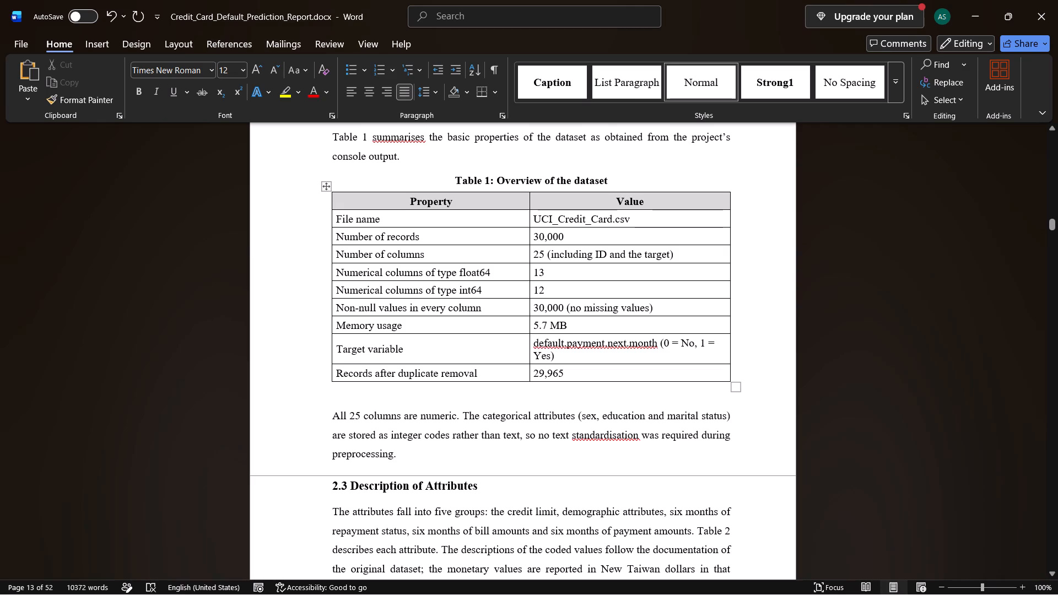
{"action": "scroll", "coordinate": [506, 385], "scroll_direction": "down", "scroll_amount": 1}
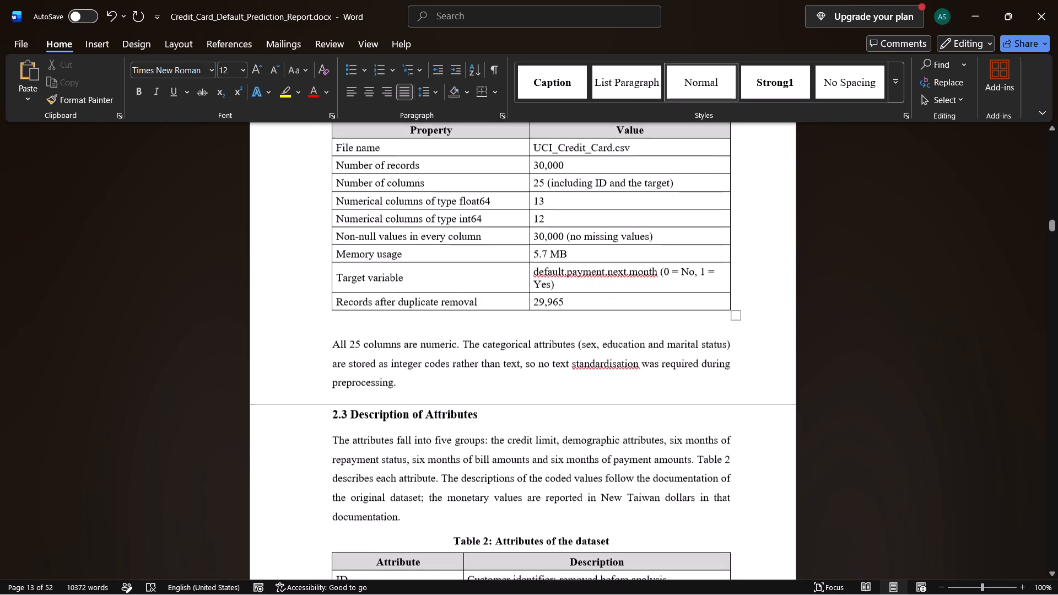
{"action": "scroll", "coordinate": [506, 385], "scroll_direction": "down", "scroll_amount": 1}
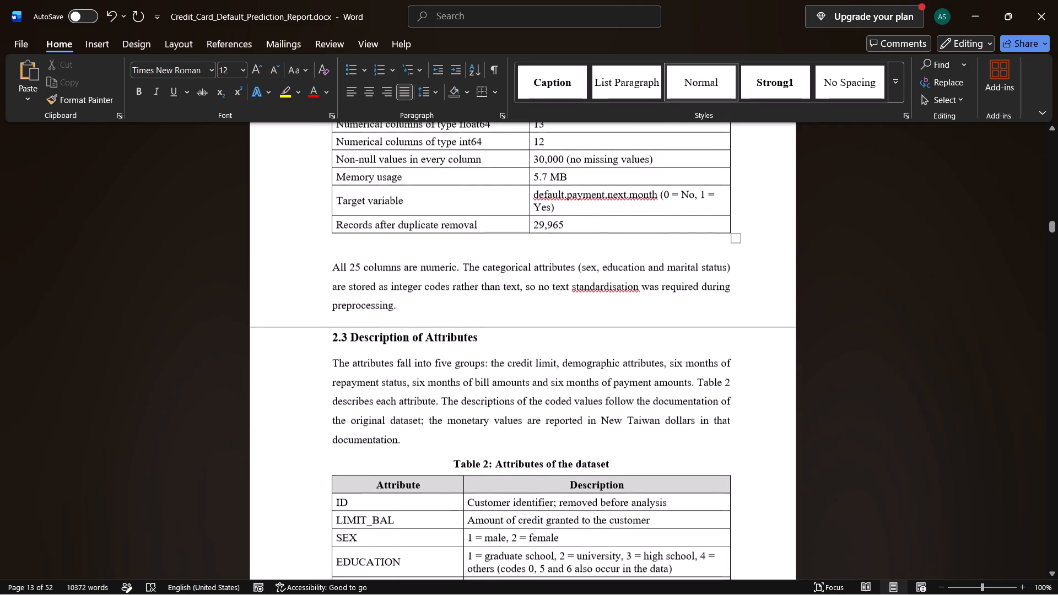
{"action": "scroll", "coordinate": [506, 385], "scroll_direction": "down", "scroll_amount": 3}
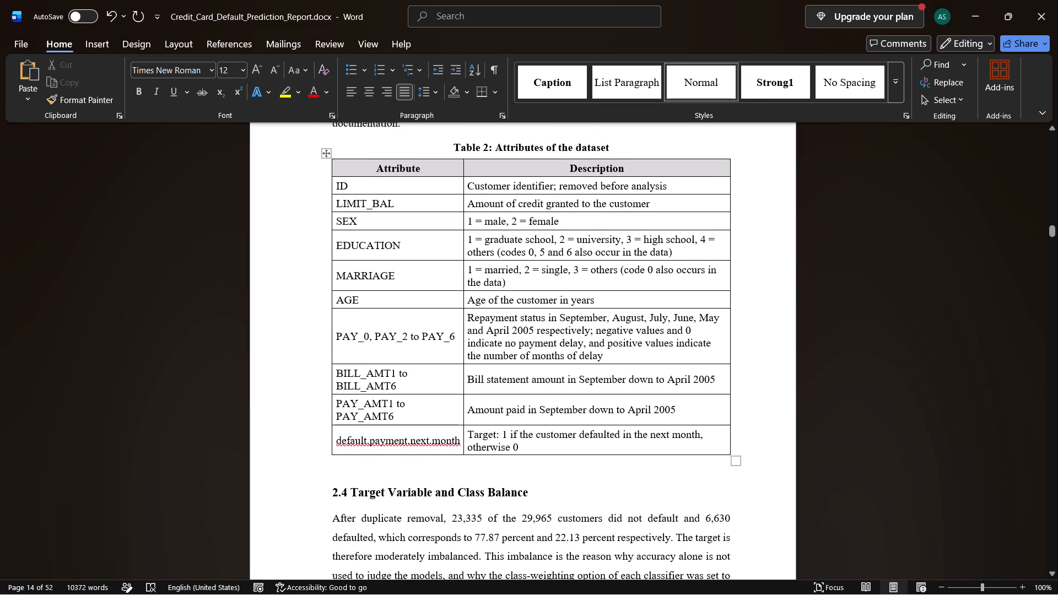
{"action": "scroll", "coordinate": [481, 397], "scroll_direction": "down", "scroll_amount": 2}
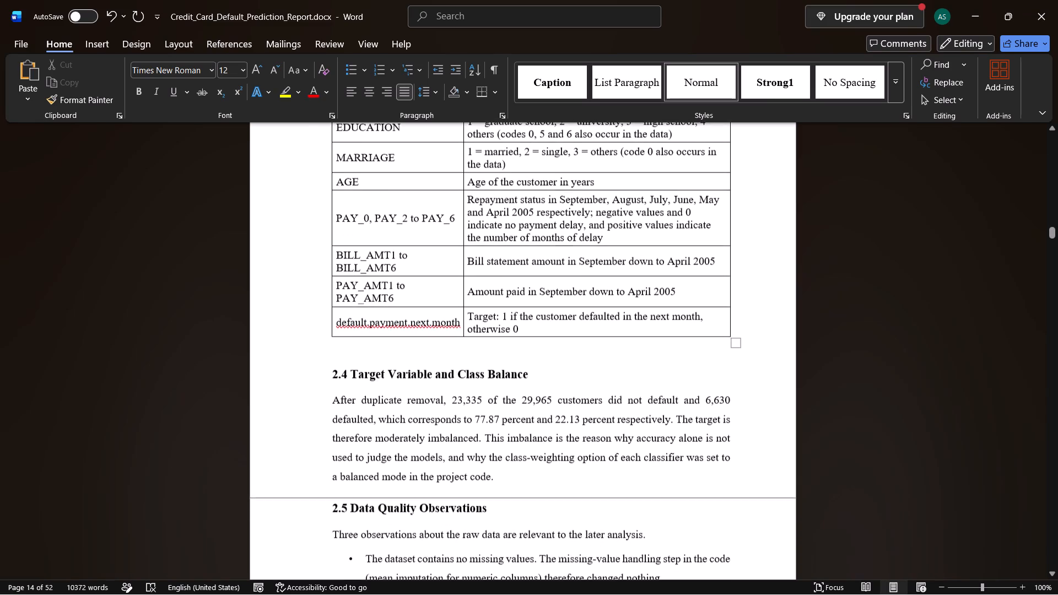
Remove the italics from the column names EDUCATION and MARRIAGE in the third bullet of section 2.5.
{"action": "scroll", "coordinate": [481, 397], "scroll_direction": "down", "scroll_amount": 4}
{"action": "left_click", "coordinate": [424, 366]}
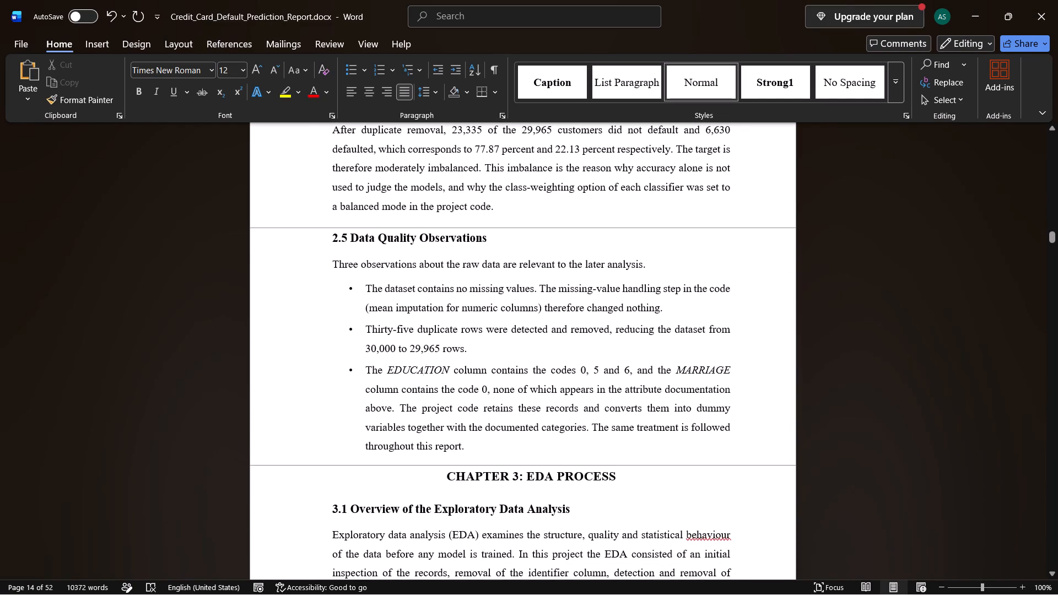
{"action": "left_click", "coordinate": [152, 89]}
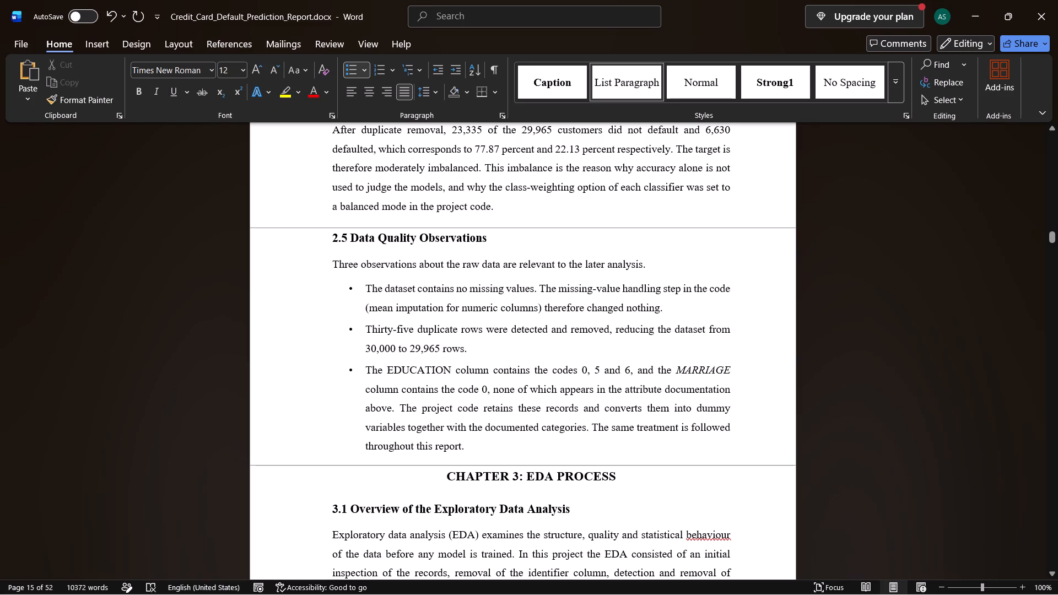
{"action": "left_click_drag", "start_coordinate": [454, 370], "coordinate": [386, 366]}
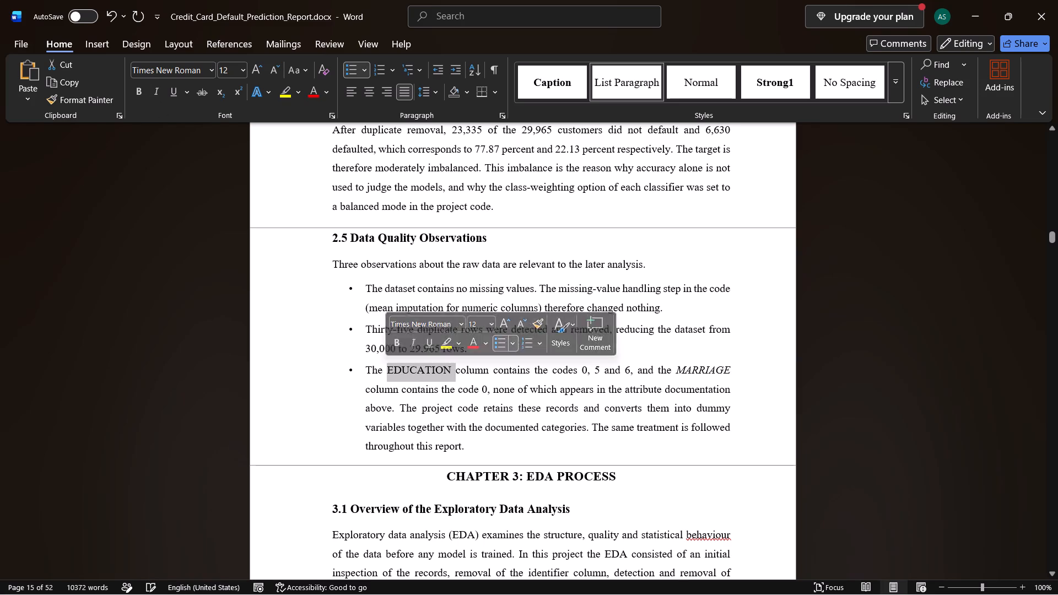
{"action": "left_click", "coordinate": [693, 372]}
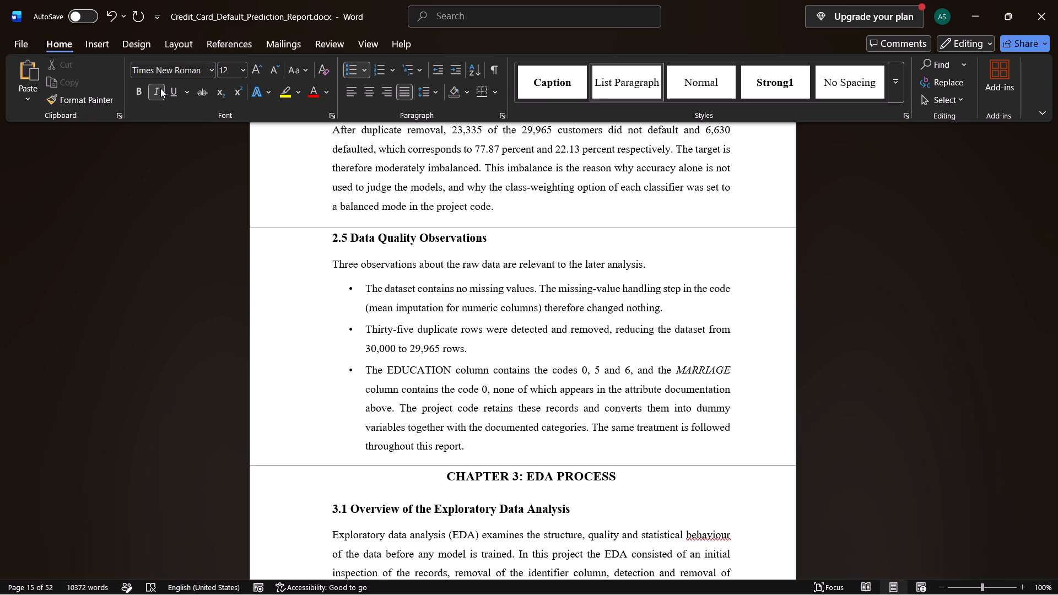
{"action": "left_click", "coordinate": [160, 88]}
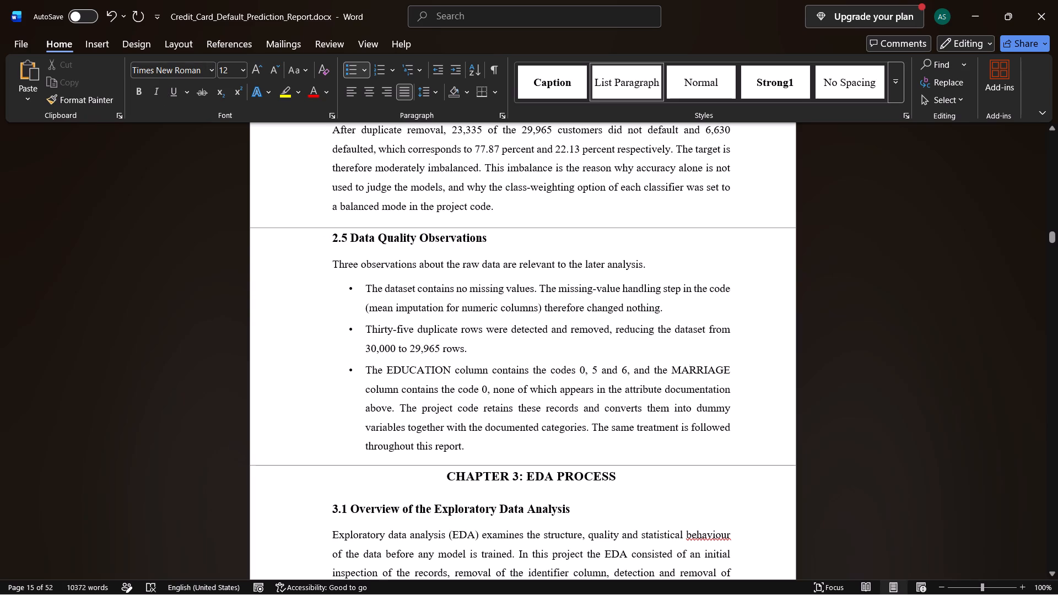
Check the text from section 2.4 through section 3.2 for remaining italic terms.
{"action": "scroll", "coordinate": [506, 396], "scroll_direction": "up", "scroll_amount": 1}
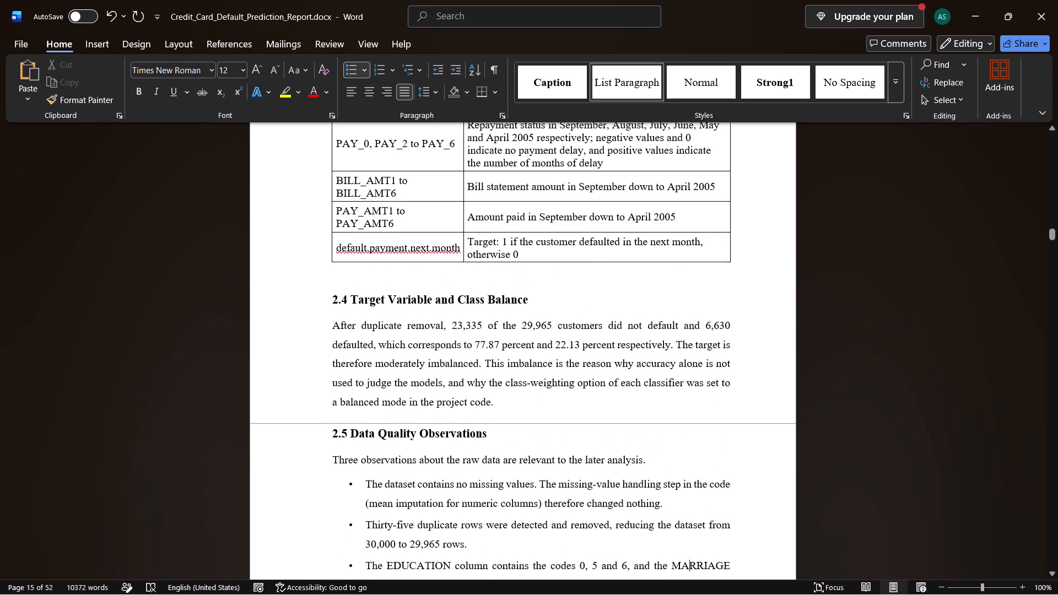
{"action": "scroll", "coordinate": [506, 396], "scroll_direction": "up", "scroll_amount": 1}
{"action": "scroll", "coordinate": [506, 396], "scroll_direction": "down", "scroll_amount": 1}
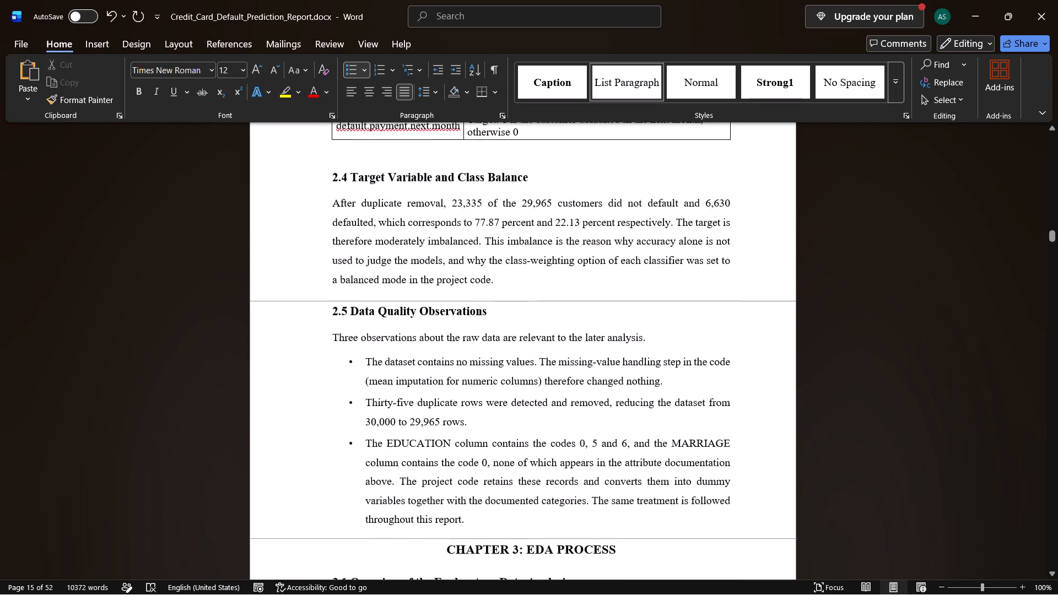
{"action": "scroll", "coordinate": [506, 396], "scroll_direction": "down", "scroll_amount": 2}
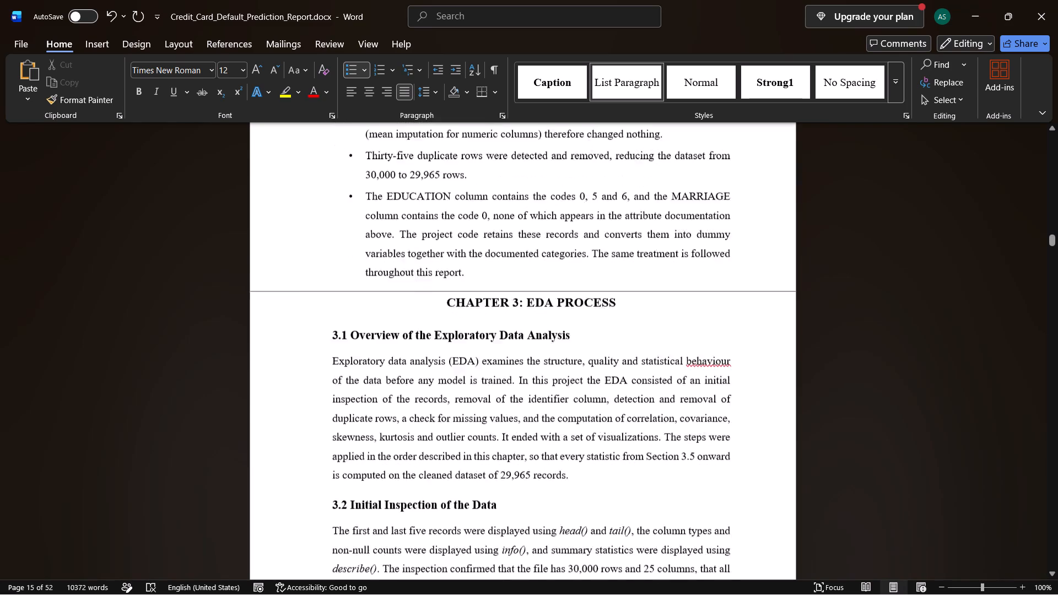
{"action": "scroll", "coordinate": [506, 396], "scroll_direction": "down", "scroll_amount": 2}
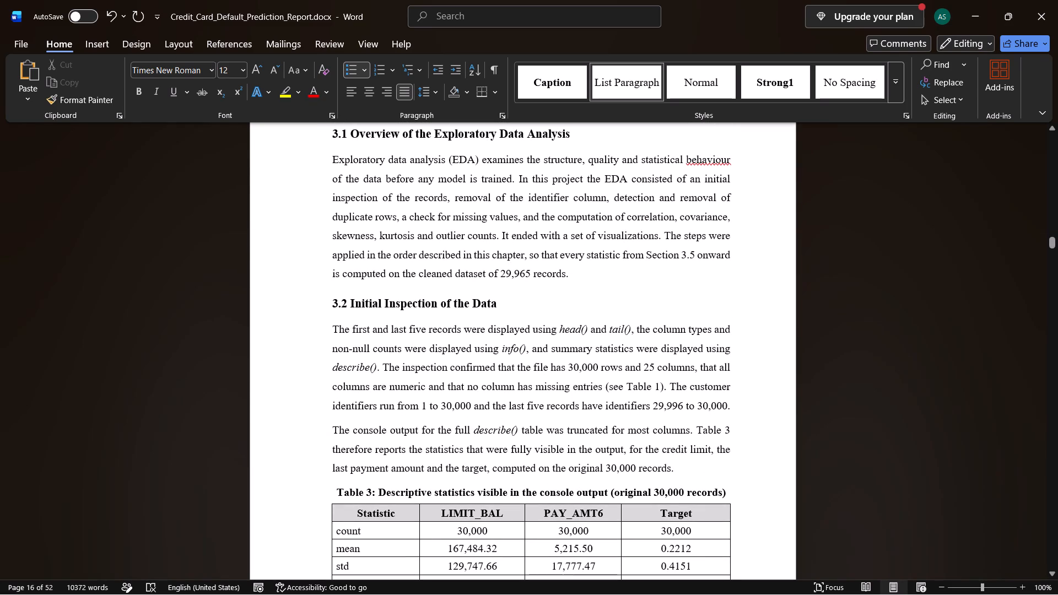
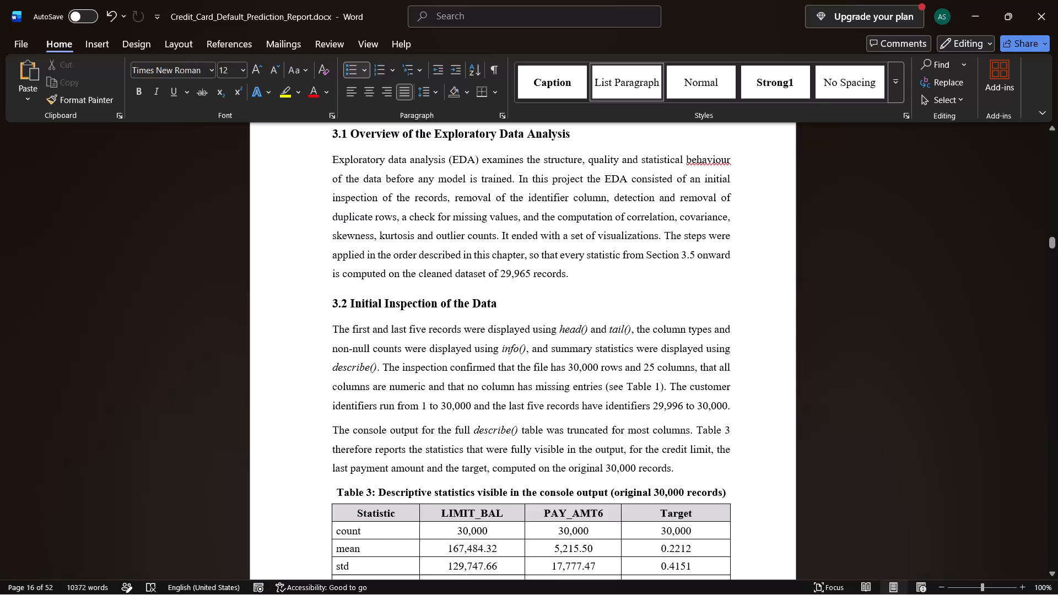
Remove the italics from the function names head, tail, info and describe in section 3.2's first paragraph.
{"action": "scroll", "coordinate": [541, 342], "scroll_direction": "up", "scroll_amount": 1}
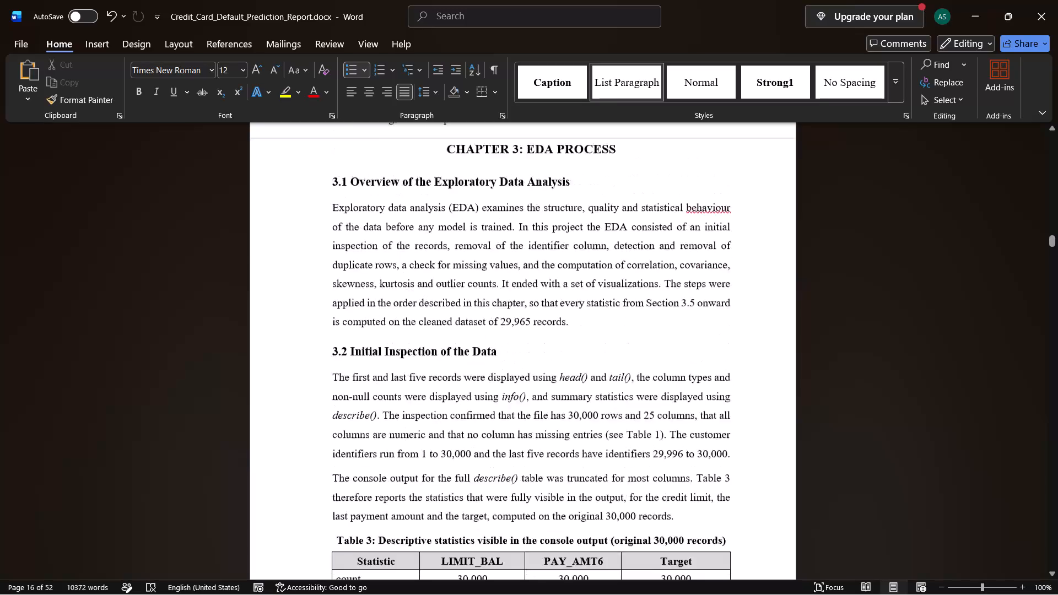
{"action": "scroll", "coordinate": [541, 342], "scroll_direction": "up", "scroll_amount": 2}
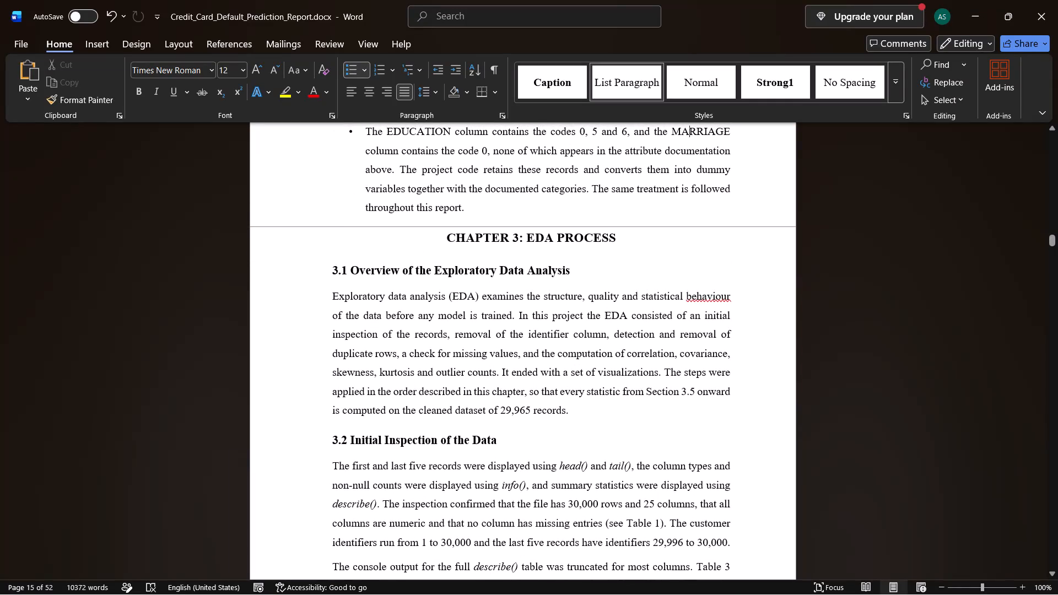
{"action": "scroll", "coordinate": [602, 405], "scroll_direction": "down", "scroll_amount": 2}
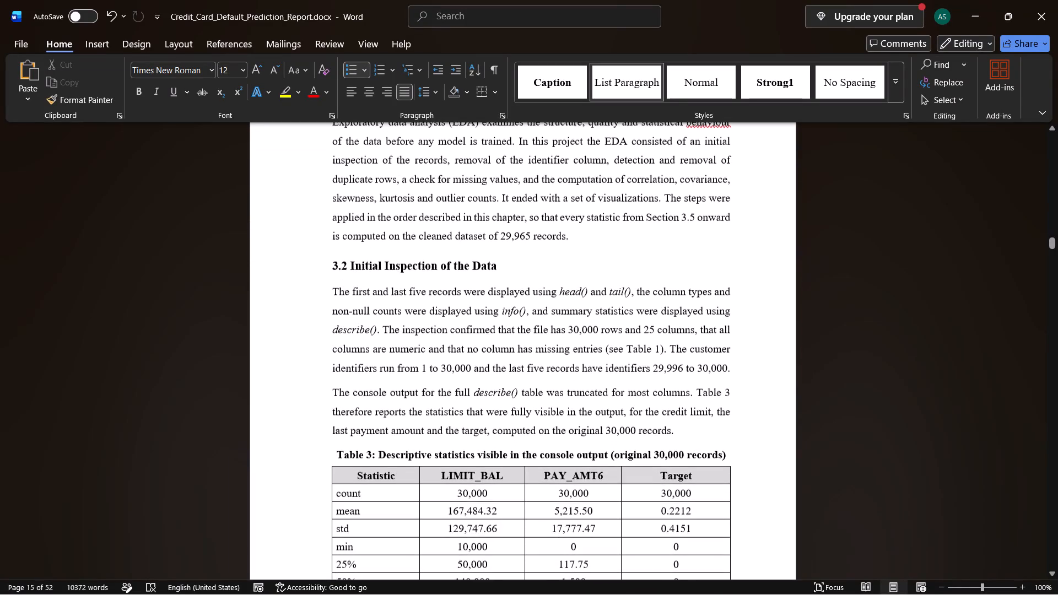
{"action": "left_click", "coordinate": [574, 293]}
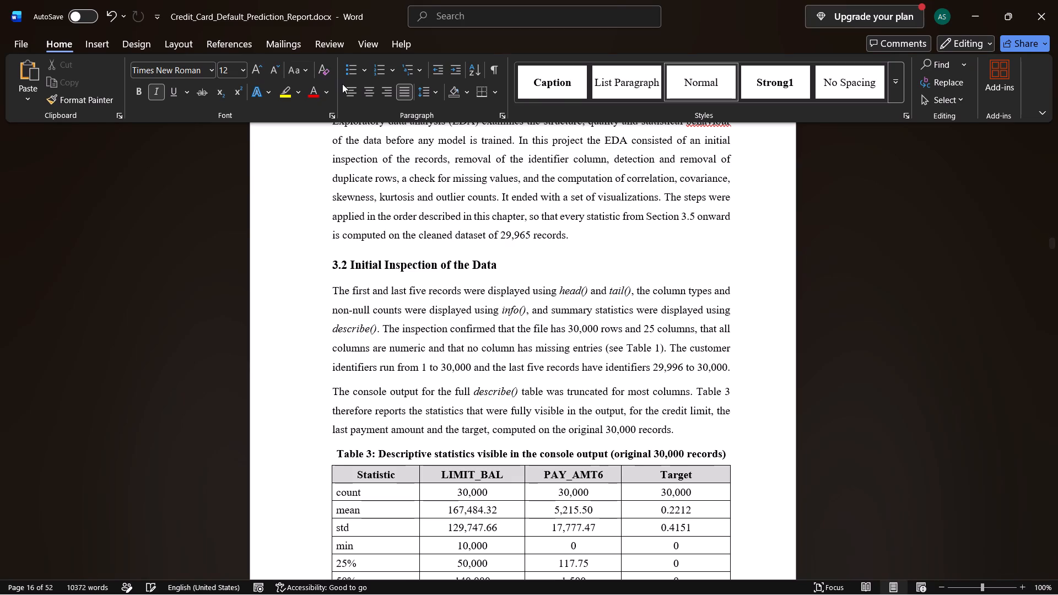
{"action": "left_click", "coordinate": [163, 91]}
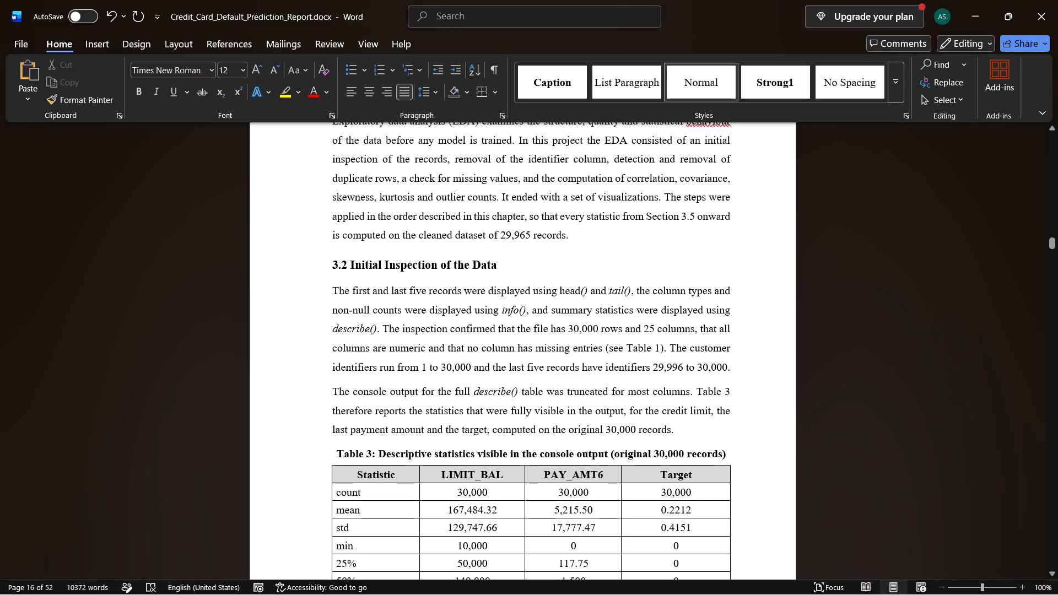
{"action": "left_click", "coordinate": [618, 299]}
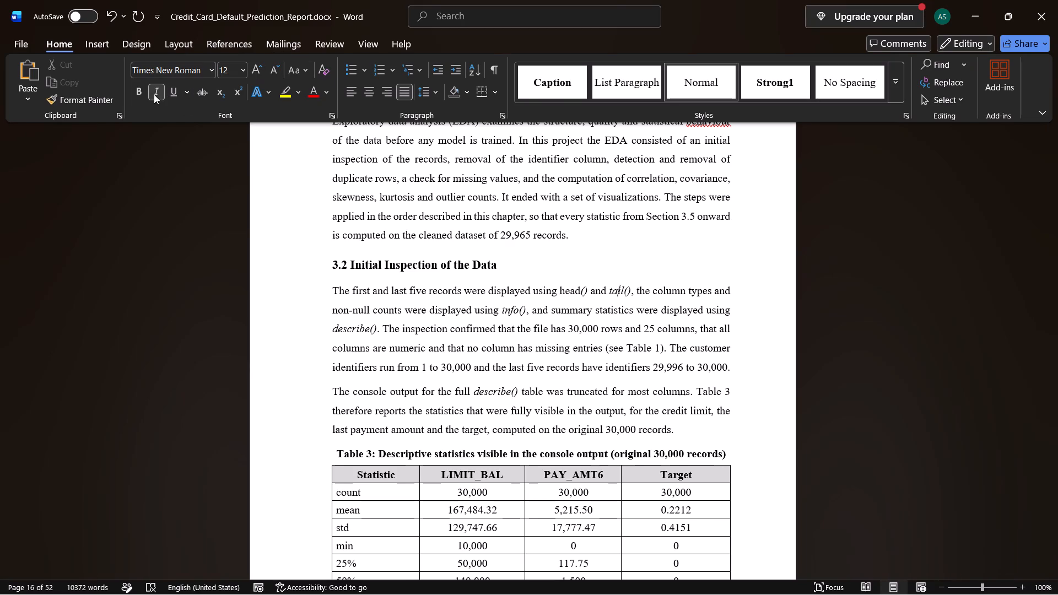
{"action": "left_click", "coordinate": [154, 91]}
{"action": "left_click", "coordinate": [512, 312]}
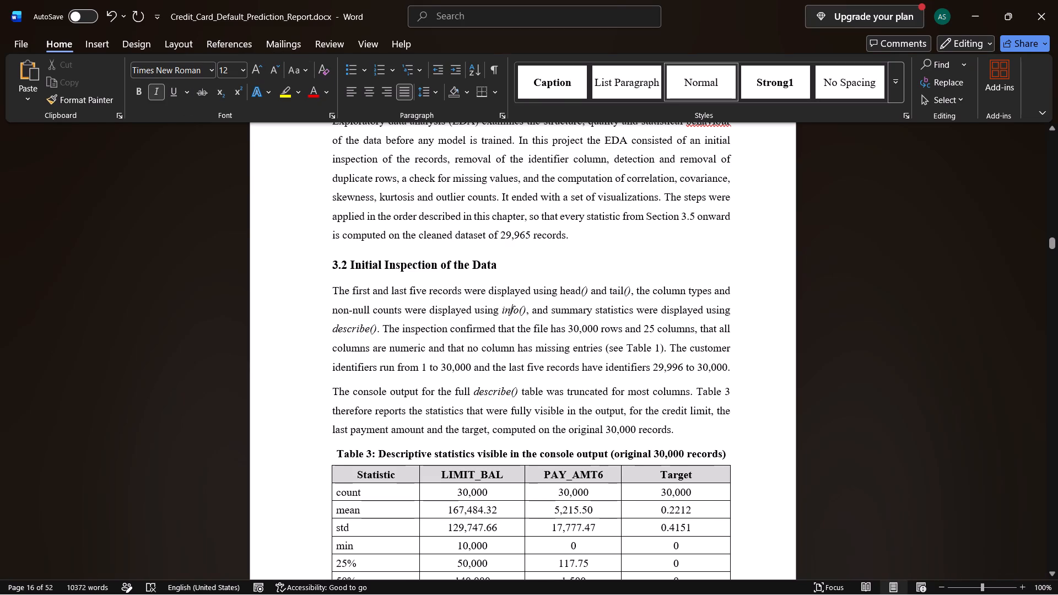
{"action": "left_click", "coordinate": [159, 94]}
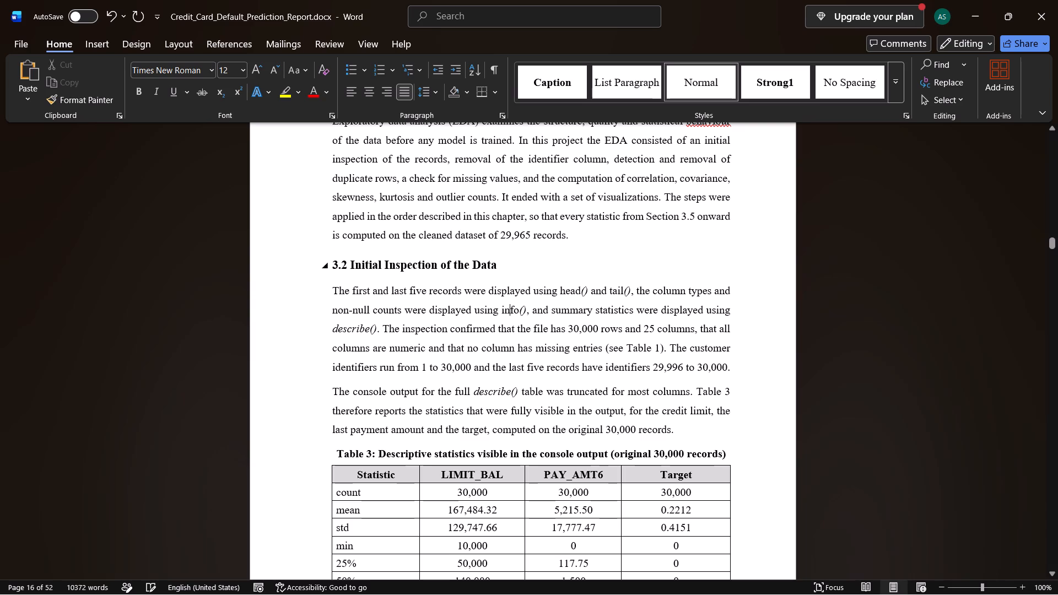
{"action": "left_click", "coordinate": [348, 329]}
{"action": "left_click", "coordinate": [159, 89]}
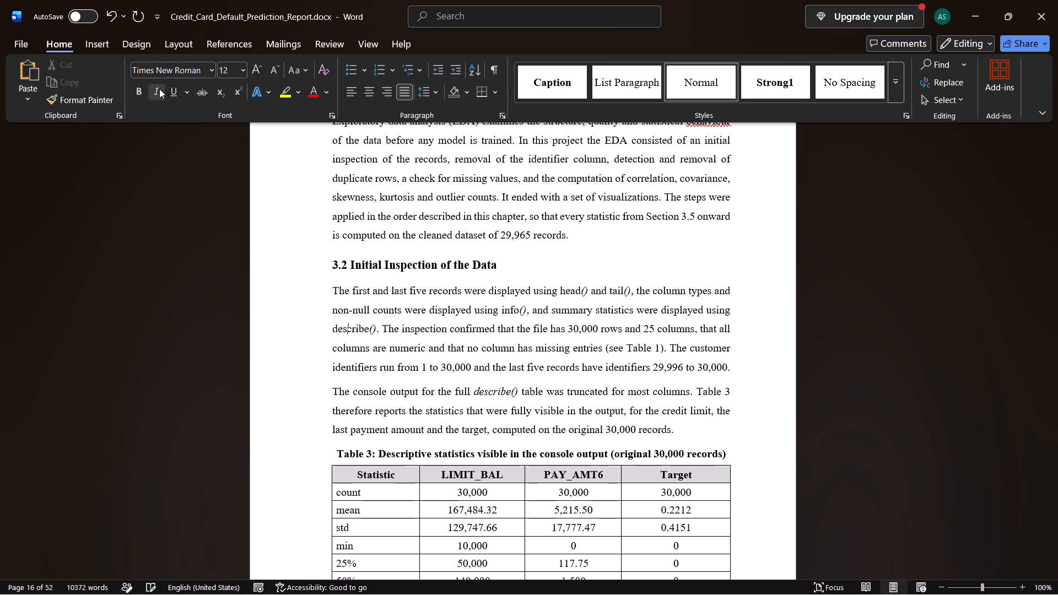
Replace the italic parentheses after head in section 3.2's first paragraph with upright ().
{"action": "scroll", "coordinate": [413, 350], "scroll_direction": "down", "scroll_amount": 1}
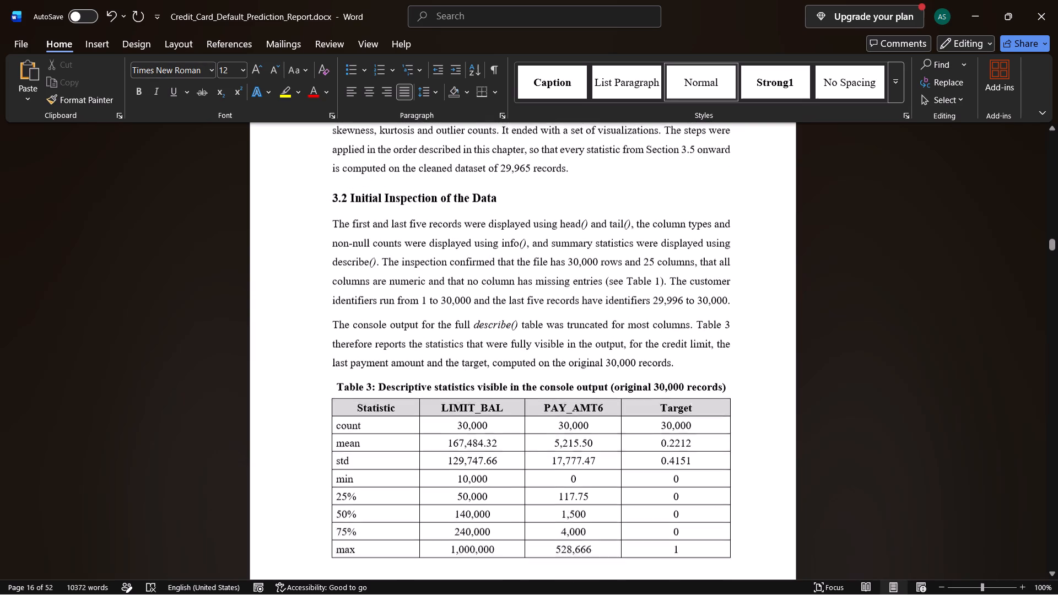
{"action": "scroll", "coordinate": [413, 350], "scroll_direction": "down", "scroll_amount": 1}
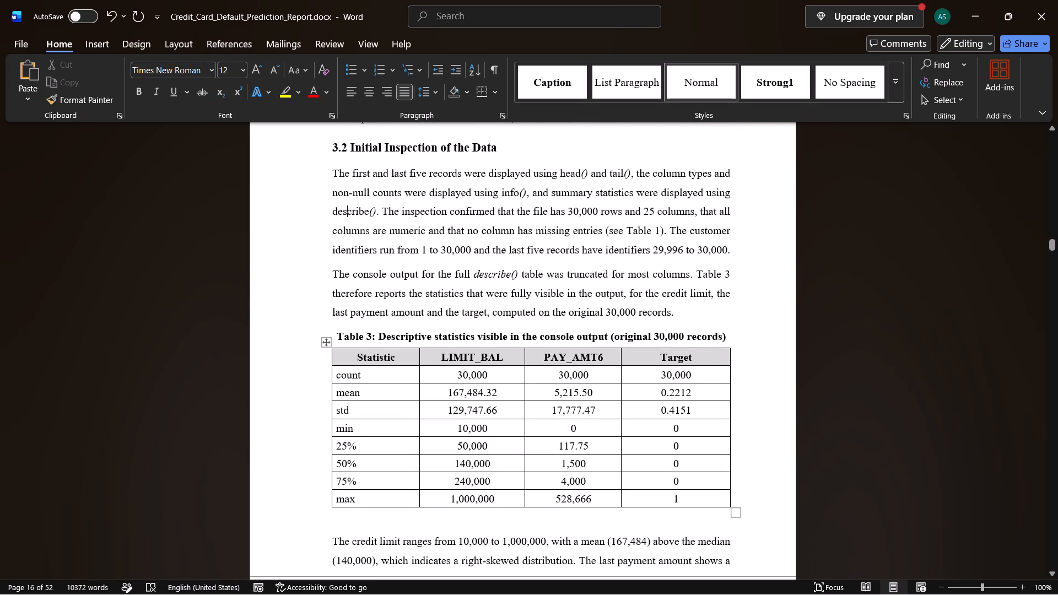
{"action": "left_click", "coordinate": [586, 174]}
{"action": "left_click", "coordinate": [160, 89]}
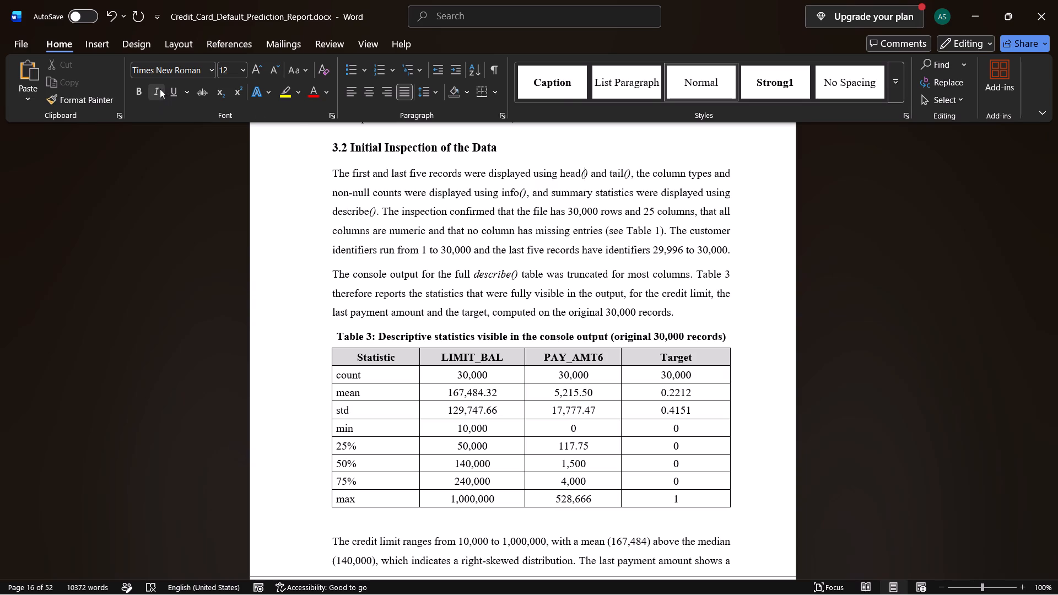
{"action": "left_click", "coordinate": [586, 172]}
{"action": "key", "text": "Right"}
{"action": "key", "text": "BackSpace"}
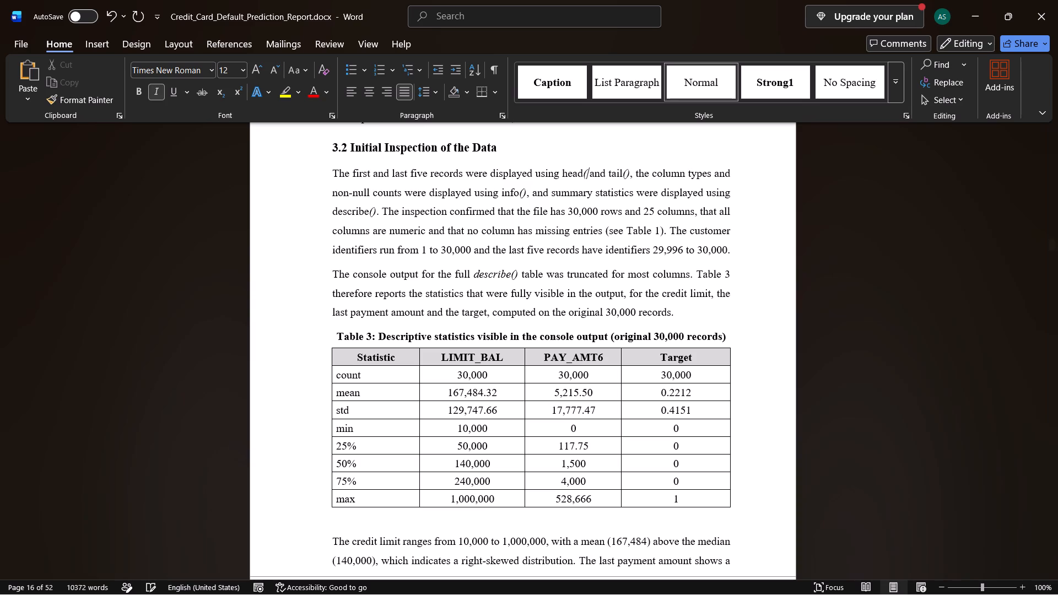
{"action": "key", "text": "BackSpace"}
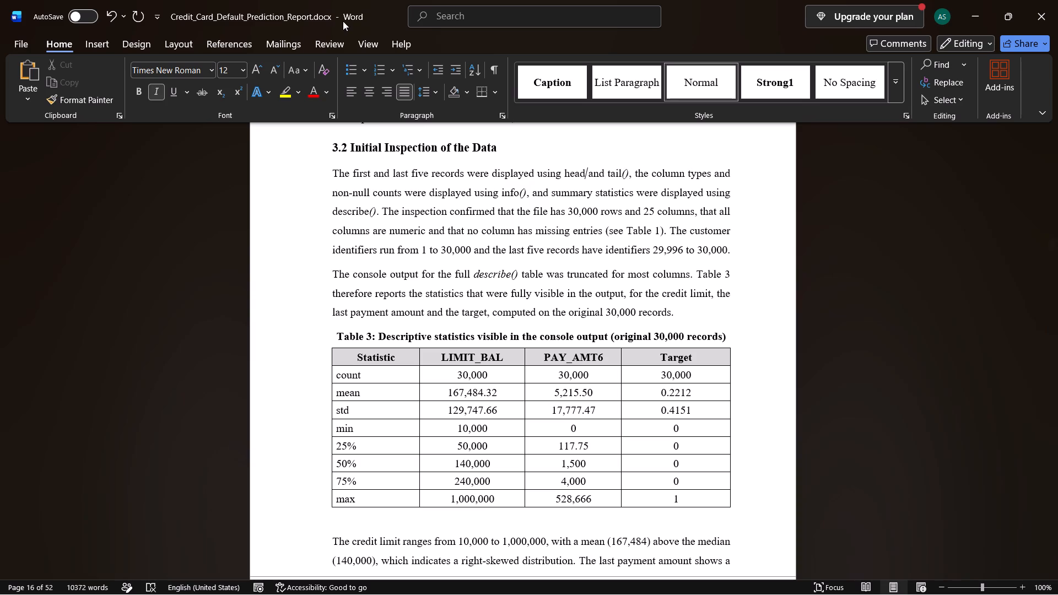
{"action": "left_click", "coordinate": [157, 92]}
{"action": "type", "text": "90"}
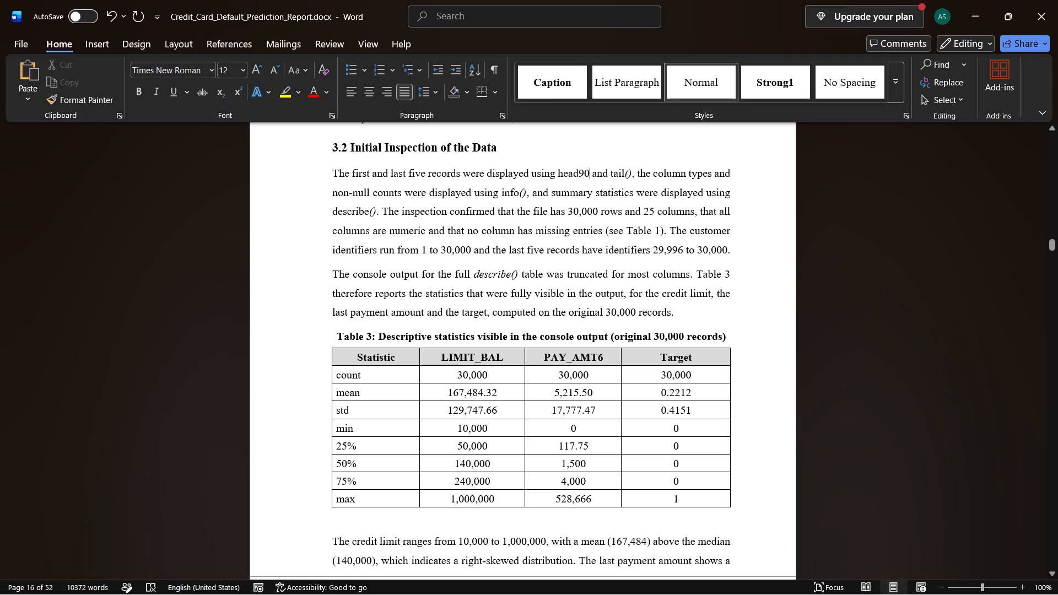
{"action": "key", "text": "BackSpace"}
{"action": "key", "text": "BackSpace"}
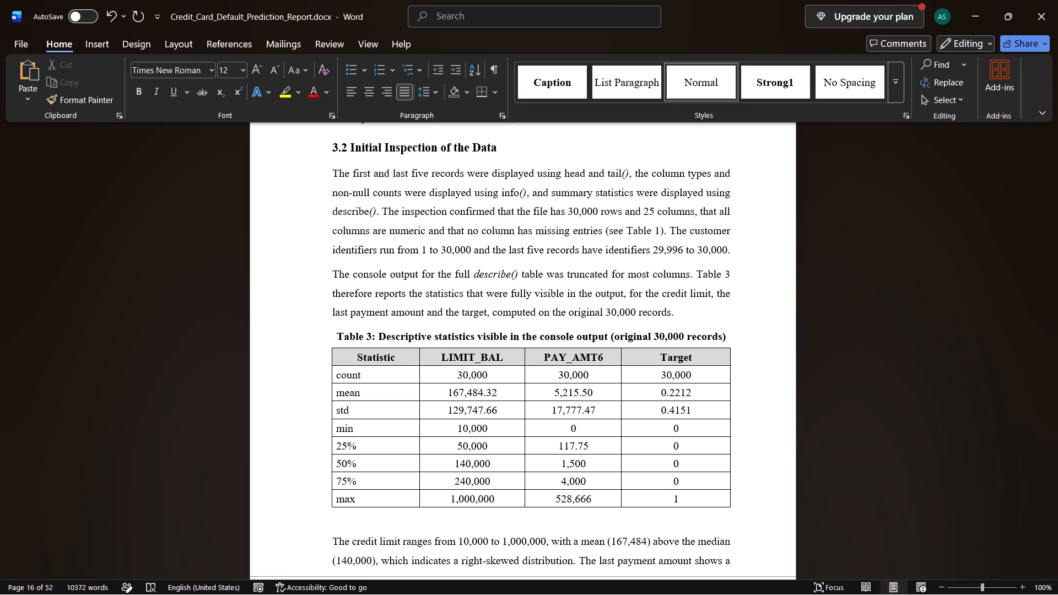
{"action": "type", "text": "90"}
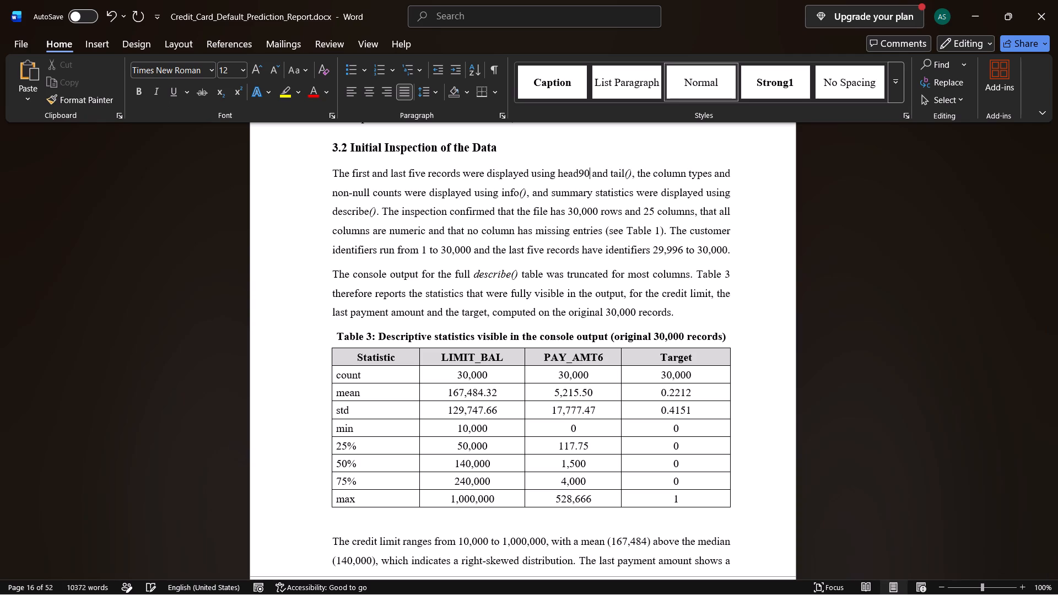
{"action": "key", "text": "BackSpace"}
{"action": "key", "text": "BackSpace"}
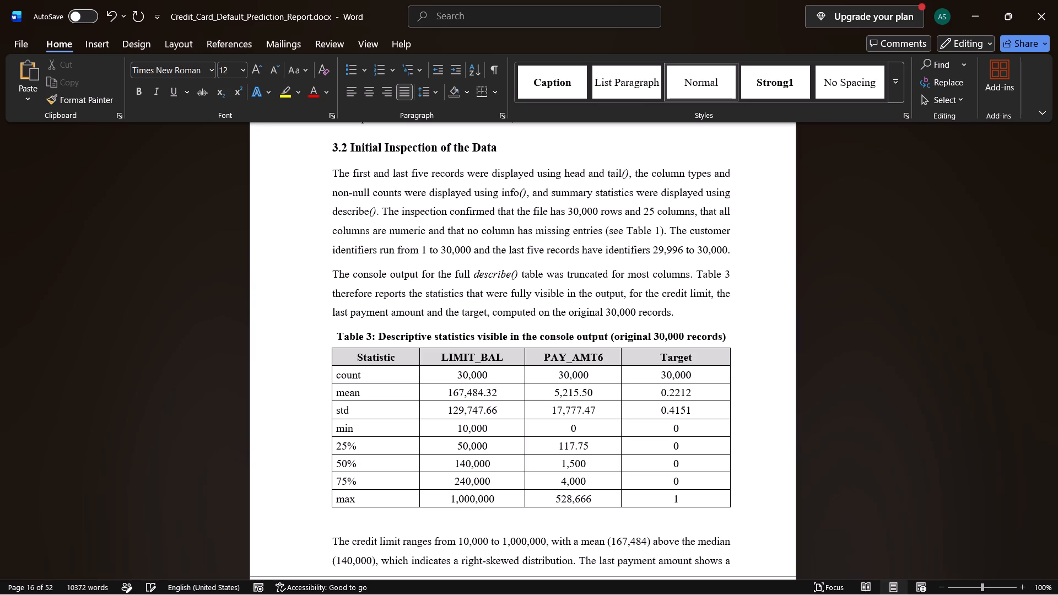
{"action": "type", "text": "()"}
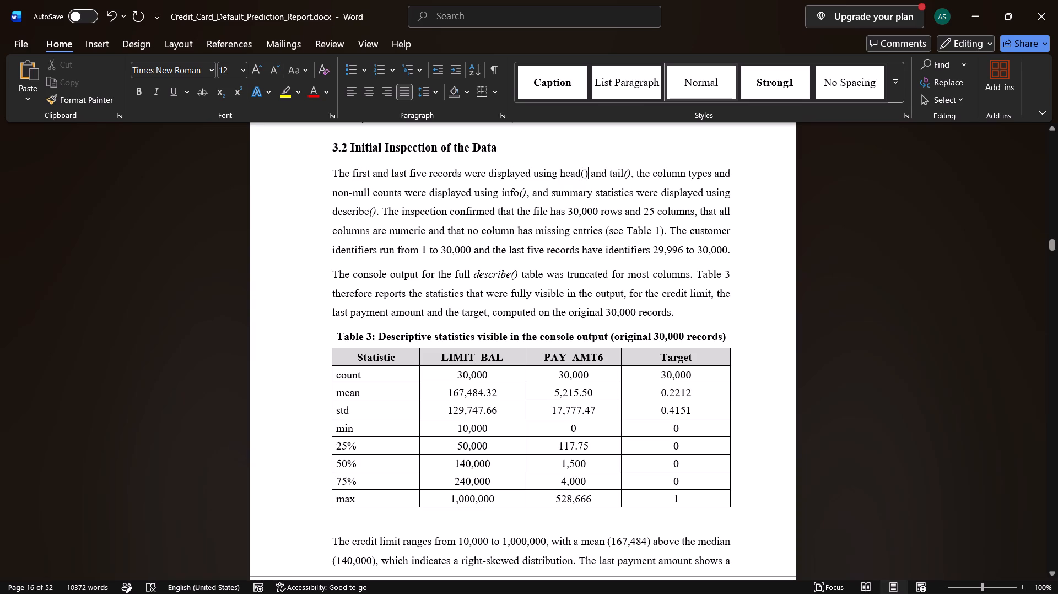
Replace the italic parentheses after tail in section 3.2's first paragraph with upright ().
{"action": "left_click", "coordinate": [630, 175]}
{"action": "key", "text": "Right"}
{"action": "key", "text": "BackSpace"}
{"action": "key", "text": "BackSpace"}
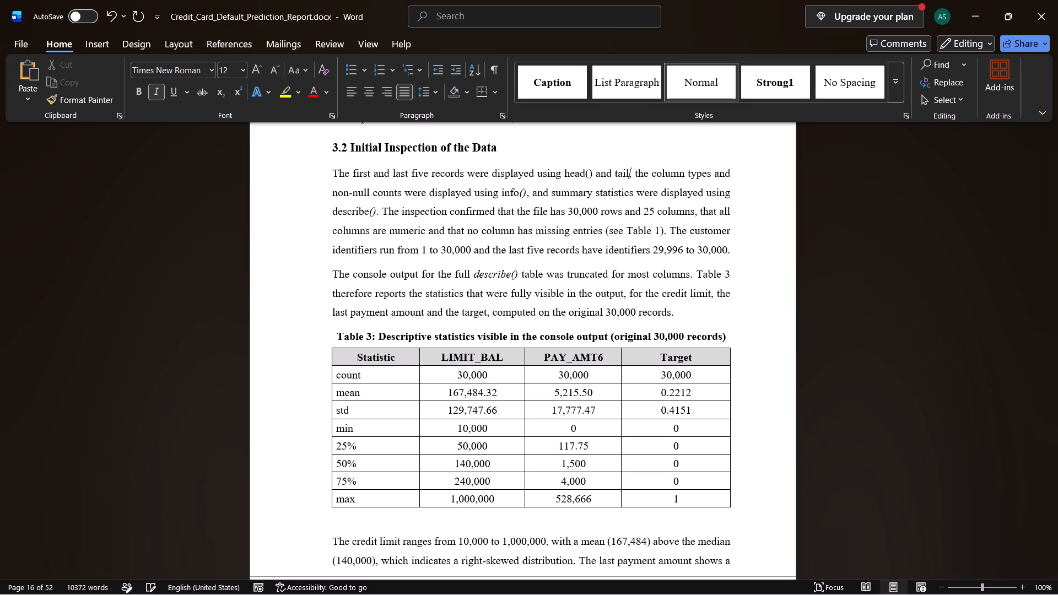
{"action": "type", "text": "()"}
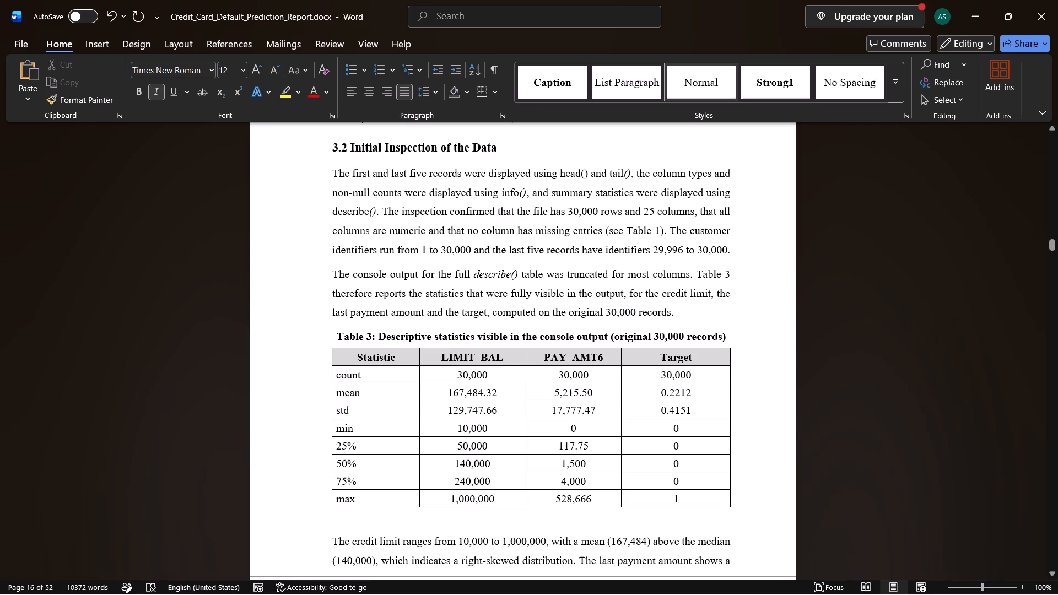
{"action": "key", "text": "BackSpace"}
{"action": "key", "text": "BackSpace"}
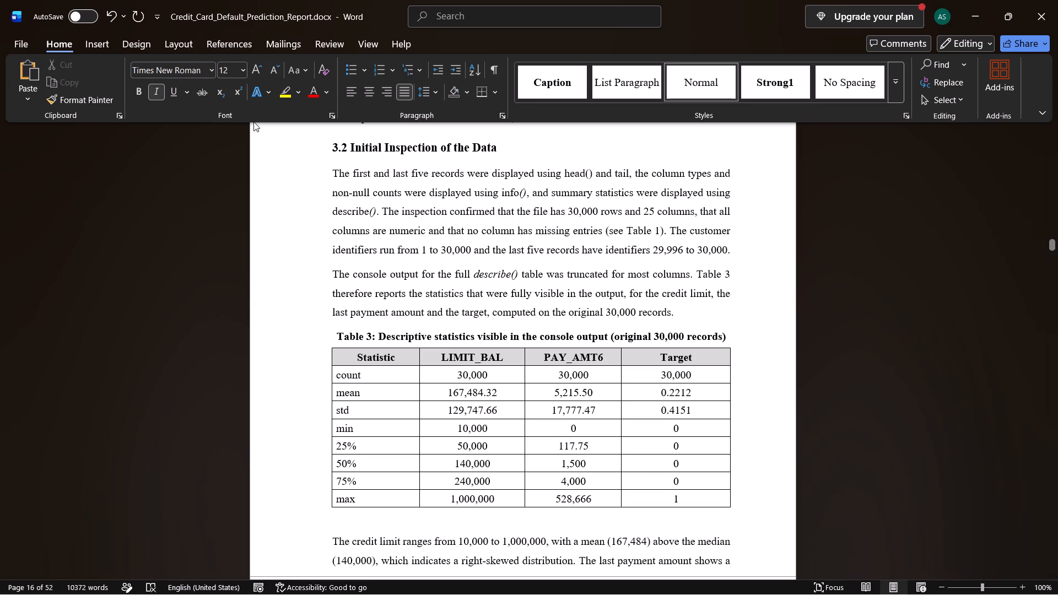
{"action": "left_click", "coordinate": [162, 84]}
{"action": "type", "text": "()"}
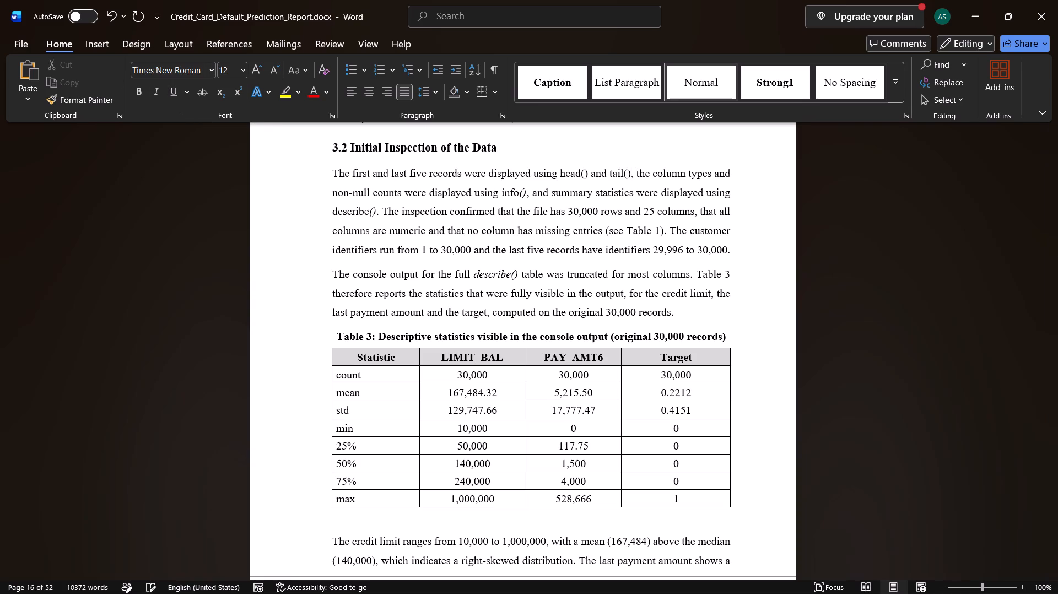
Replace the italic parentheses after info in section 3.2's first paragraph with upright ().
{"action": "left_click", "coordinate": [526, 192]}
{"action": "key", "text": "BackSpace"}
{"action": "key", "text": "BackSpace"}
{"action": "type", "text": "()"}
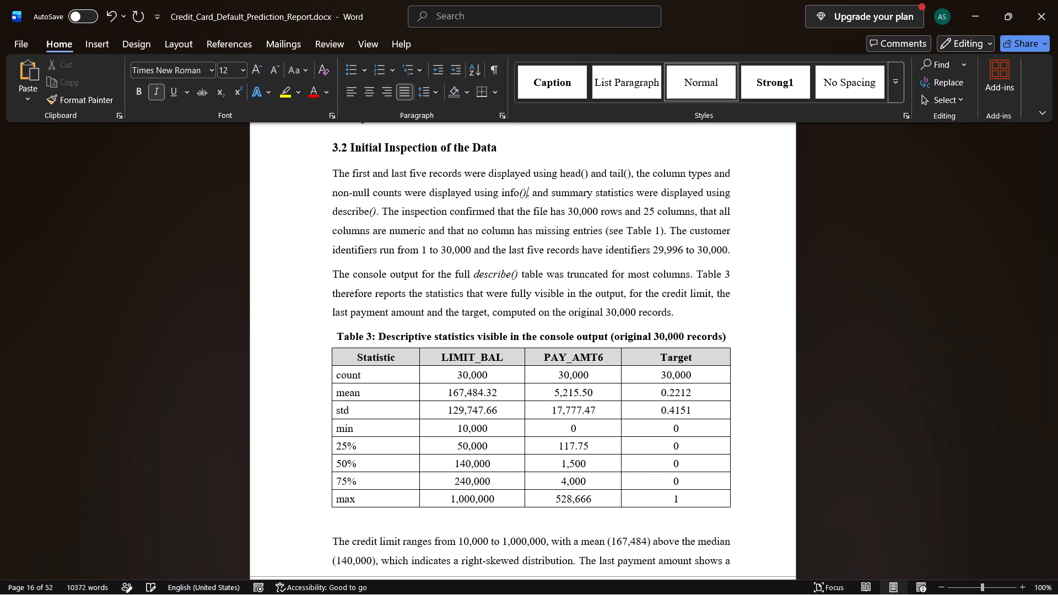
{"action": "key", "text": "BackSpace"}
{"action": "key", "text": "BackSpace"}
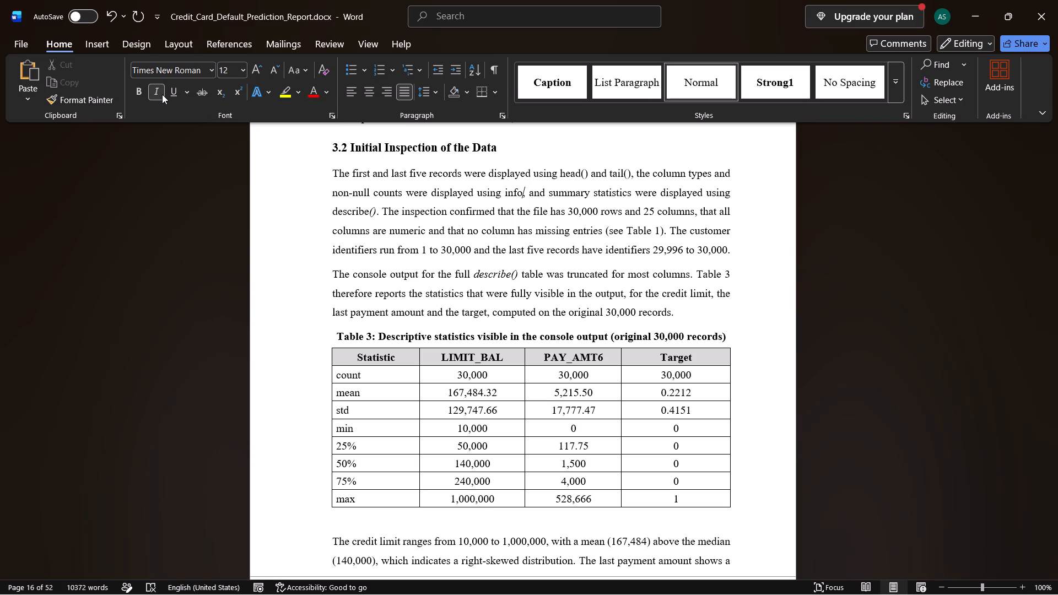
{"action": "left_click", "coordinate": [160, 92]}
{"action": "type", "text": "()"}
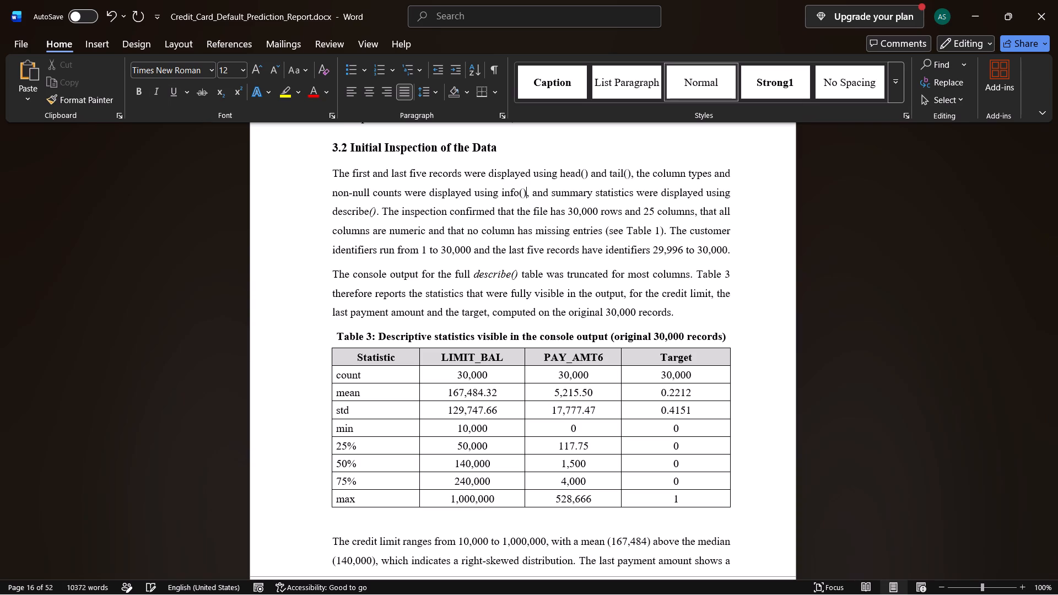
Replace the italic parentheses after describe in section 3.2's first paragraph with upright ().
{"action": "left_click", "coordinate": [375, 210]}
{"action": "key", "text": "Right"}
{"action": "key", "text": "BackSpace"}
{"action": "key", "text": "BackSpace"}
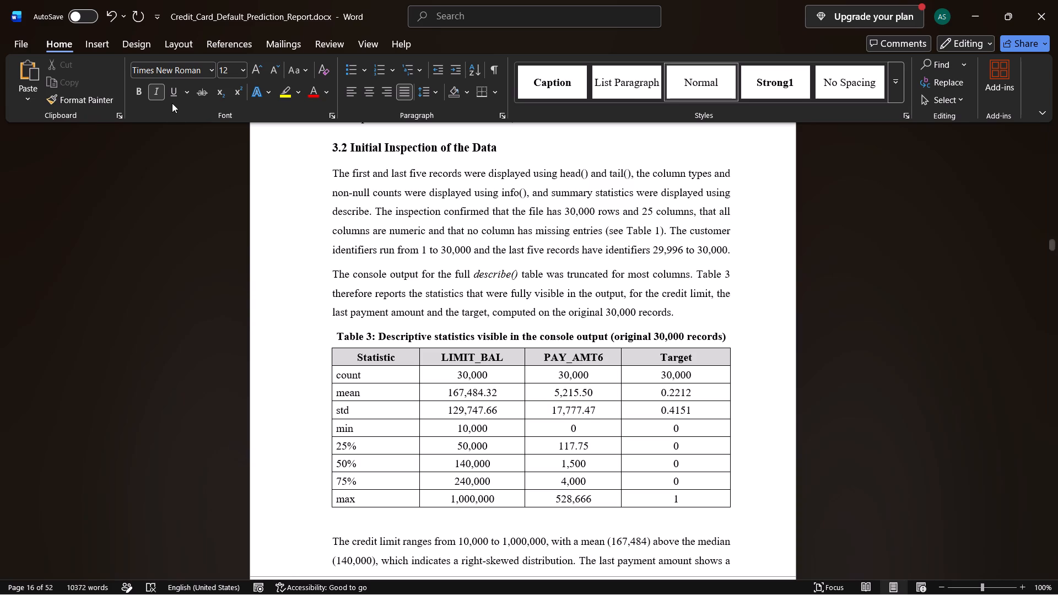
{"action": "left_click", "coordinate": [163, 93]}
{"action": "type", "text": "()"}
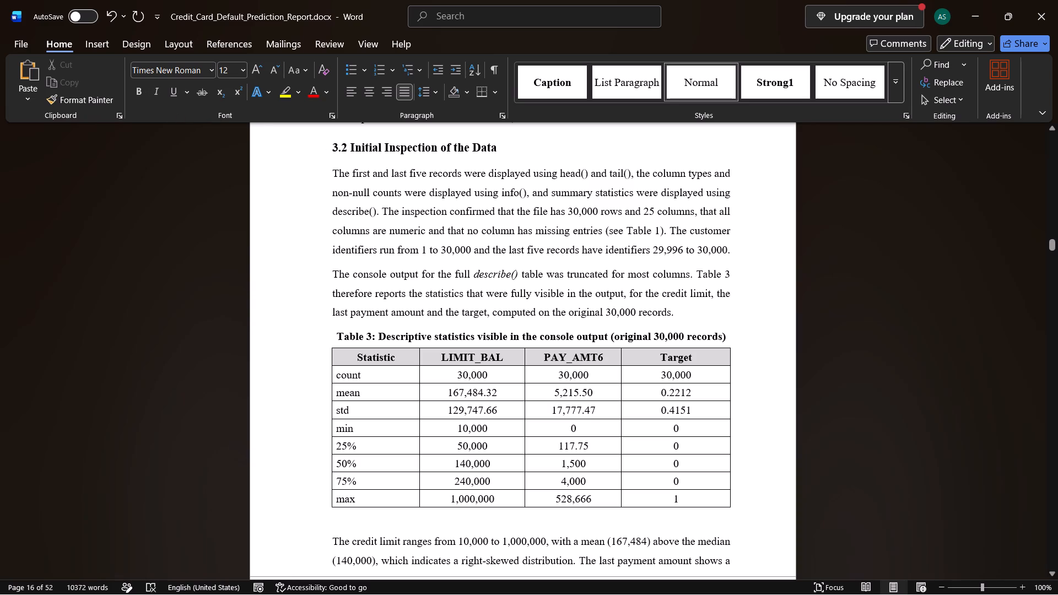
Remove the italics from describe() in section 3.2's second paragraph, replacing its italic parentheses with upright ().
{"action": "left_click", "coordinate": [498, 270]}
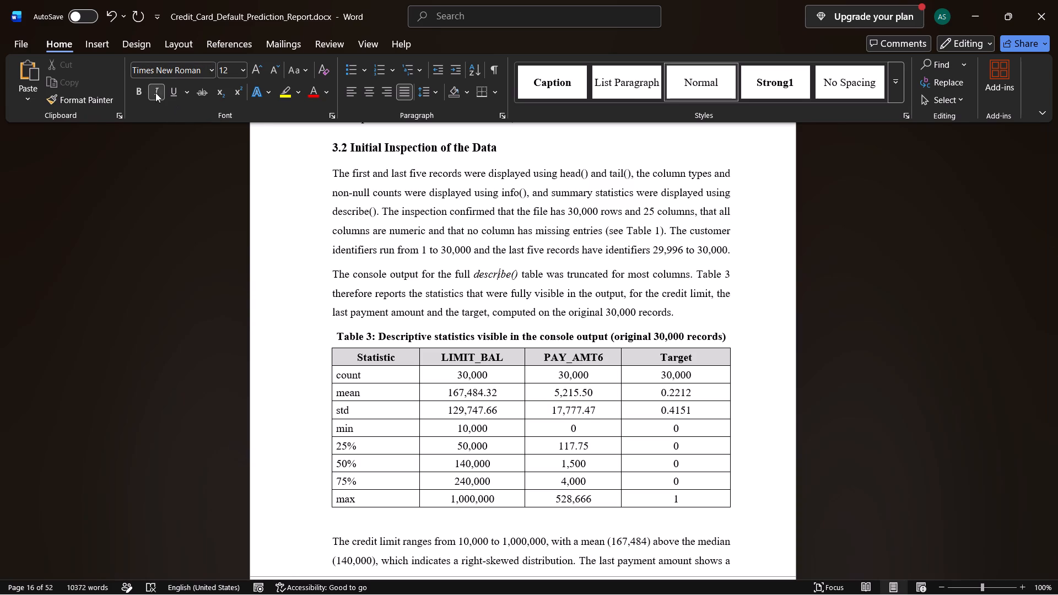
{"action": "left_click", "coordinate": [155, 92]}
{"action": "left_click", "coordinate": [518, 278]}
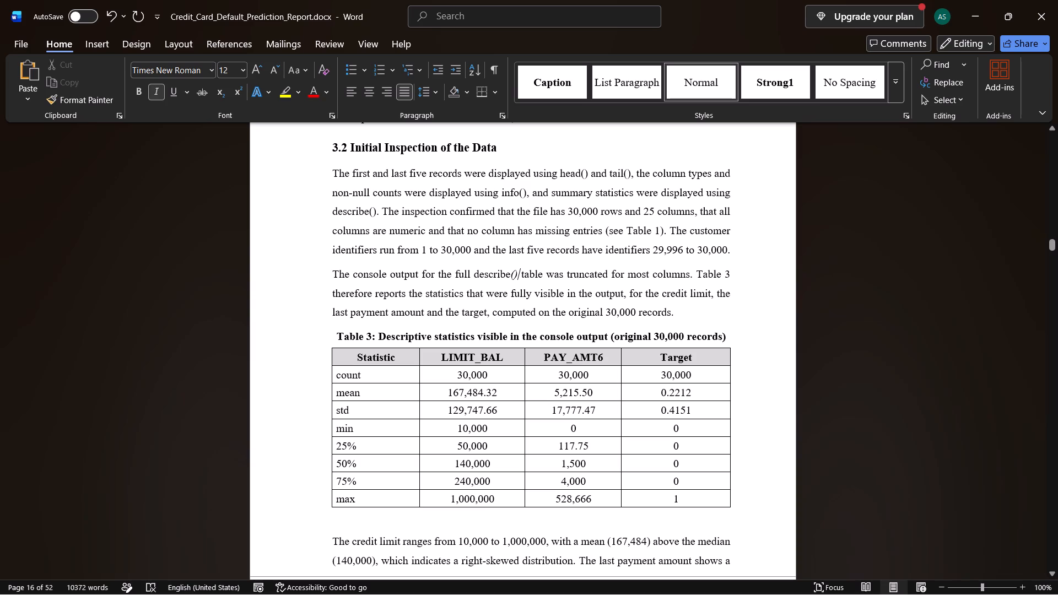
{"action": "key", "text": "Left"}
{"action": "key", "text": "Right"}
{"action": "key", "text": "BackSpace"}
{"action": "key", "text": "BackSpace"}
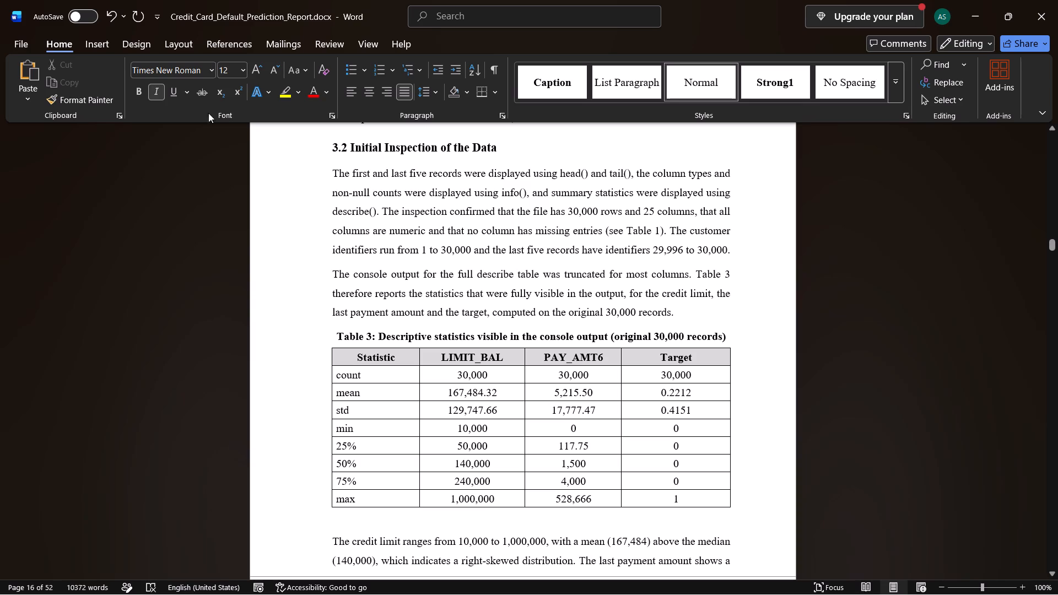
{"action": "left_click", "coordinate": [158, 93]}
{"action": "type", "text": "()"}
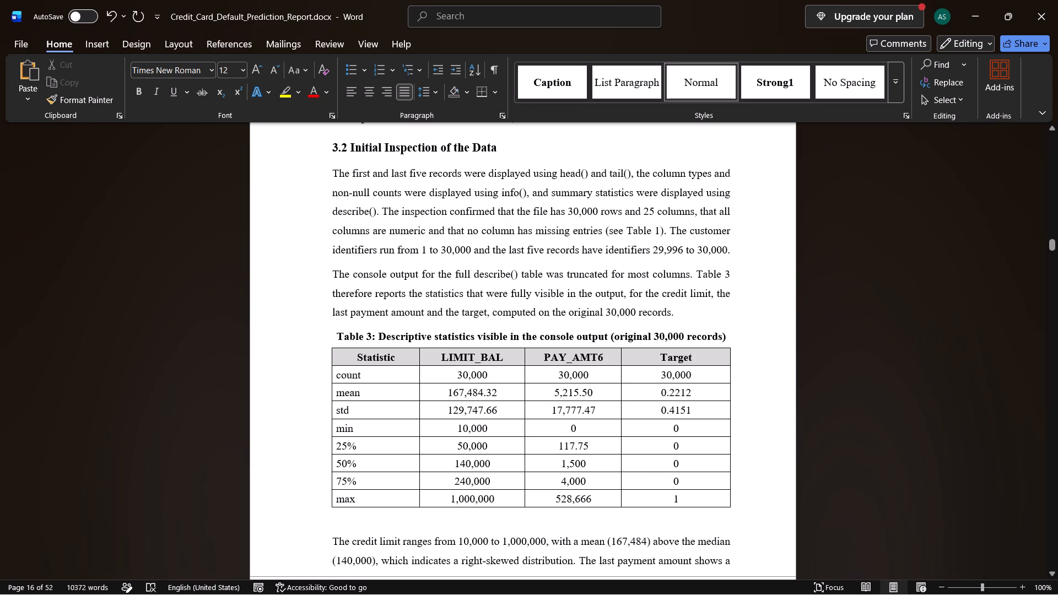
Remove the italics from the word ID in the first sentence of section 3.3.
{"action": "scroll", "coordinate": [533, 295], "scroll_direction": "down", "scroll_amount": 1}
{"action": "scroll", "coordinate": [499, 337], "scroll_direction": "down", "scroll_amount": 1}
{"action": "scroll", "coordinate": [568, 464], "scroll_direction": "down", "scroll_amount": 1}
{"action": "scroll", "coordinate": [523, 332], "scroll_direction": "right", "scroll_amount": 1}
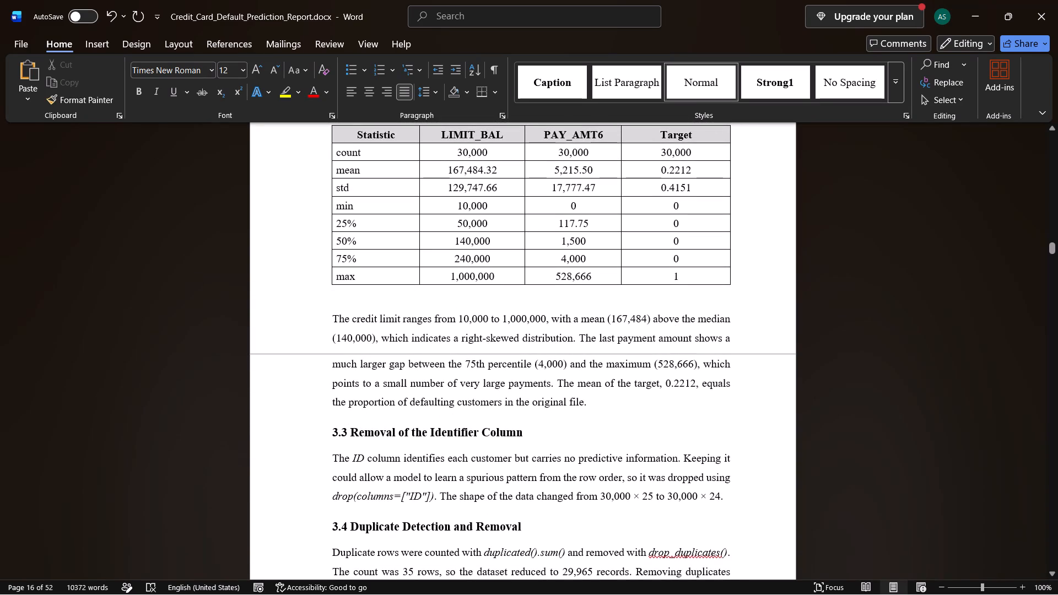
{"action": "scroll", "coordinate": [524, 387], "scroll_direction": "down", "scroll_amount": 1}
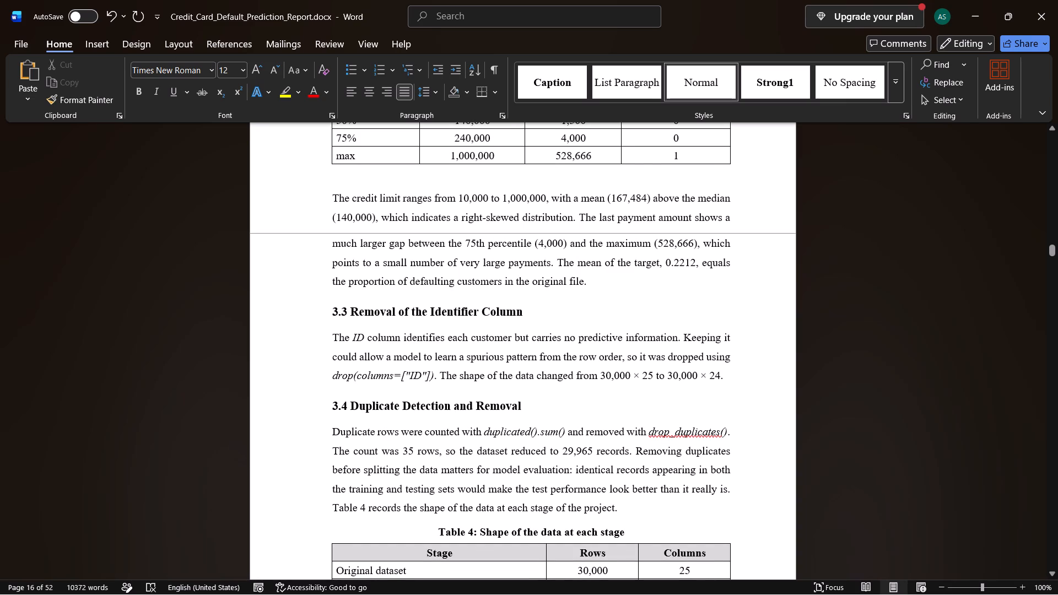
{"action": "left_click", "coordinate": [359, 336]}
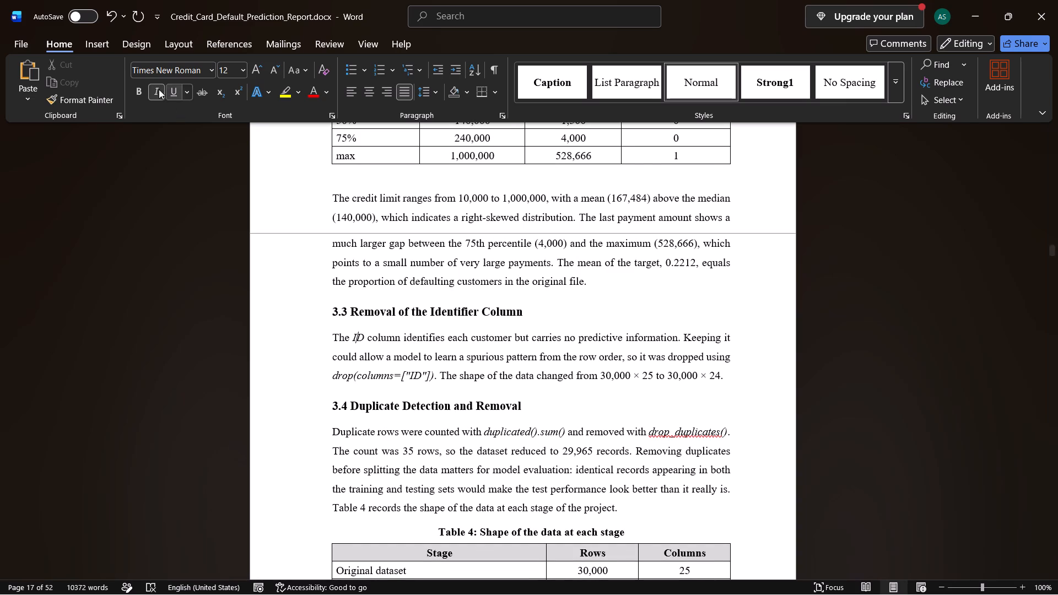
{"action": "left_click", "coordinate": [156, 87]}
Remove the italics from the words drop, columns and ID in section 3.3's drop(columns=["ID"]) expression.
{"action": "left_click", "coordinate": [344, 379]}
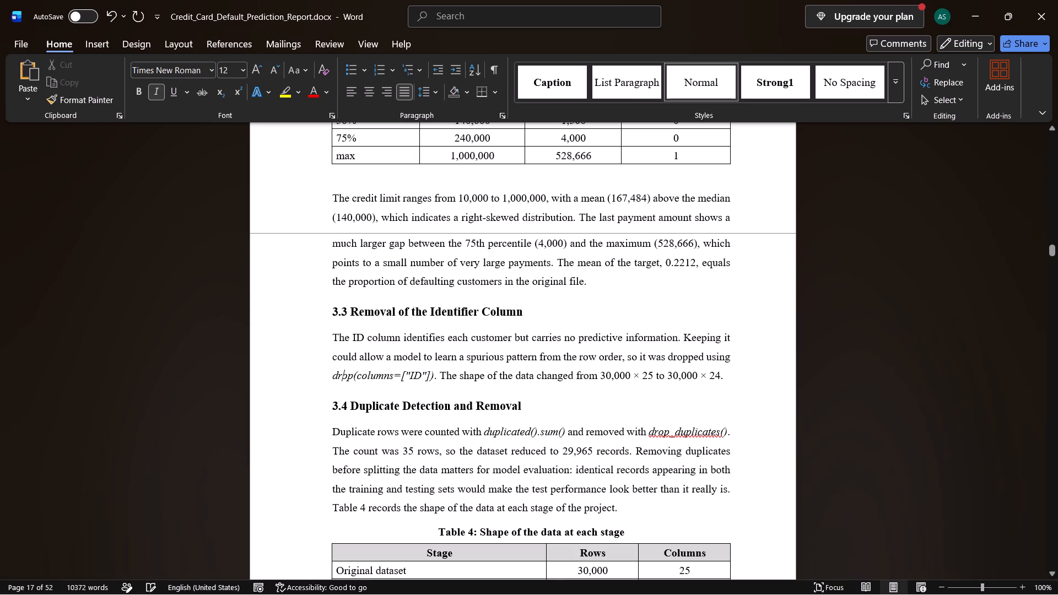
{"action": "left_click", "coordinate": [158, 95]}
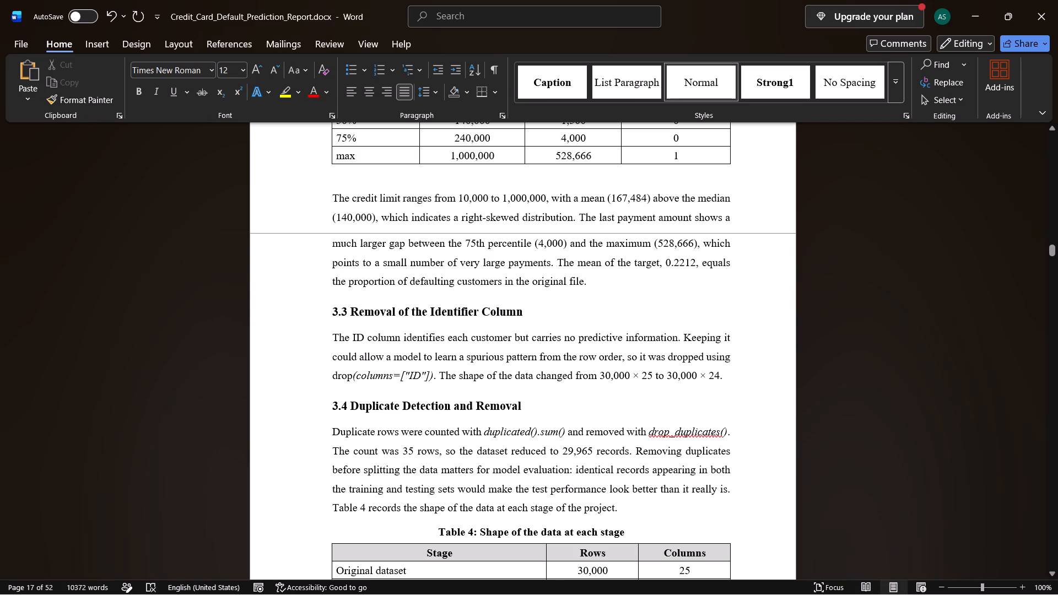
{"action": "left_click", "coordinate": [375, 375]}
{"action": "left_click", "coordinate": [163, 94]}
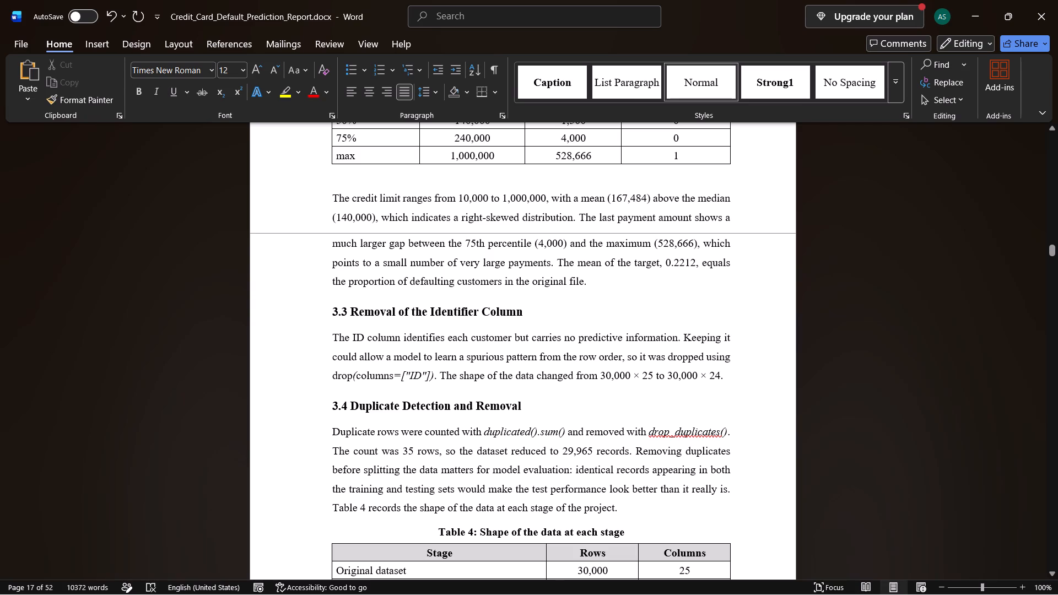
{"action": "left_click", "coordinate": [421, 376]}
{"action": "left_click", "coordinate": [153, 94]}
{"action": "left_click", "coordinate": [412, 375]}
{"action": "key", "text": "Right"}
{"action": "left_click", "coordinate": [155, 87]}
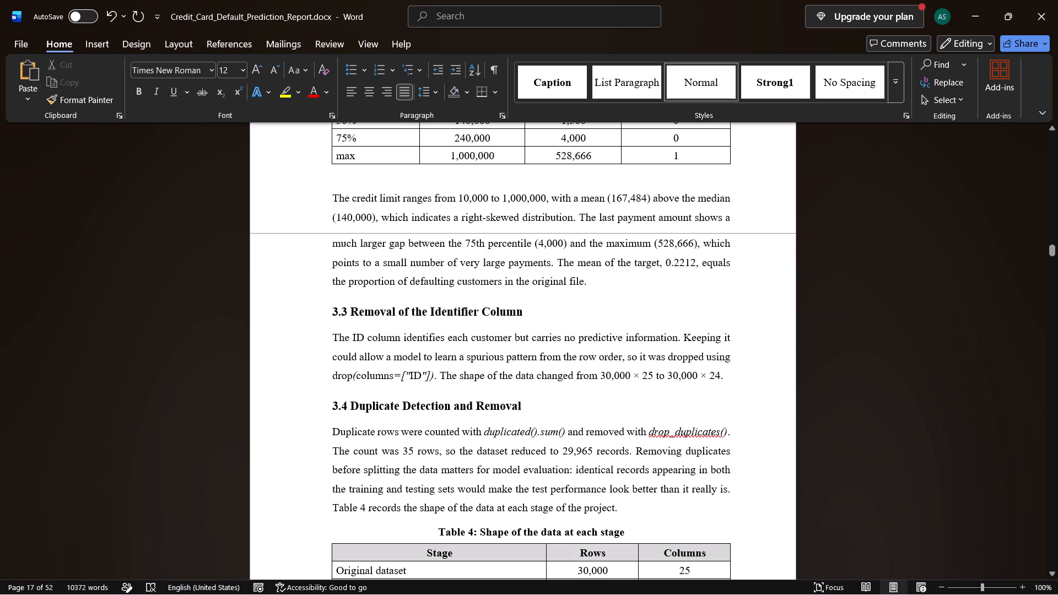
Insert a space between the opening quotation mark and ID in section 3.3's drop expression.
{"action": "key", "text": "space"}
{"action": "key", "text": "BackSpace"}
{"action": "key", "text": "Left"}
{"action": "key", "text": "space"}
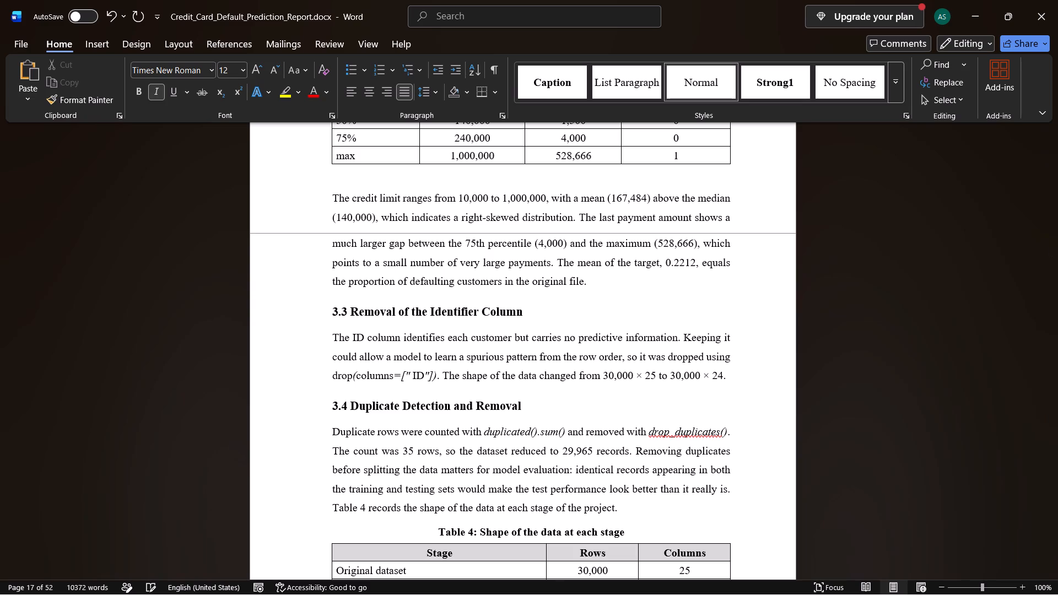
Replace the italic opening parenthesis after drop in section 3.3 with an upright (.
{"action": "key", "text": "Right"}
{"action": "key", "text": "Left"}
{"action": "key", "text": "Left"}
{"action": "key", "text": "Left"}
{"action": "key", "text": "Left"}
{"action": "key", "text": "Left"}
{"action": "key", "text": "Left"}
{"action": "key", "text": "Left"}
{"action": "key", "text": "Left"}
{"action": "key", "text": "Left"}
{"action": "key", "text": "Left"}
{"action": "key", "text": "Left"}
{"action": "key", "text": "Left"}
{"action": "key", "text": "BackSpace"}
{"action": "key", "text": "shift+parenleft"}
{"action": "key", "text": "BackSpace"}
{"action": "left_click", "coordinate": [159, 89]}
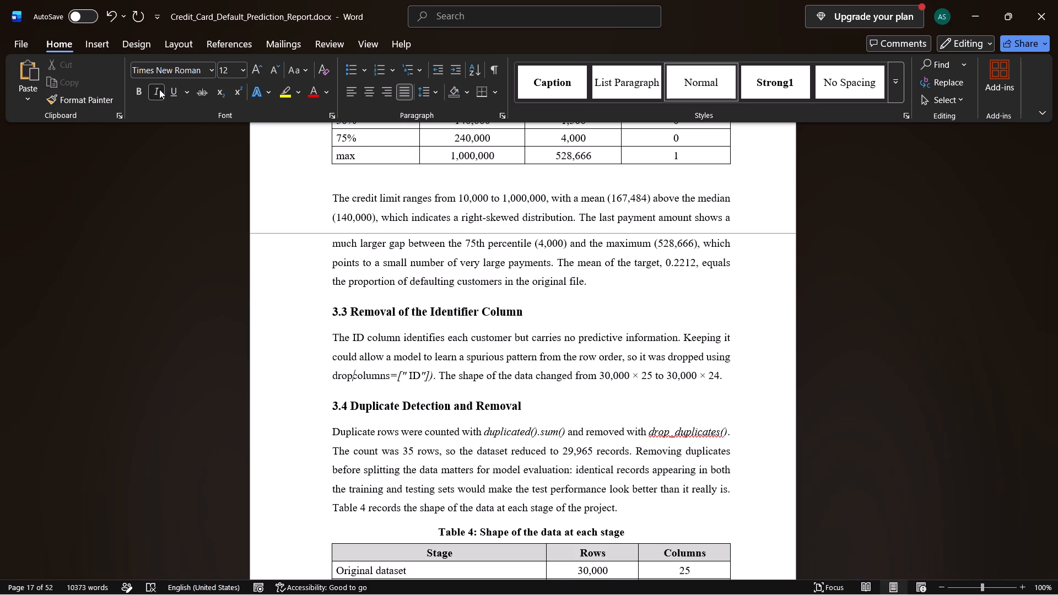
{"action": "key", "text": "shift+parenleft"}
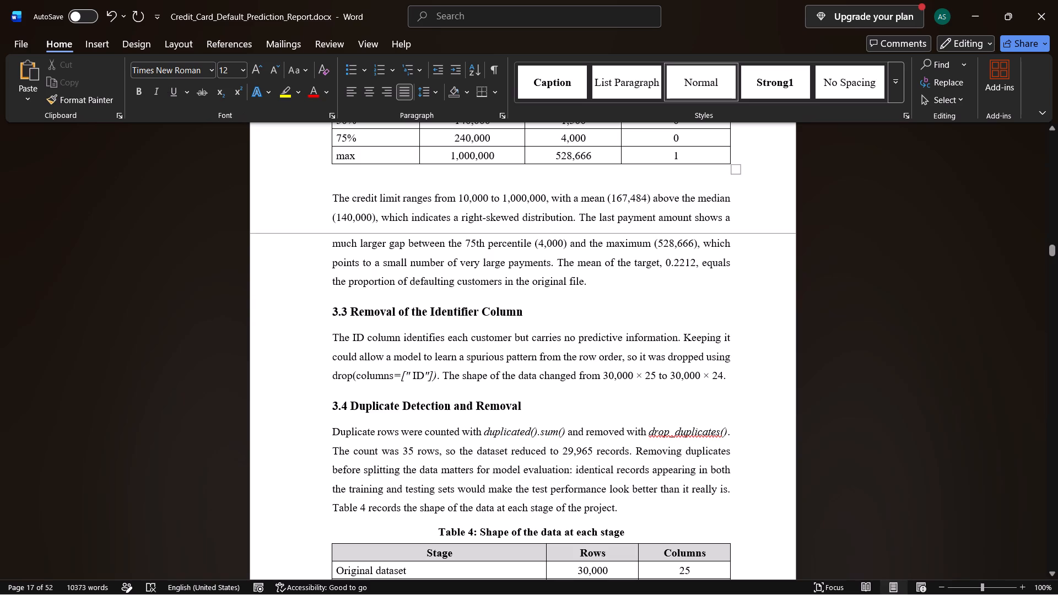
Replace the italic opening square bracket after columns= in section 3.3 with an upright [.
{"action": "left_click", "coordinate": [407, 376]}
{"action": "key", "text": "BackSpace"}
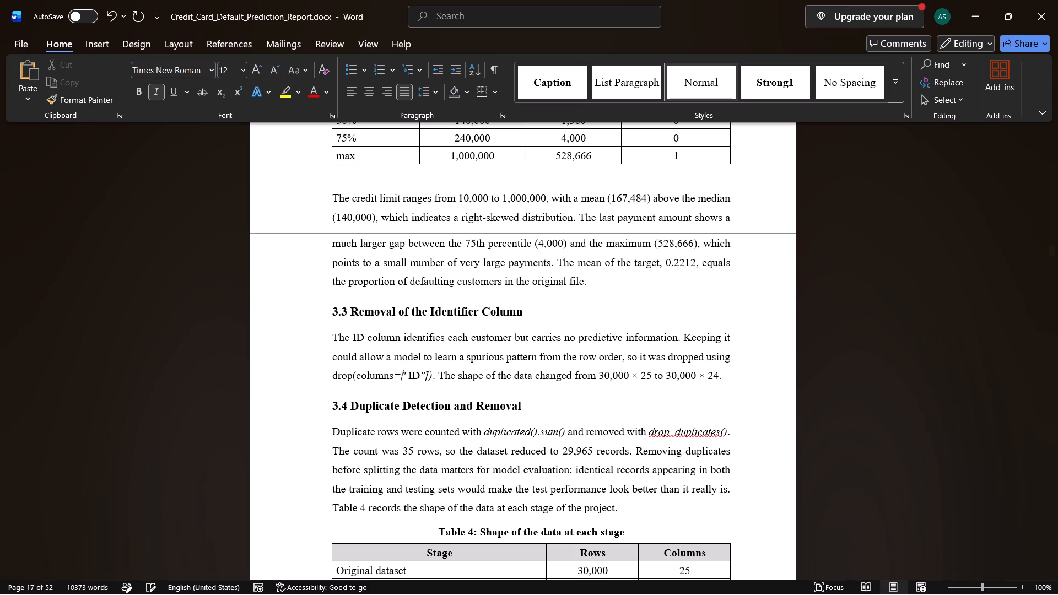
{"action": "left_click", "coordinate": [158, 89]}
{"action": "key", "text": "shift+braceleft"}
{"action": "key", "text": "BackSpace"}
{"action": "key", "text": "bracketleft"}
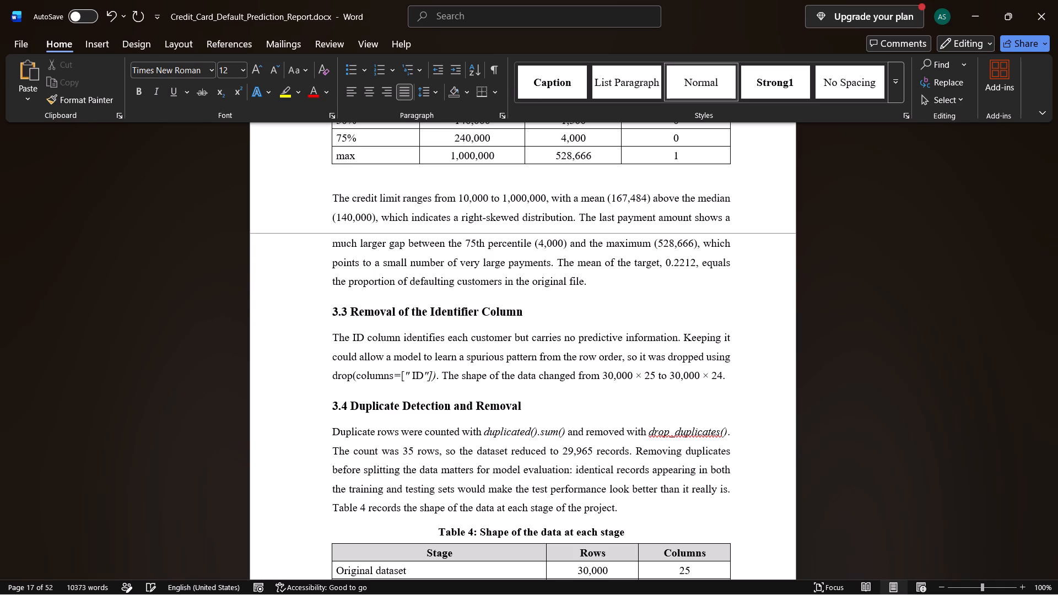
Replace the italic opening quotation mark before ID in section 3.3's drop expression with an upright one.
{"action": "left_click", "coordinate": [413, 375]}
{"action": "key", "text": "Left"}
{"action": "key", "text": "BackSpace"}
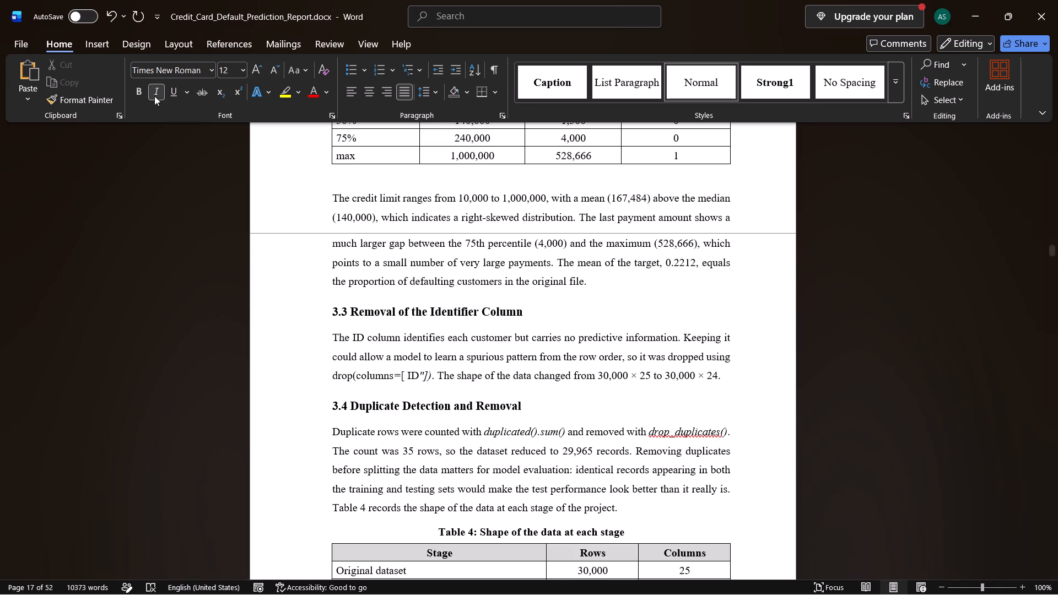
{"action": "left_click", "coordinate": [154, 97]}
{"action": "key", "text": "shift+quotedbl"}
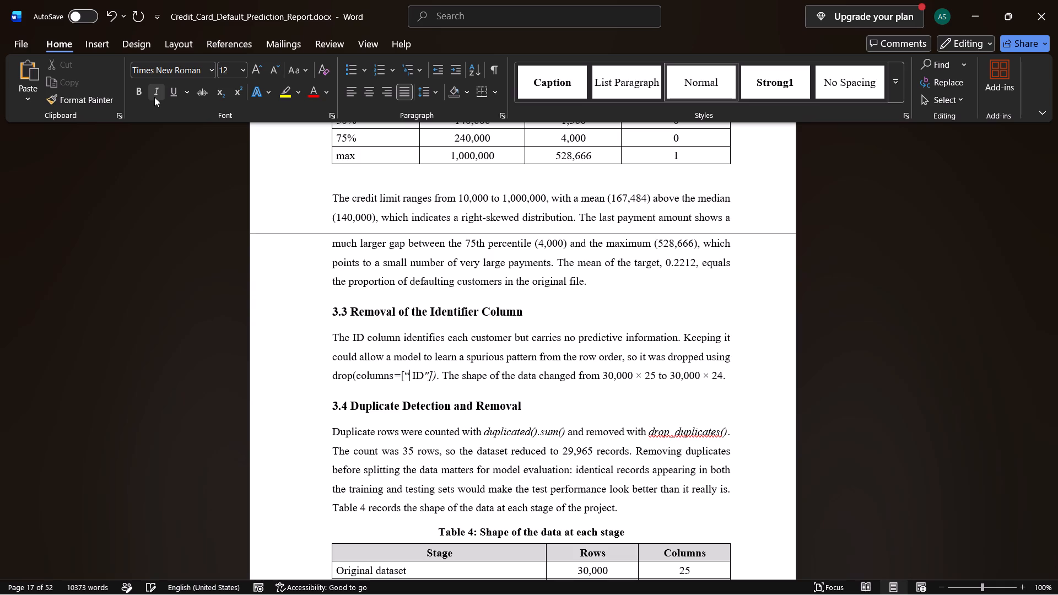
Replace the italic closing quotation mark after ID in section 3.3's drop expression with an upright one.
{"action": "left_click", "coordinate": [426, 373]}
{"action": "key", "text": "Right"}
{"action": "key", "text": "BackSpace"}
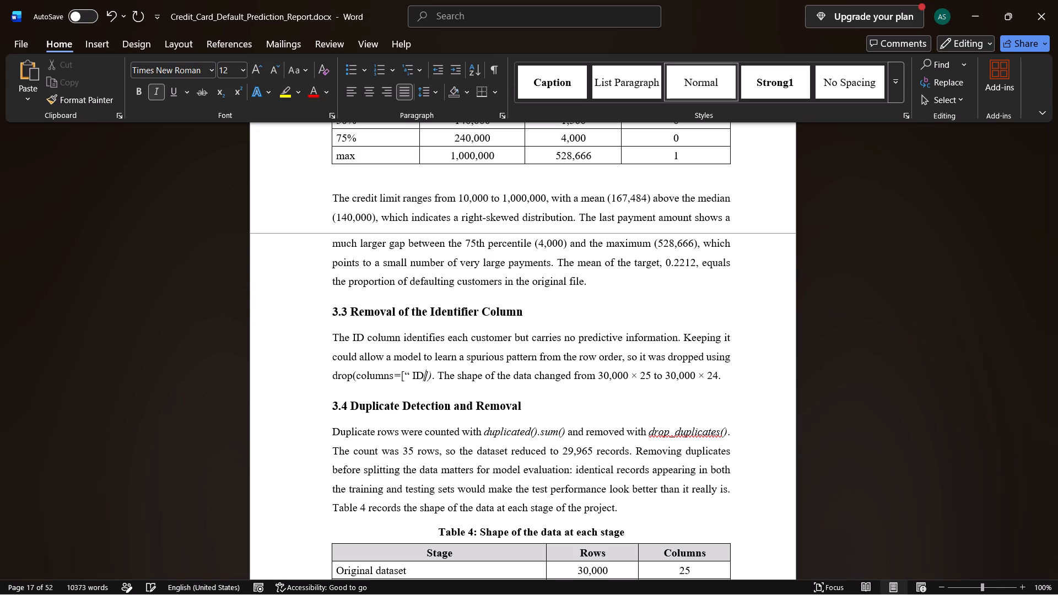
{"action": "key", "text": "shift+quotedbl"}
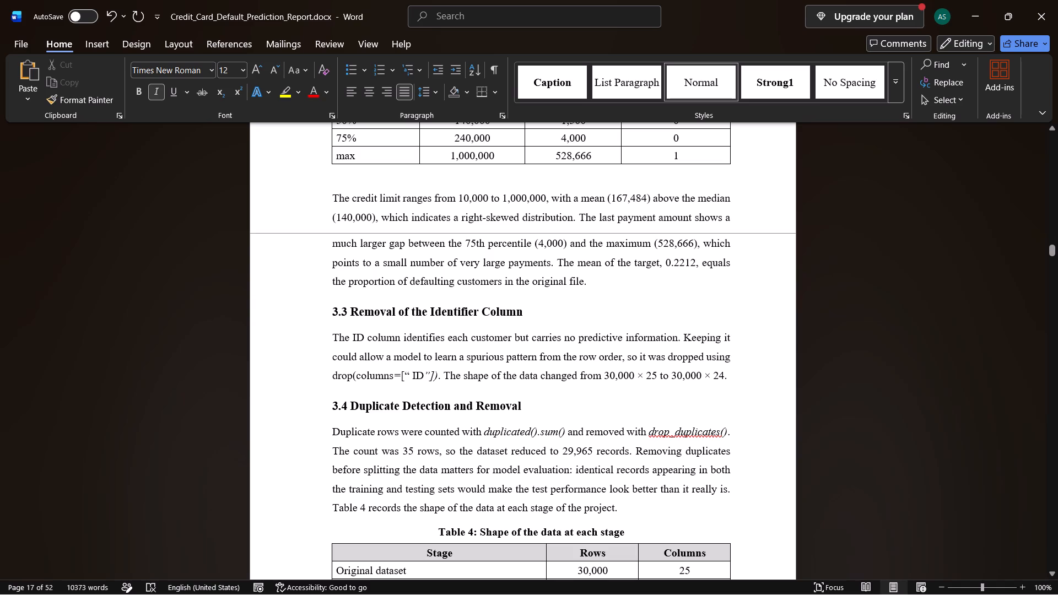
{"action": "key", "text": "BackSpace"}
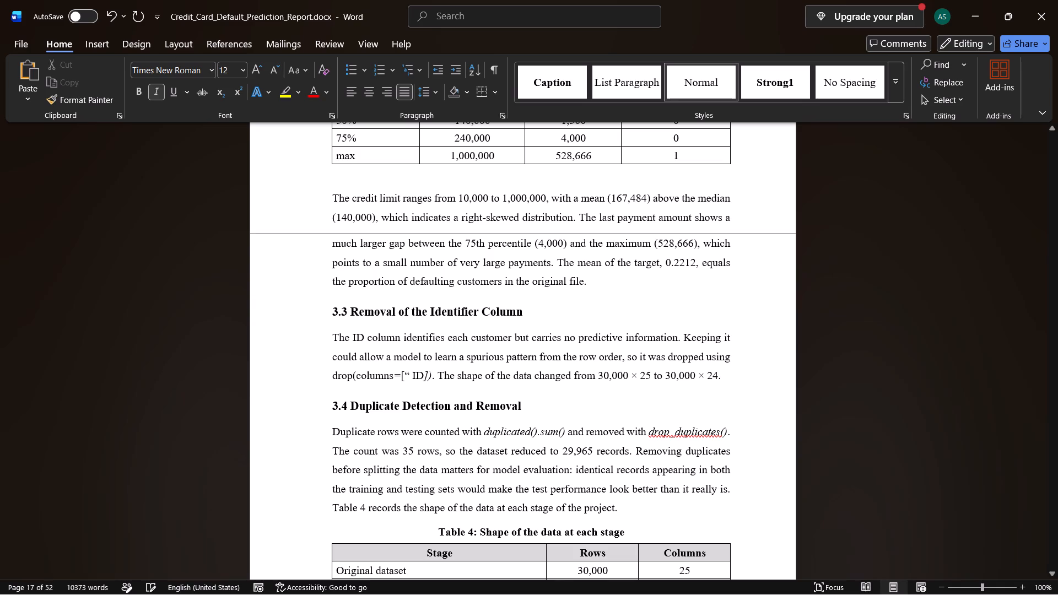
{"action": "left_click", "coordinate": [162, 89]}
{"action": "key", "text": "shift+quotedbl"}
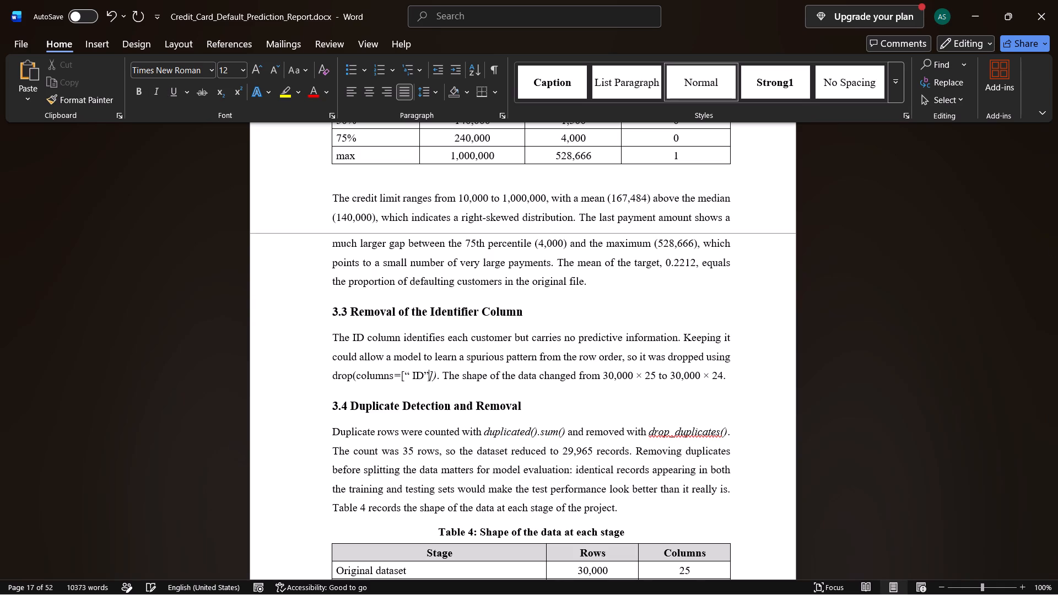
Replace the italic closing square bracket and parenthesis after ID in section 3.3's drop expression with upright ]).
{"action": "left_click", "coordinate": [433, 376]}
{"action": "key", "text": "BackSpace"}
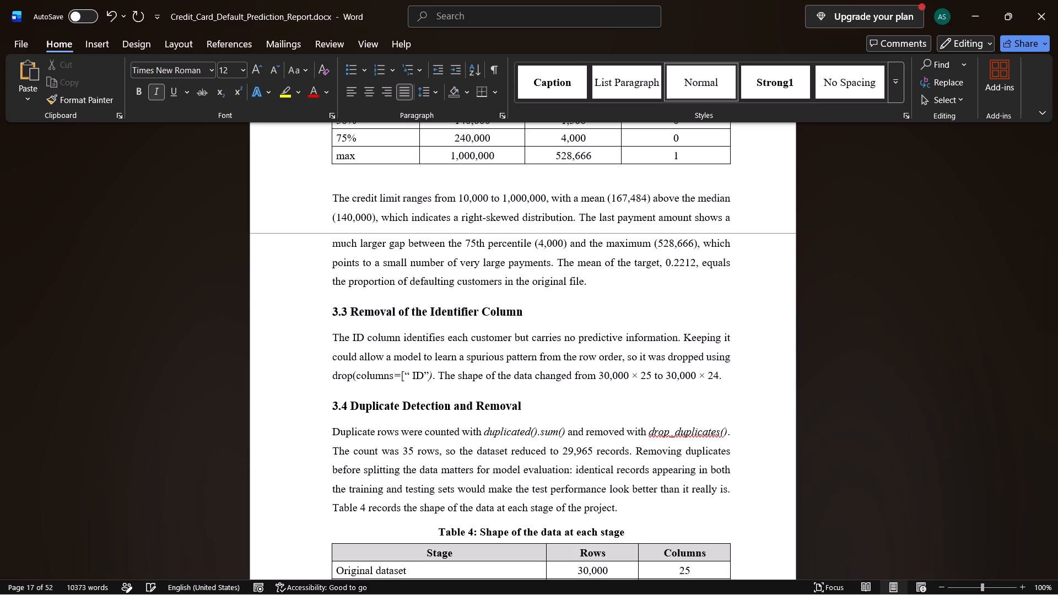
{"action": "key", "text": "Right"}
{"action": "key", "text": "BackSpace"}
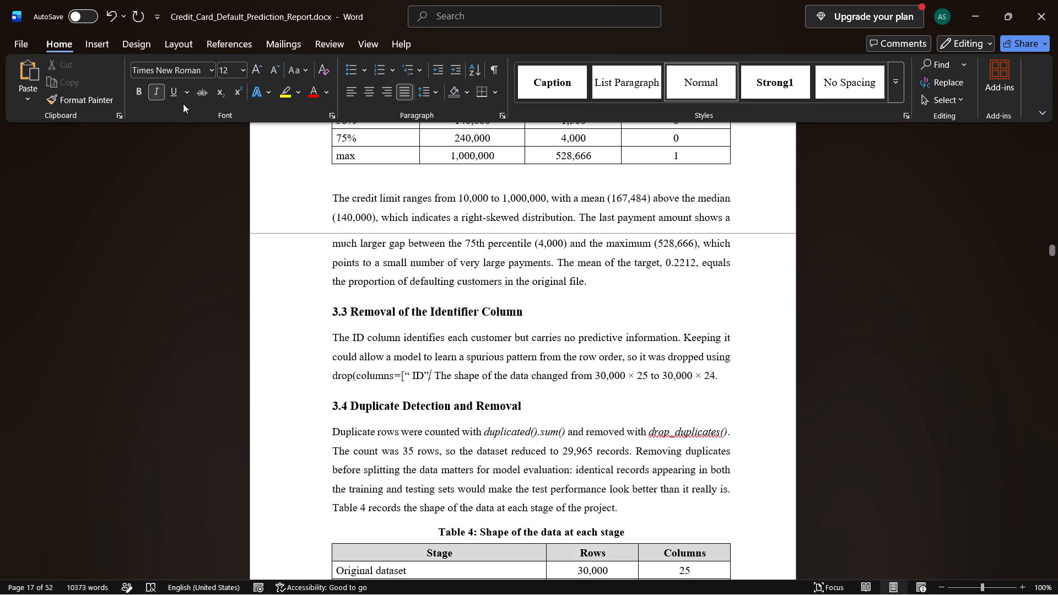
{"action": "left_click", "coordinate": [157, 95]}
{"action": "key", "text": "bracketright"}
{"action": "key", "text": "shift+parenright"}
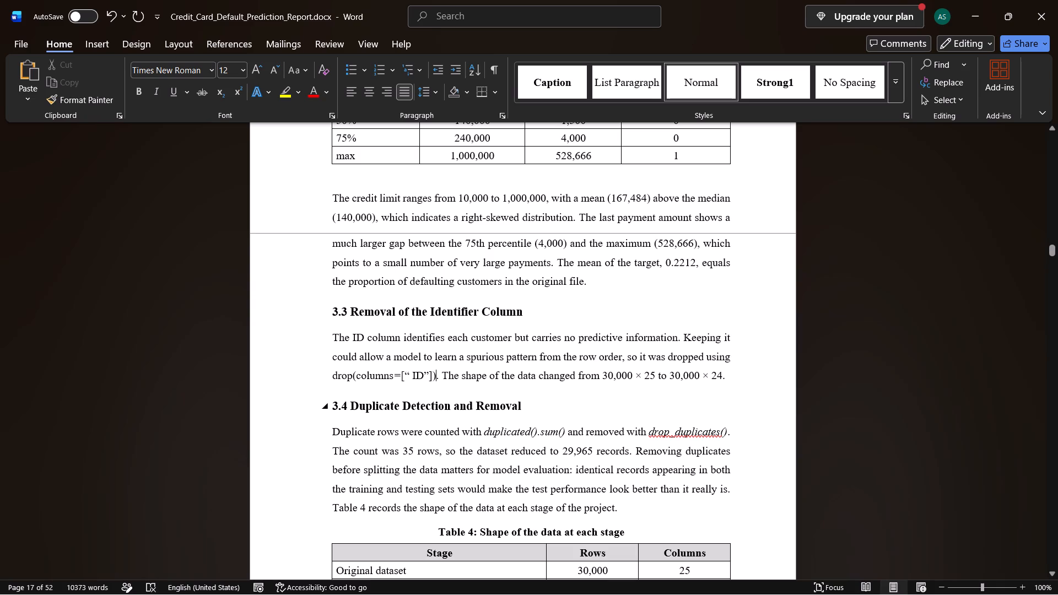
Remove the italics from the word duplicated in the first sentence of section 3.4.
{"action": "scroll", "coordinate": [557, 414], "scroll_direction": "down", "scroll_amount": 1}
{"action": "left_click", "coordinate": [497, 268]}
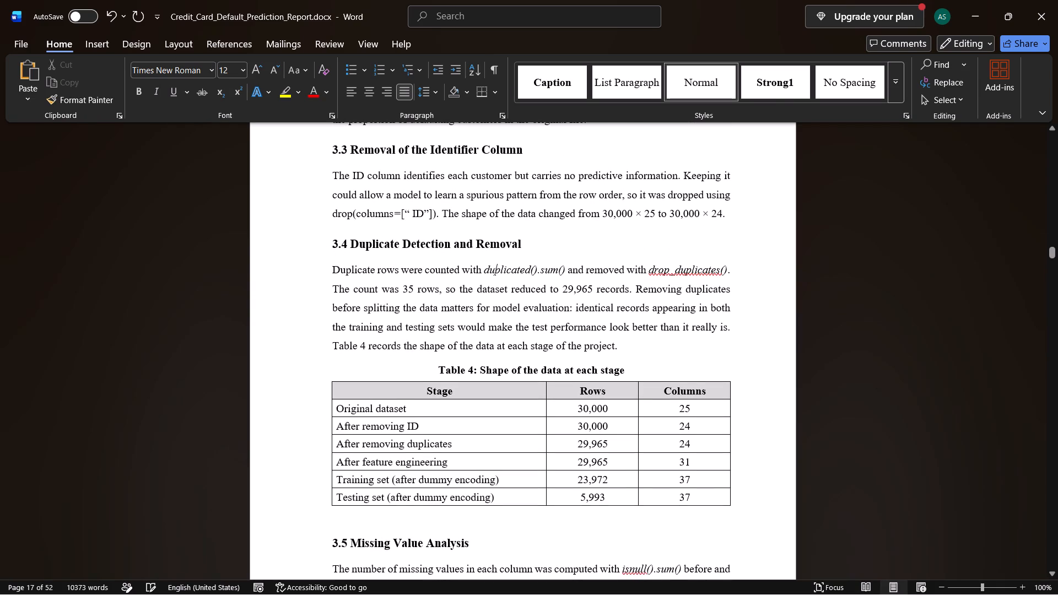
{"action": "left_click", "coordinate": [160, 94]}
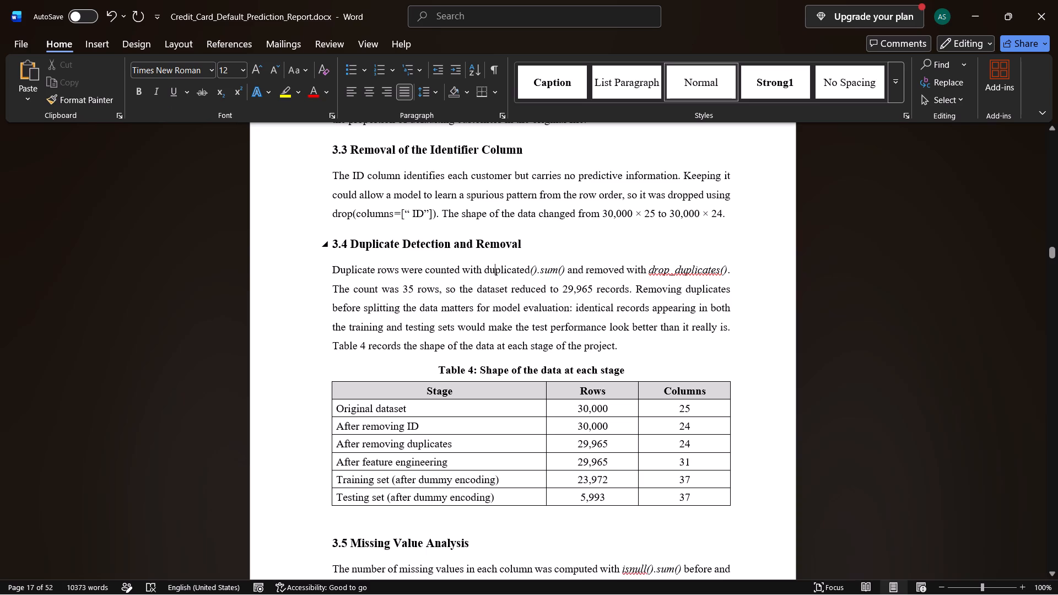
Look through sections 3.3 to 3.6 for remaining italic text and check the page layout.
{"action": "scroll", "coordinate": [404, 247], "scroll_direction": "up", "scroll_amount": 1}
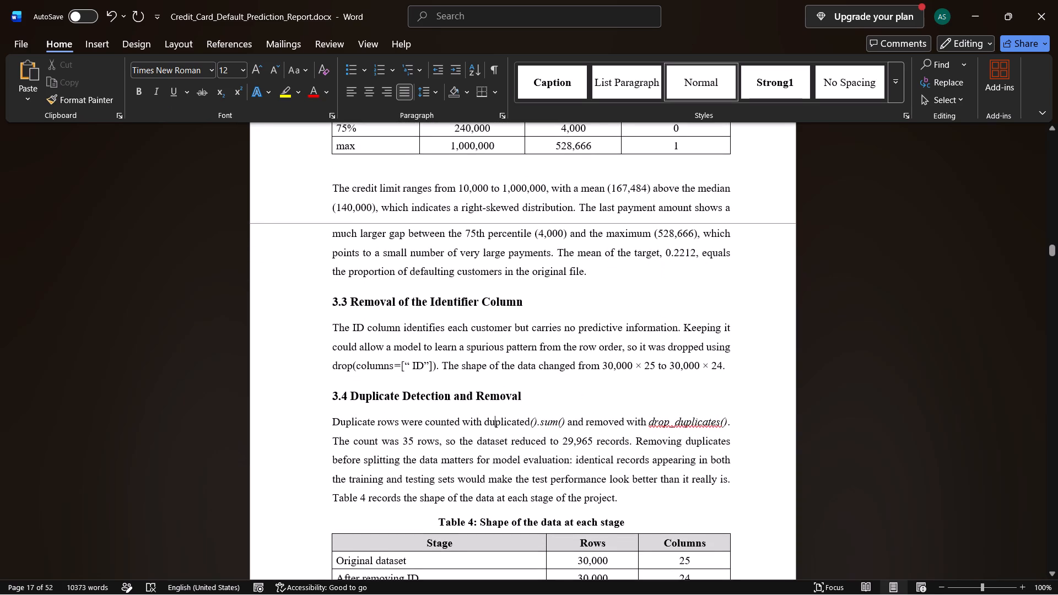
{"action": "scroll", "coordinate": [626, 281], "scroll_direction": "down", "scroll_amount": 3, "text": "ctrl"}
{"action": "scroll", "coordinate": [603, 341], "scroll_direction": "up", "scroll_amount": 2, "text": "ctrl"}
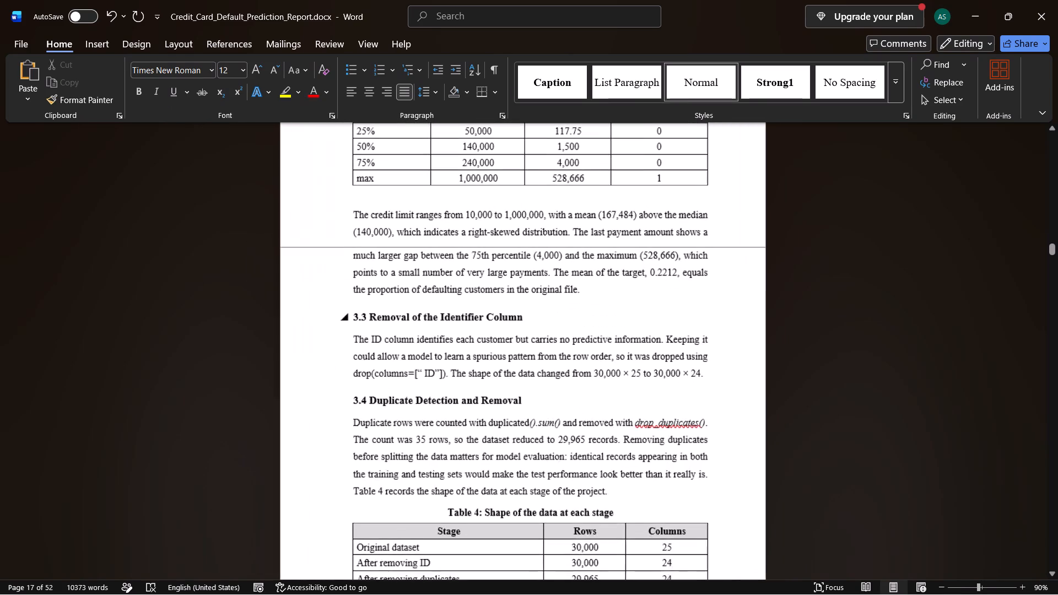
{"action": "scroll", "coordinate": [603, 341], "scroll_direction": "down", "scroll_amount": 1}
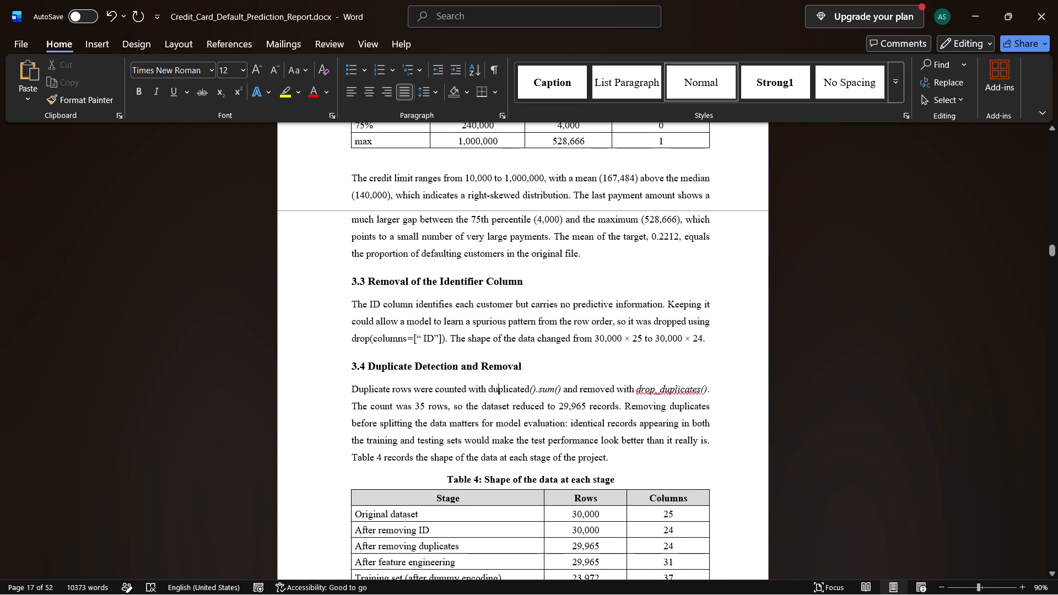
{"action": "scroll", "coordinate": [482, 333], "scroll_direction": "down", "scroll_amount": 1}
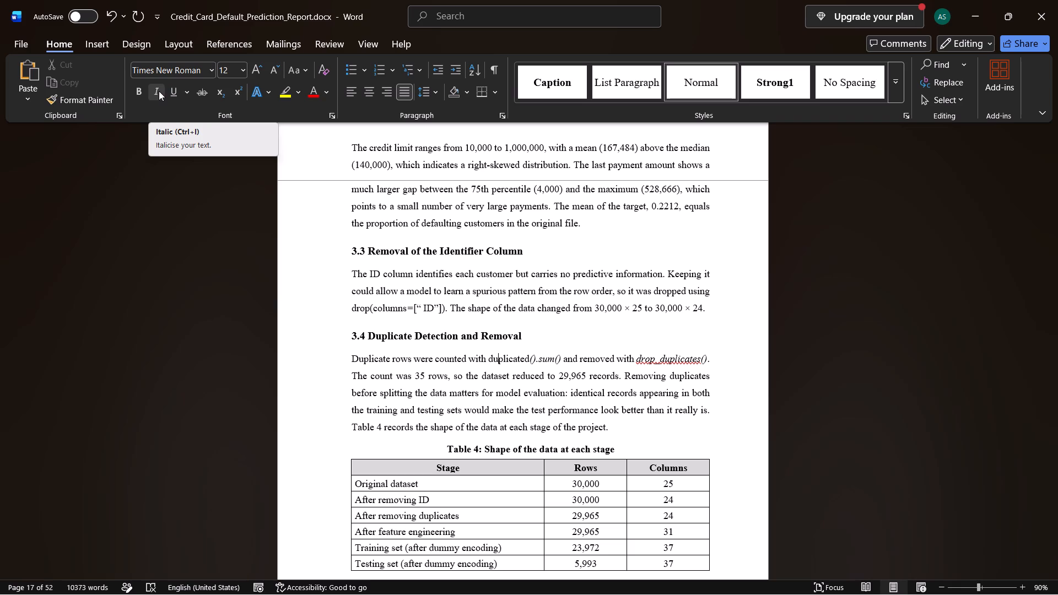
{"action": "scroll", "coordinate": [159, 91], "scroll_direction": "down", "scroll_amount": 2}
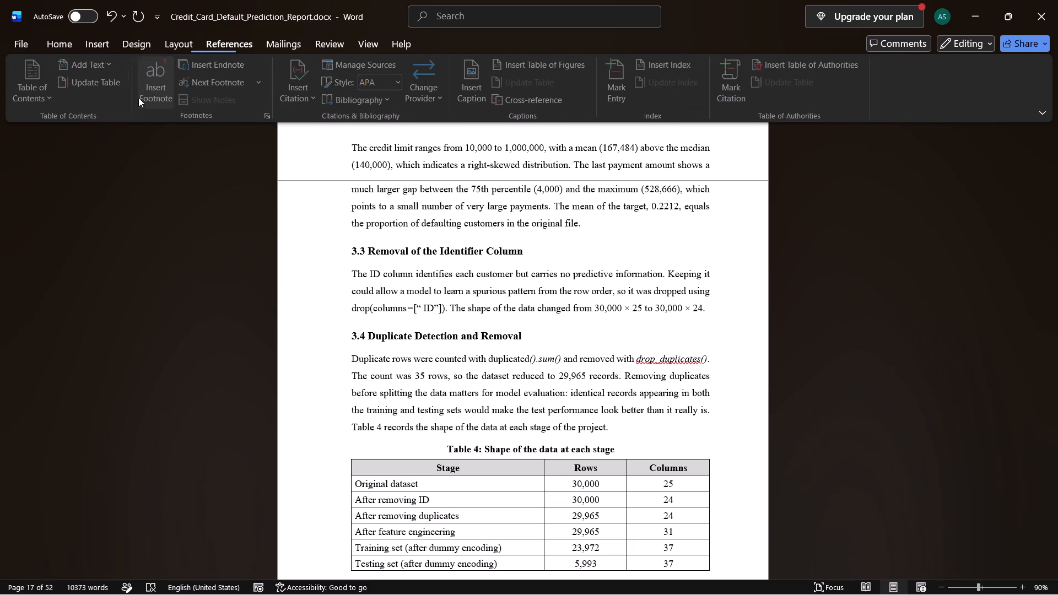
{"action": "scroll", "coordinate": [485, 352], "scroll_direction": "down", "scroll_amount": 1}
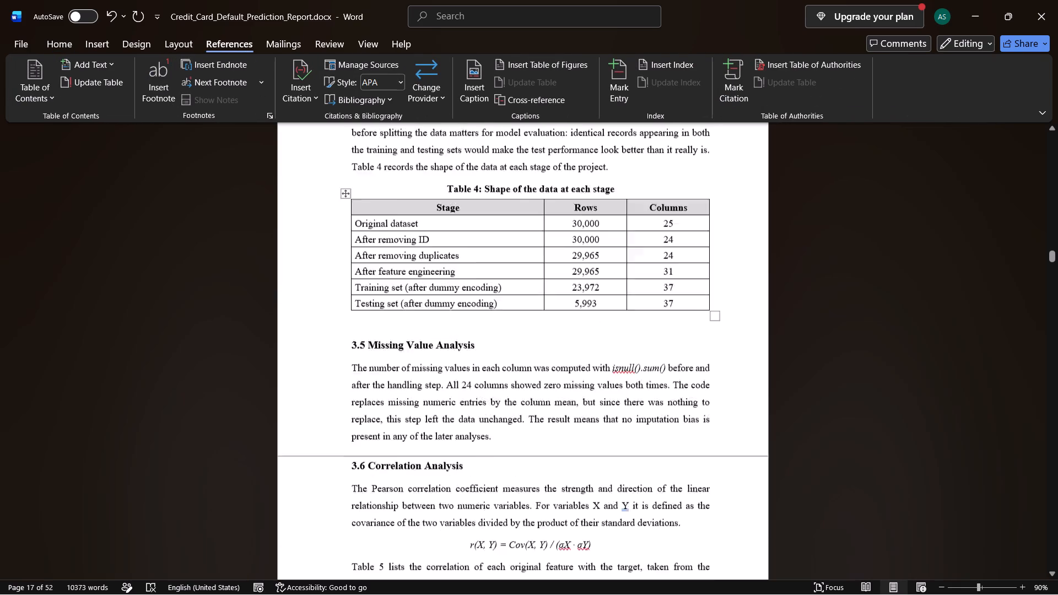
{"action": "scroll", "coordinate": [485, 352], "scroll_direction": "down", "scroll_amount": 2}
{"action": "scroll", "coordinate": [485, 352], "scroll_direction": "up", "scroll_amount": 1}
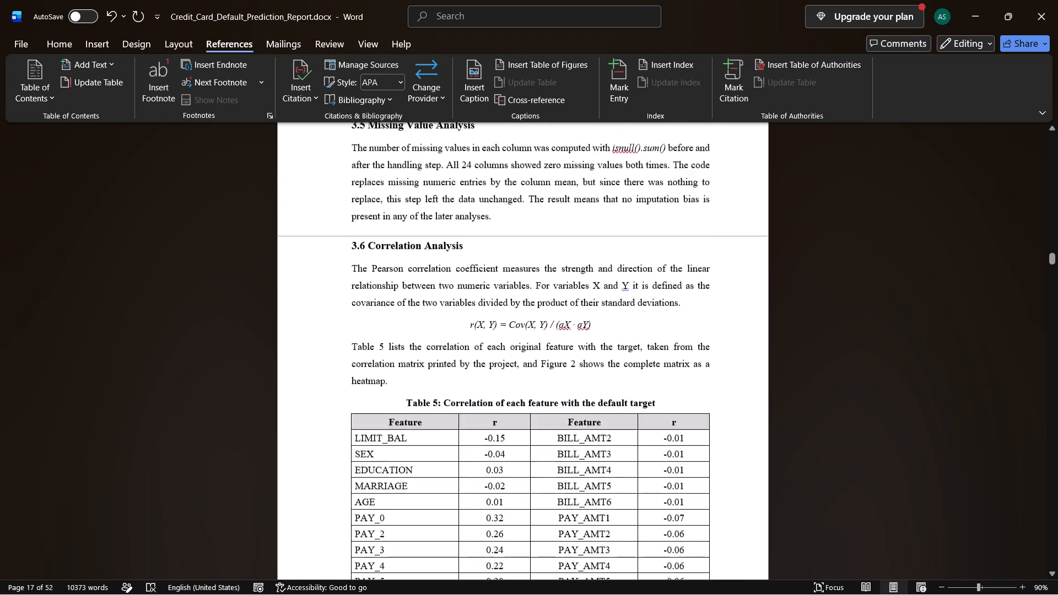
{"action": "scroll", "coordinate": [485, 352], "scroll_direction": "up", "scroll_amount": 2}
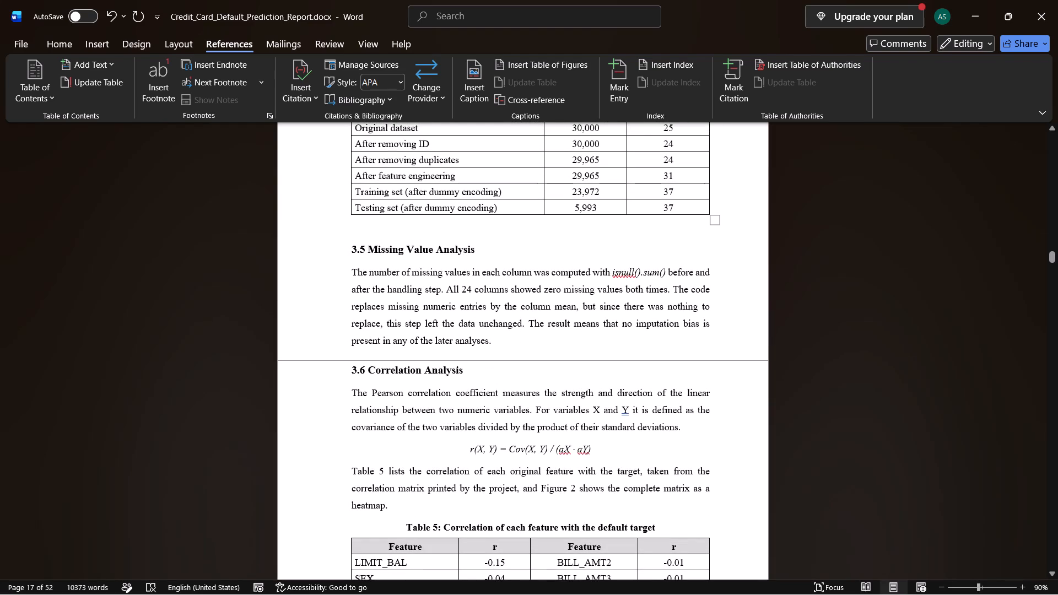